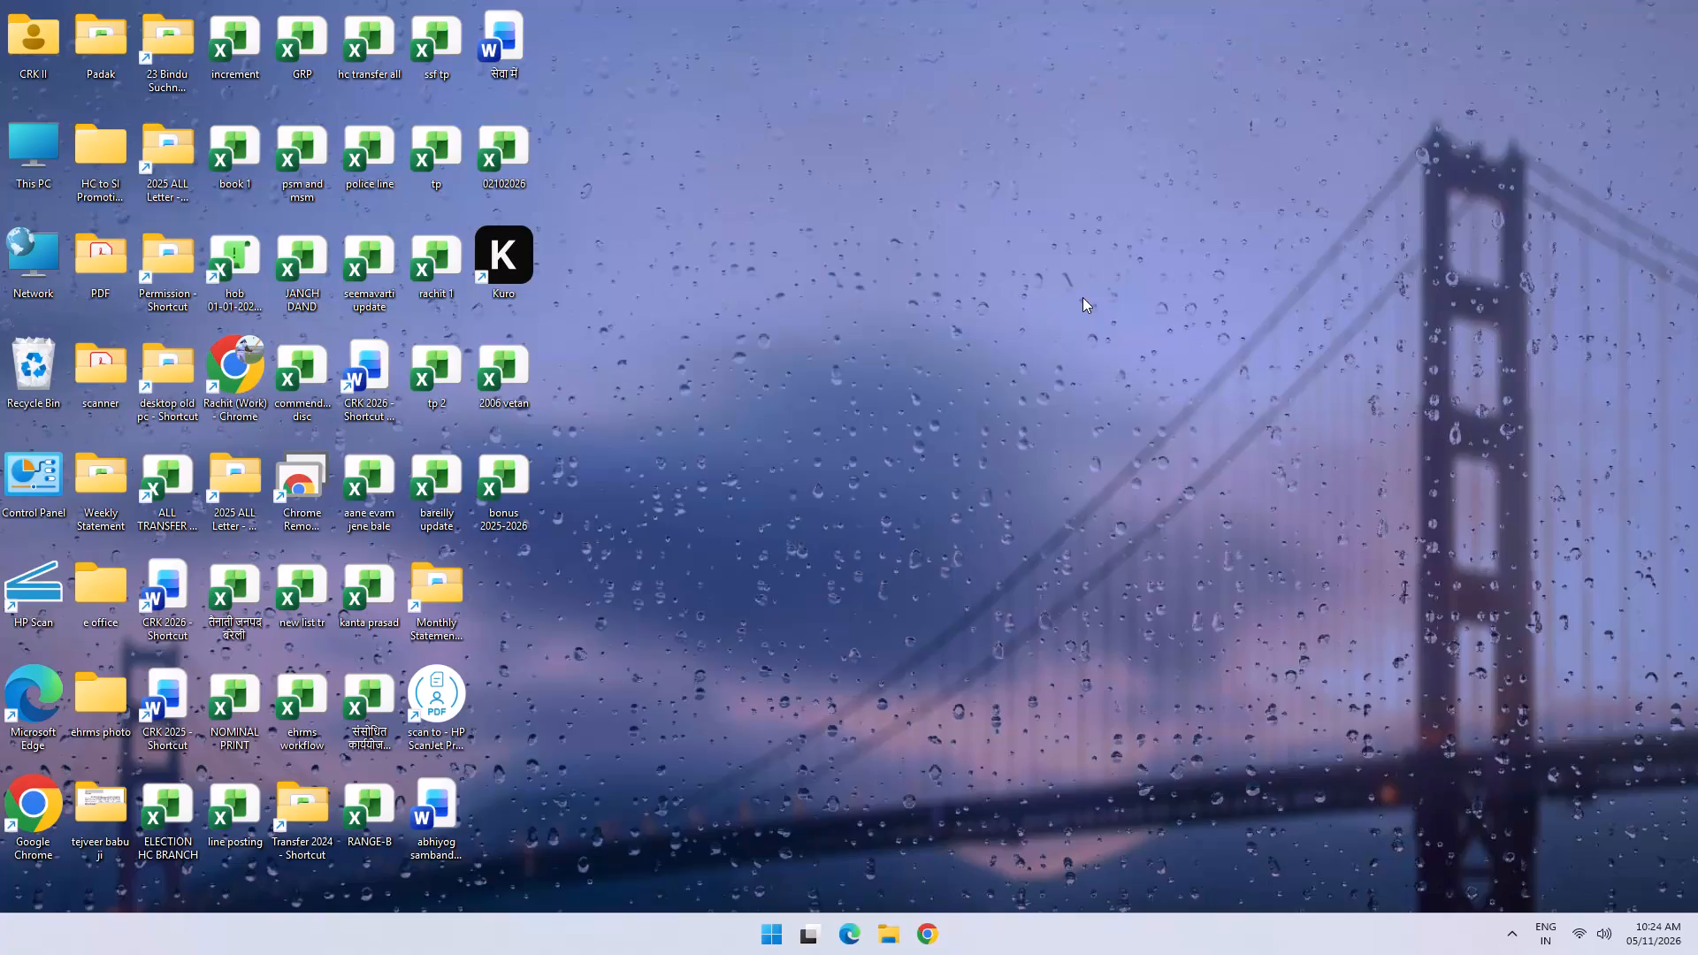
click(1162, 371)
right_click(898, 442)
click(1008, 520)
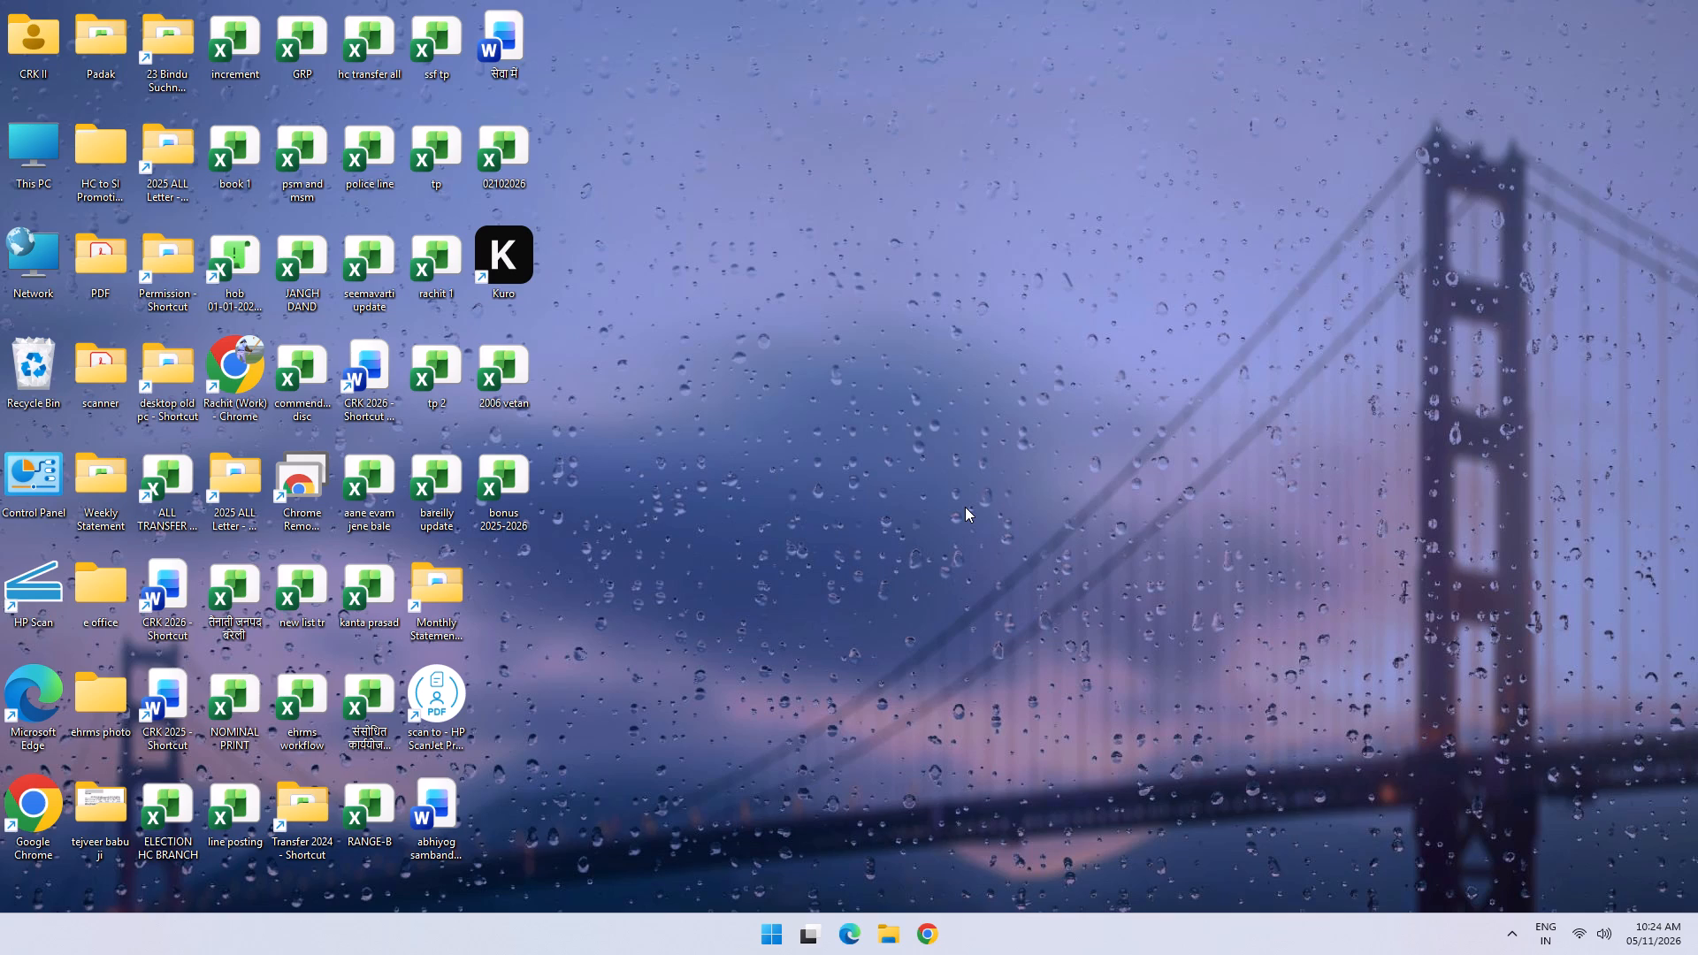
Switch to Microsoft Edge, reopen the NEW NR 2025 spreadsheet from the browsing history and go to its ALL sheet.
click(853, 923)
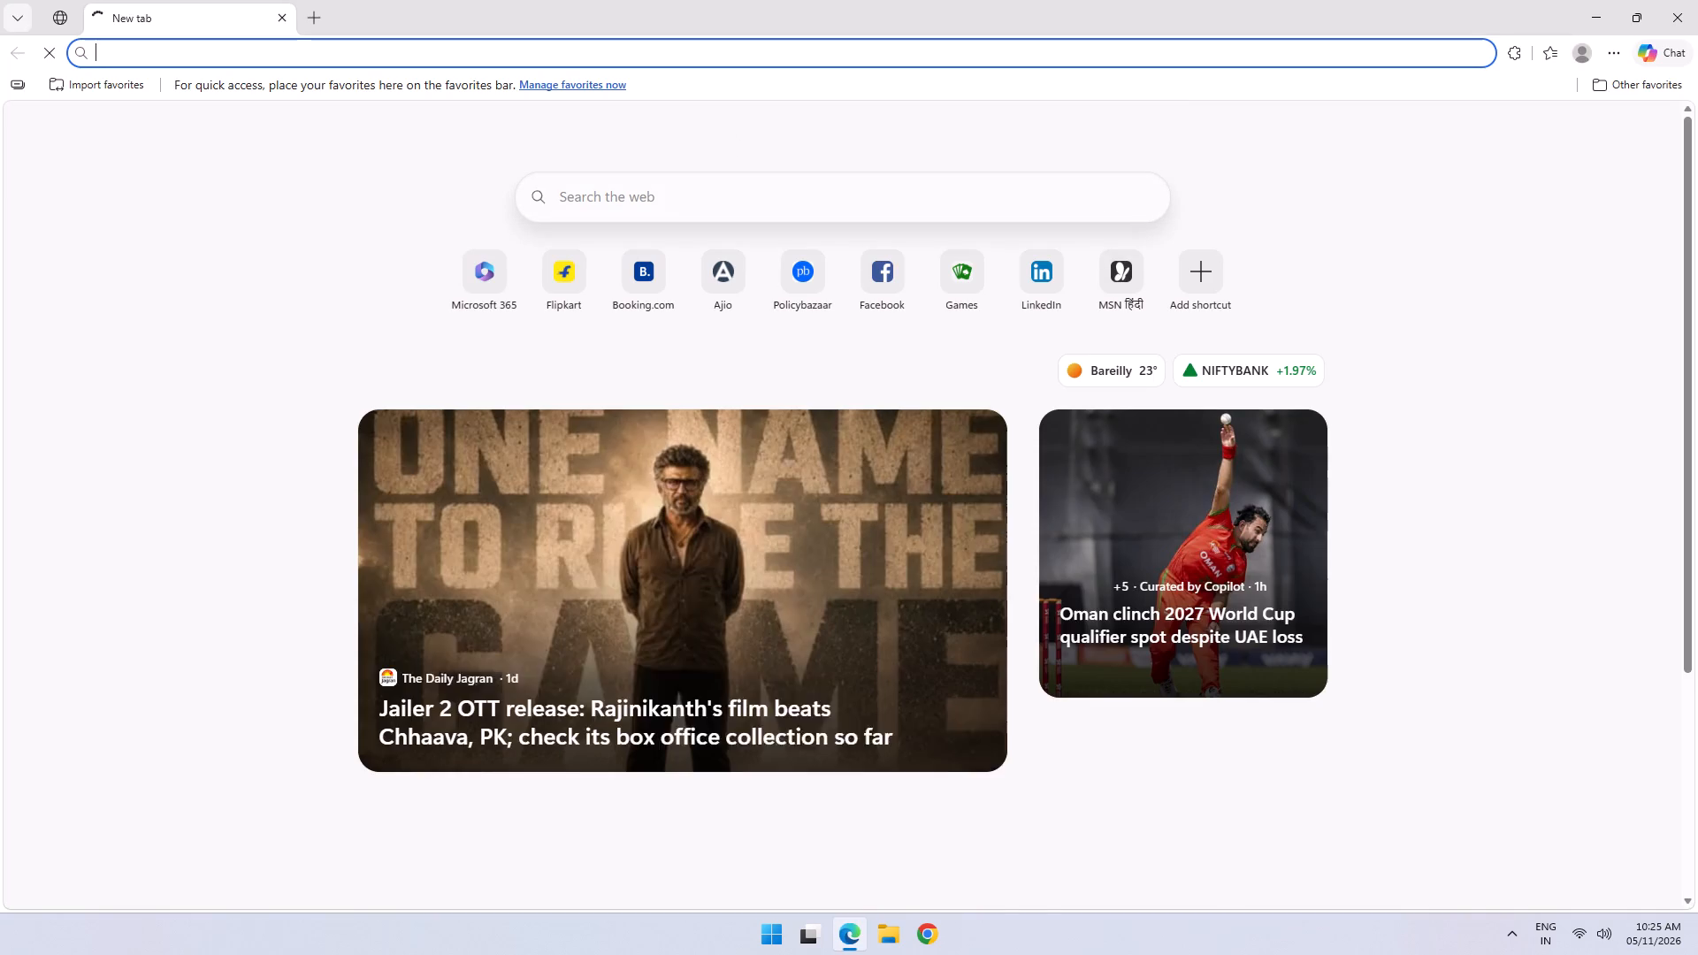
click(633, 197)
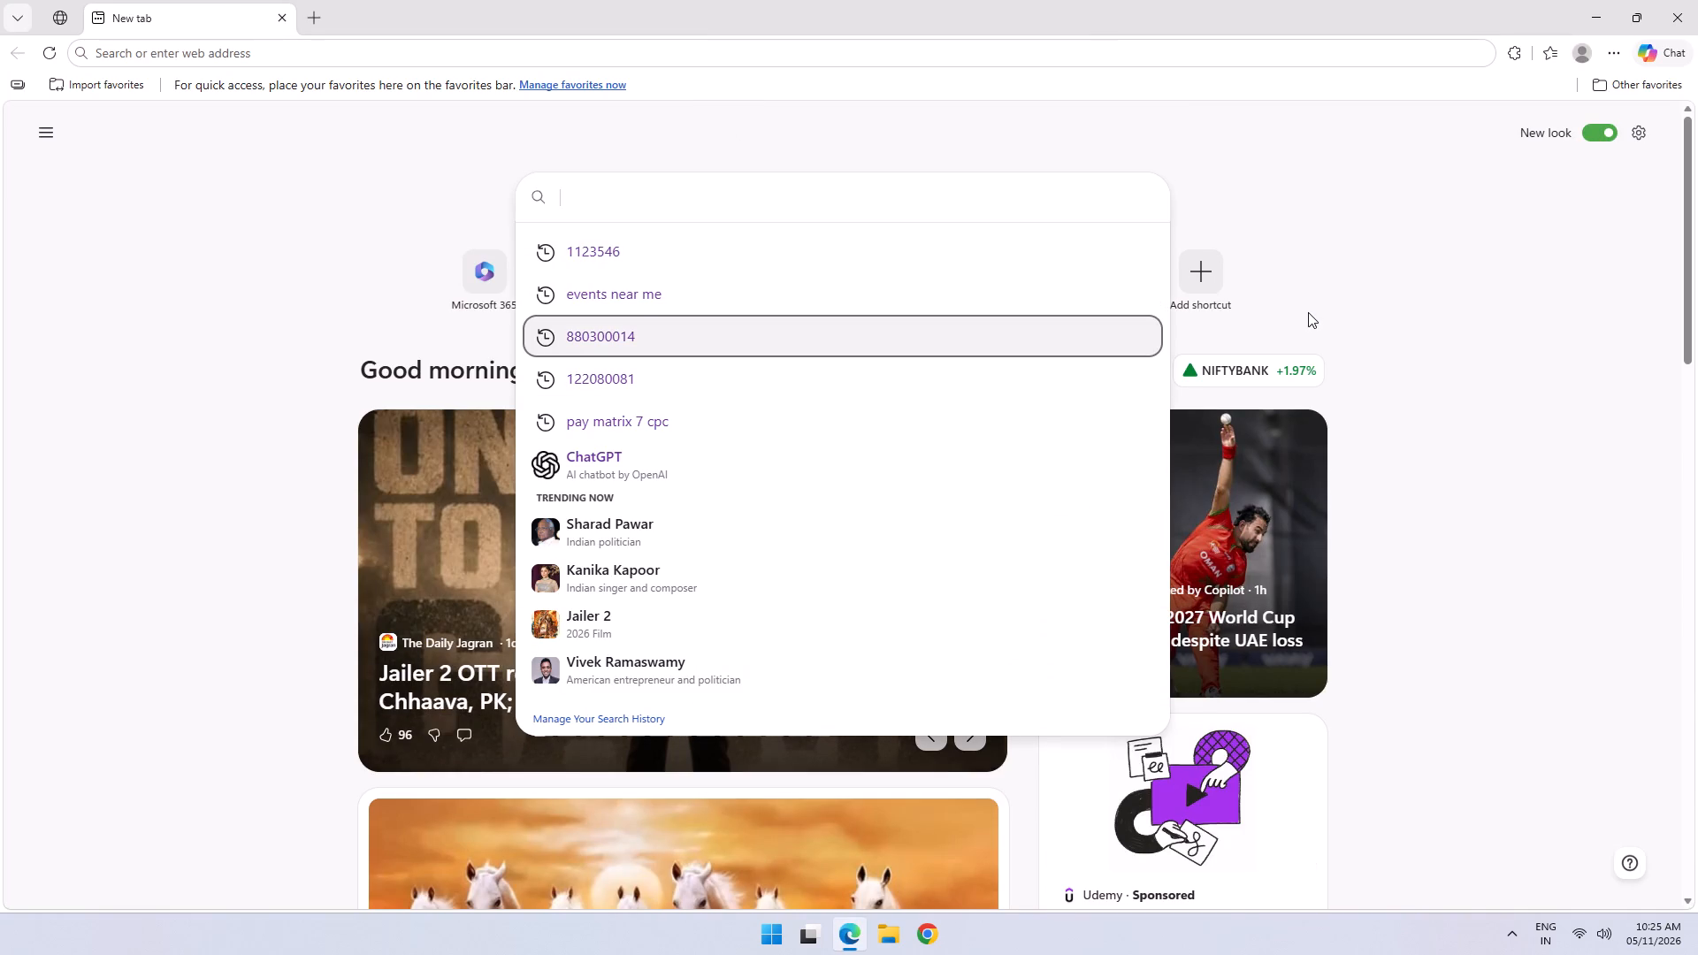
key(ctrl+h)
click(1360, 218)
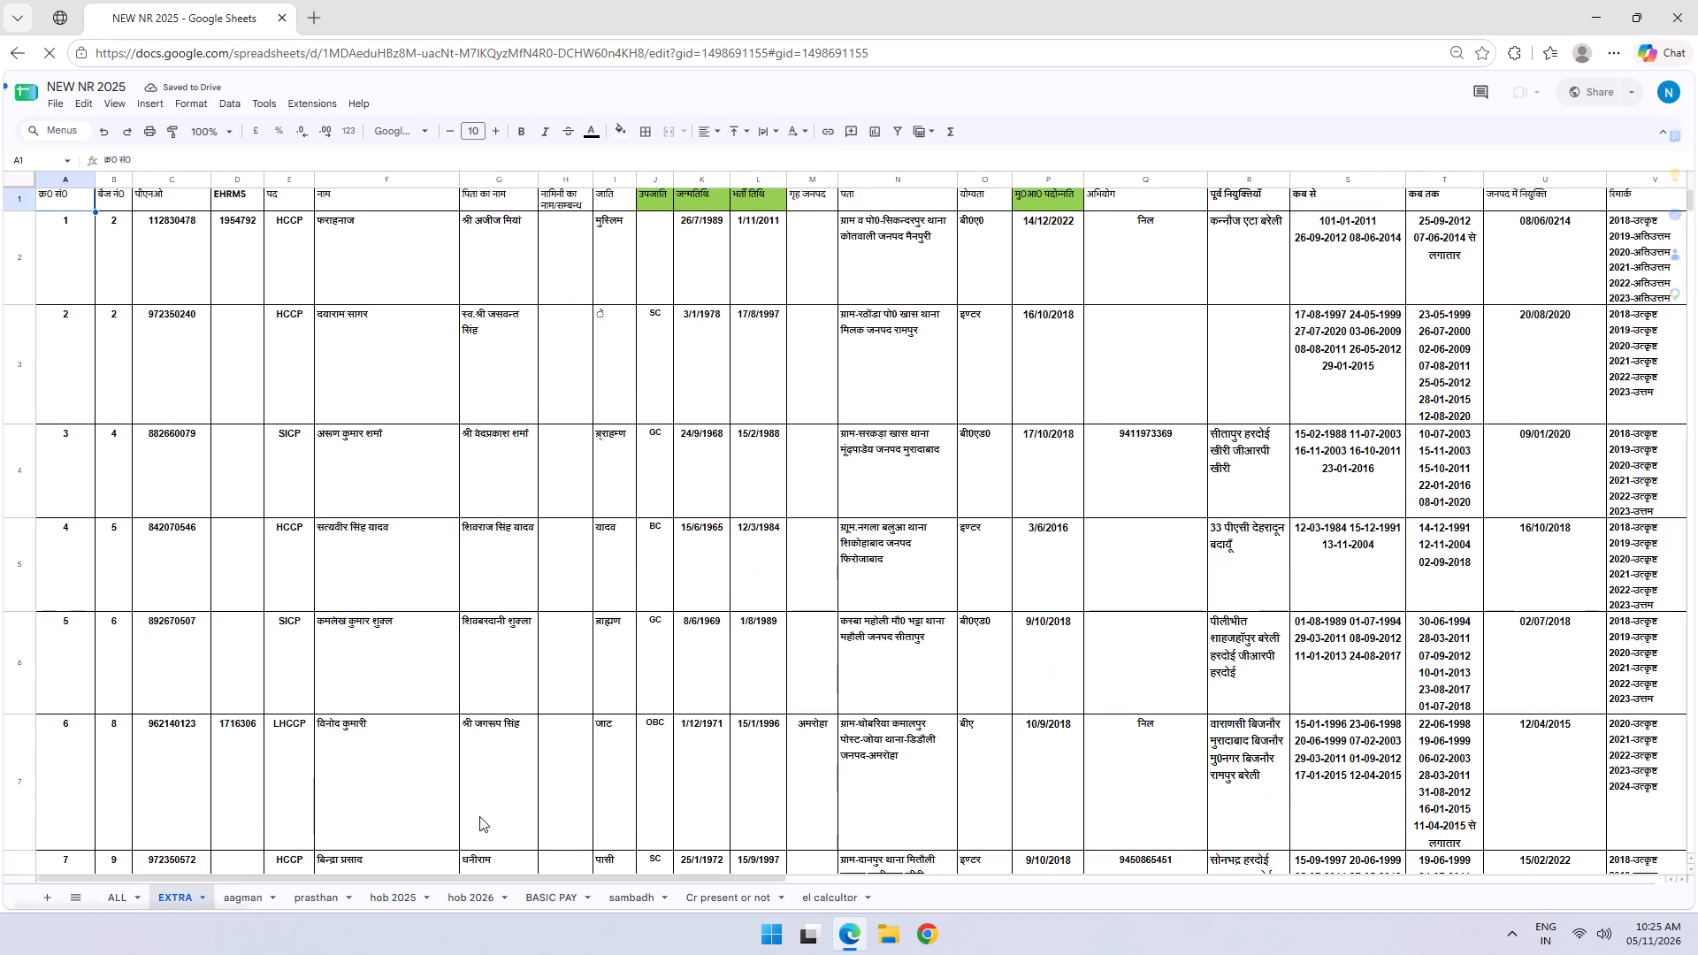
click(117, 901)
click(109, 658)
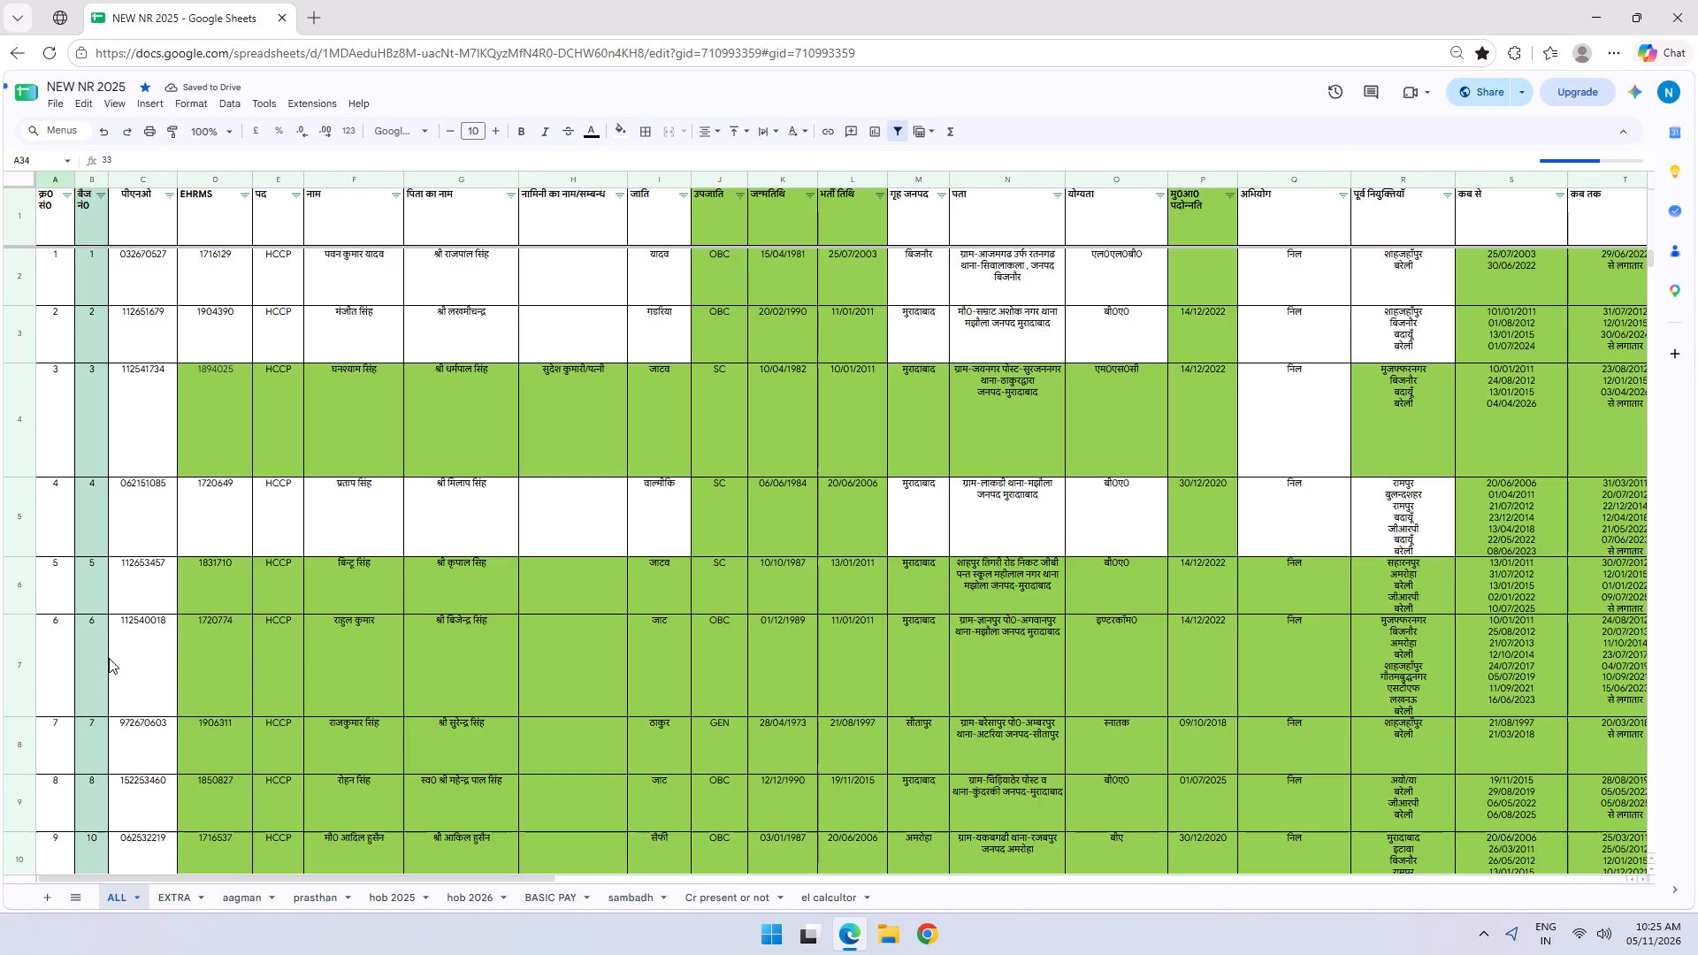
Find the officer's row in the ALL sheet by PNO number and check the posting from/to dates and district appointment date.
key(ctrl+f)
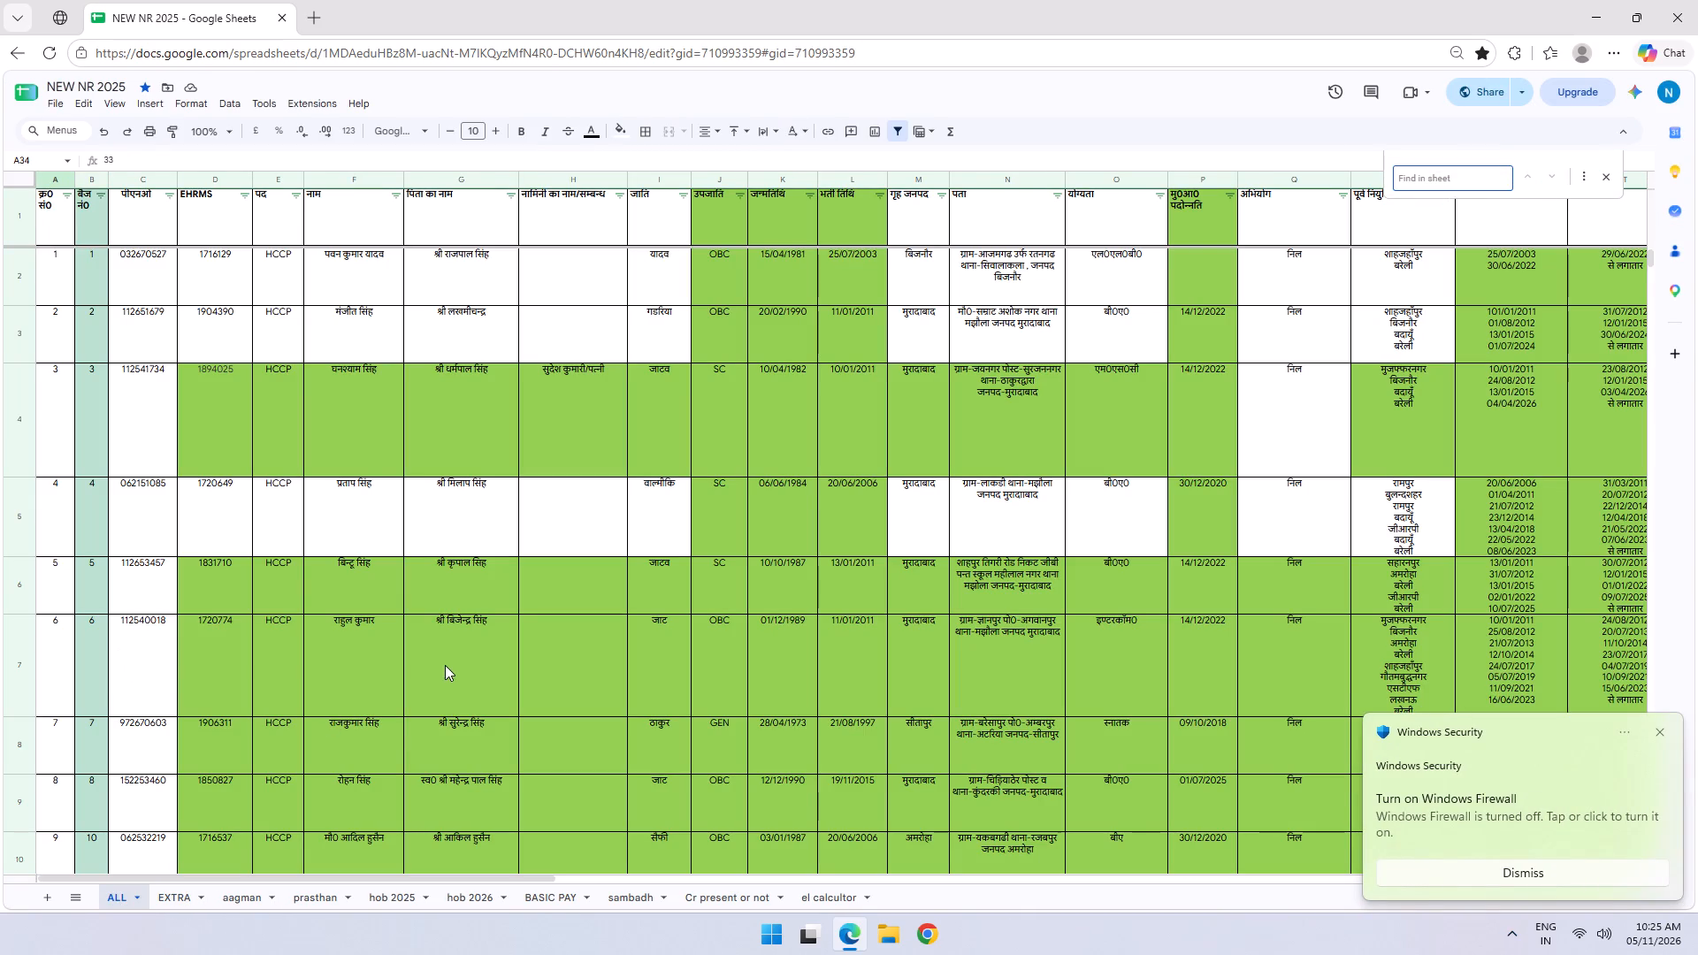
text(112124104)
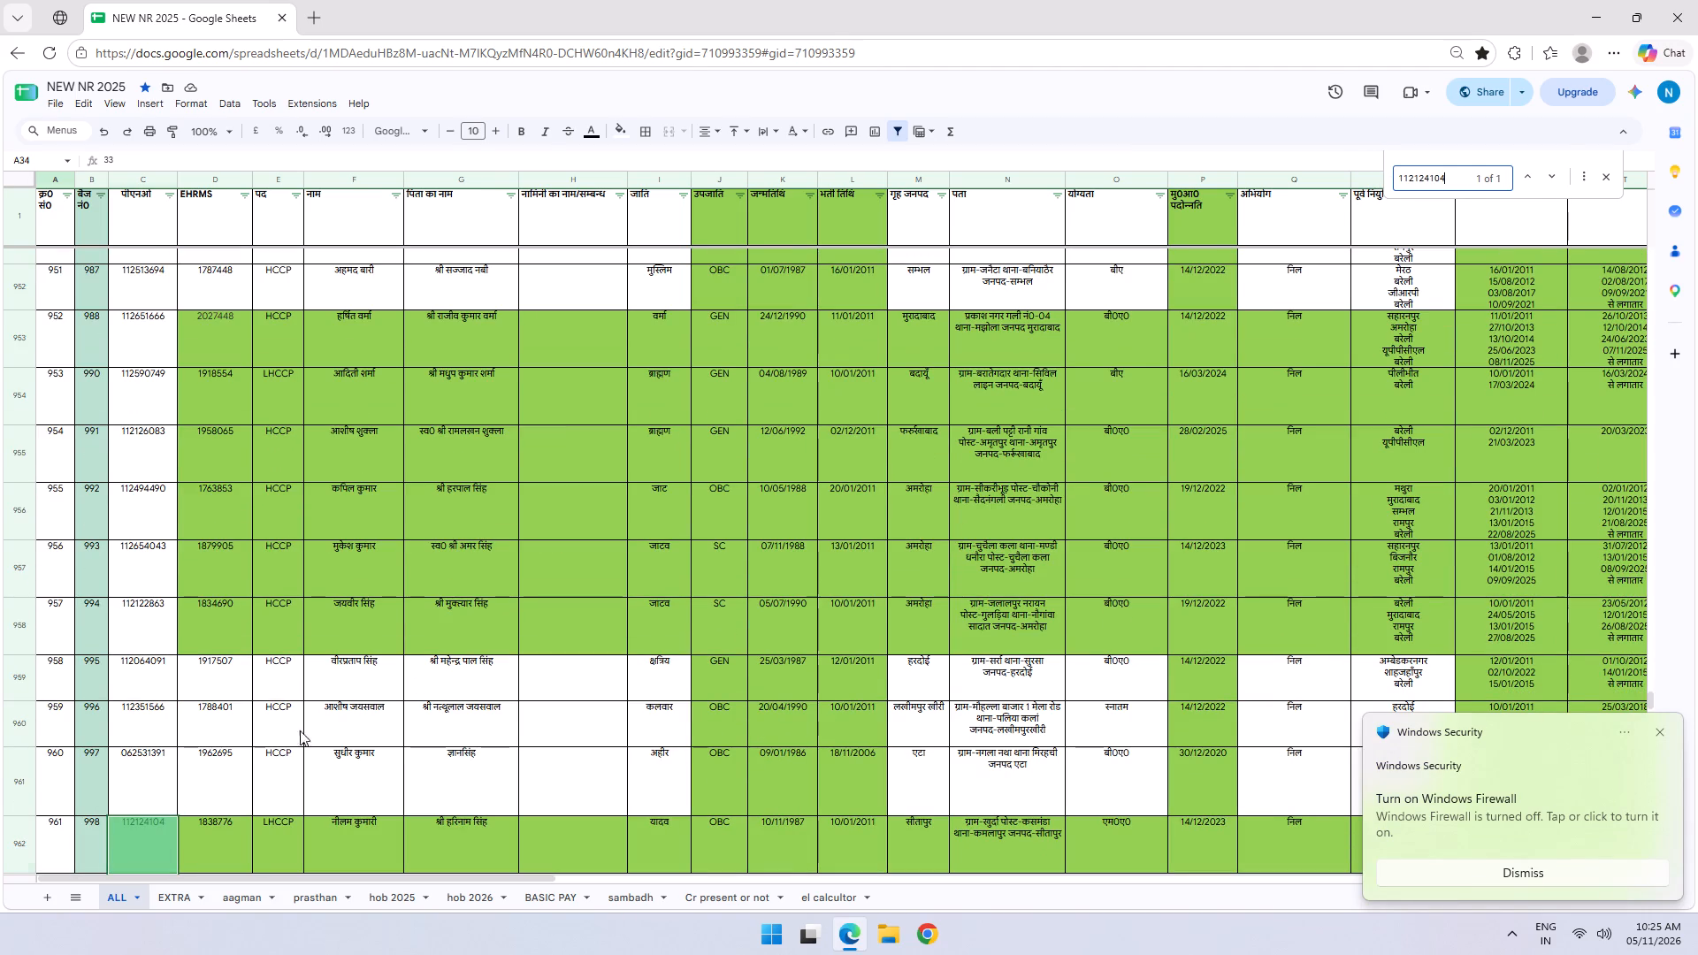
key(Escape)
click(1526, 844)
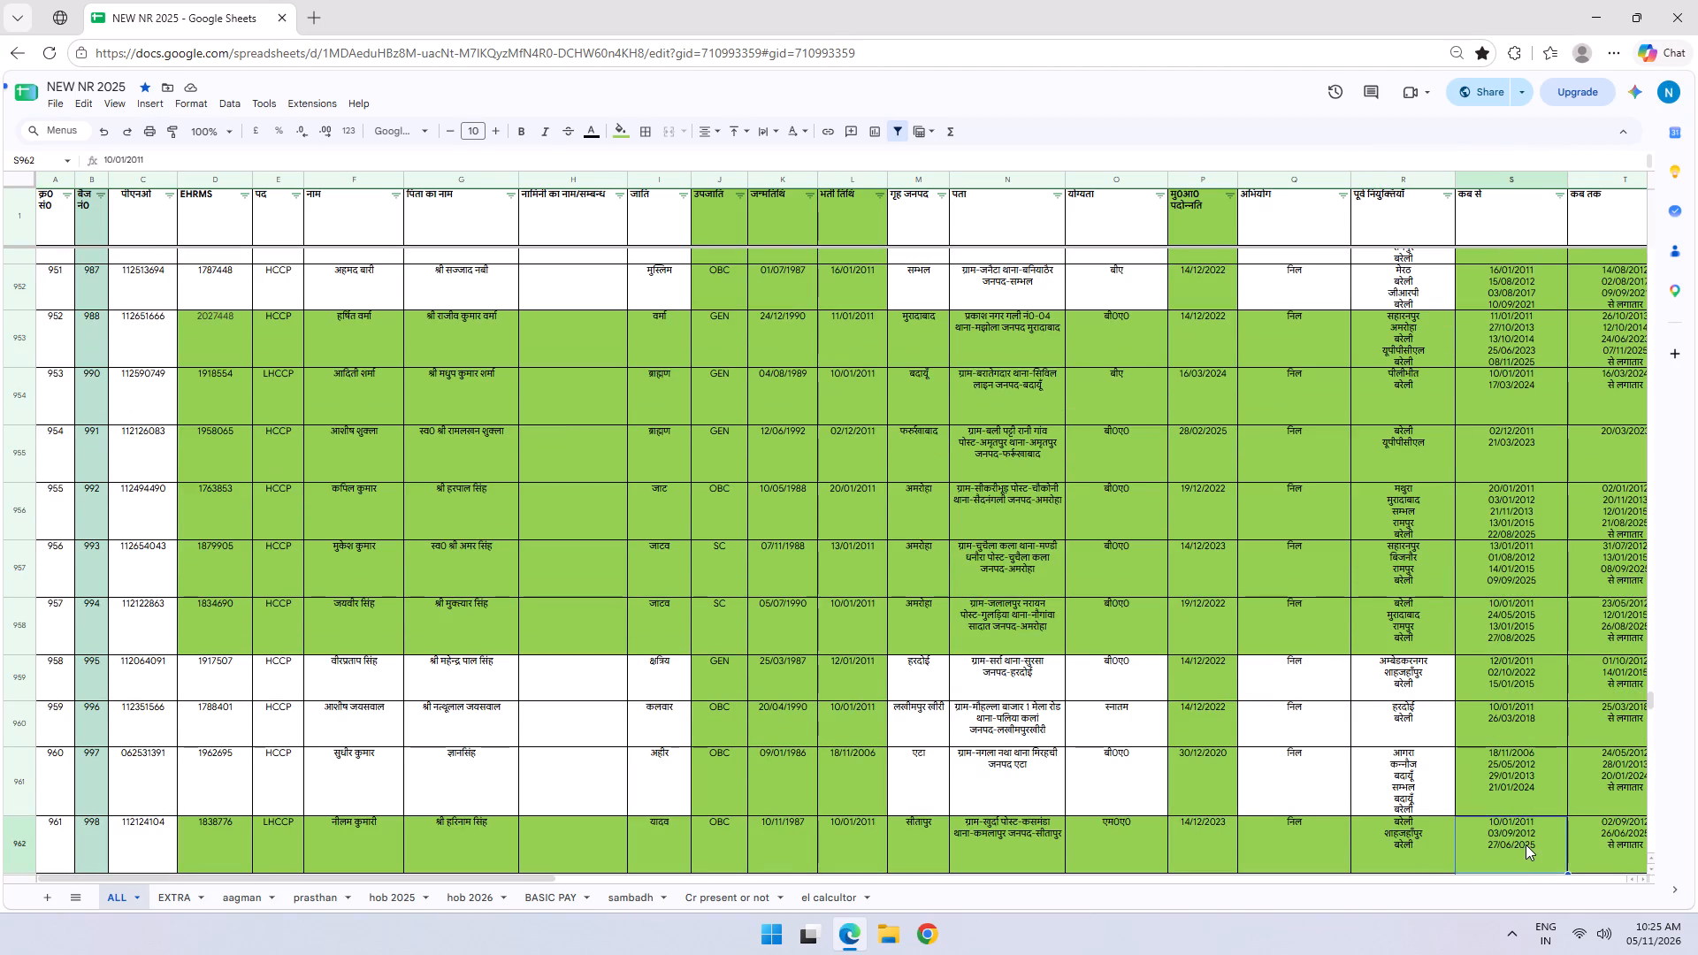
key(Tab)
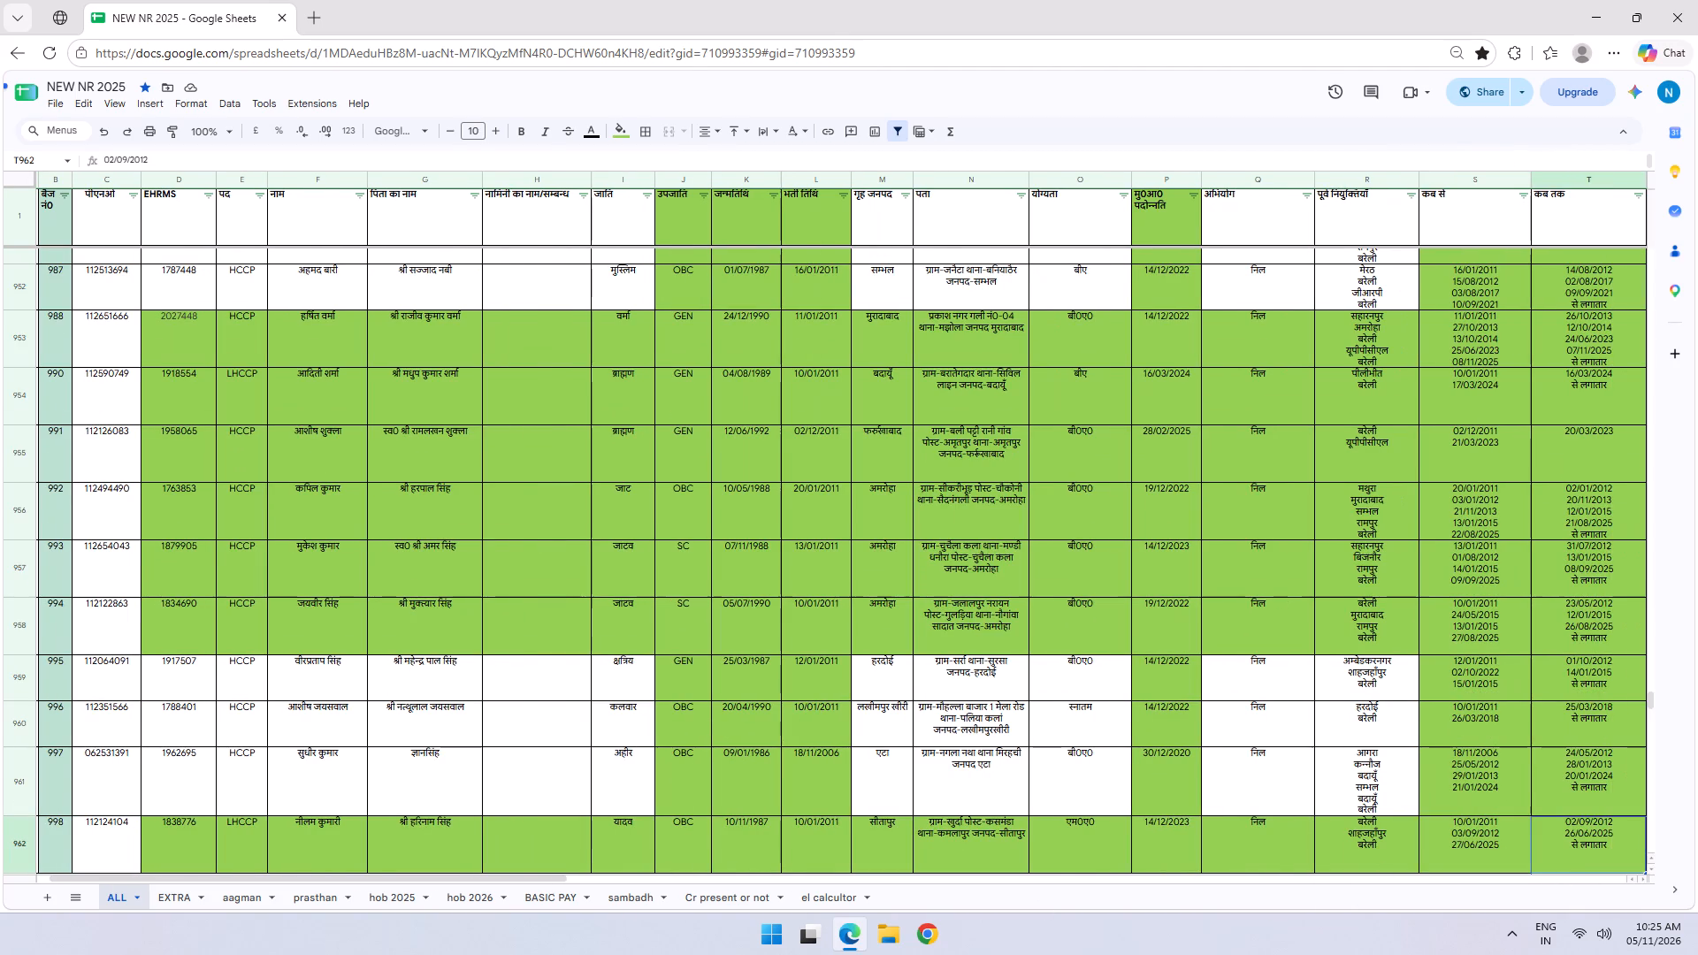
key(Tab)
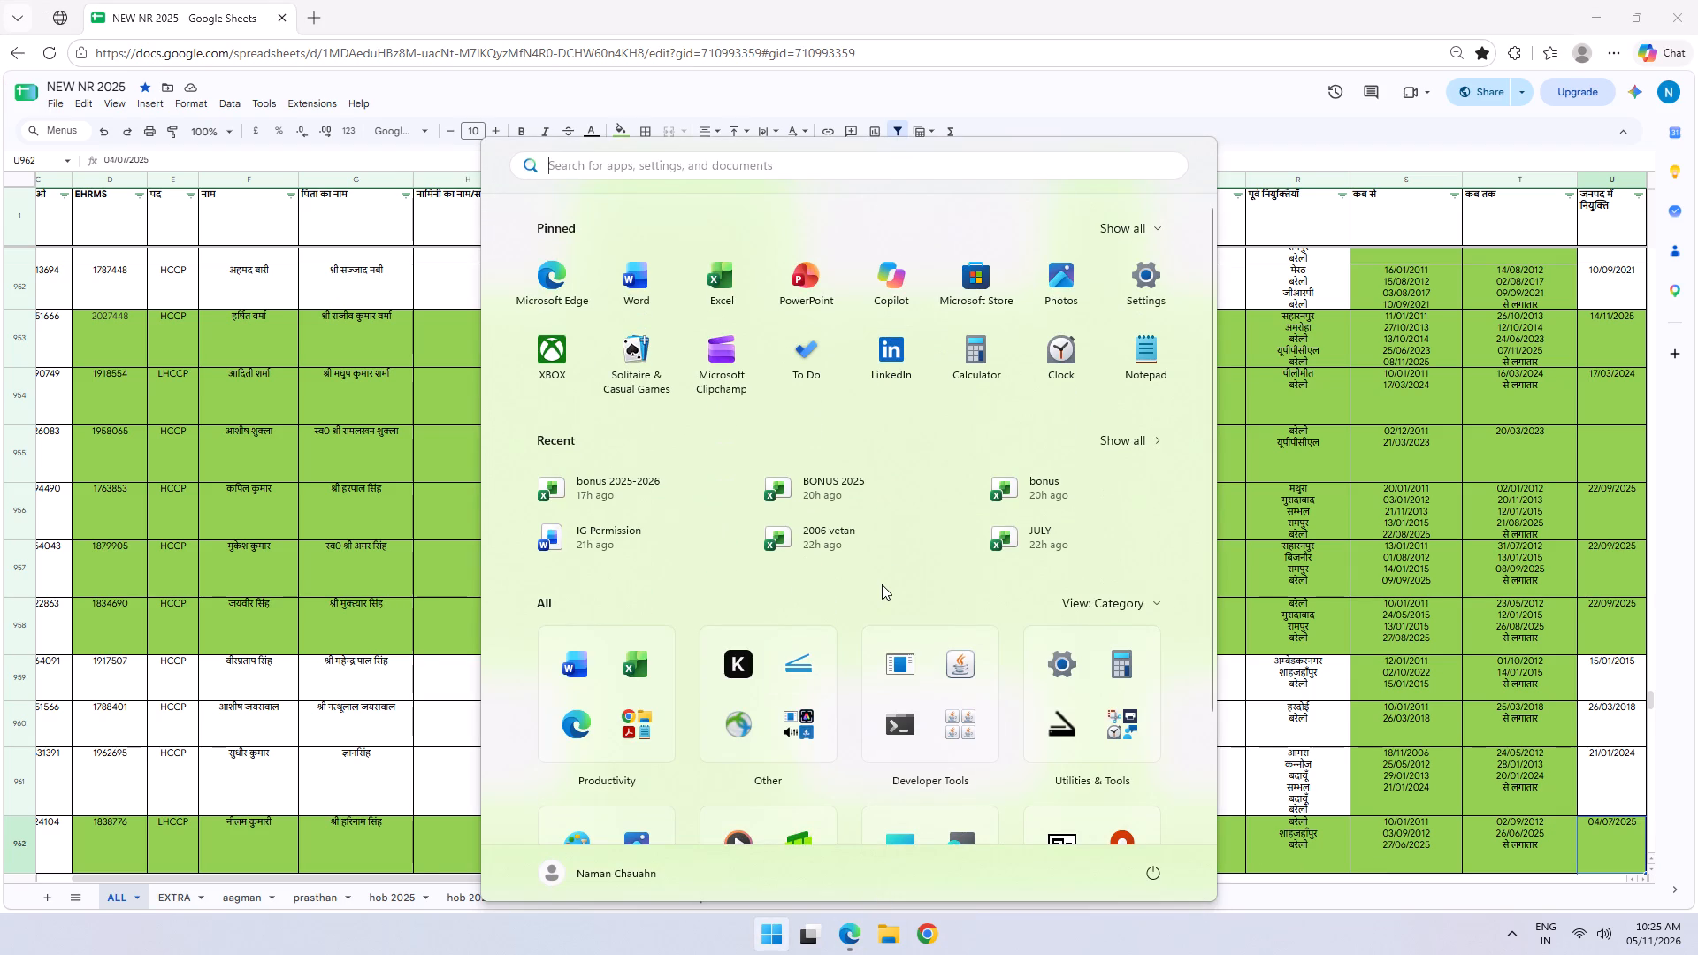
Open the recent IG Permission document in Word and go to the letter on its last page.
click(607, 534)
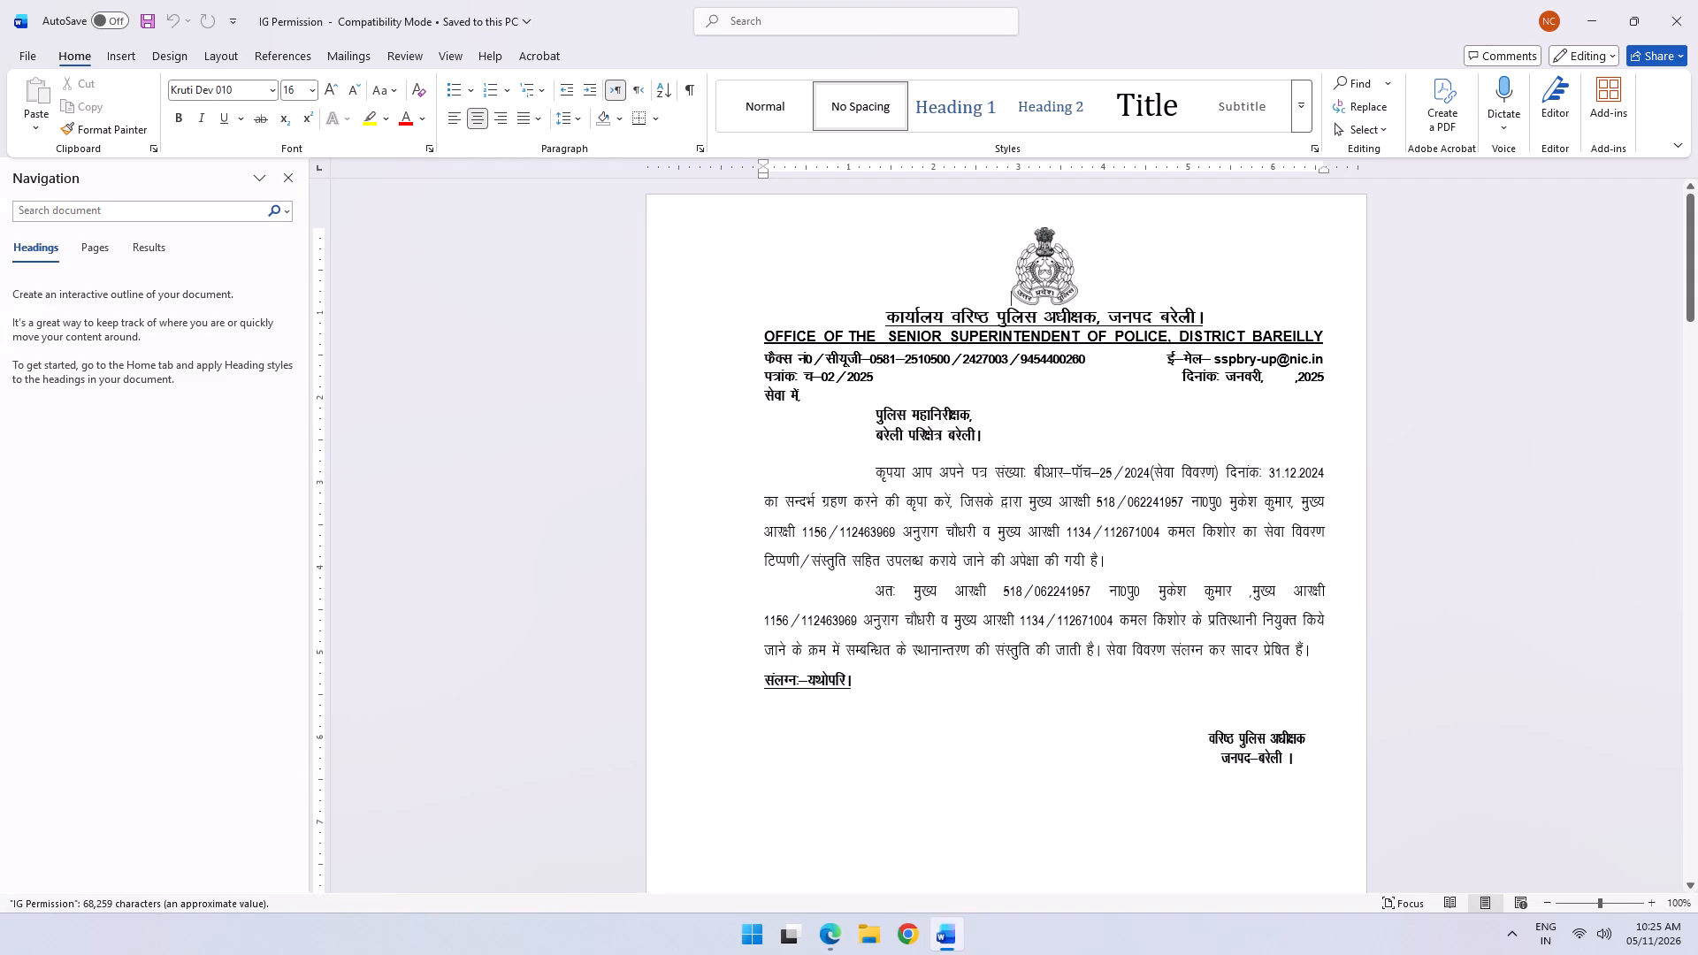
key(ctrl+End)
key(ctrl+End)
key(ctrl+End)
key(ctrl+End)
key(ctrl+End)
key(ctrl+End)
scroll(1005, 513, up, 6)
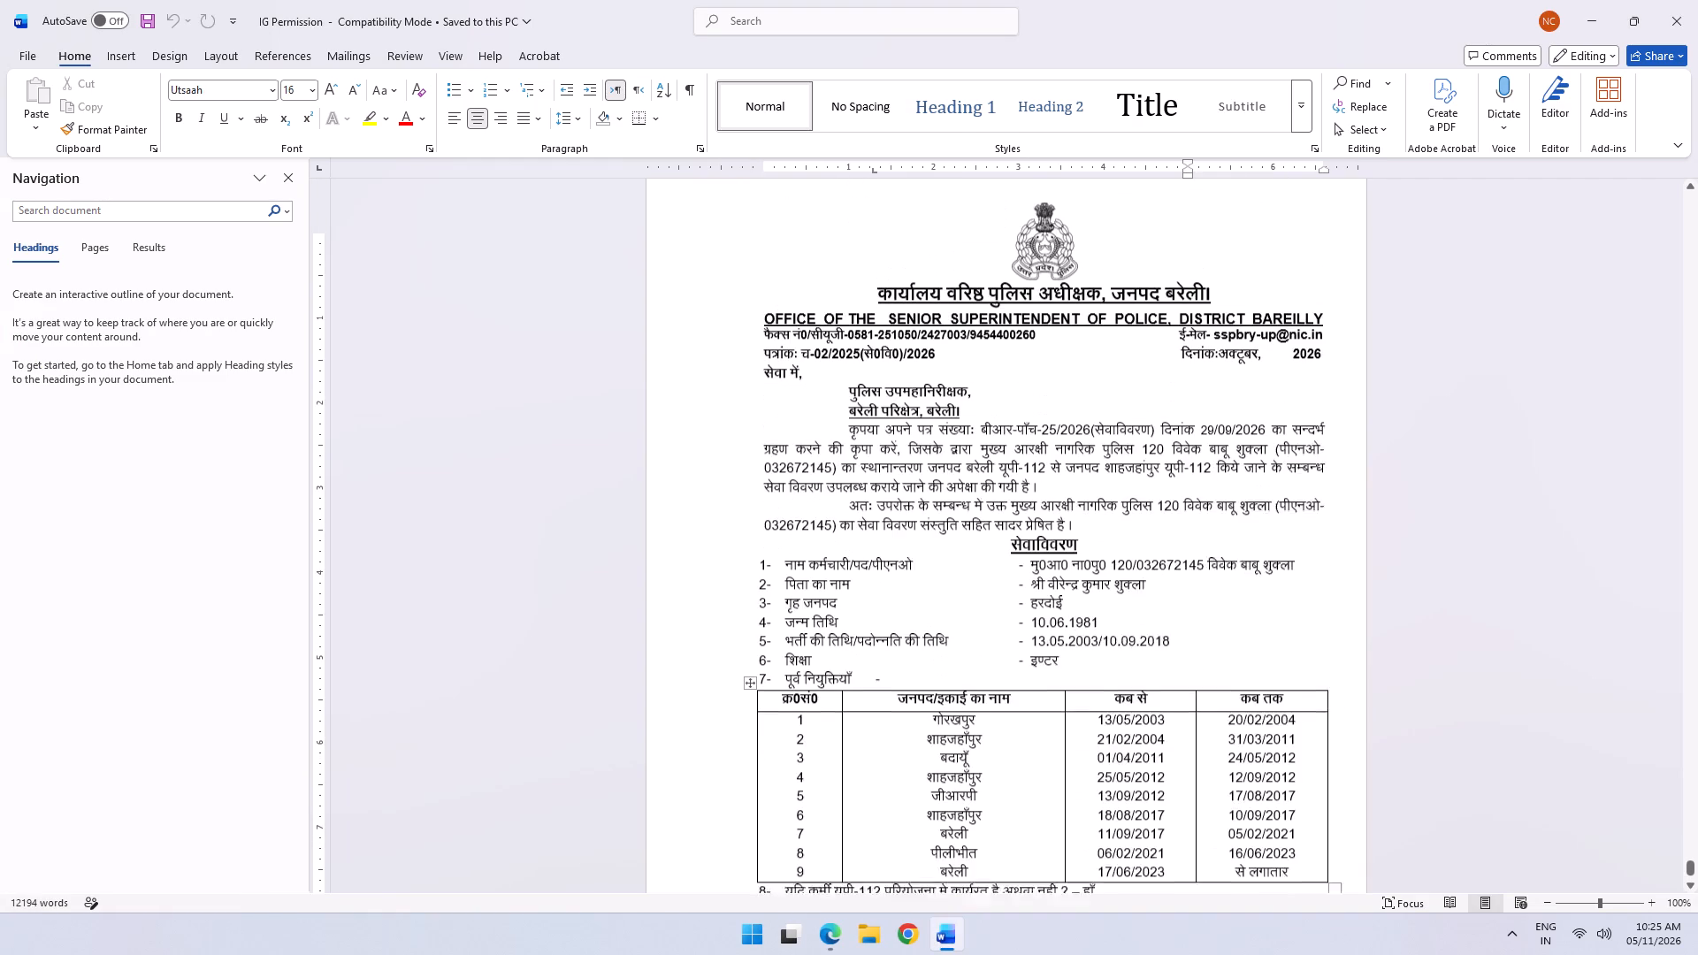
scroll(990, 356, up, 2)
click(990, 341)
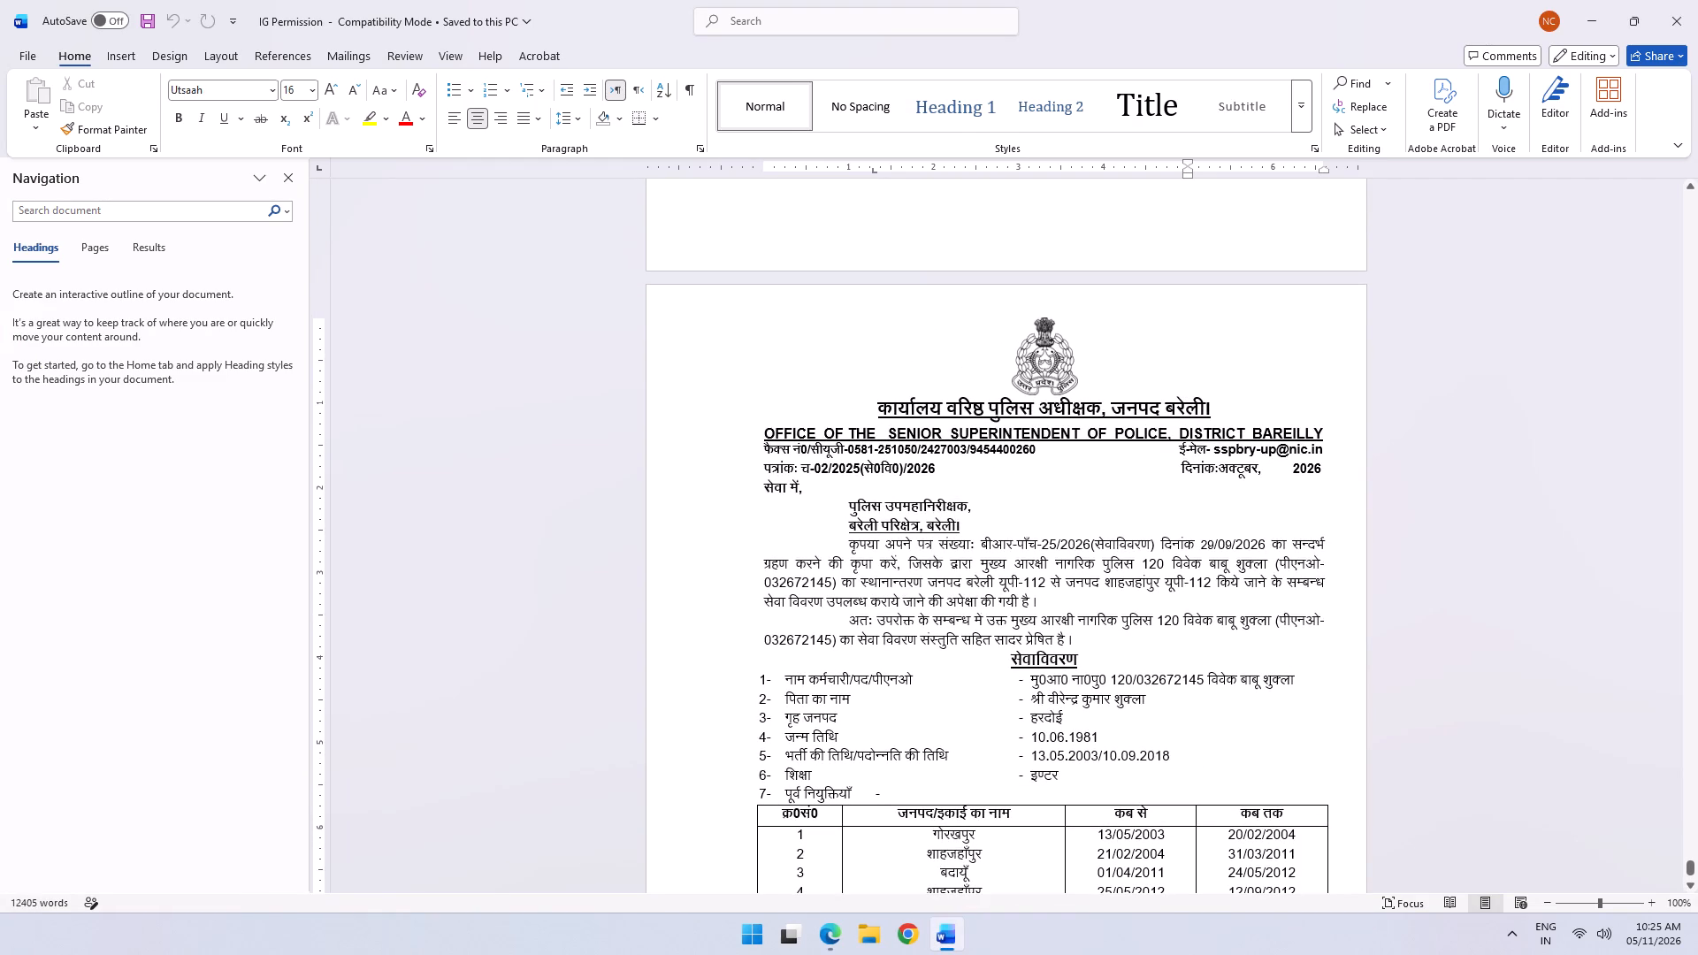
scroll(1029, 443, up, 1)
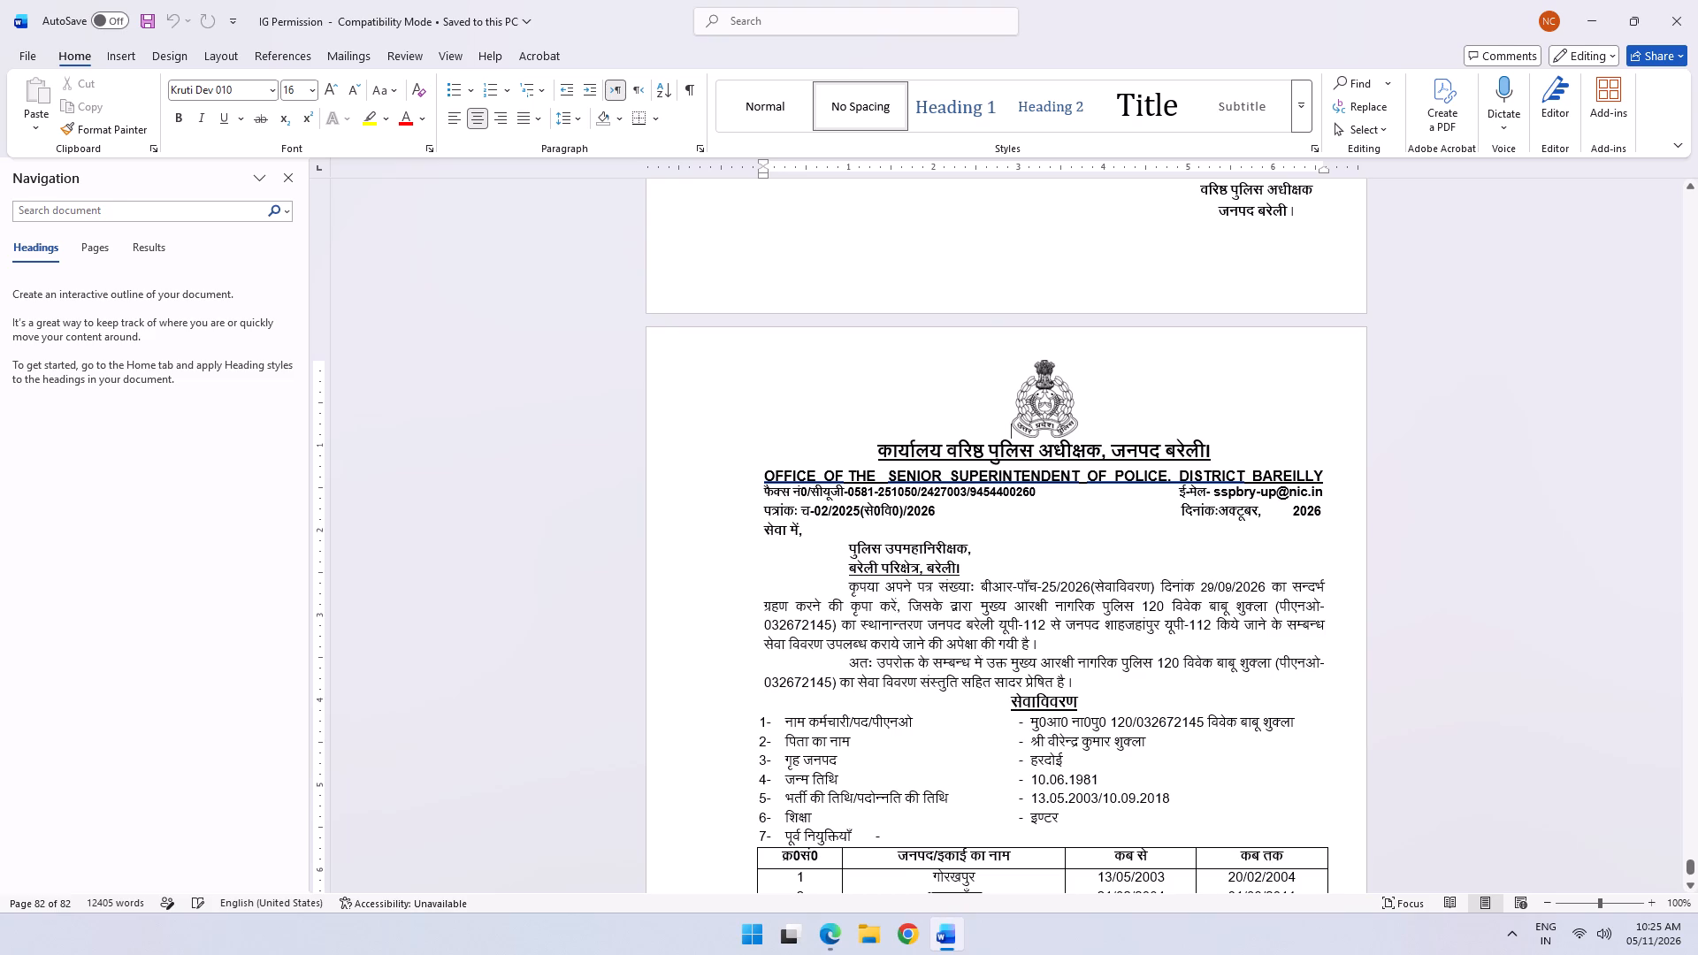
Set the reference letter's date in the first paragraph to 27/10/2026.
click(1207, 584)
key(Right)
key(BackSpace)
key(BackSpace)
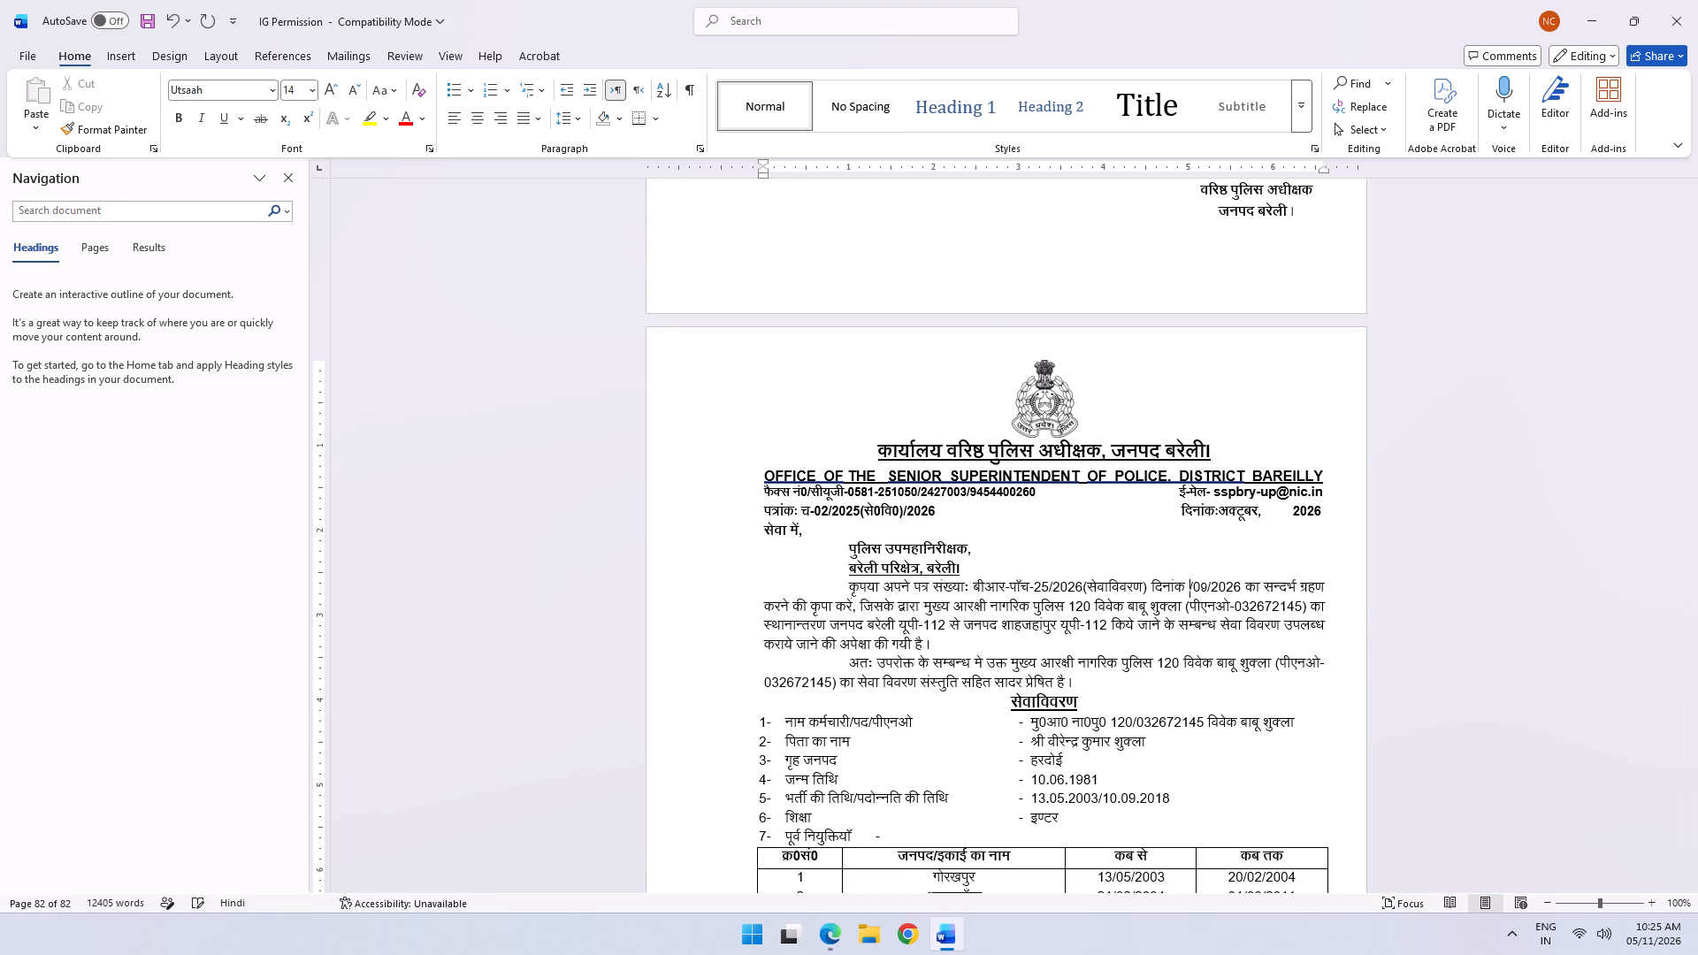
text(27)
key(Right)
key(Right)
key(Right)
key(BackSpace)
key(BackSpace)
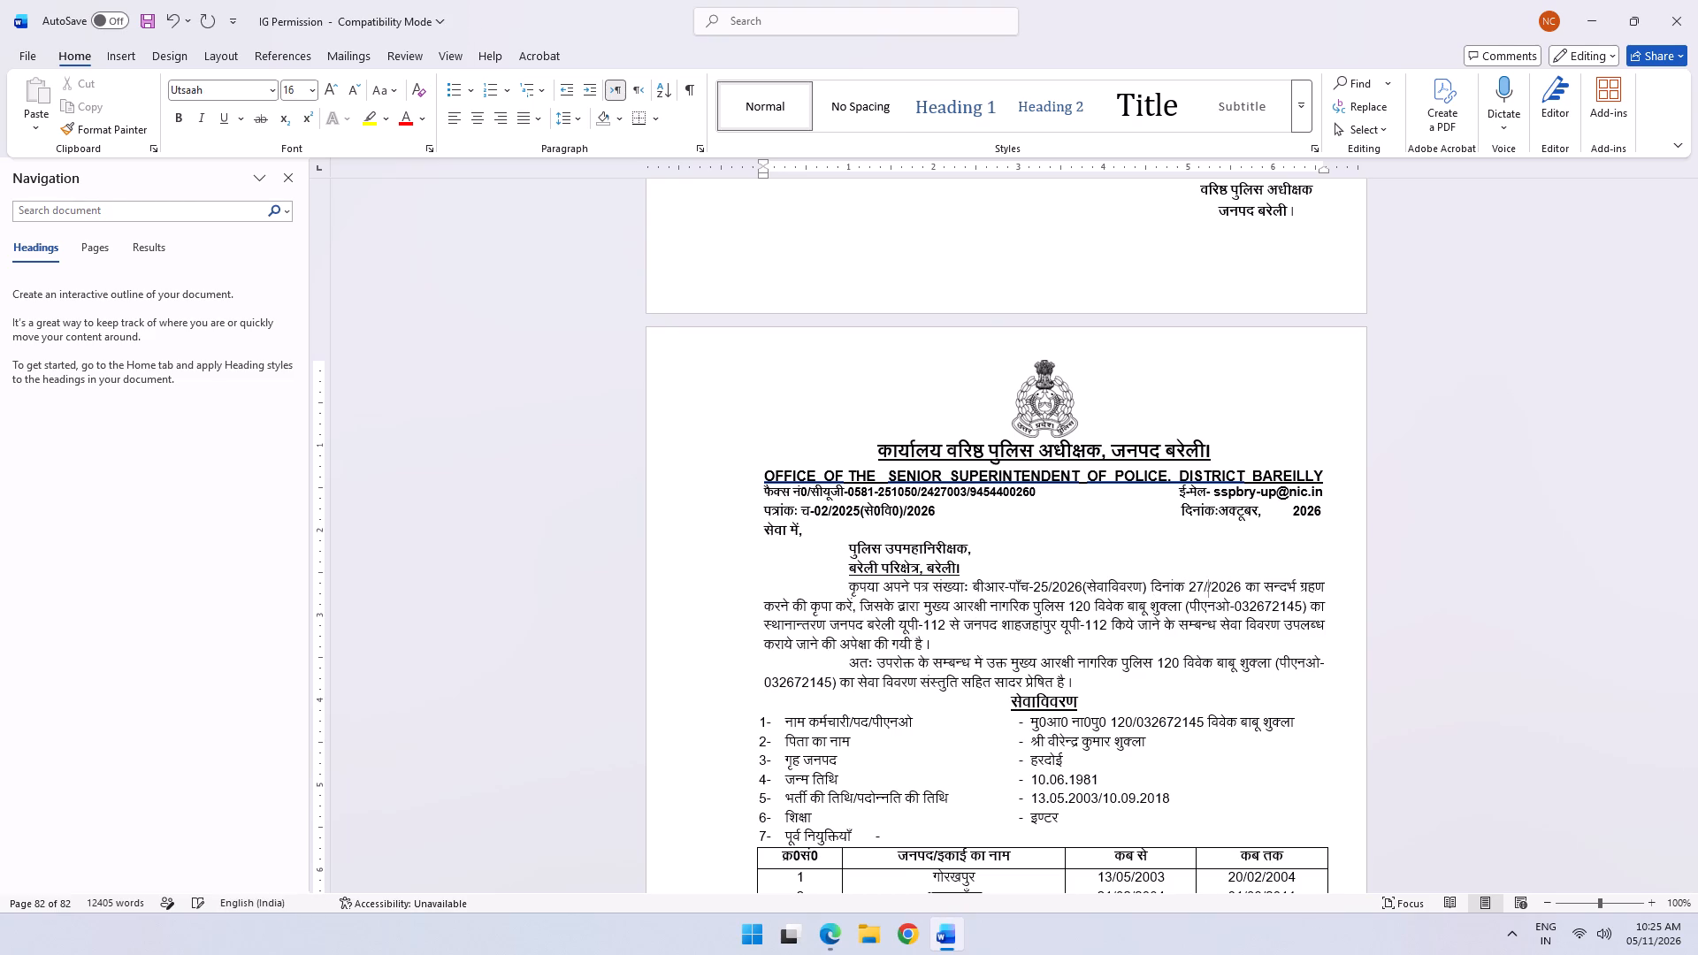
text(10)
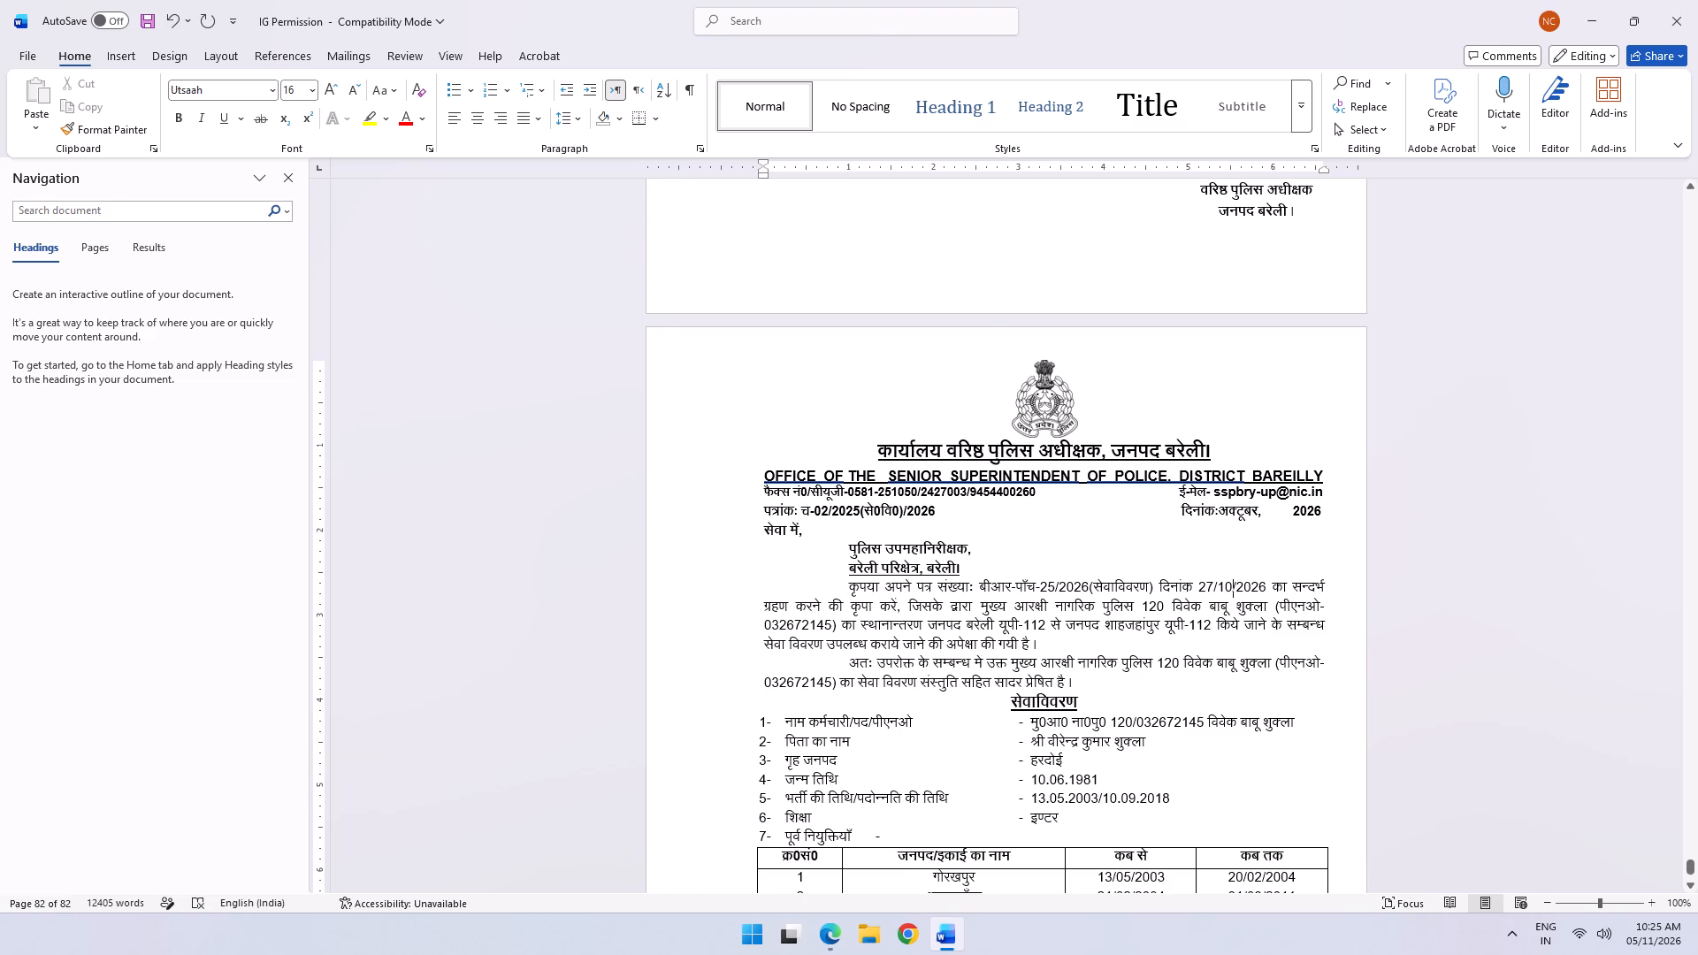
Insert "महिला" before "मुख्य आरक्षी" in the letter's first paragraph.
click(982, 612)
key(Left)
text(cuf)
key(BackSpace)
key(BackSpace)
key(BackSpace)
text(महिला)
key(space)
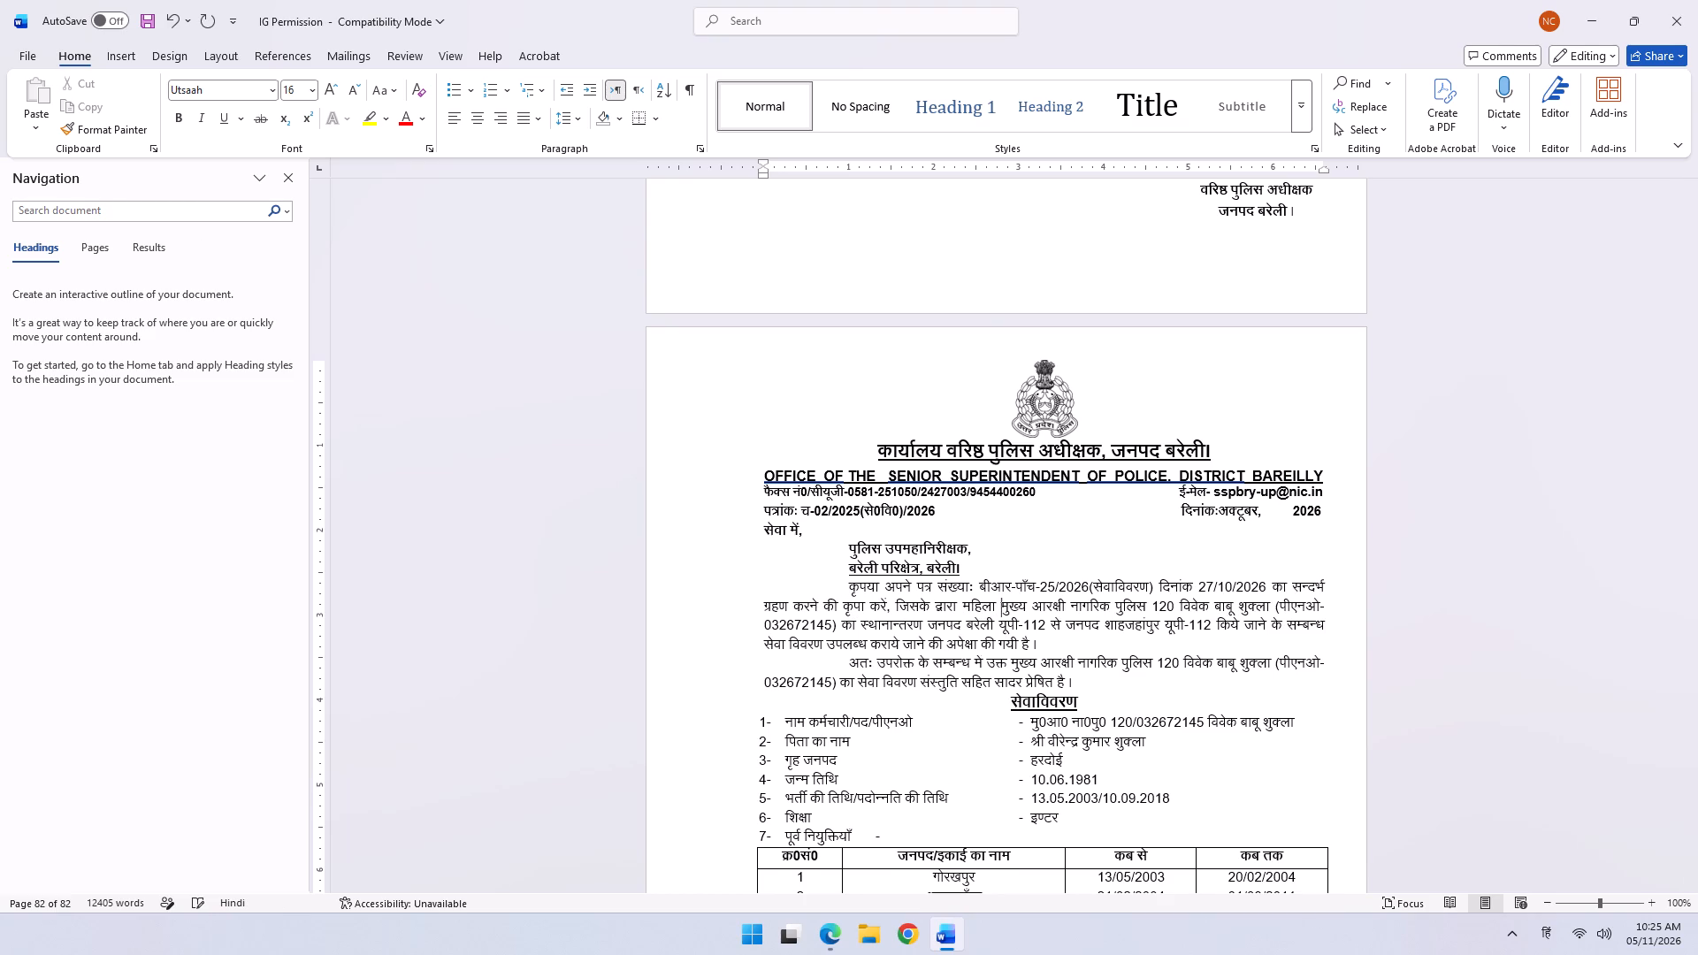
Replace the badge number after "नागरिक पुलिस" in the first paragraph with the new officer's badge number from the spreadsheet.
click(1166, 600)
key(Right)
key(BackSpace)
key(BackSpace)
key(BackSpace)
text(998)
Replace the officer's name in the first paragraph with the new officer's name, checked against the spreadsheet in Edge.
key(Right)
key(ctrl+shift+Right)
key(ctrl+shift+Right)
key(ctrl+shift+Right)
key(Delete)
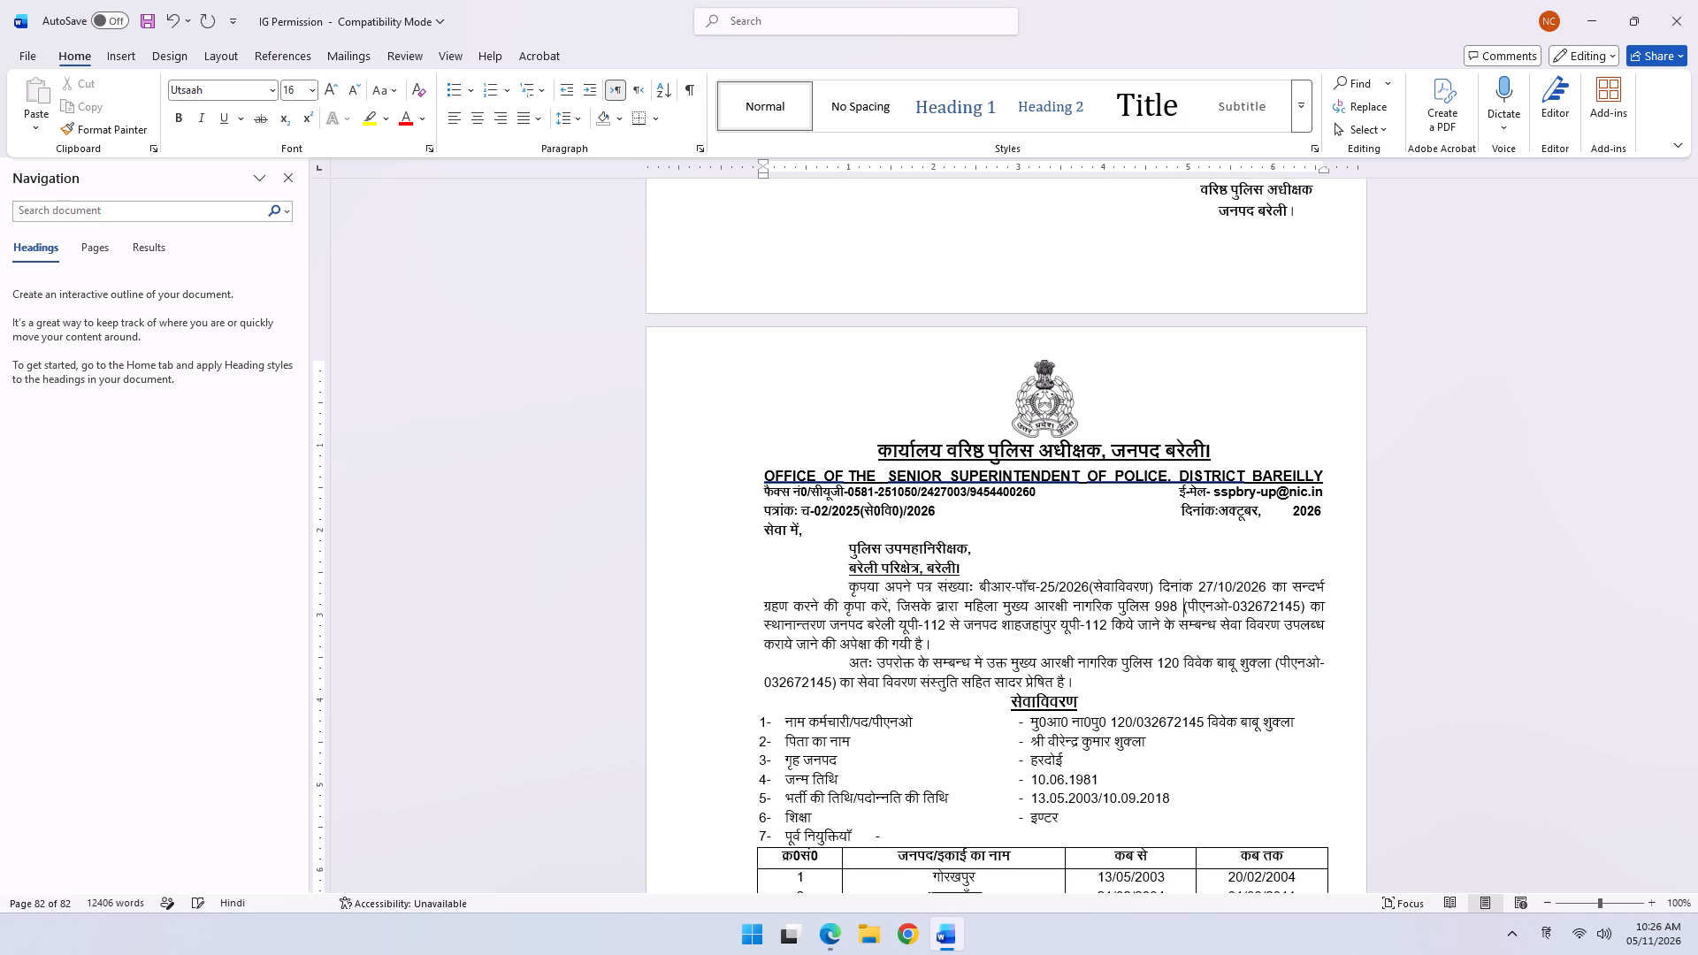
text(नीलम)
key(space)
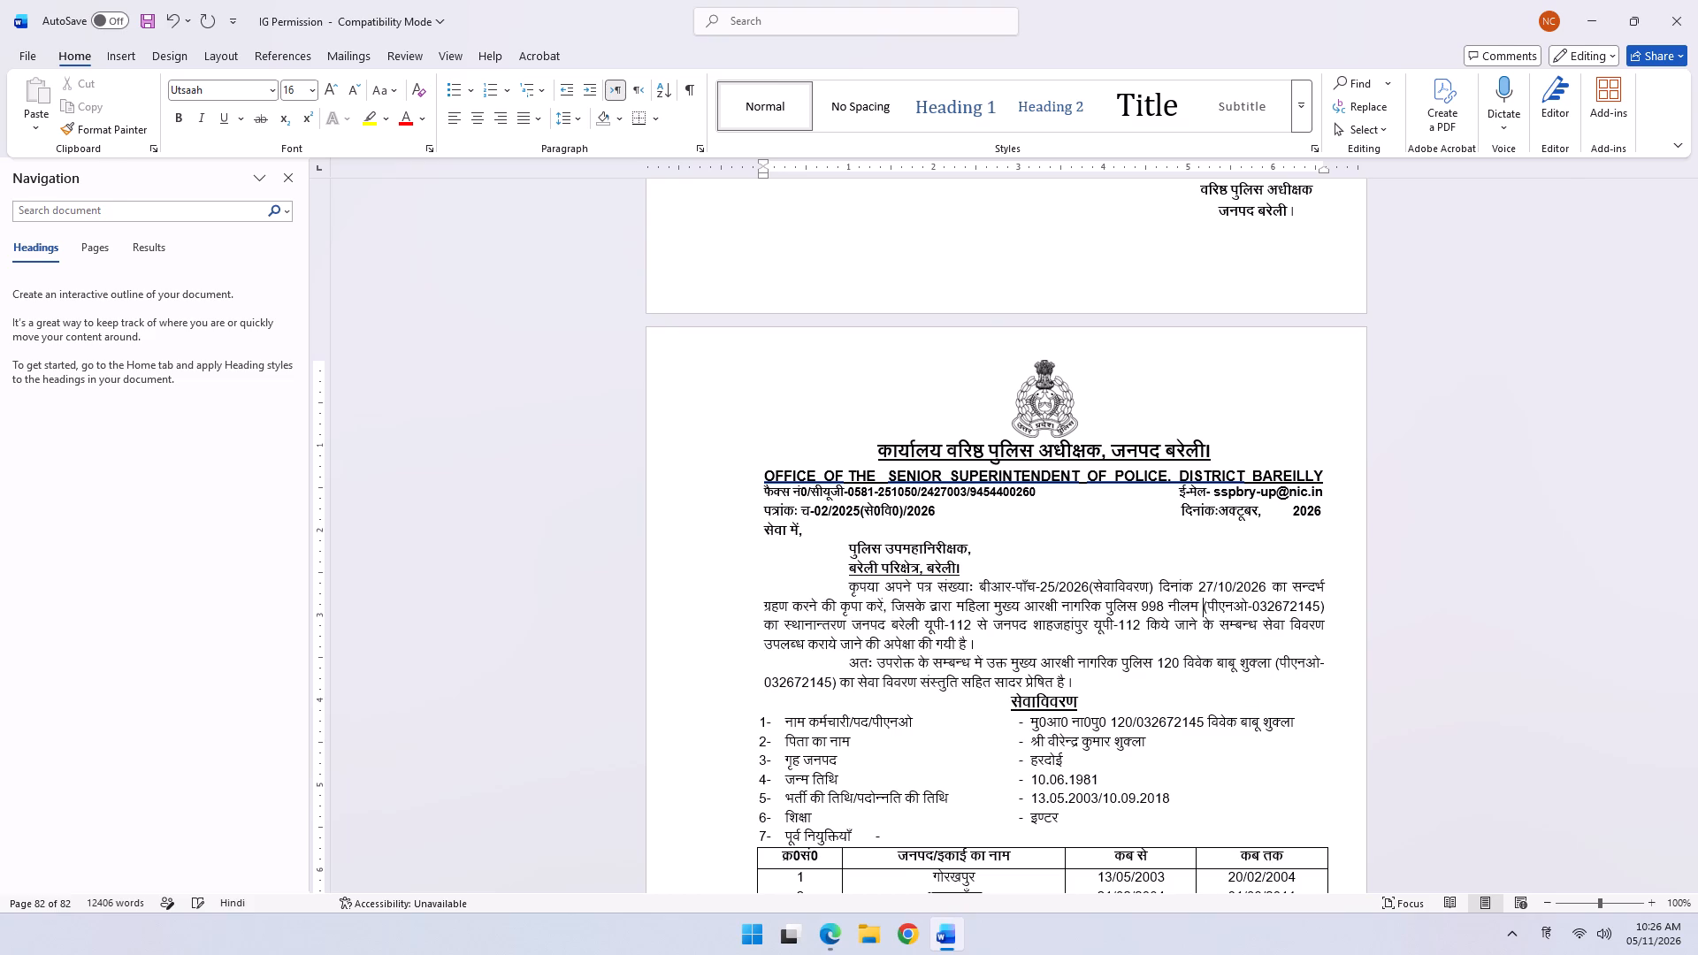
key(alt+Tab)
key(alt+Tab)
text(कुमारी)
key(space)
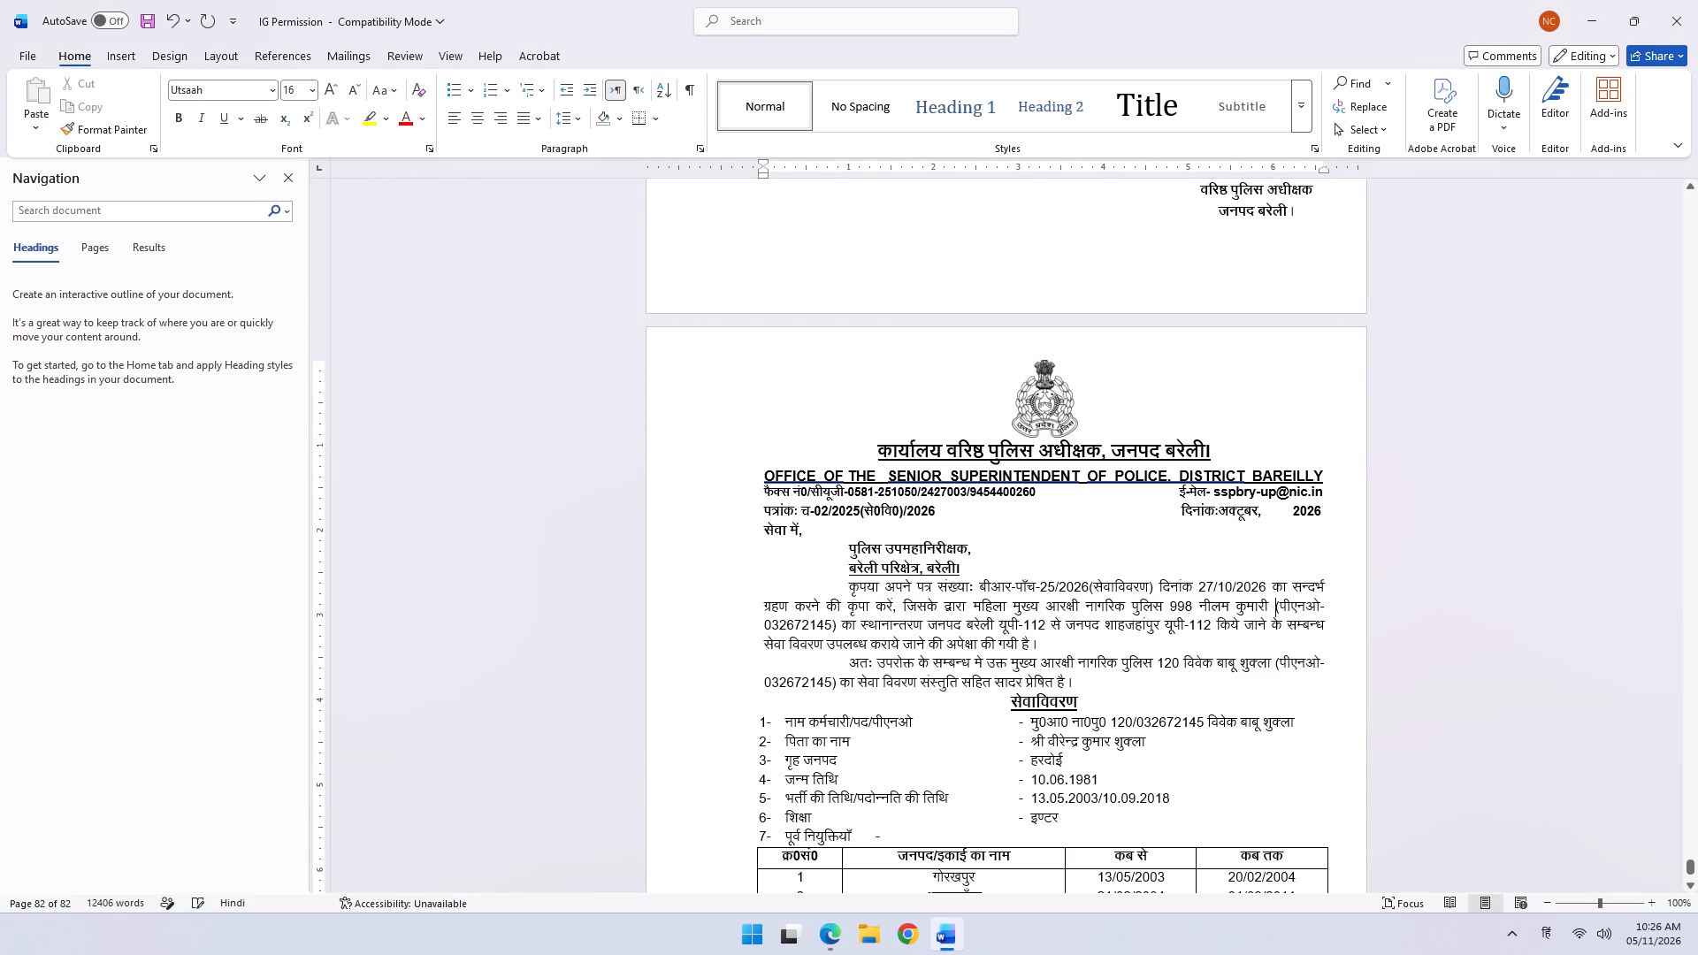
Replace the PNO number in the first paragraph's brackets with the new officer's PNO.
drag(830, 621, 763, 627)
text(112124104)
Change the transfer wording in the first paragraph to from "बरेली" to "पीलीभीत", dropping both "यूपी-112" mentions.
click(962, 626)
drag(1000, 623, 1026, 624)
drag(1026, 624, 1034, 625)
key(Delete)
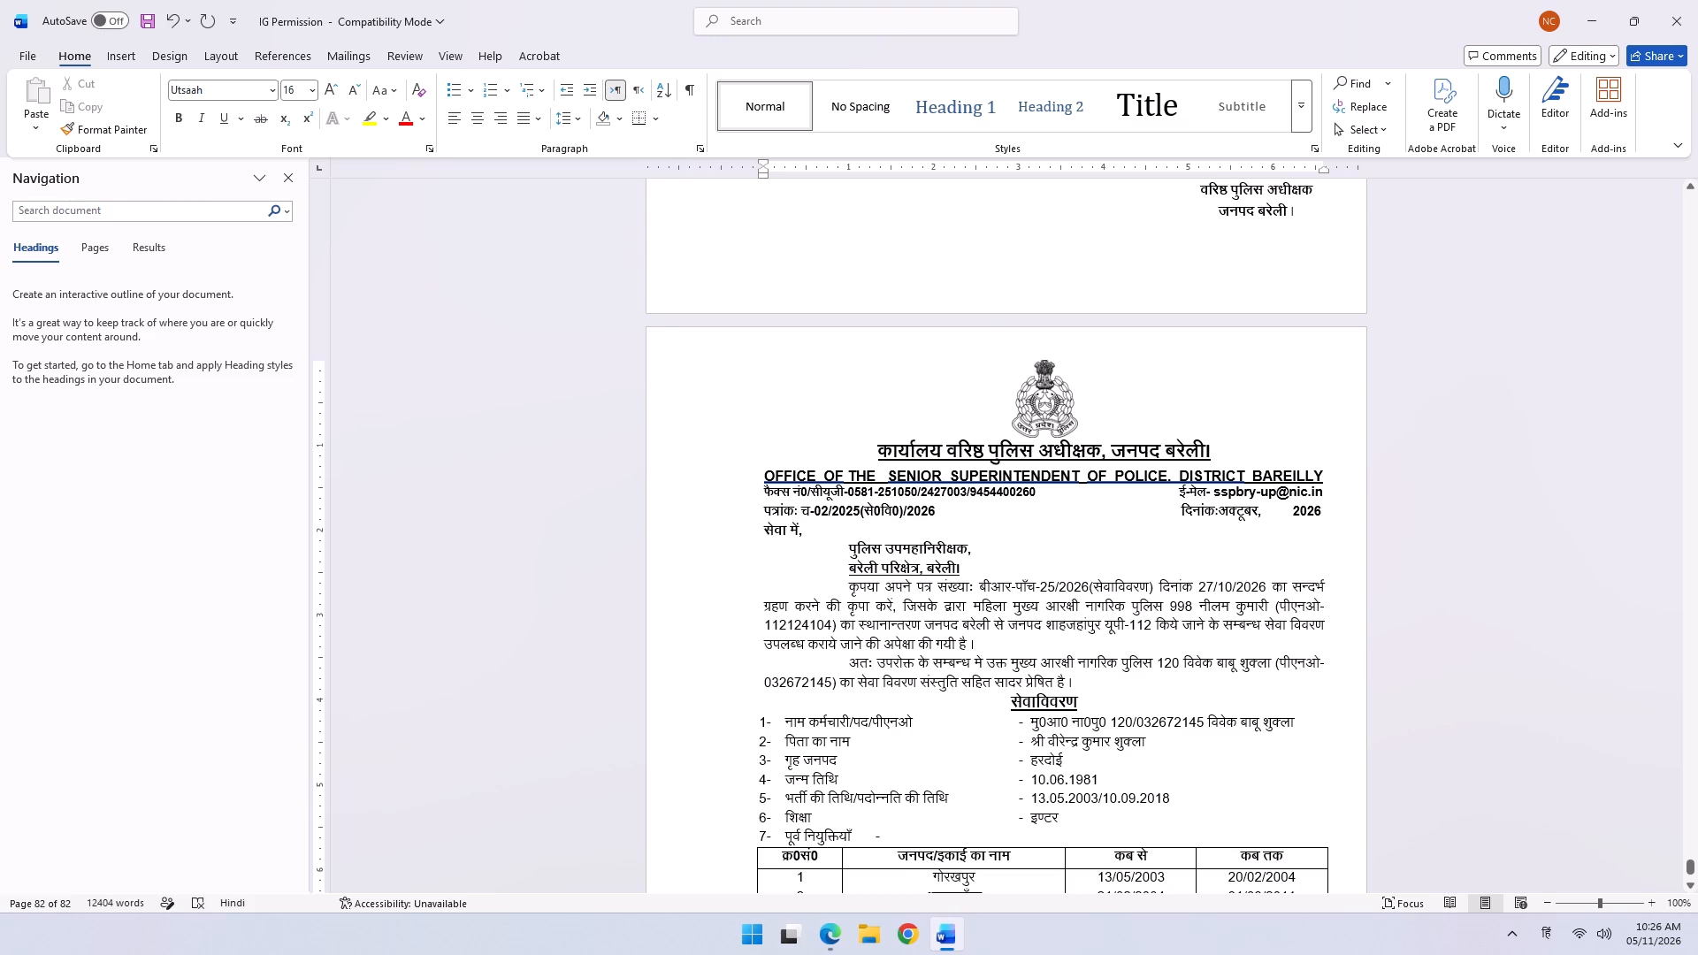
drag(1048, 625, 1149, 627)
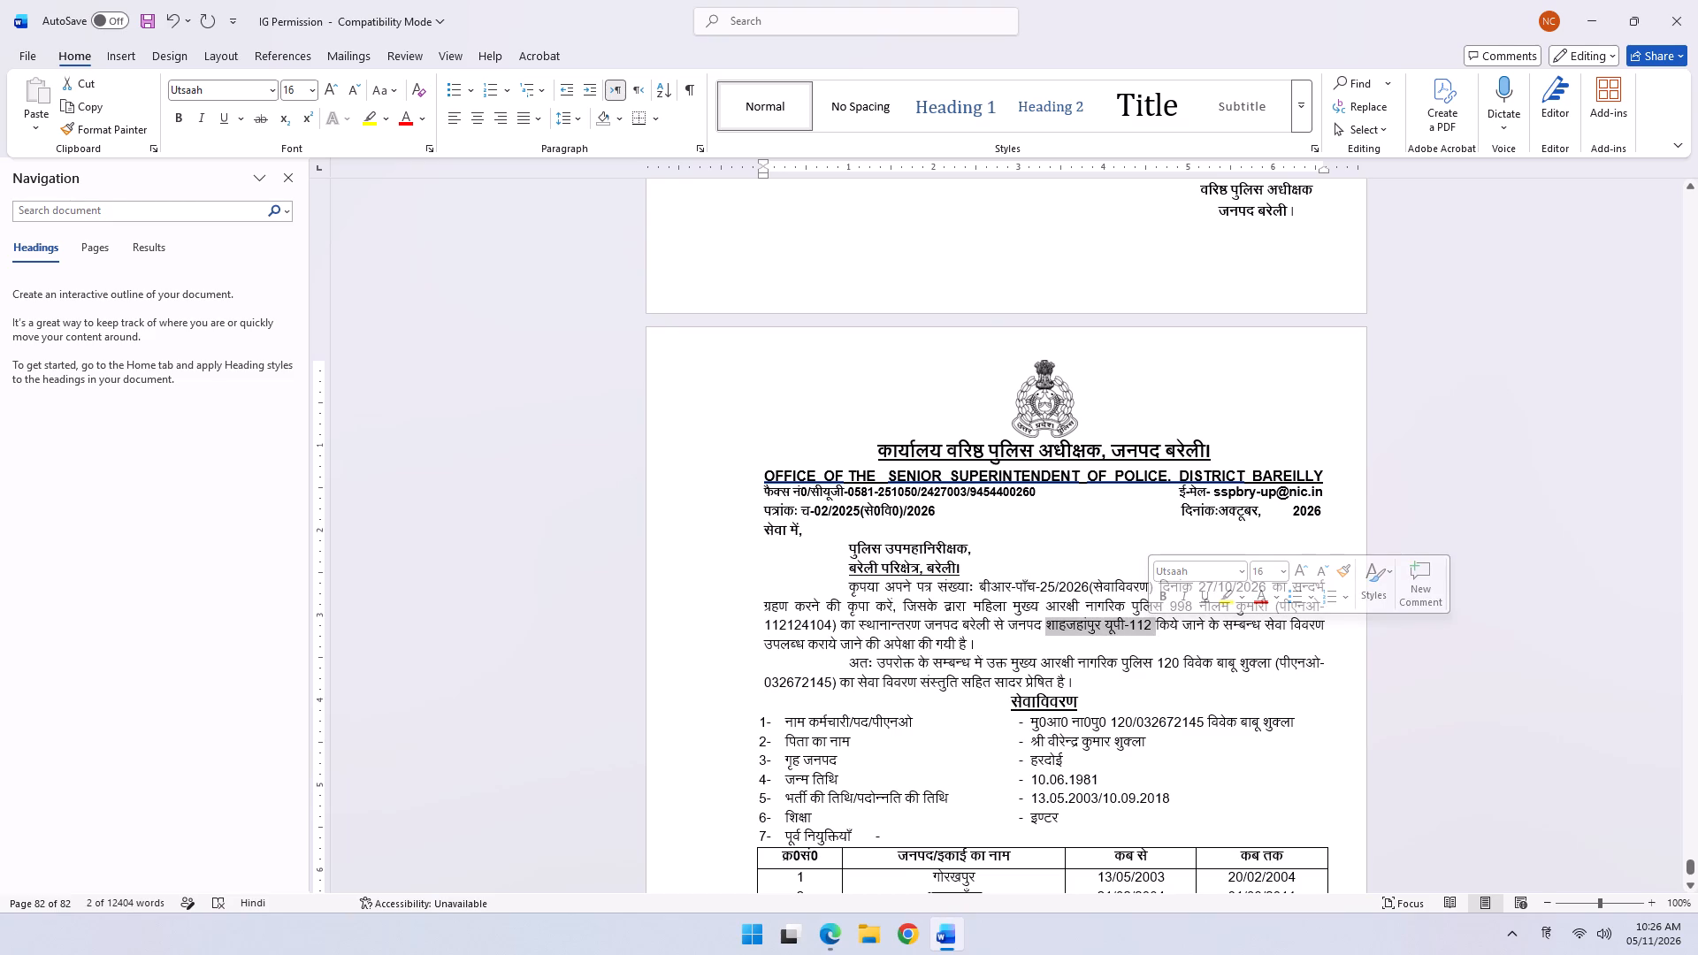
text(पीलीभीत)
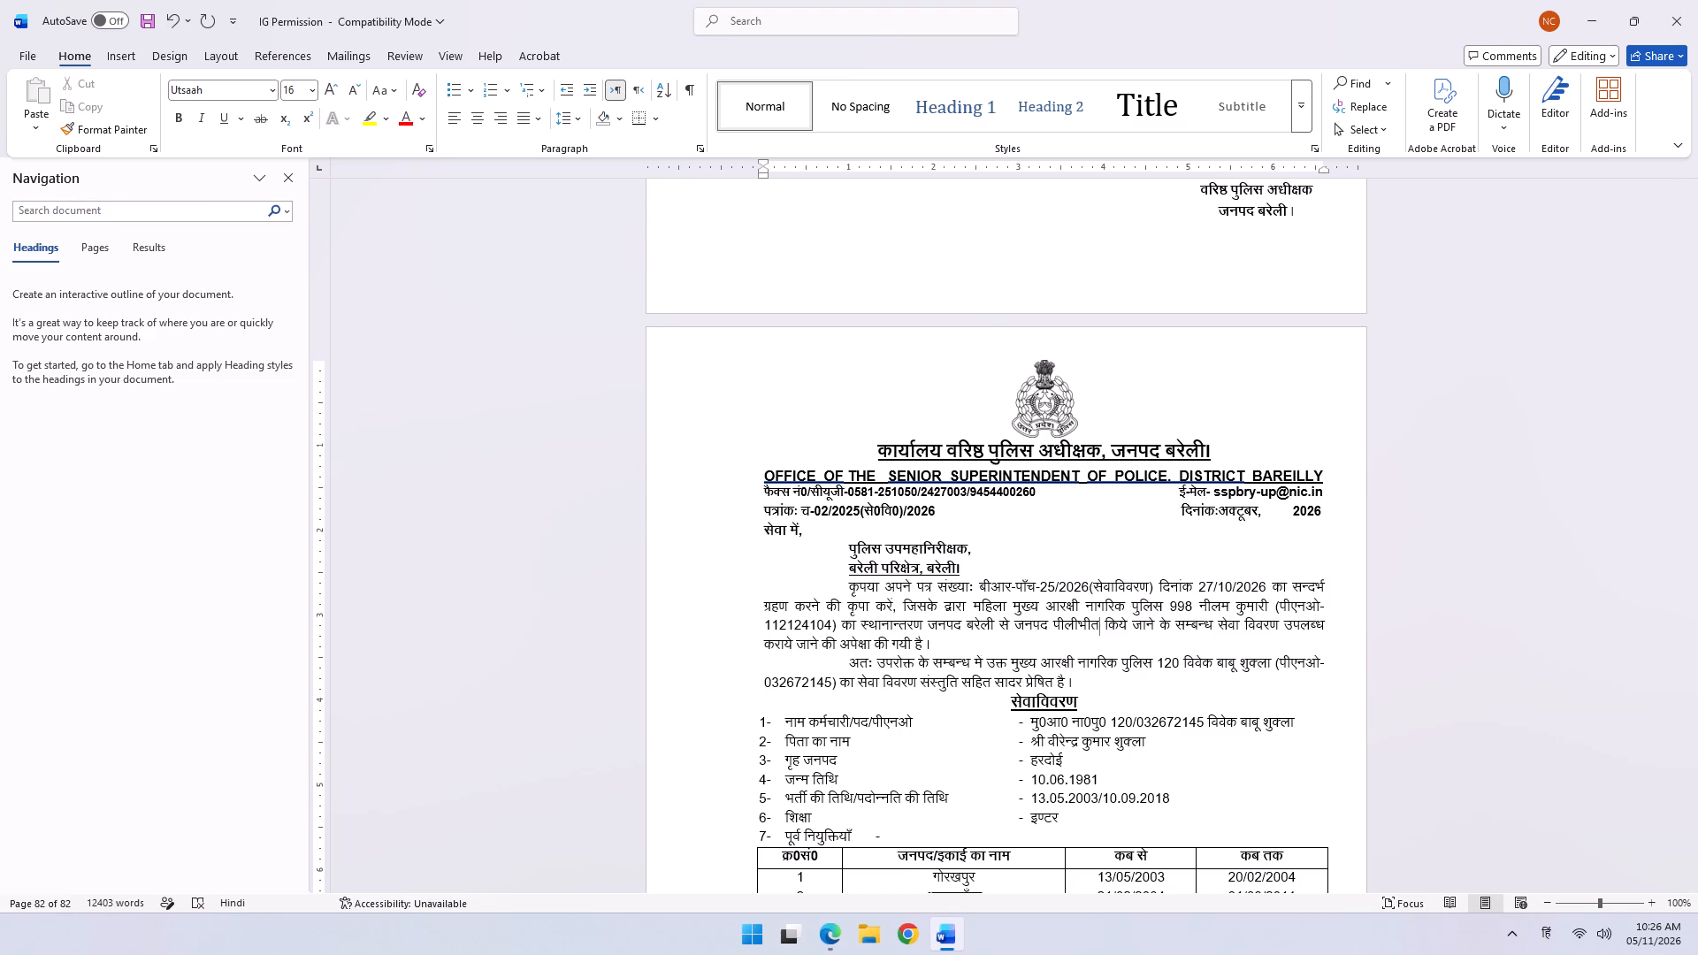
Insert "महिला" before "मुख्य आरक्षी" in the letter's second paragraph.
scroll(936, 671, down, 1)
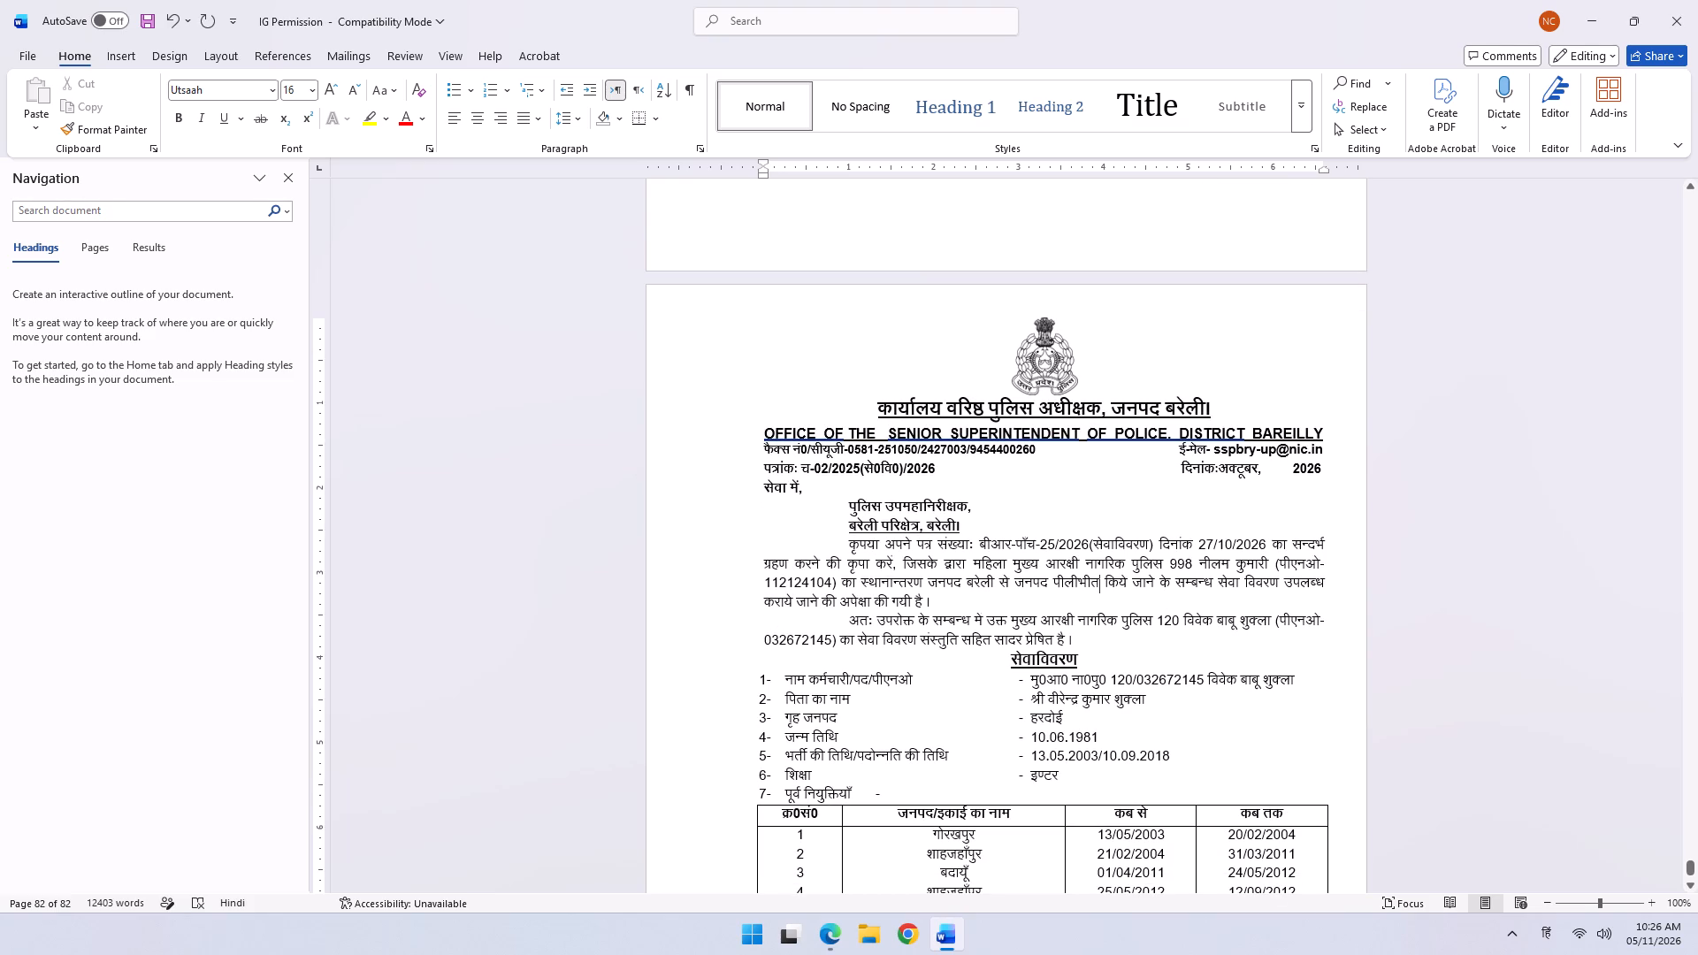
click(1006, 622)
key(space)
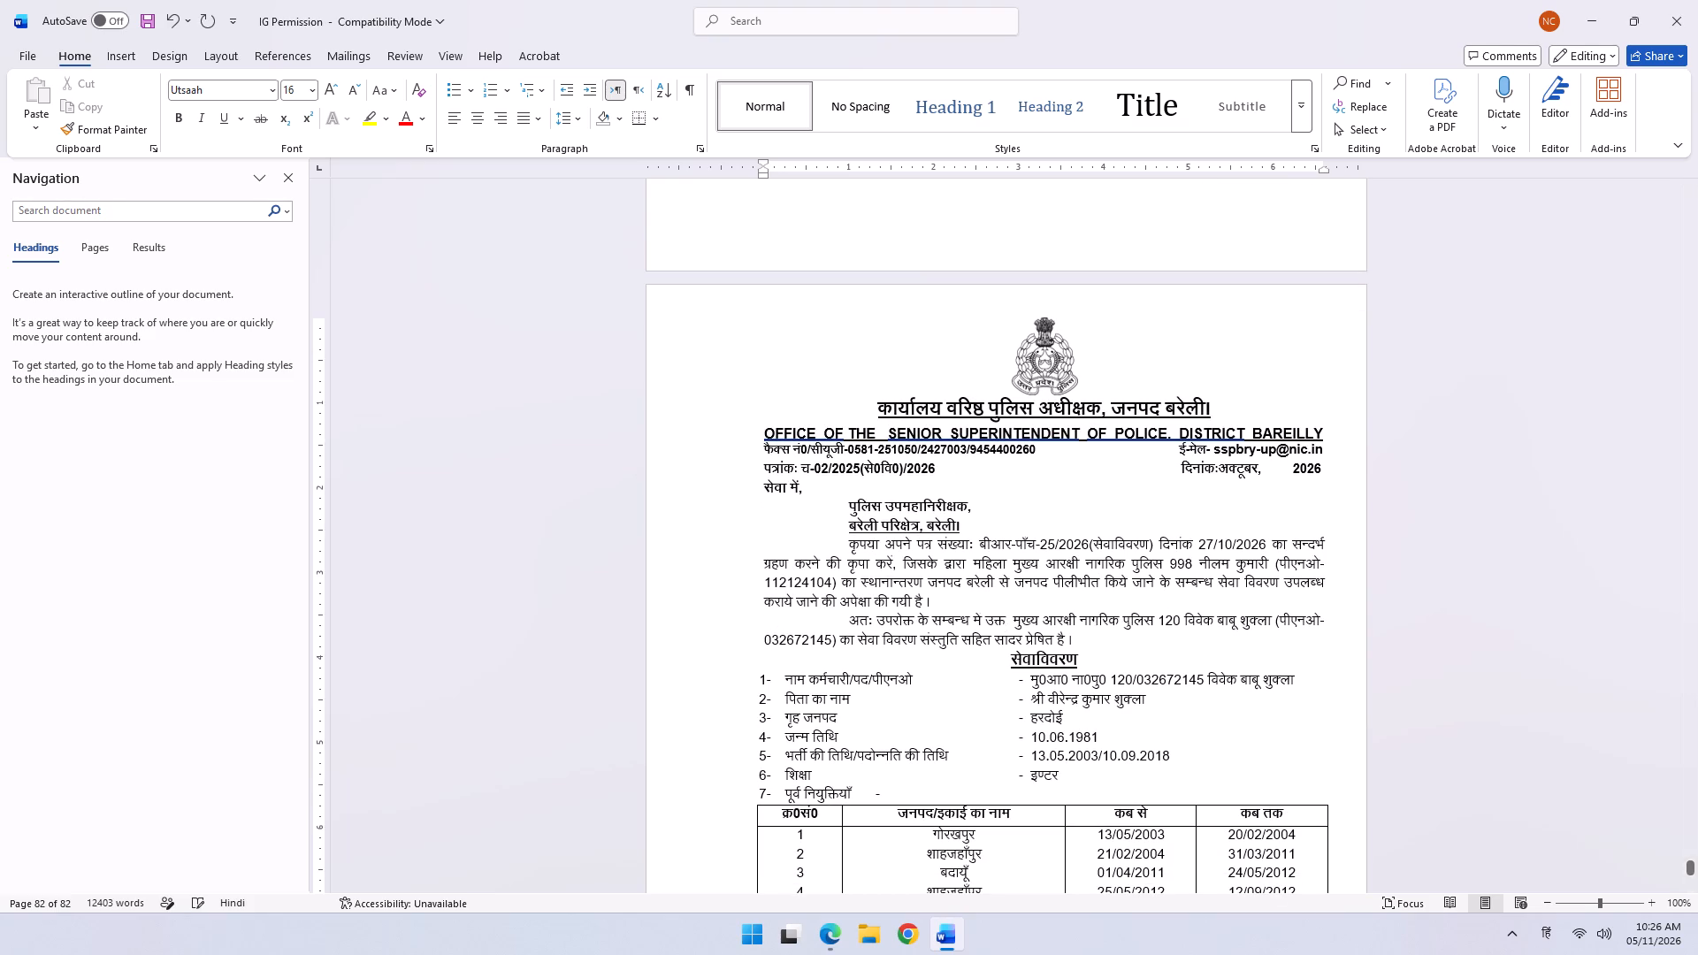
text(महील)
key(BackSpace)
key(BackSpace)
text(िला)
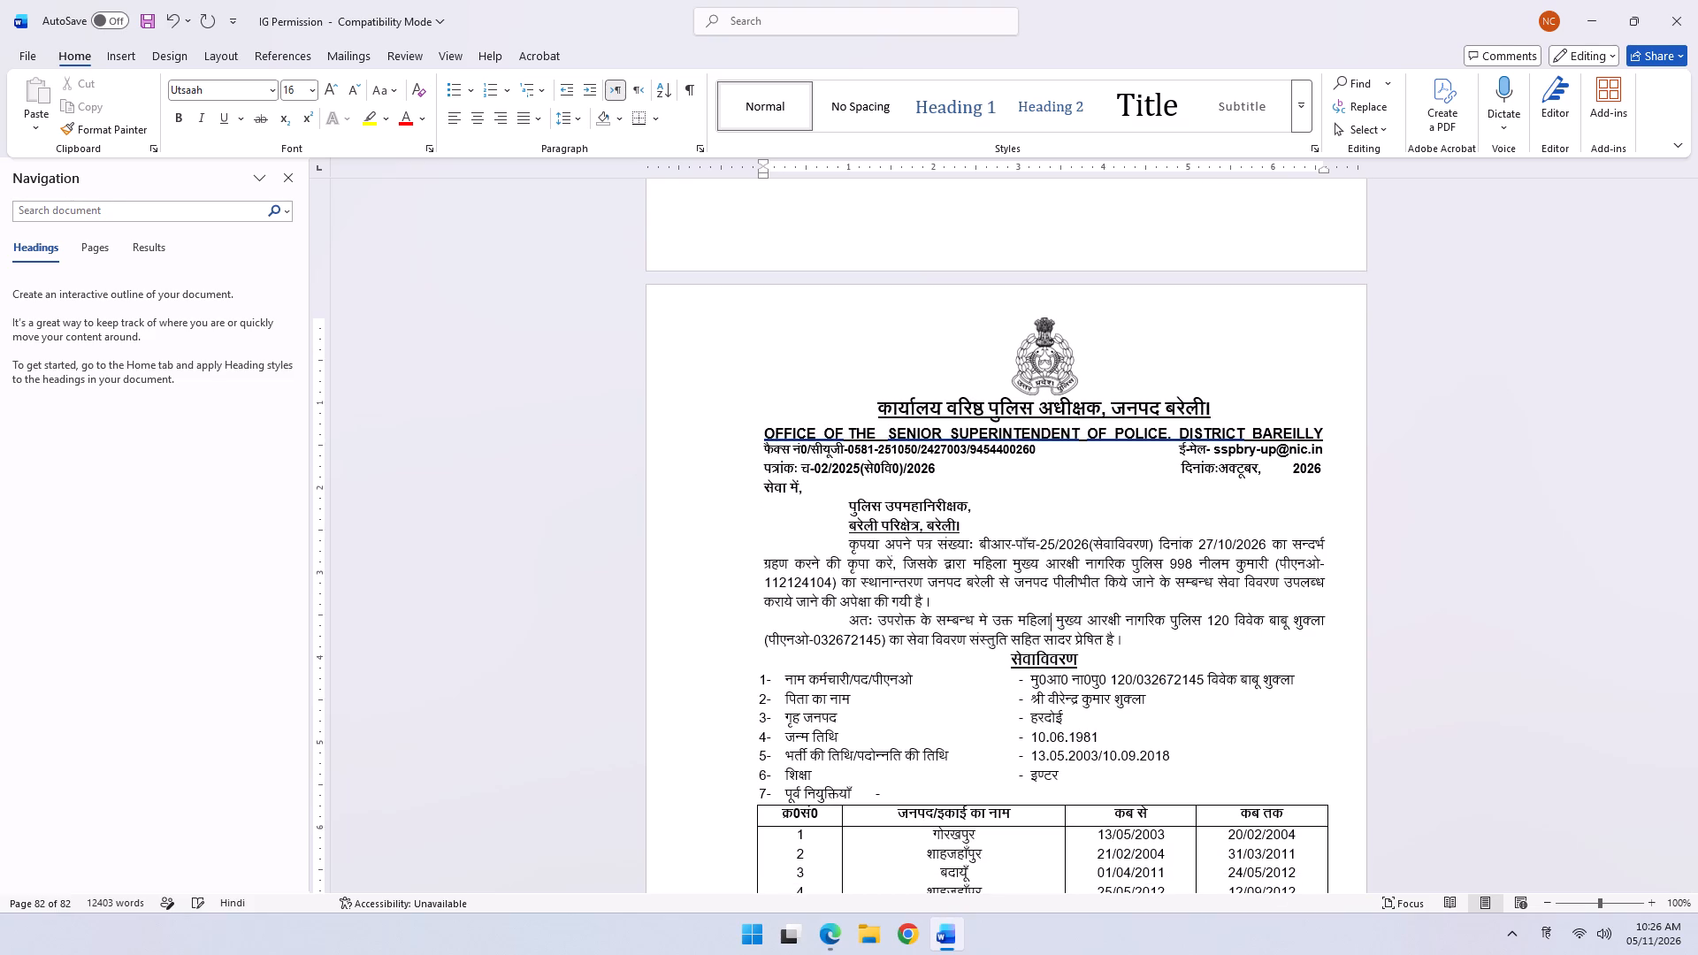
Replace the badge number and officer's name in the letter's second paragraph with the new officer's, matching the first paragraph.
drag(1204, 620, 1209, 621)
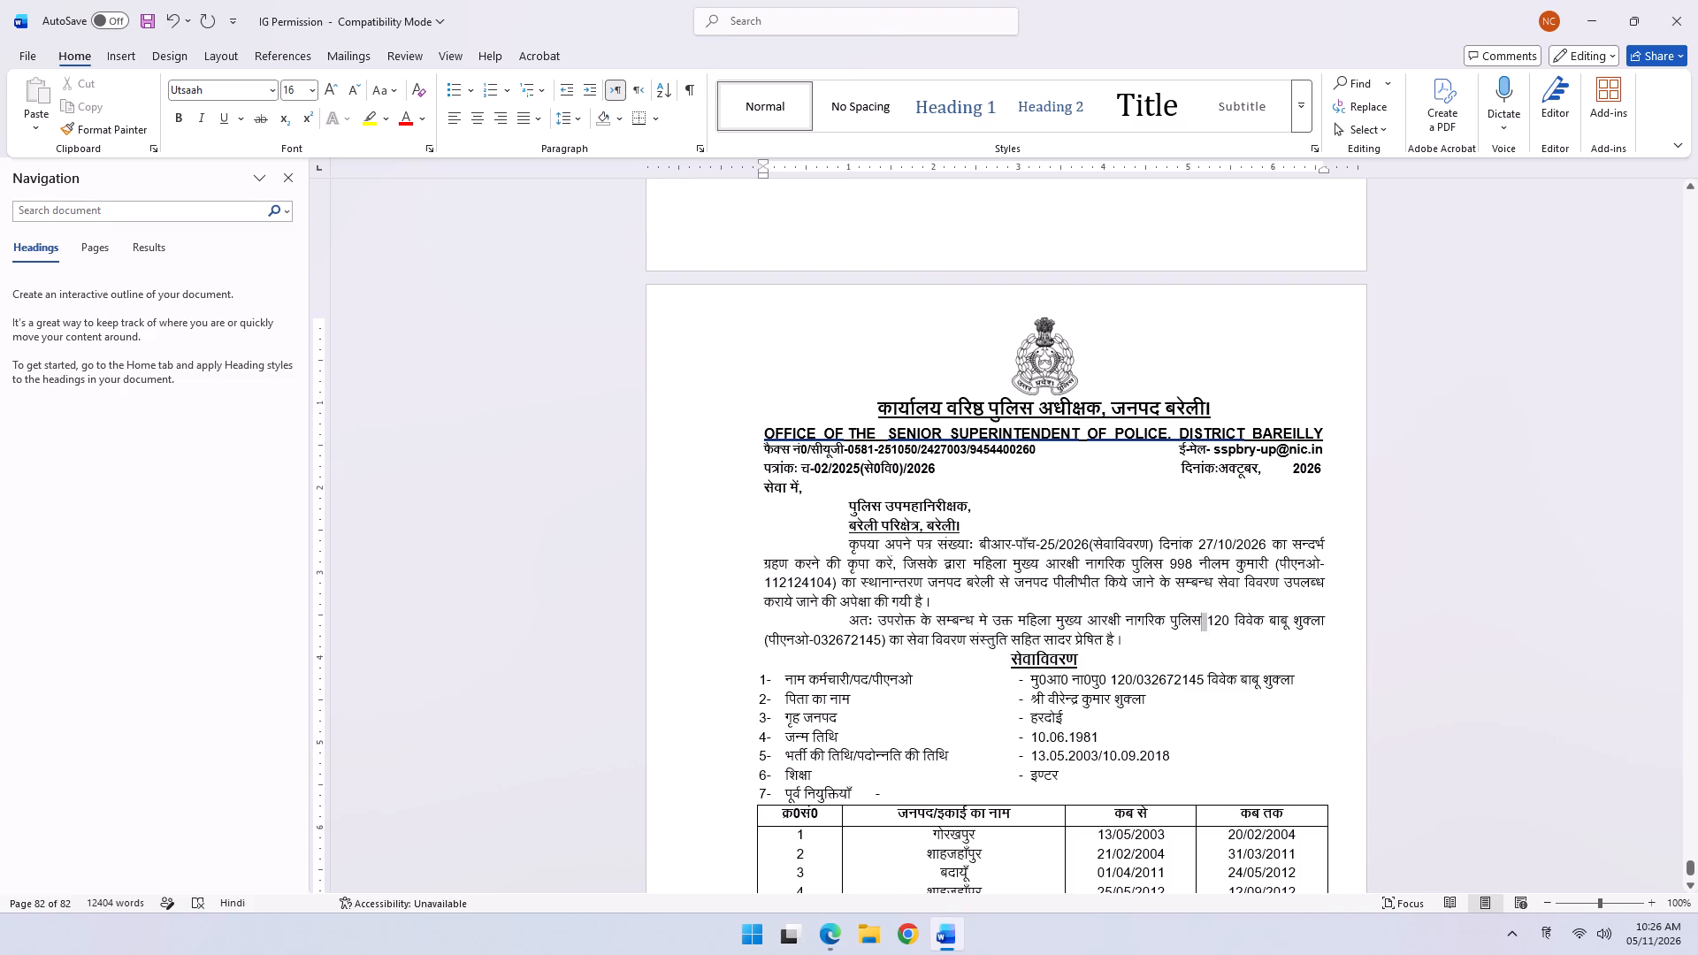
drag(1209, 621, 1224, 623)
click(1222, 623)
click(1232, 619)
key(Left)
key(ctrl+shift+Left)
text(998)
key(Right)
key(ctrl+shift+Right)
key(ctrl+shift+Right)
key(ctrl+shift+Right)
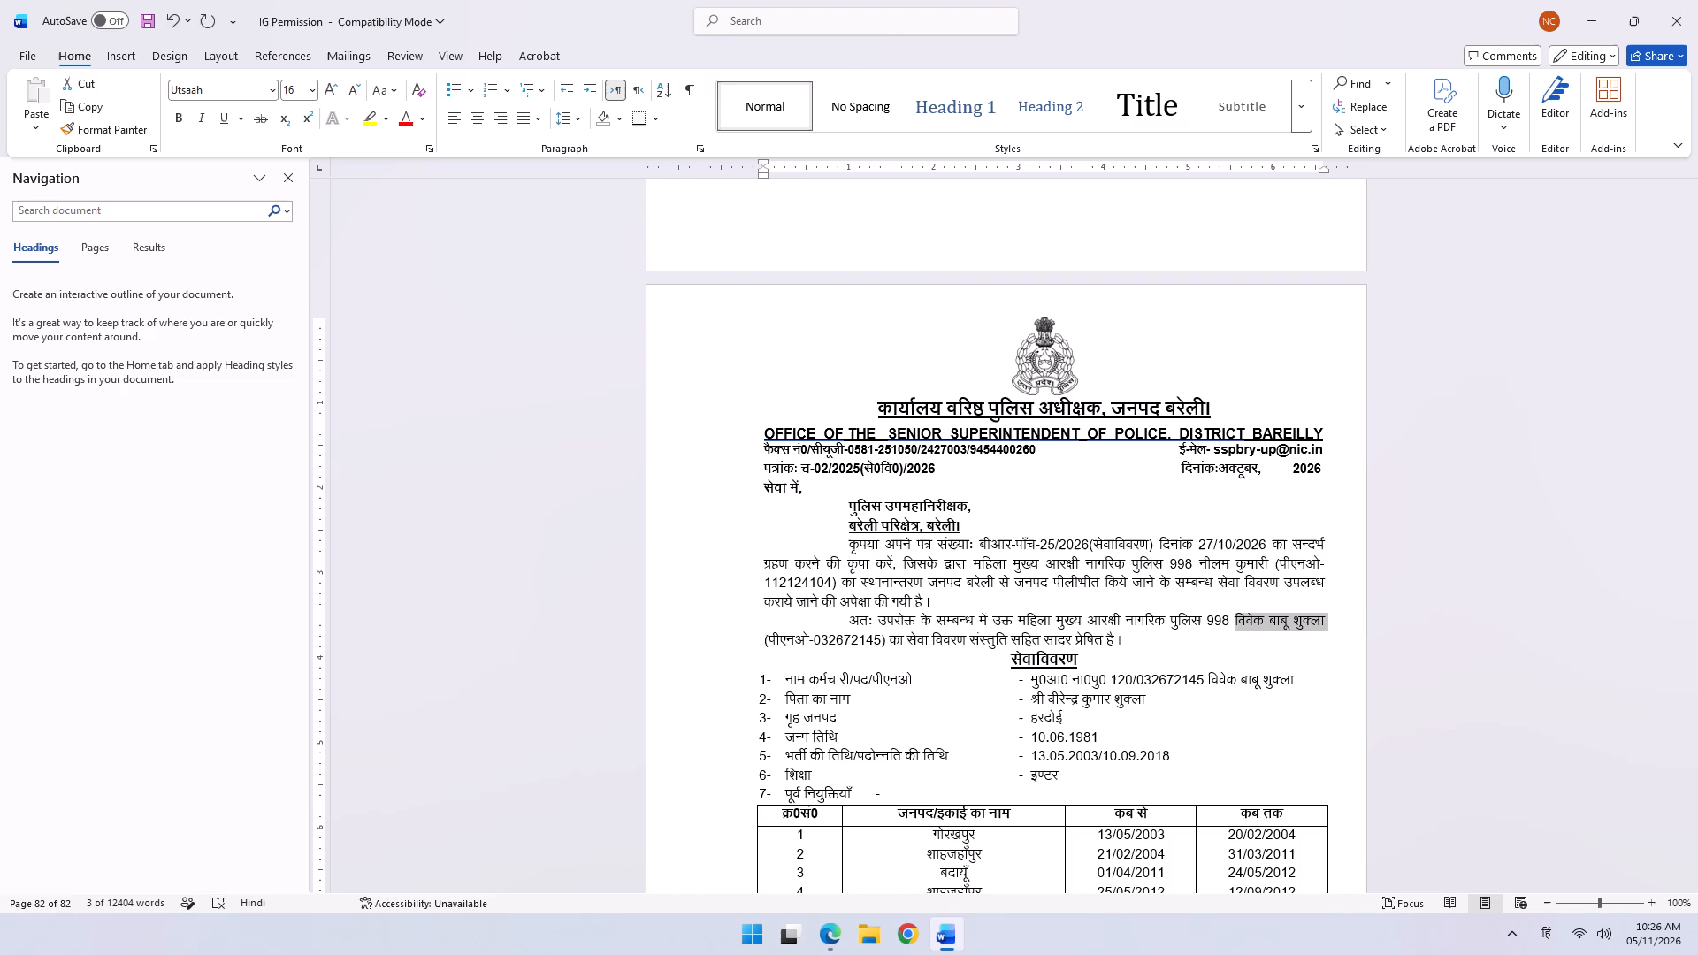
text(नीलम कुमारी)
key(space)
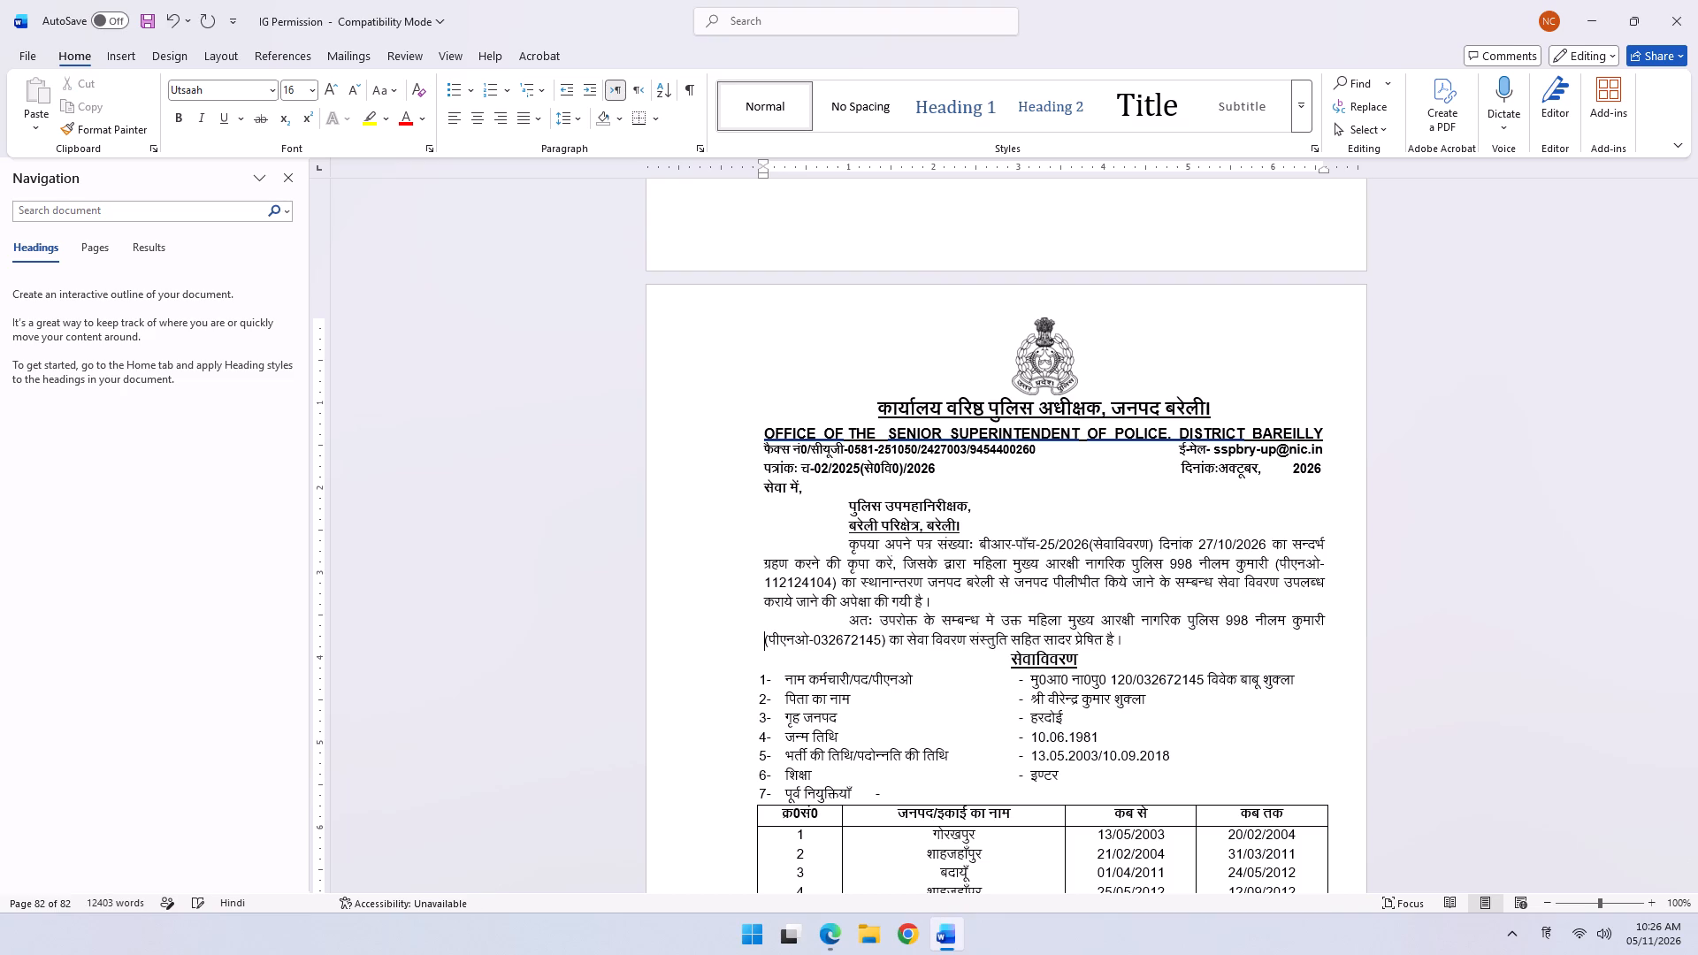
Replace the PNO number in the second paragraph's brackets with the new officer's PNO.
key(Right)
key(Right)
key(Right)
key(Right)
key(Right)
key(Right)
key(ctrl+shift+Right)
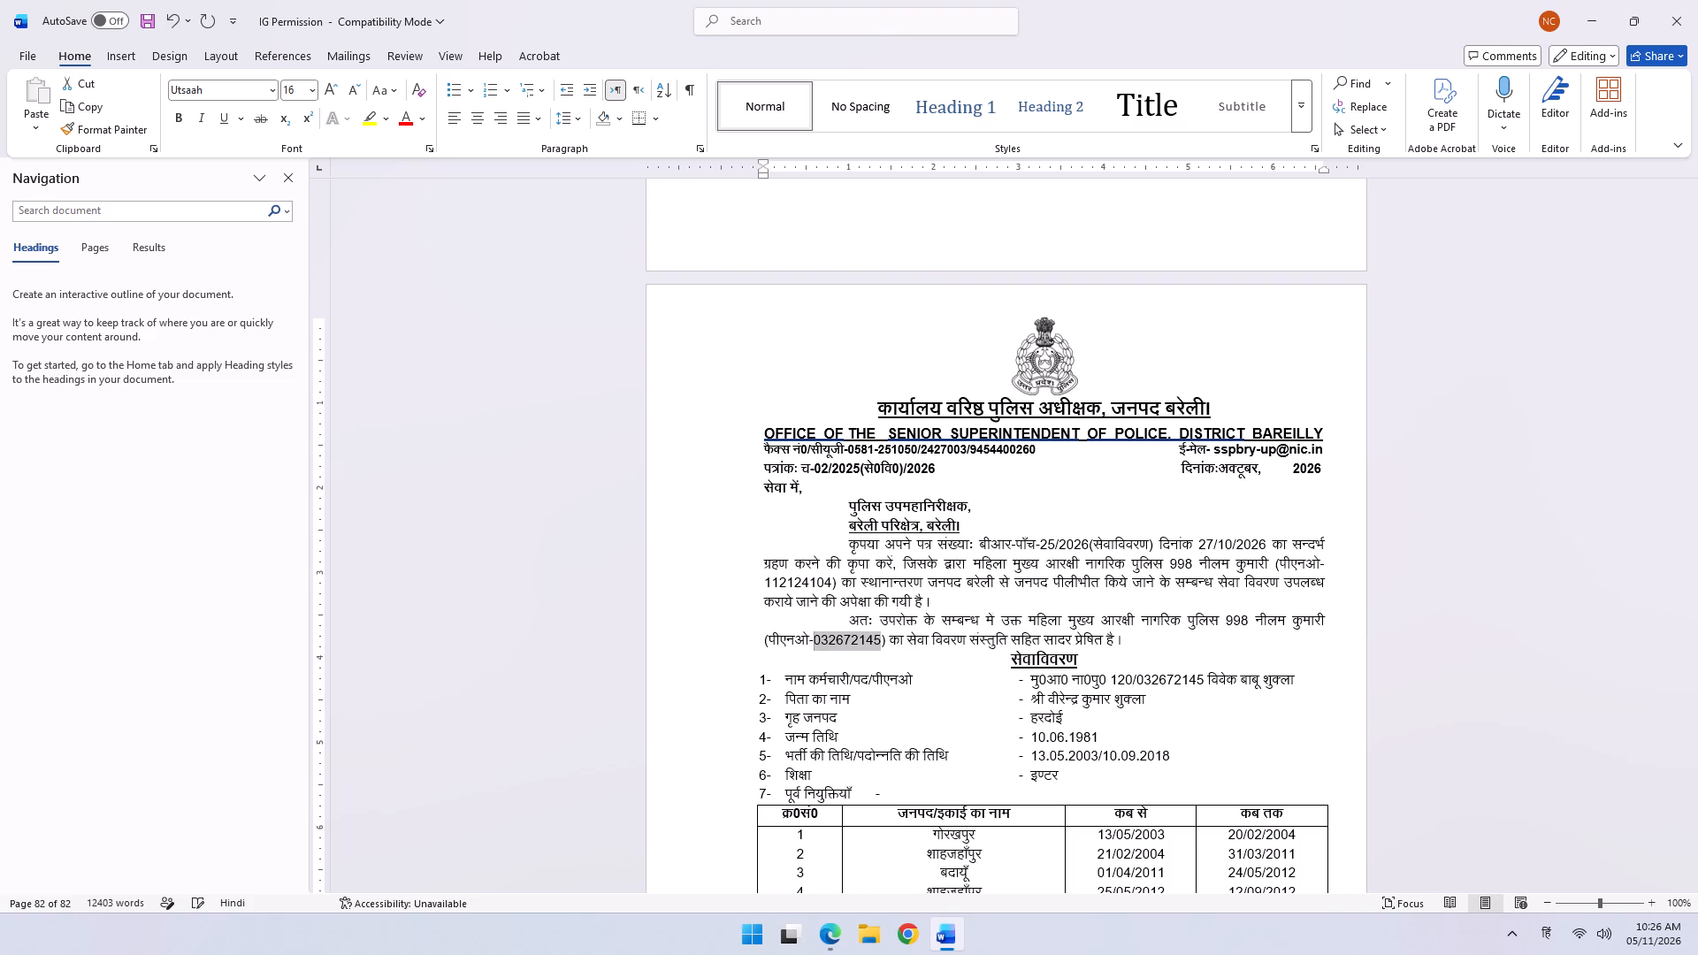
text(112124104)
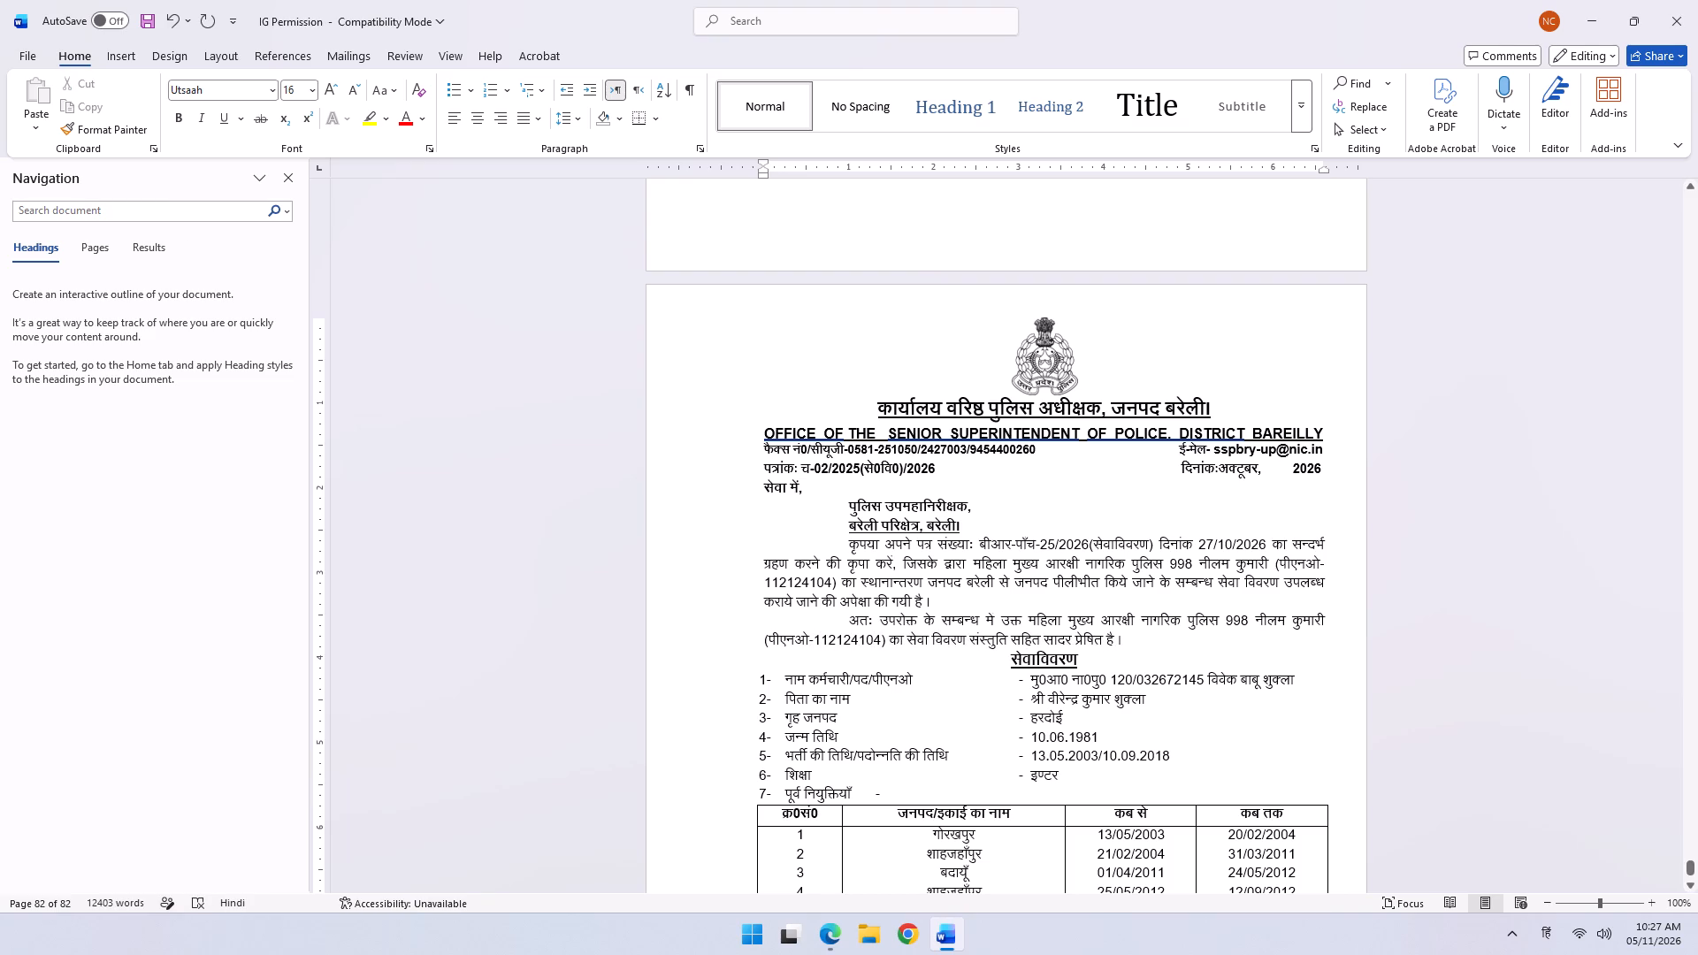
Update item 1 of the सेवाविवरण list: prefix the rank with "म0" and enter the new officer's badge number, PNO and name.
click(1034, 679)
key(Left)
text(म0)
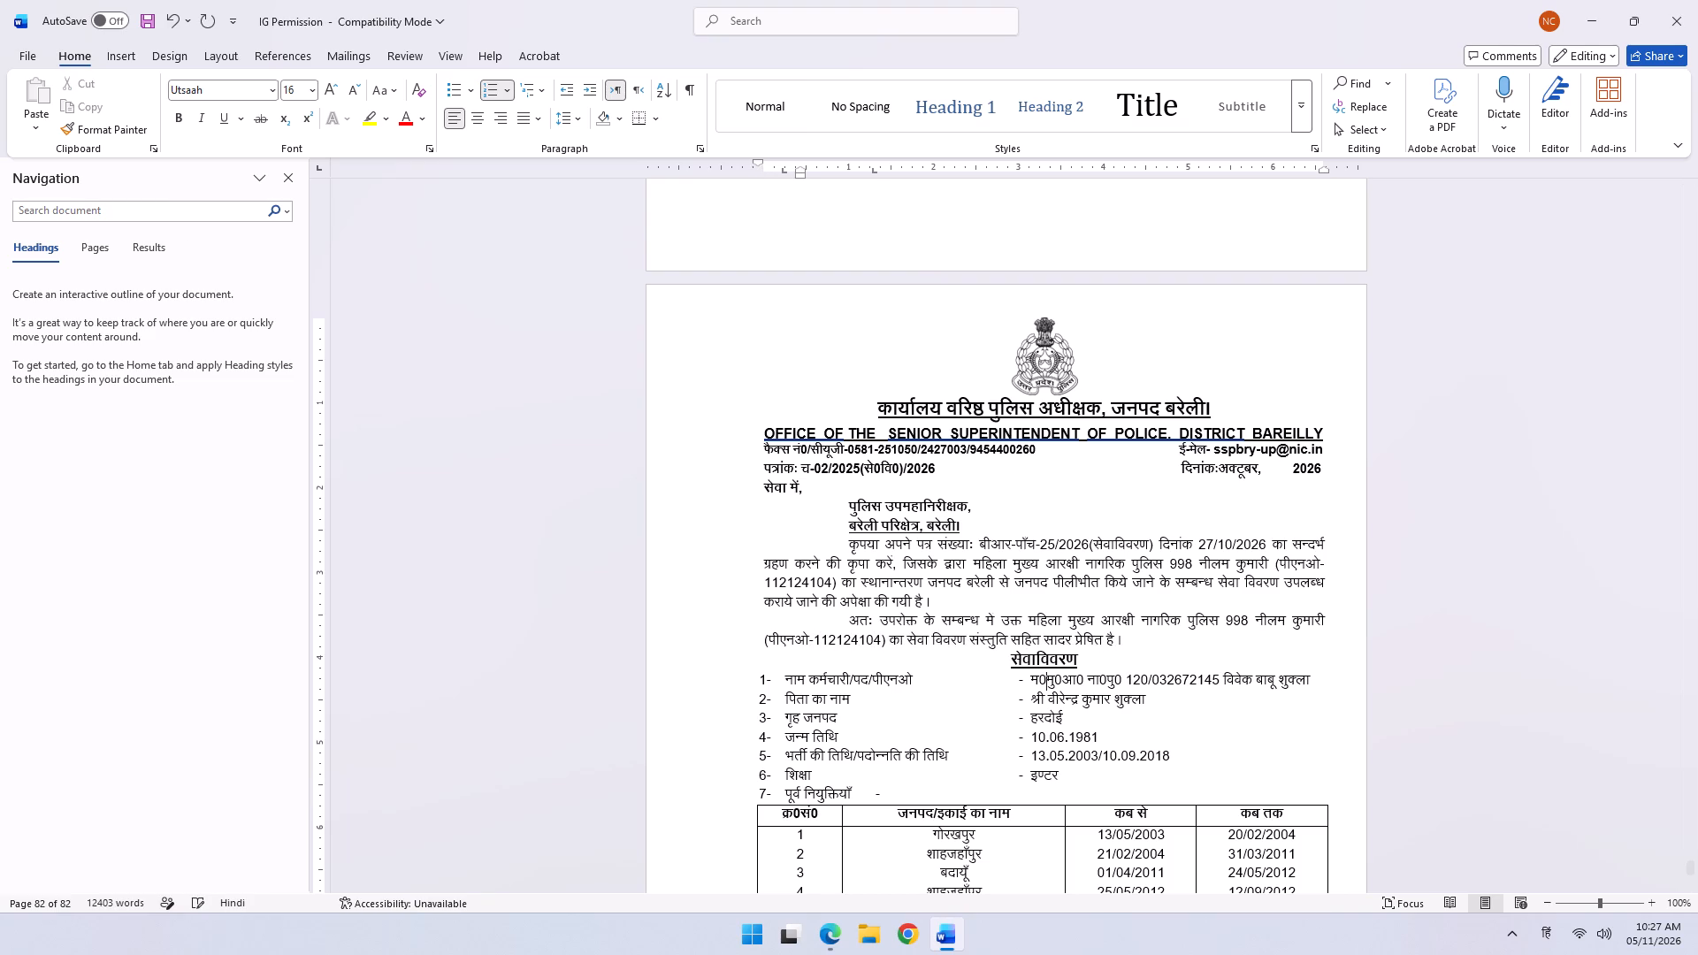
drag(1128, 678, 1292, 672)
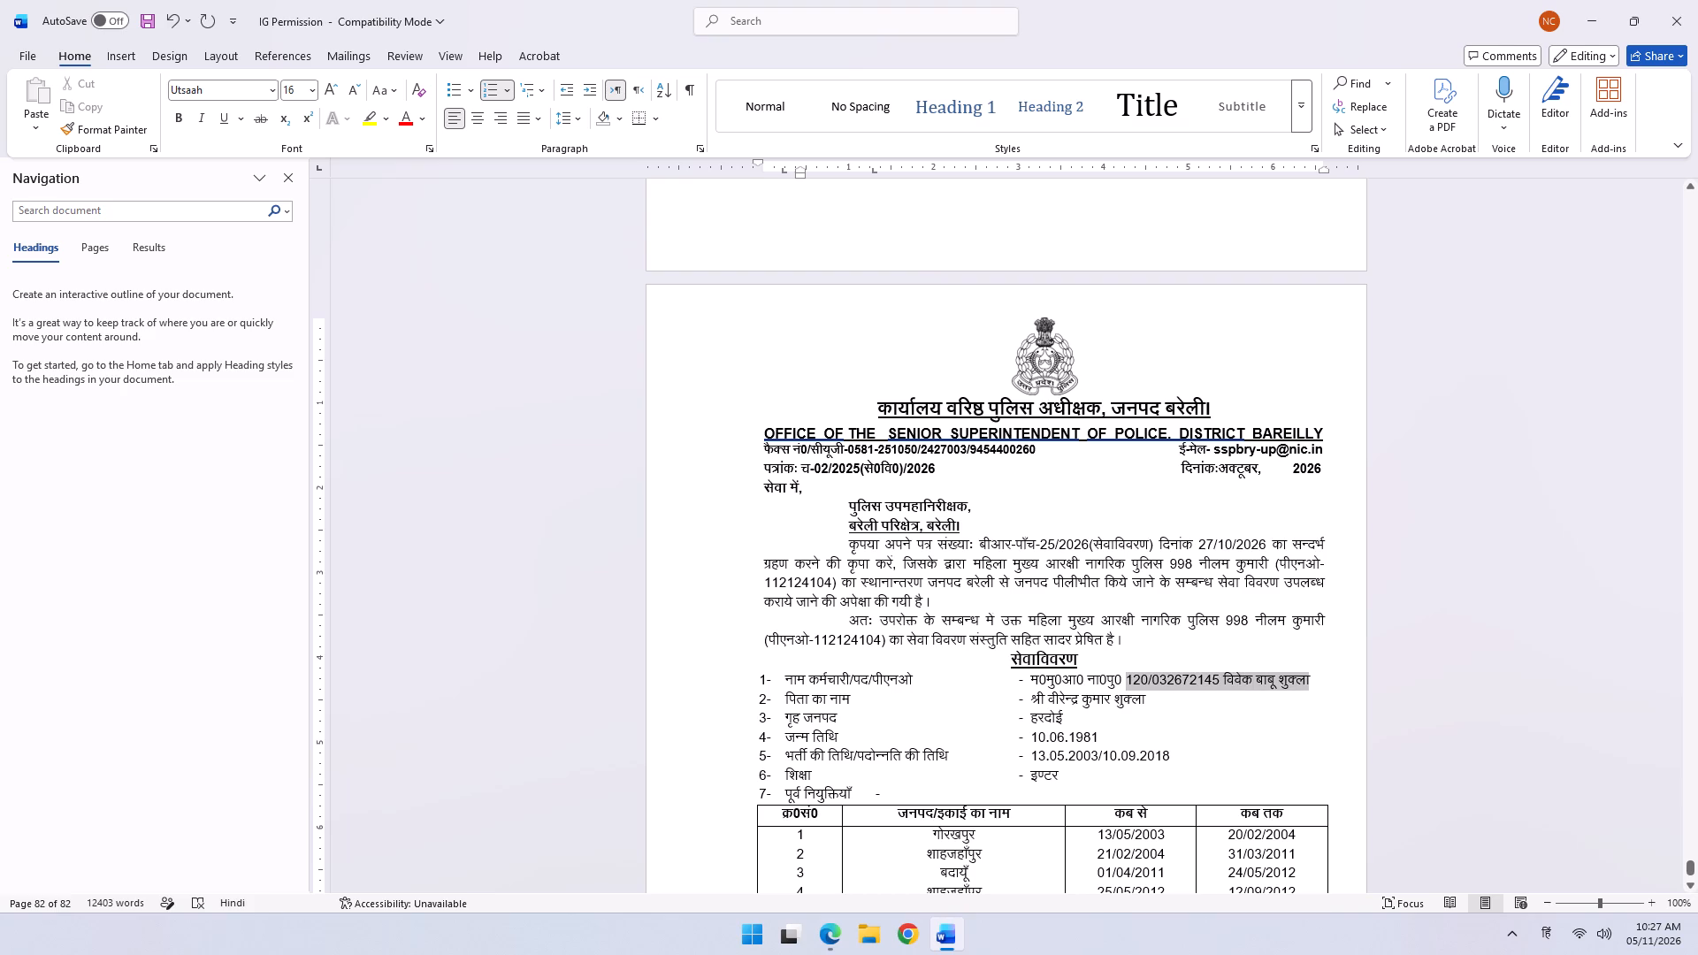
drag(1292, 672, 1304, 674)
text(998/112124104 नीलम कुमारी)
Replace the father's name in item 2 with the one in the officer's spreadsheet record, keeping "श्री".
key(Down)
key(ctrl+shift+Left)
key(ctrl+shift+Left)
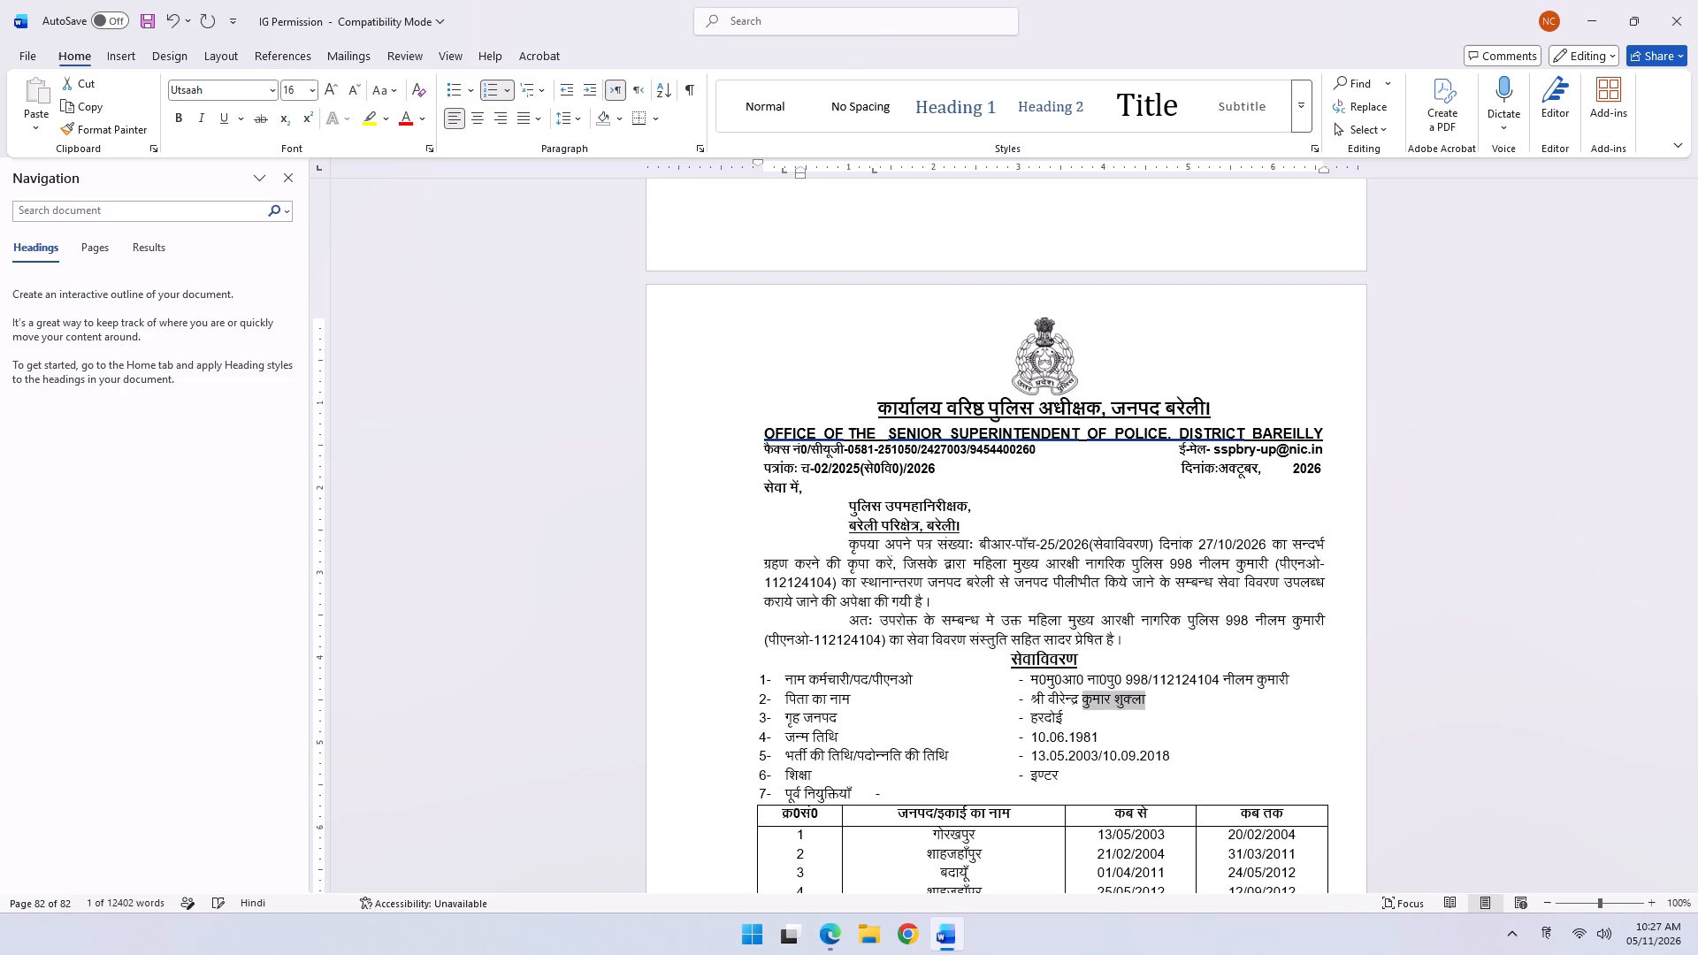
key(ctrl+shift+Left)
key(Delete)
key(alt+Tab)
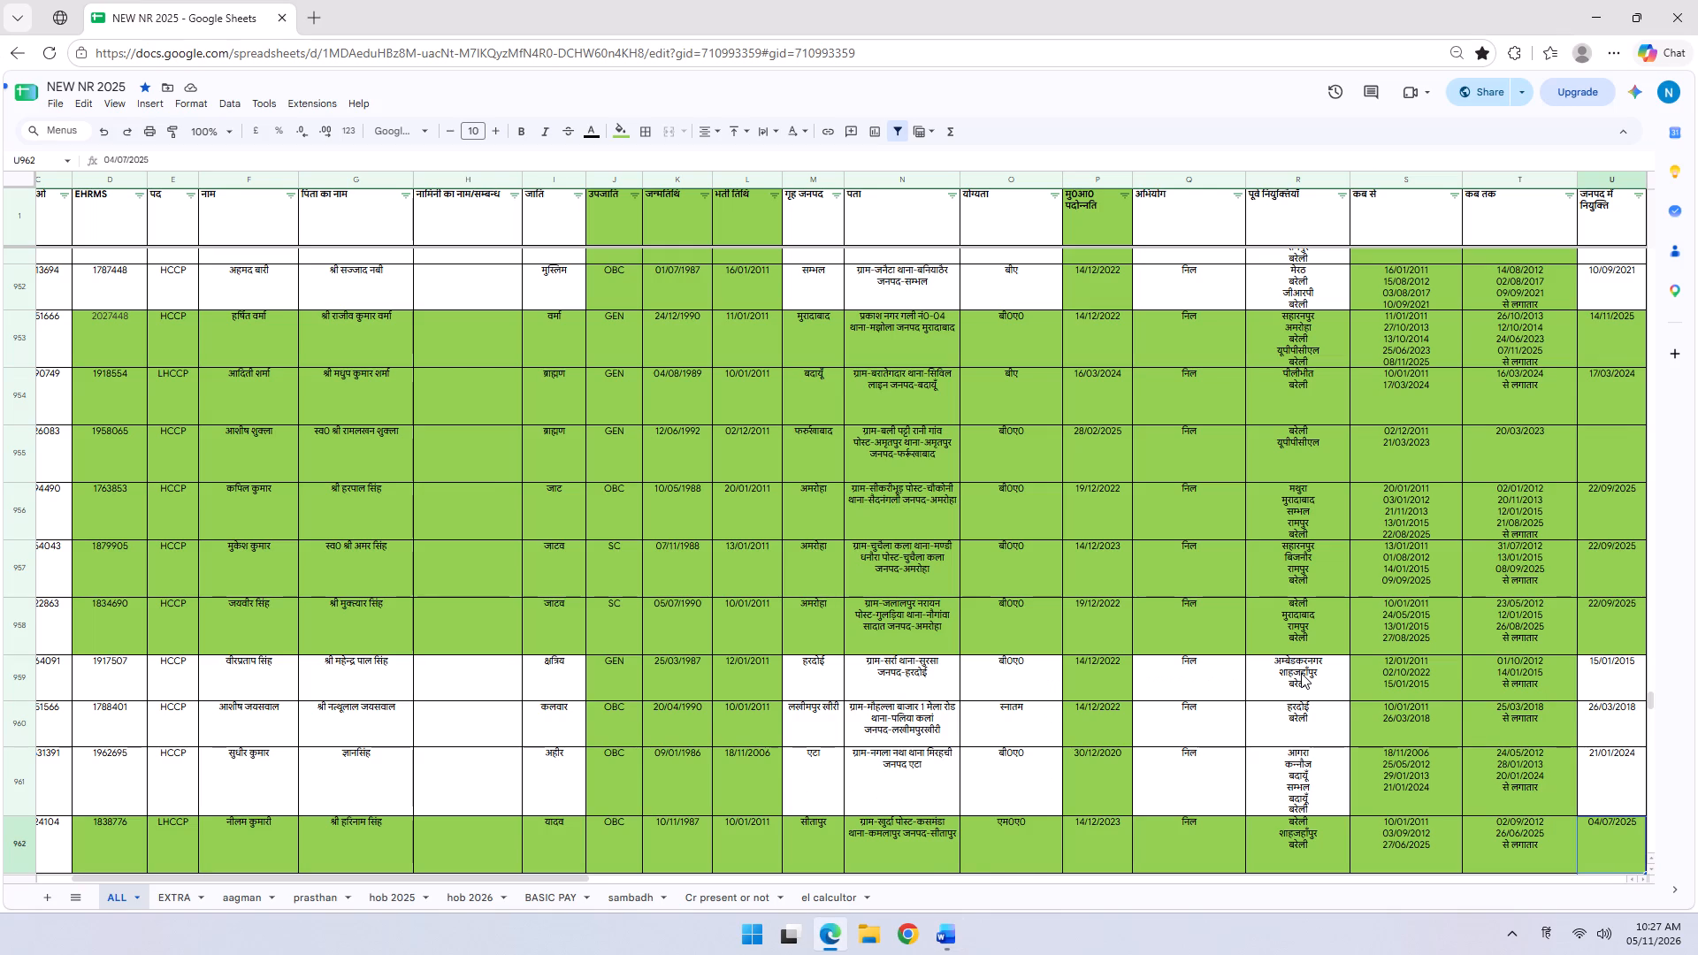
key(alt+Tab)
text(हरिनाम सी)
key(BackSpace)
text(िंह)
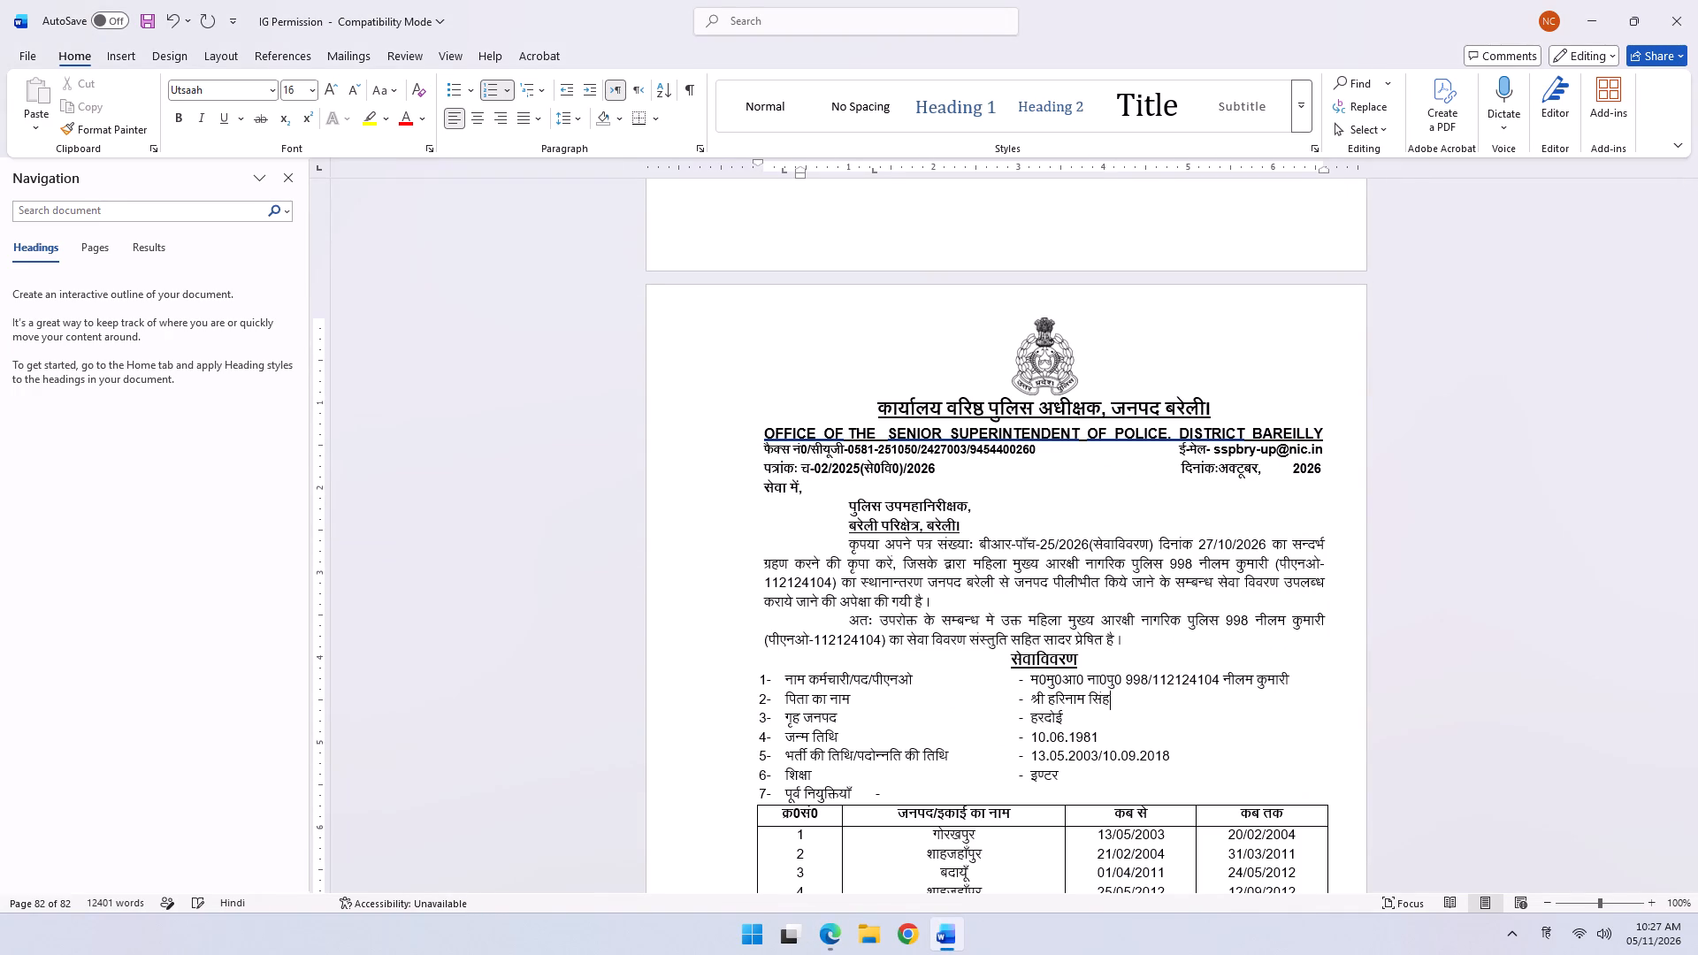
Change the home district in item 3 to "सीतापुर", checked against the officer's spreadsheet record.
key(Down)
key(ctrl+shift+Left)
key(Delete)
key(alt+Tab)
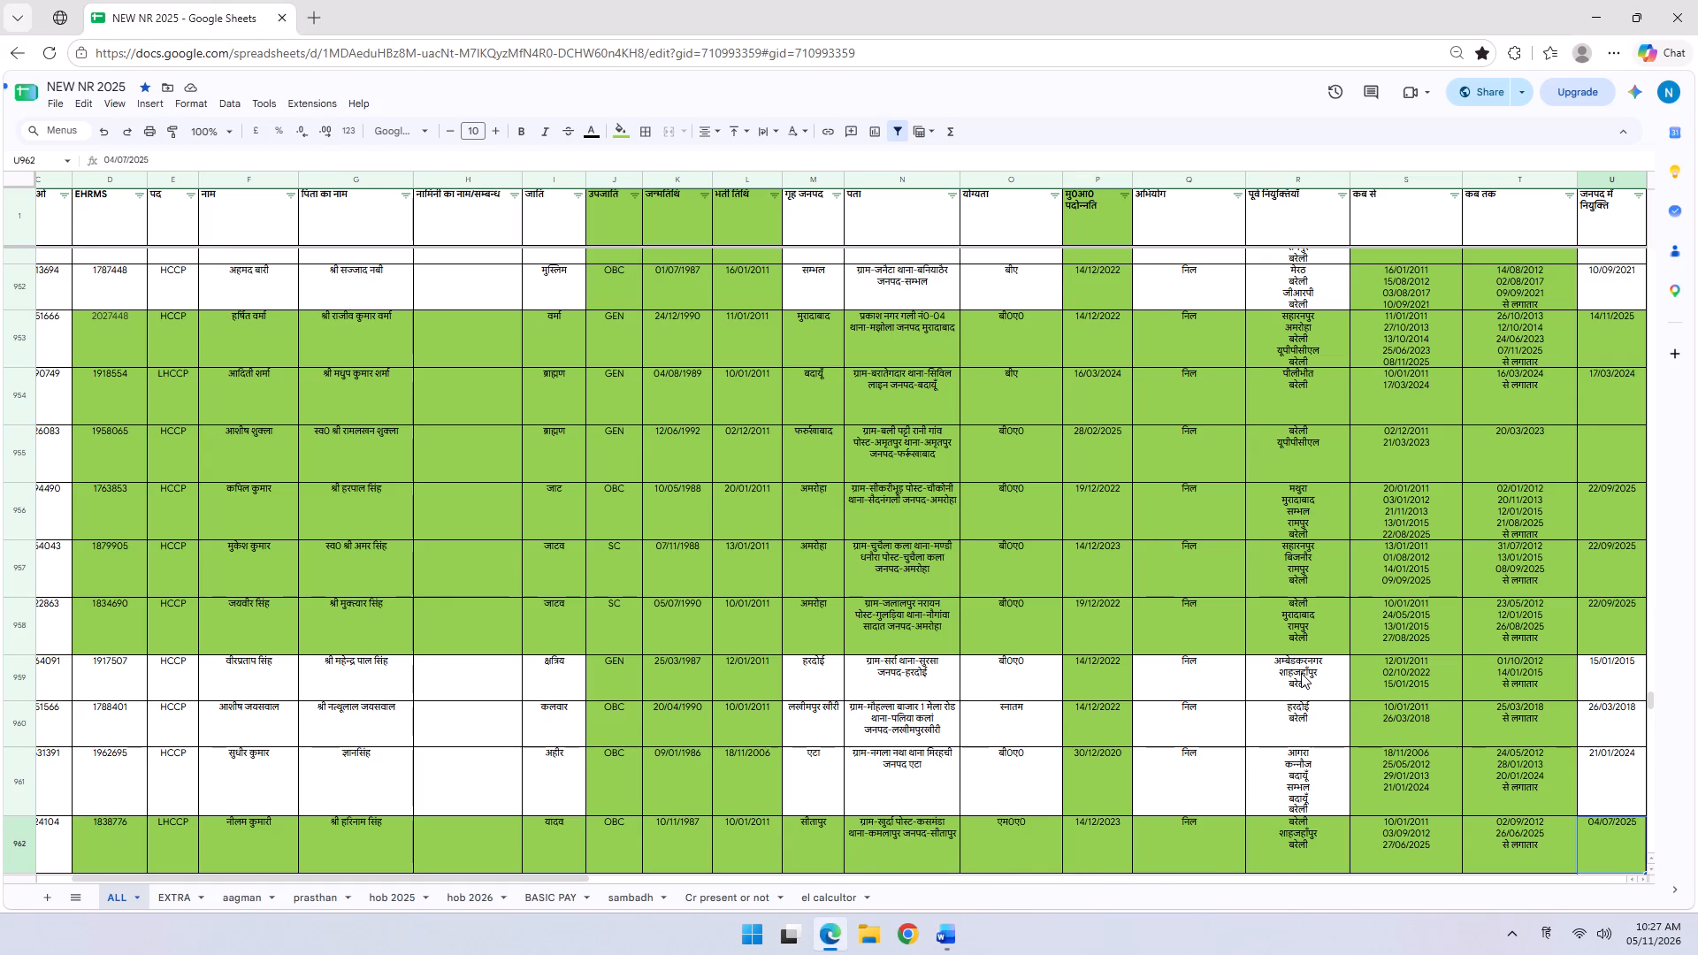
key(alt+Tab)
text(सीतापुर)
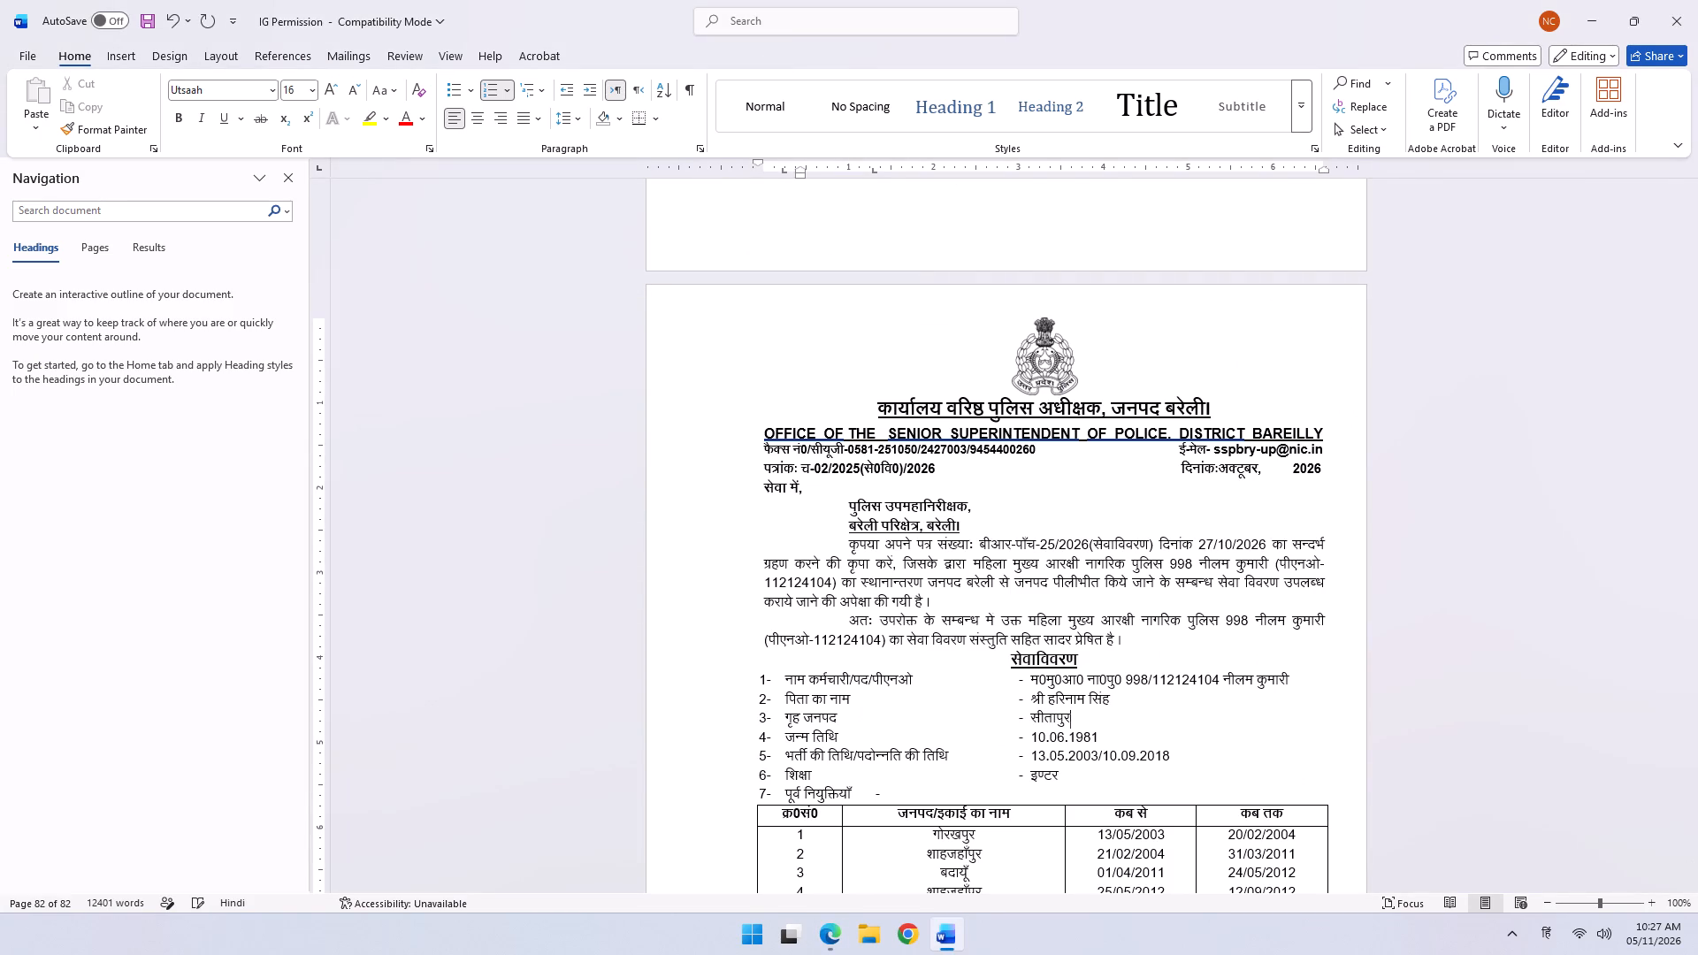
Replace the date of birth in item 4 with the one in the officer's spreadsheet record, in dotted format.
drag(1110, 742, 1038, 732)
key(alt+Tab)
key(Tab)
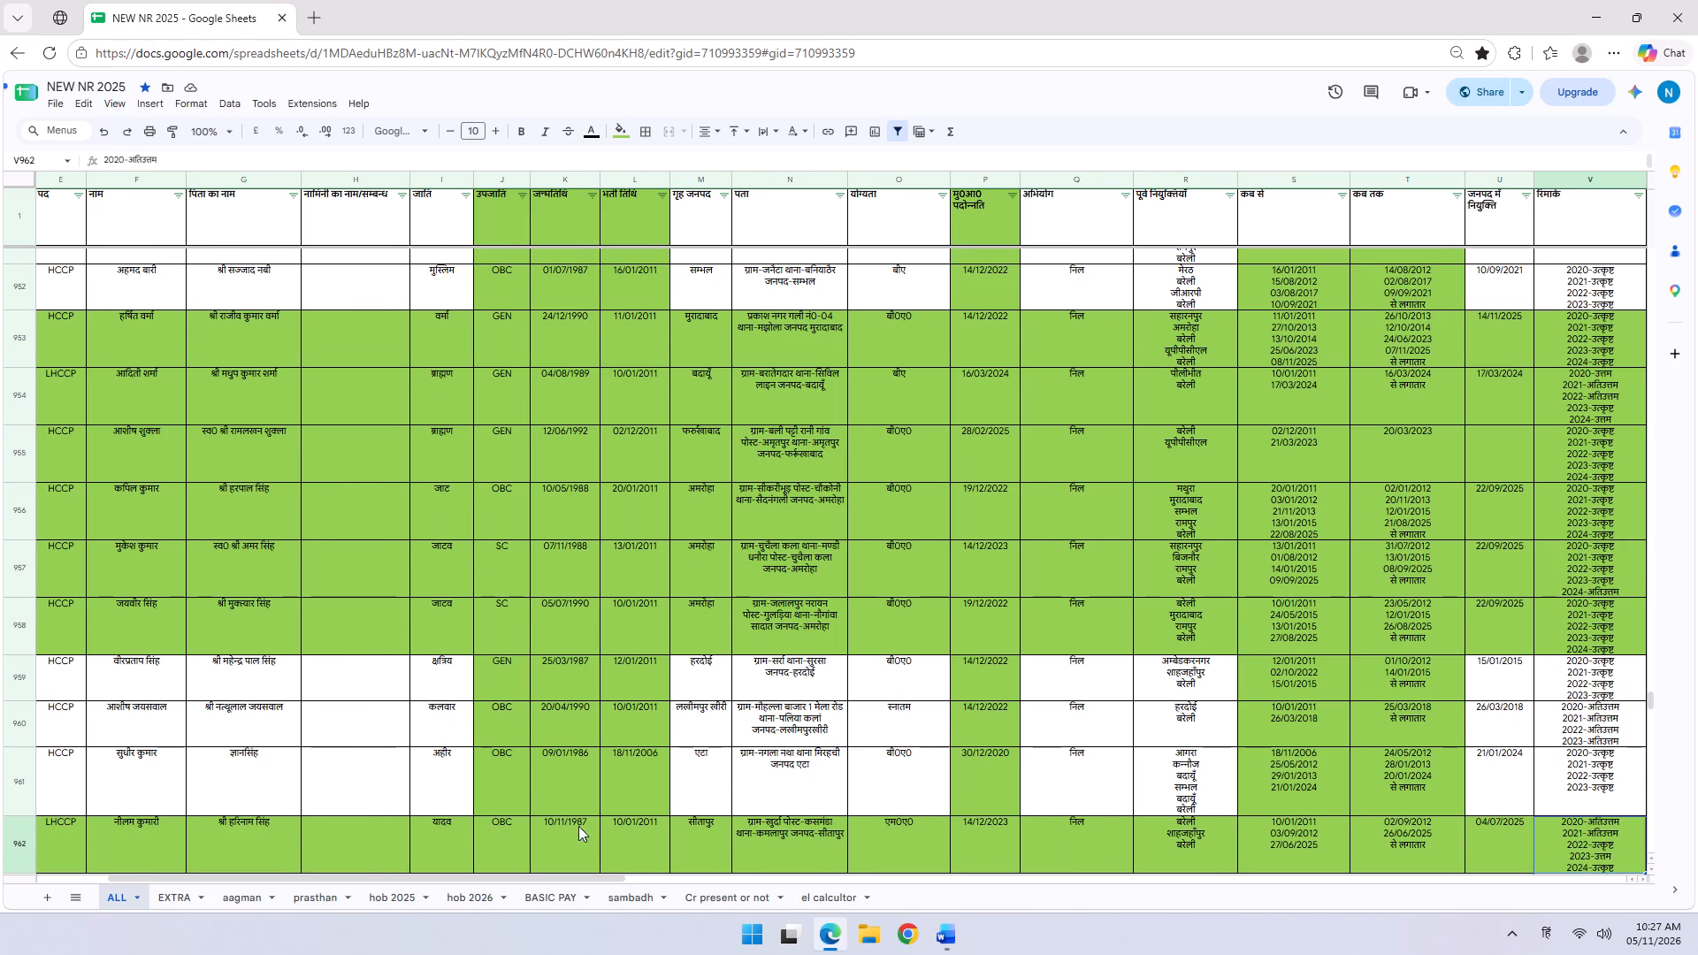
click(574, 821)
key(alt+Tab)
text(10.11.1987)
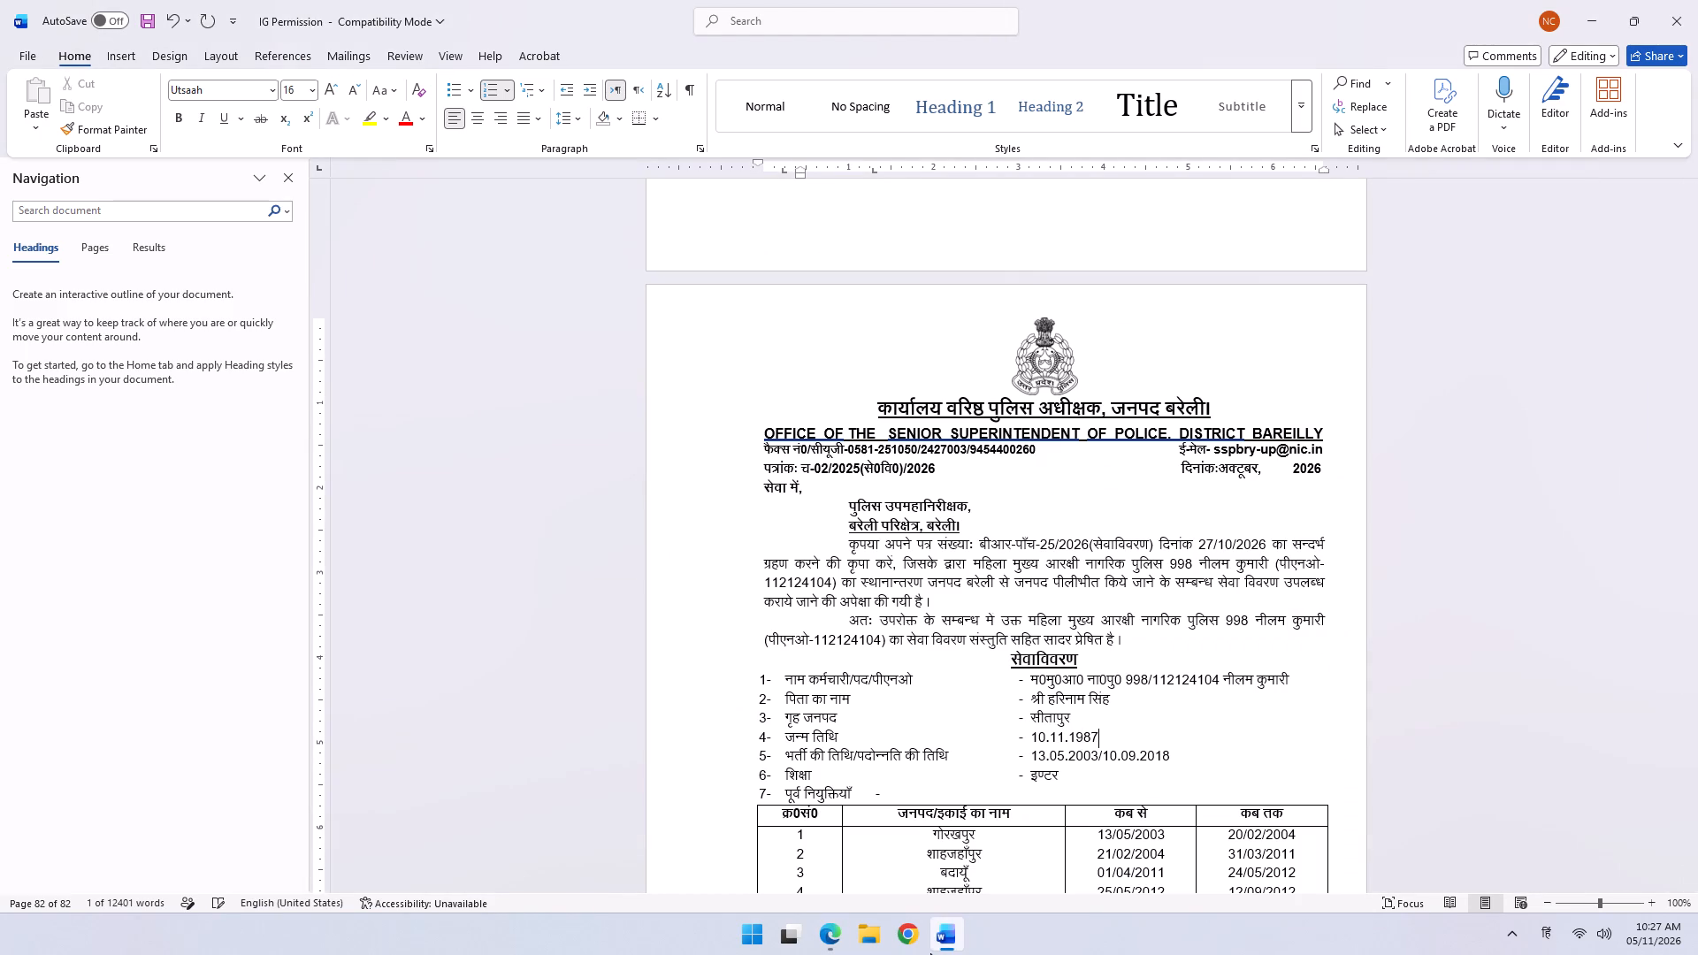
Change the recruitment date in item 5 to 10.01.2011, checked against the officer's spreadsheet record.
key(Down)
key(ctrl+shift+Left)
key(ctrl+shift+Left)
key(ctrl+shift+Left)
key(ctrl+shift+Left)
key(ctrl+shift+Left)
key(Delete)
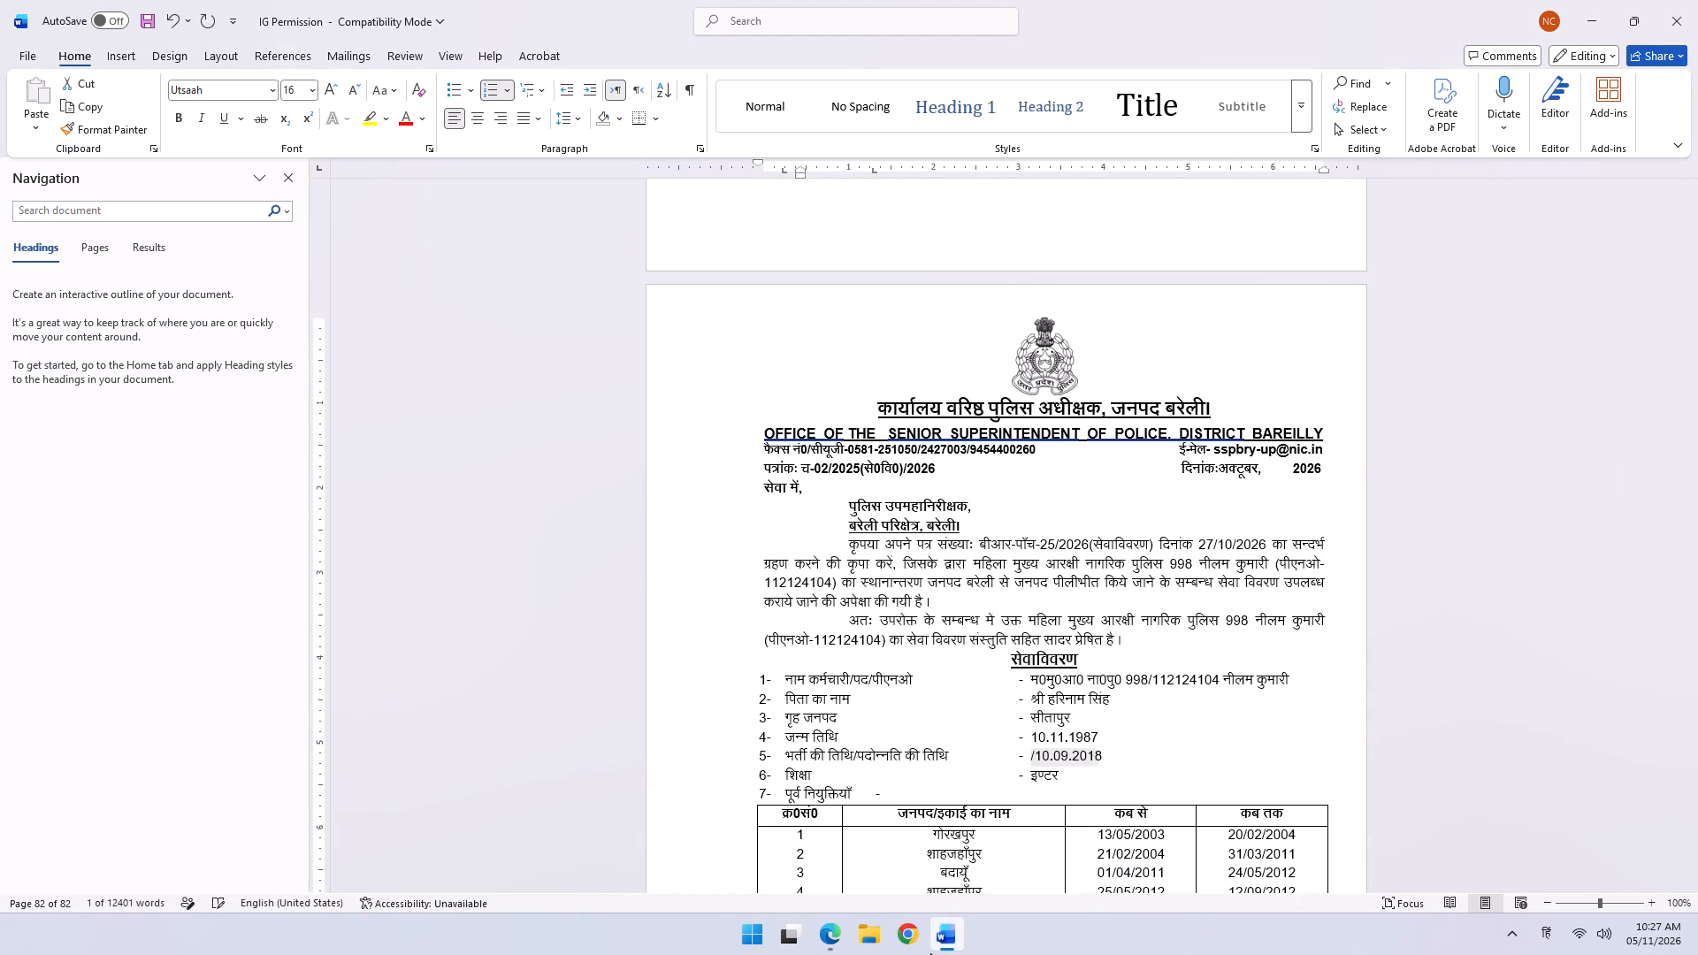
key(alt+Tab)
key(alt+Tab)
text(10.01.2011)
Change the promotion date after the slash in item 5 to 04.07.2025, consulting the officer's spreadsheet record.
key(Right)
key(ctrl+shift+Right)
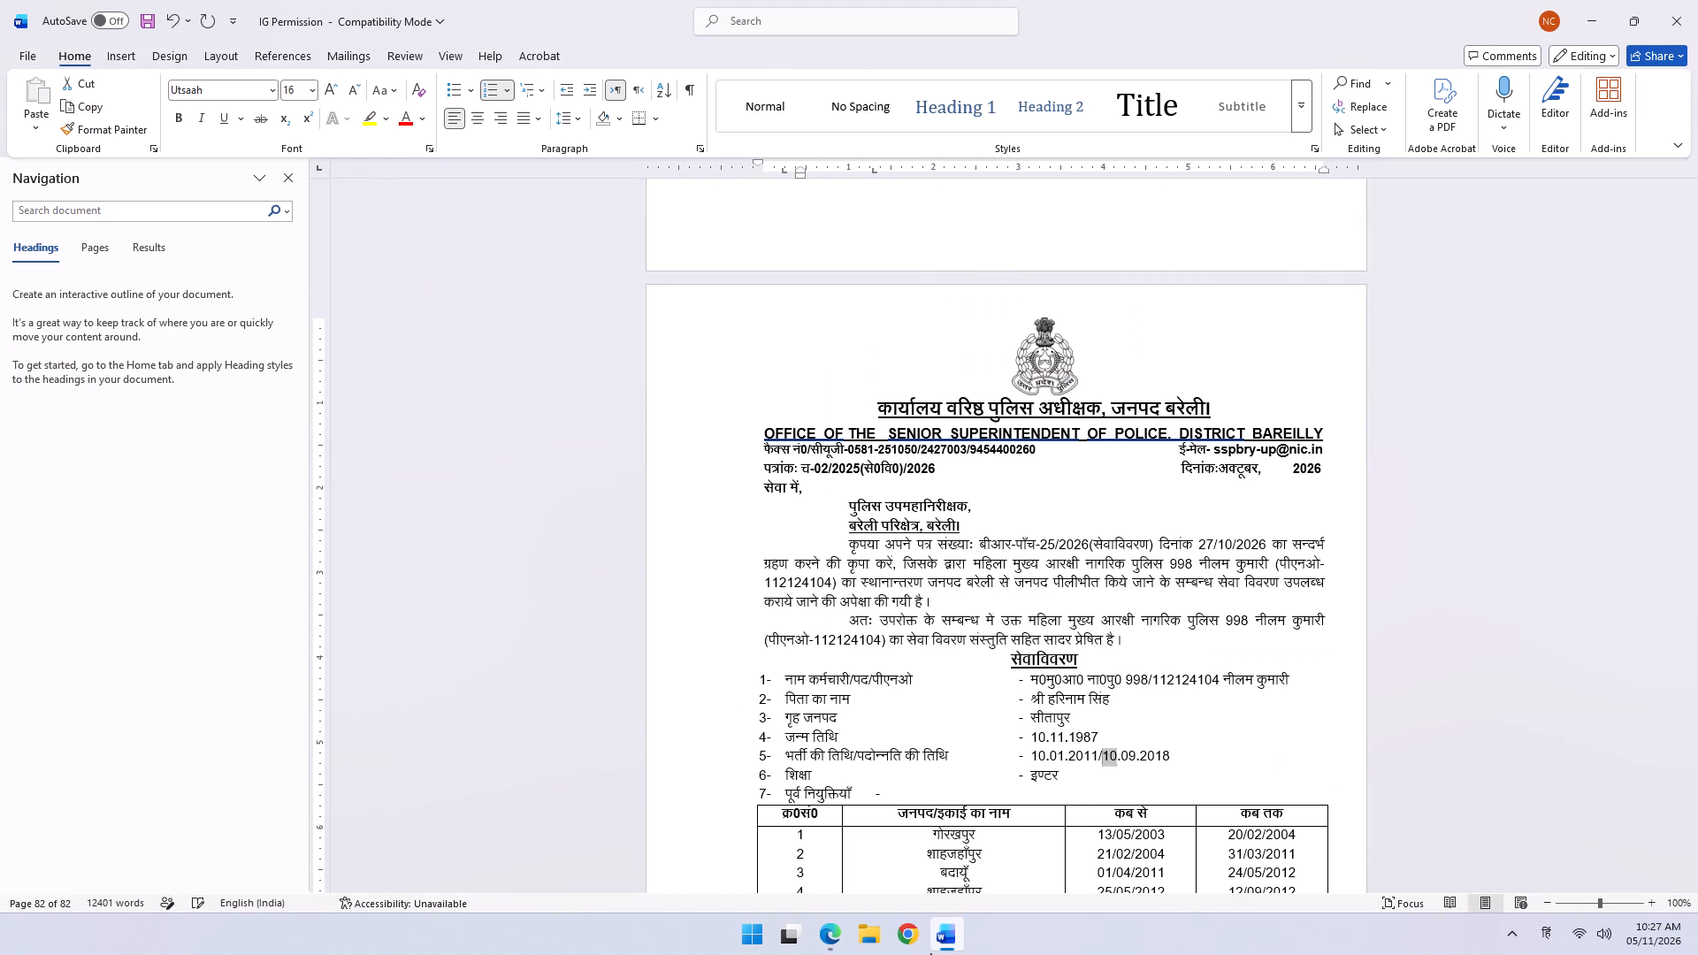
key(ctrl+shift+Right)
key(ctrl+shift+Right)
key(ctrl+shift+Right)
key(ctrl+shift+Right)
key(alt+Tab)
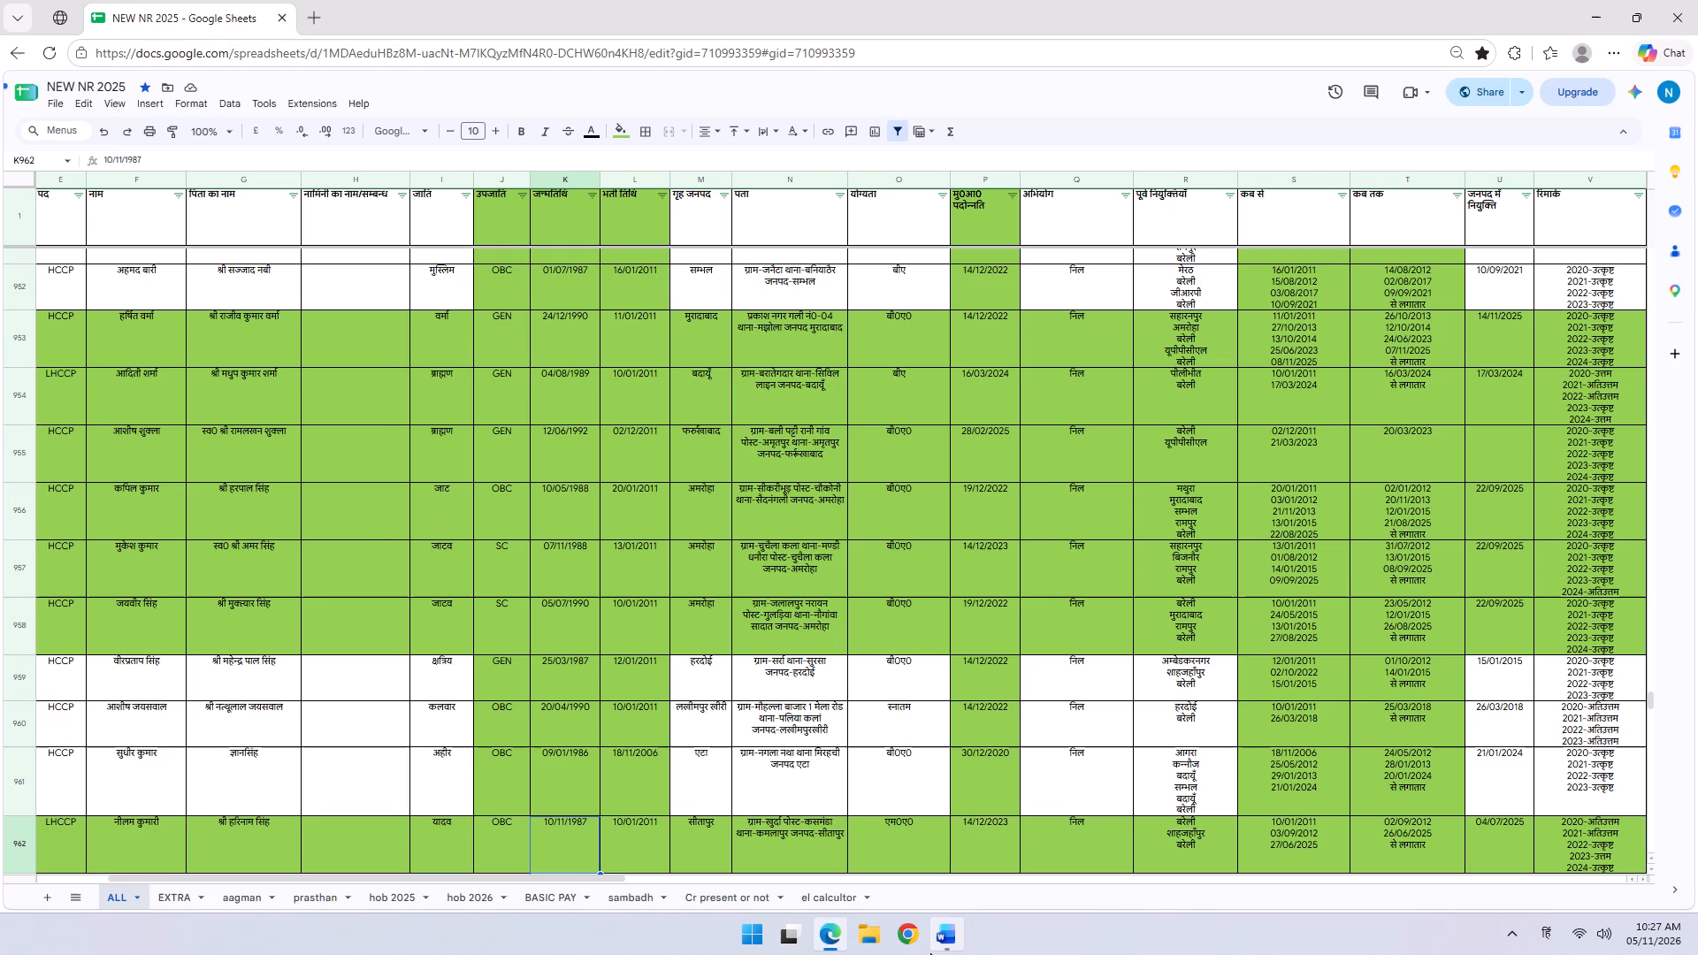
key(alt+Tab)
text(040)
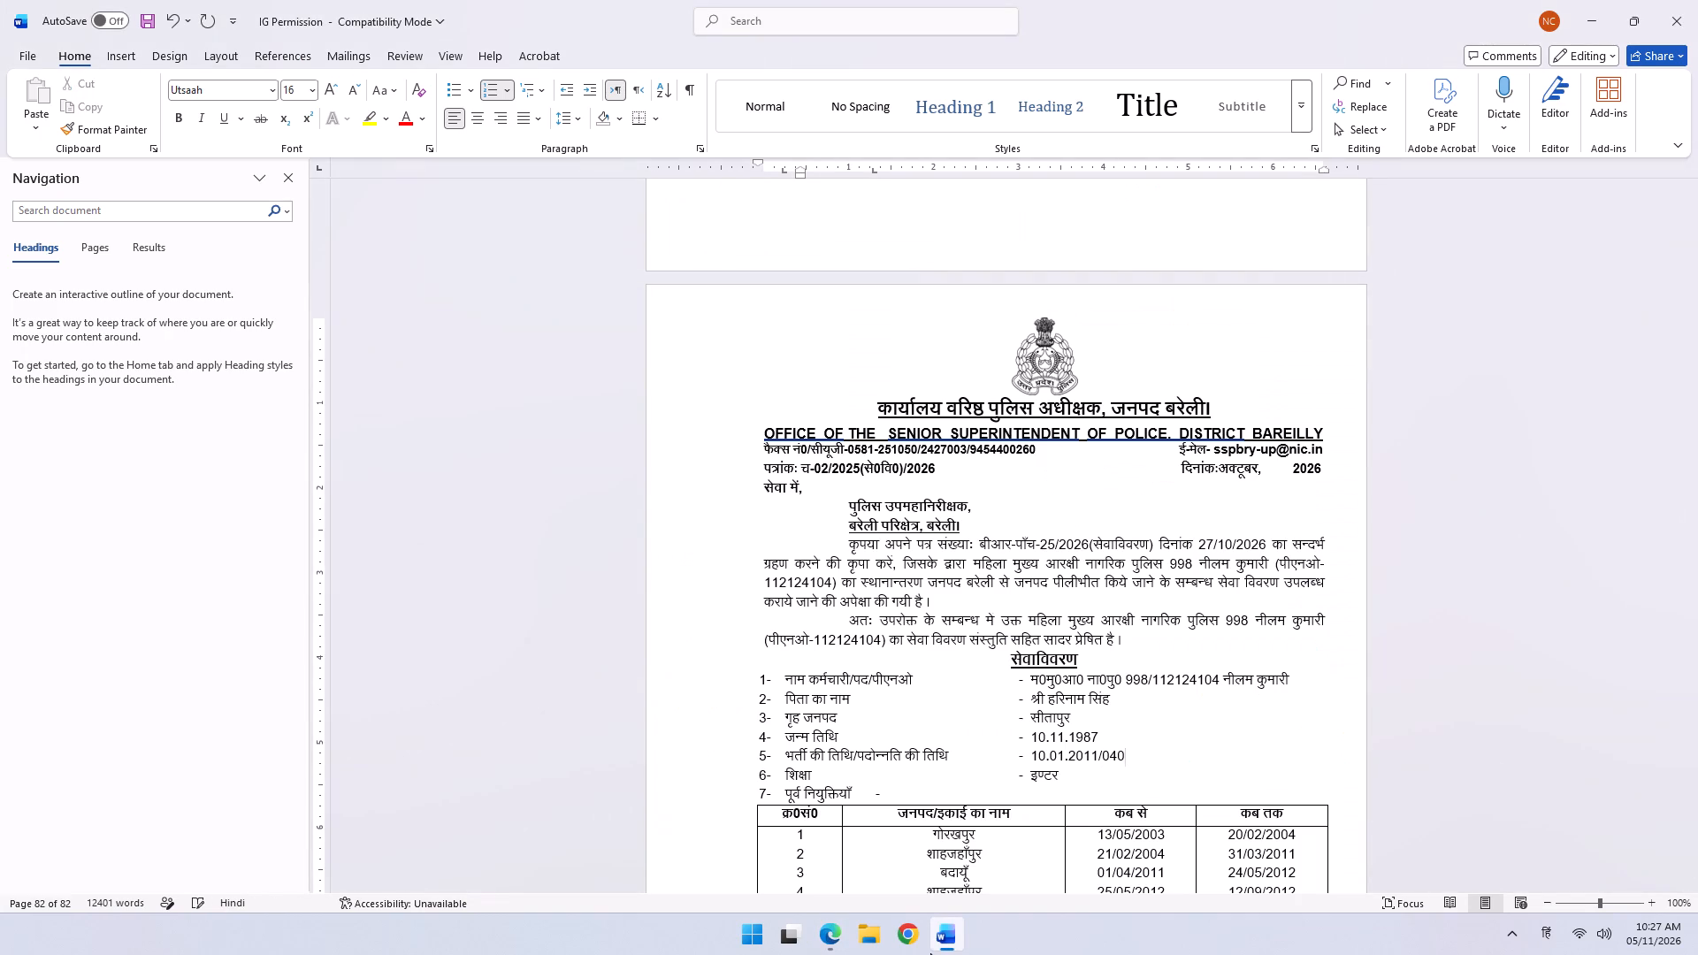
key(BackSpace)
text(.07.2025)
Change the education entry in item 6 to "एम0ए0", checked against the officer's spreadsheet record.
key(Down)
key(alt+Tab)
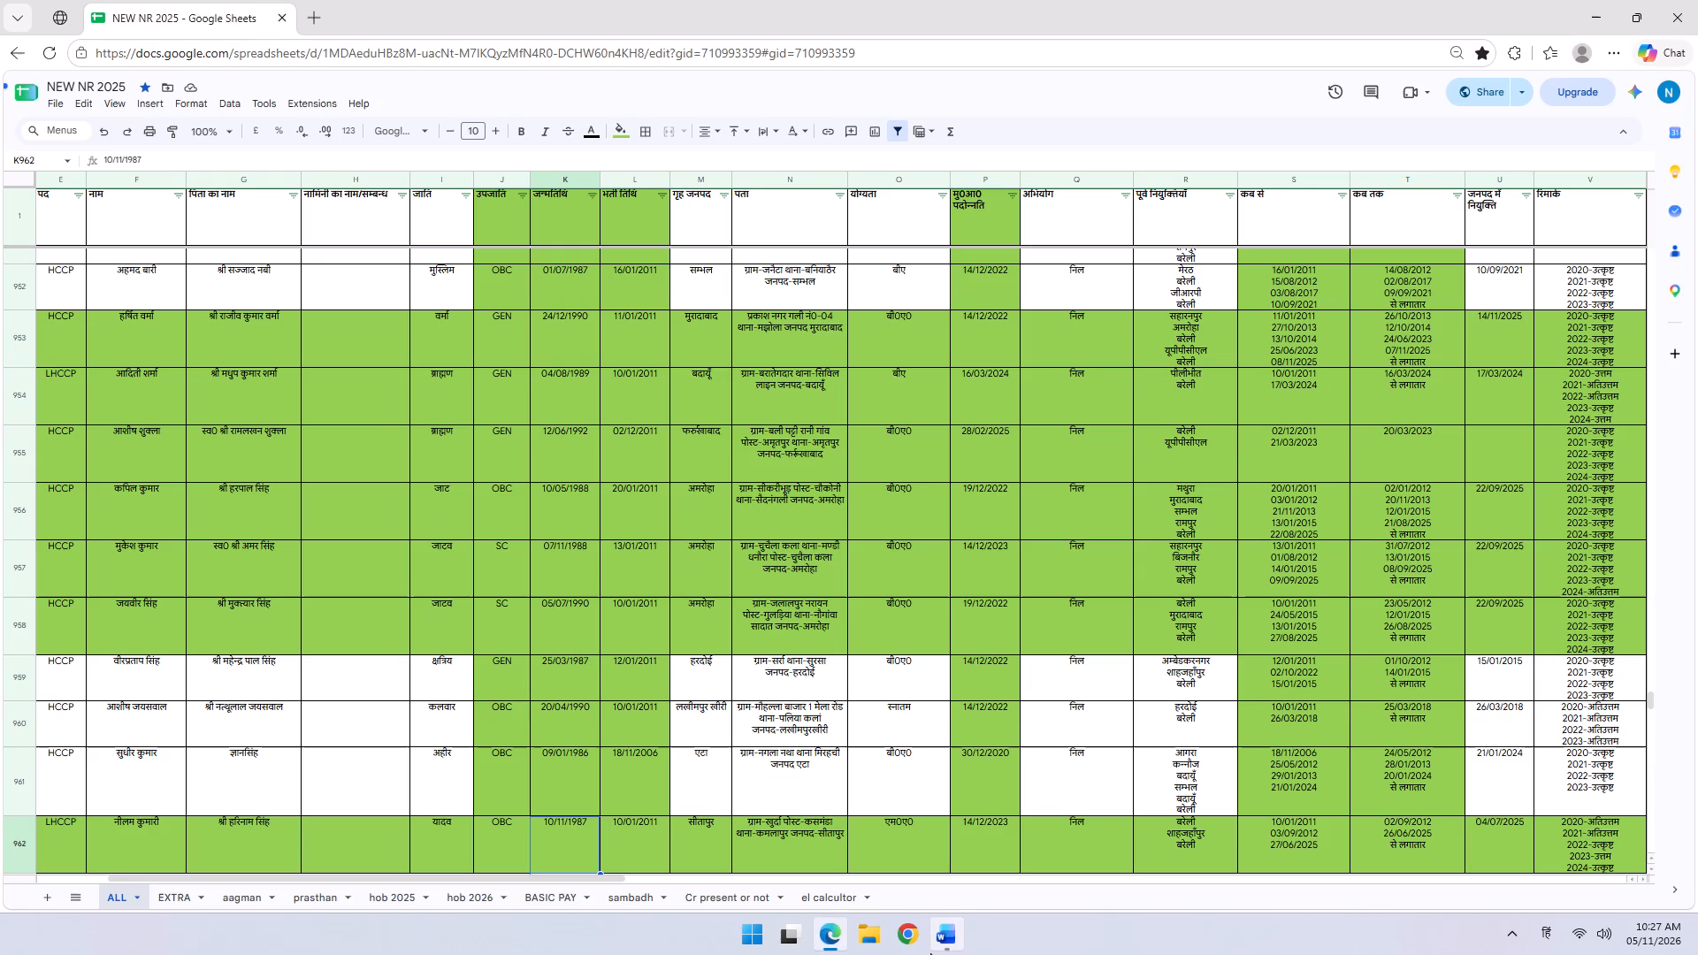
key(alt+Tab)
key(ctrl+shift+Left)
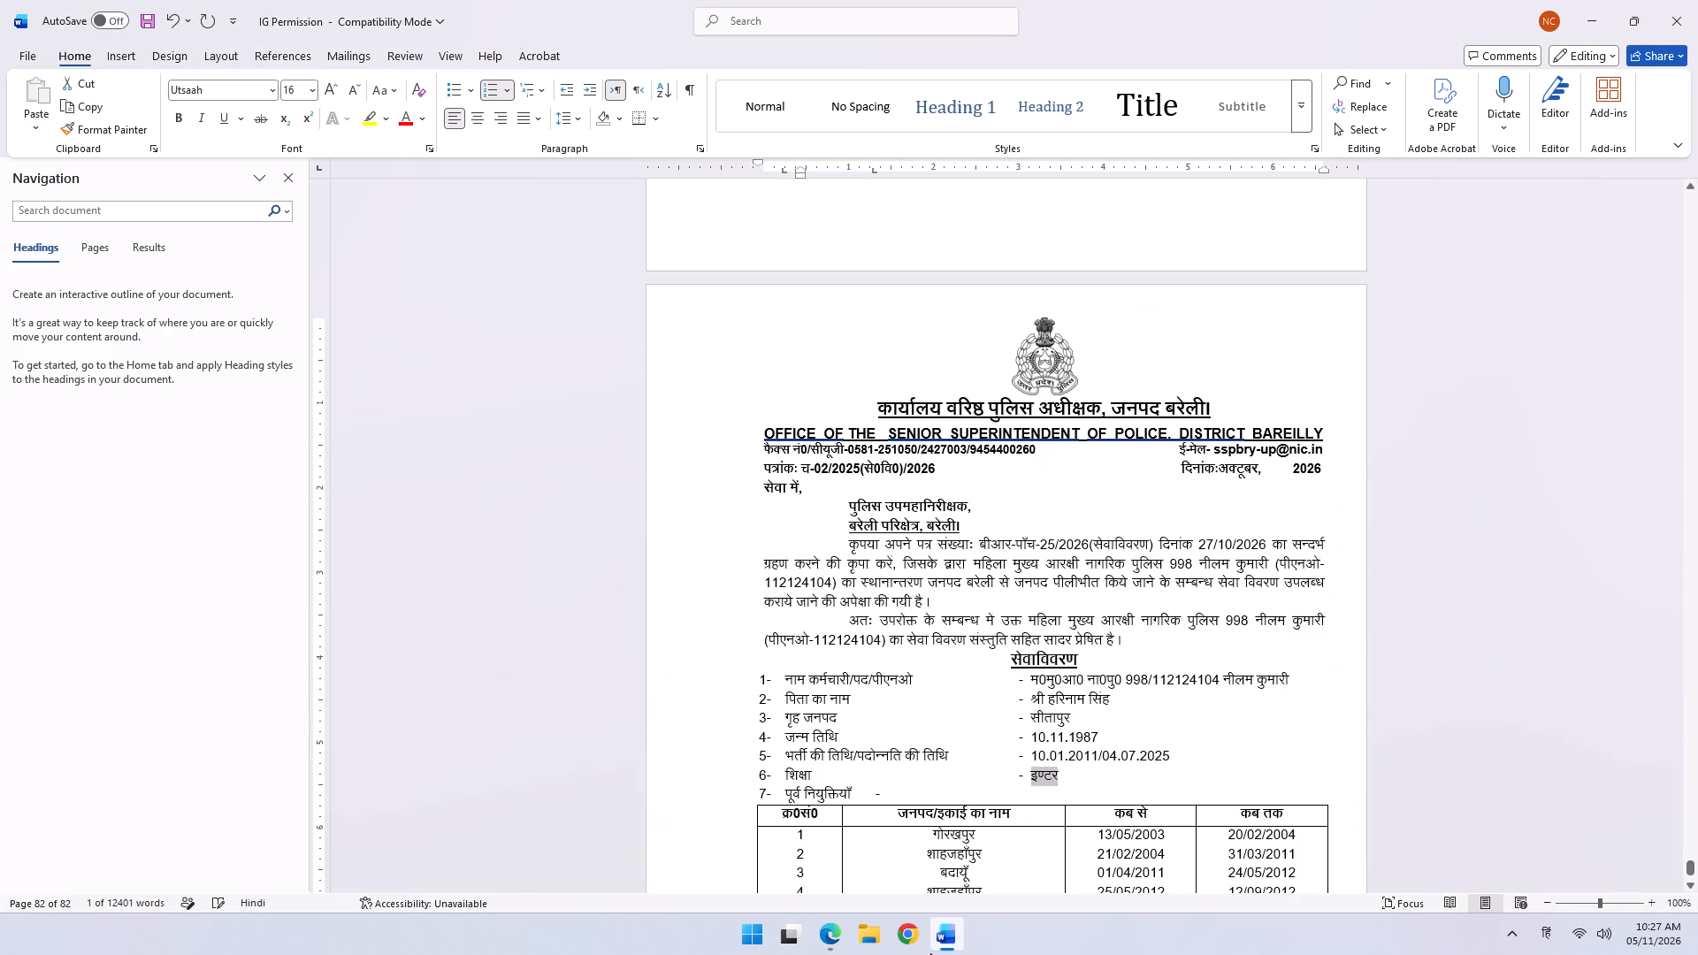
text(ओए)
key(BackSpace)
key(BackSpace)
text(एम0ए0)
Clear the old unit names and both date columns in the previous postings table, keeping the headings and serial numbers.
scroll(883, 921, down, 4)
scroll(1108, 765, down, 3)
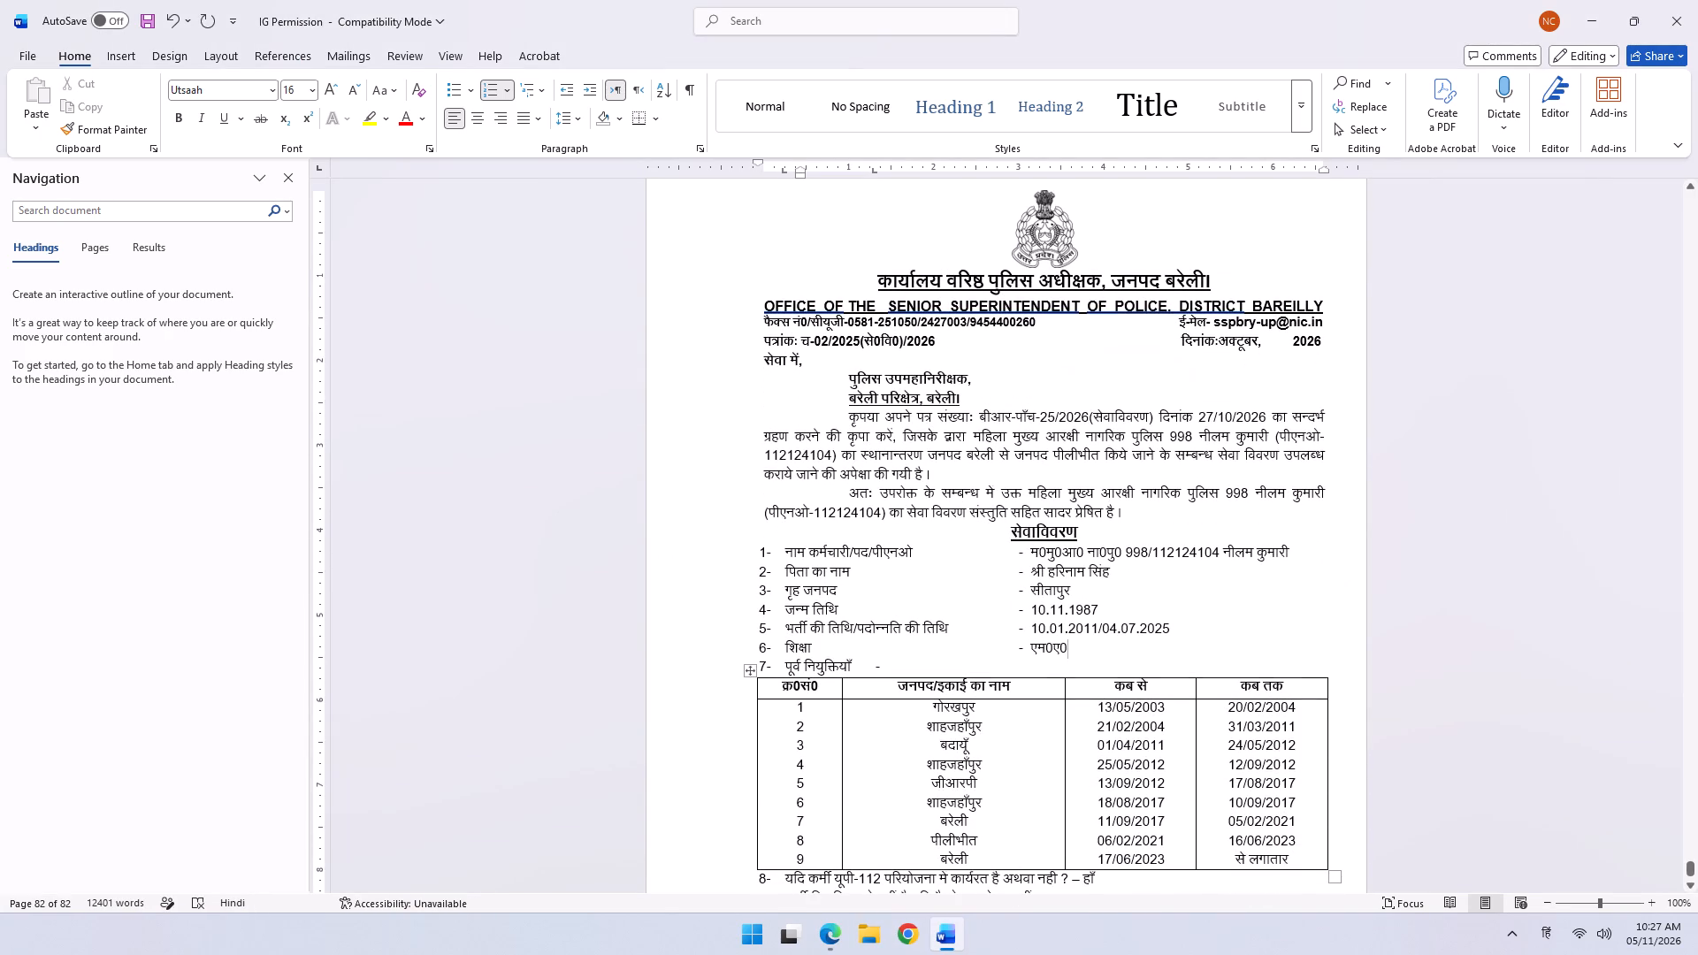
drag(909, 703, 1243, 822)
key(Delete)
Copy the officer's previous postings from the spreadsheet into the table's unit name column: बरेली, शाहजहाँपुर, बरेली.
key(alt+Tab)
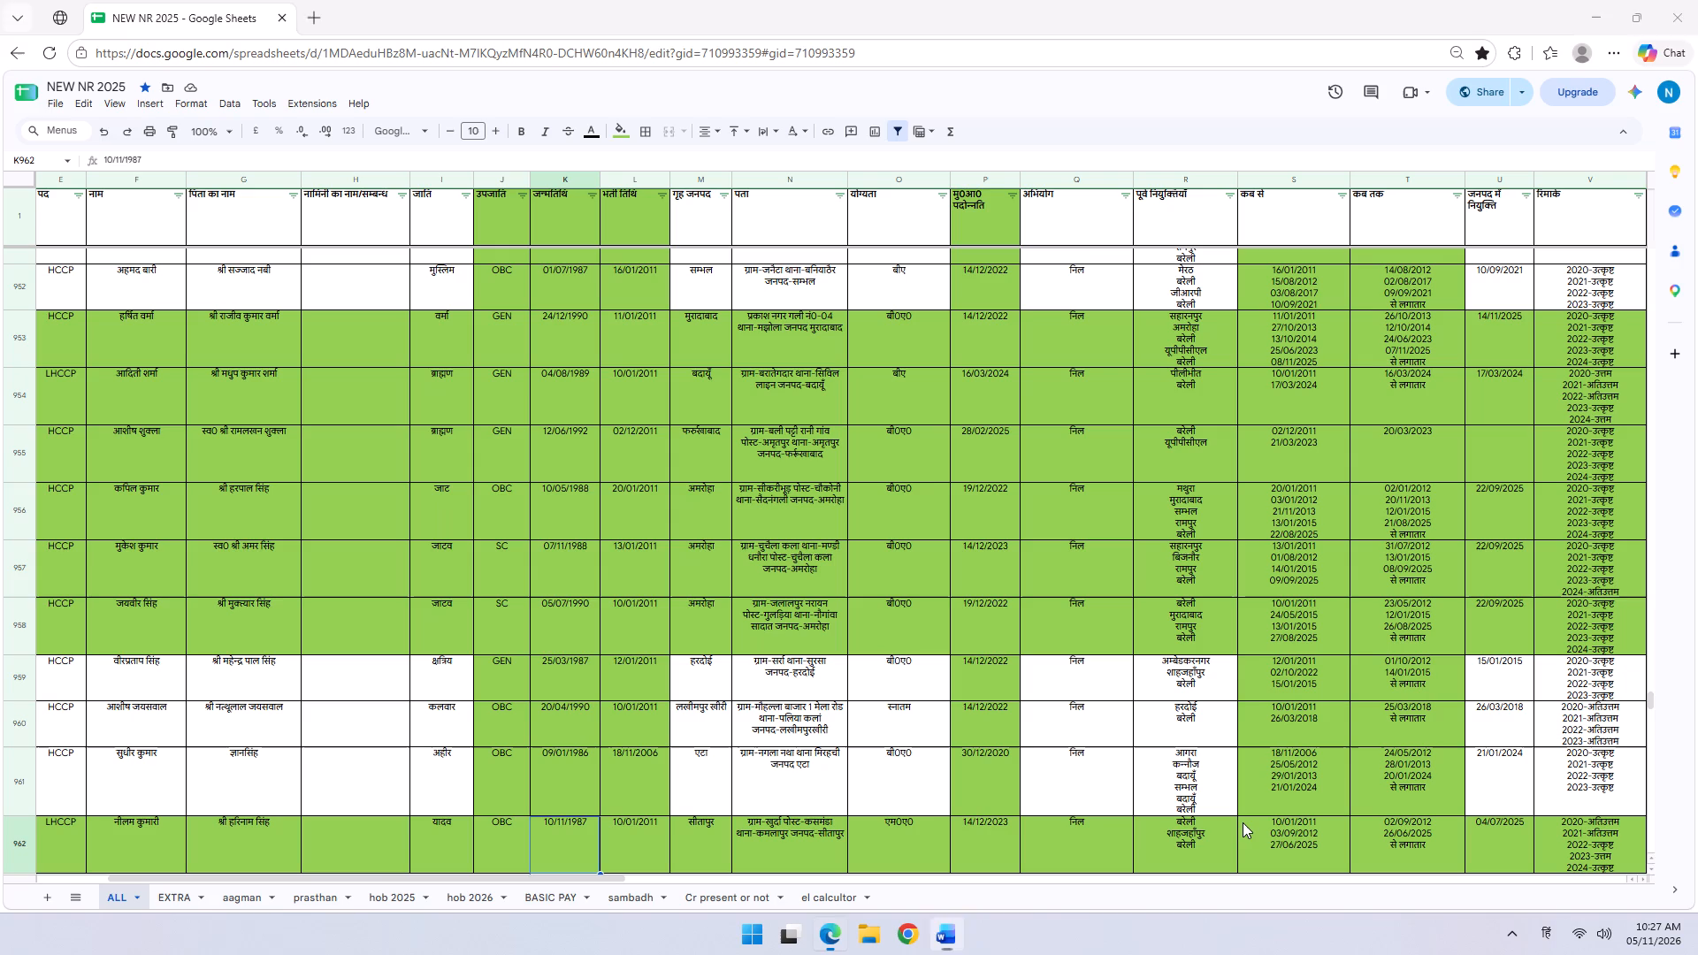
key(Tab)
key(Tab)
key(Tab)
key(Tab)
key(Tab)
key(Tab)
key(Tab)
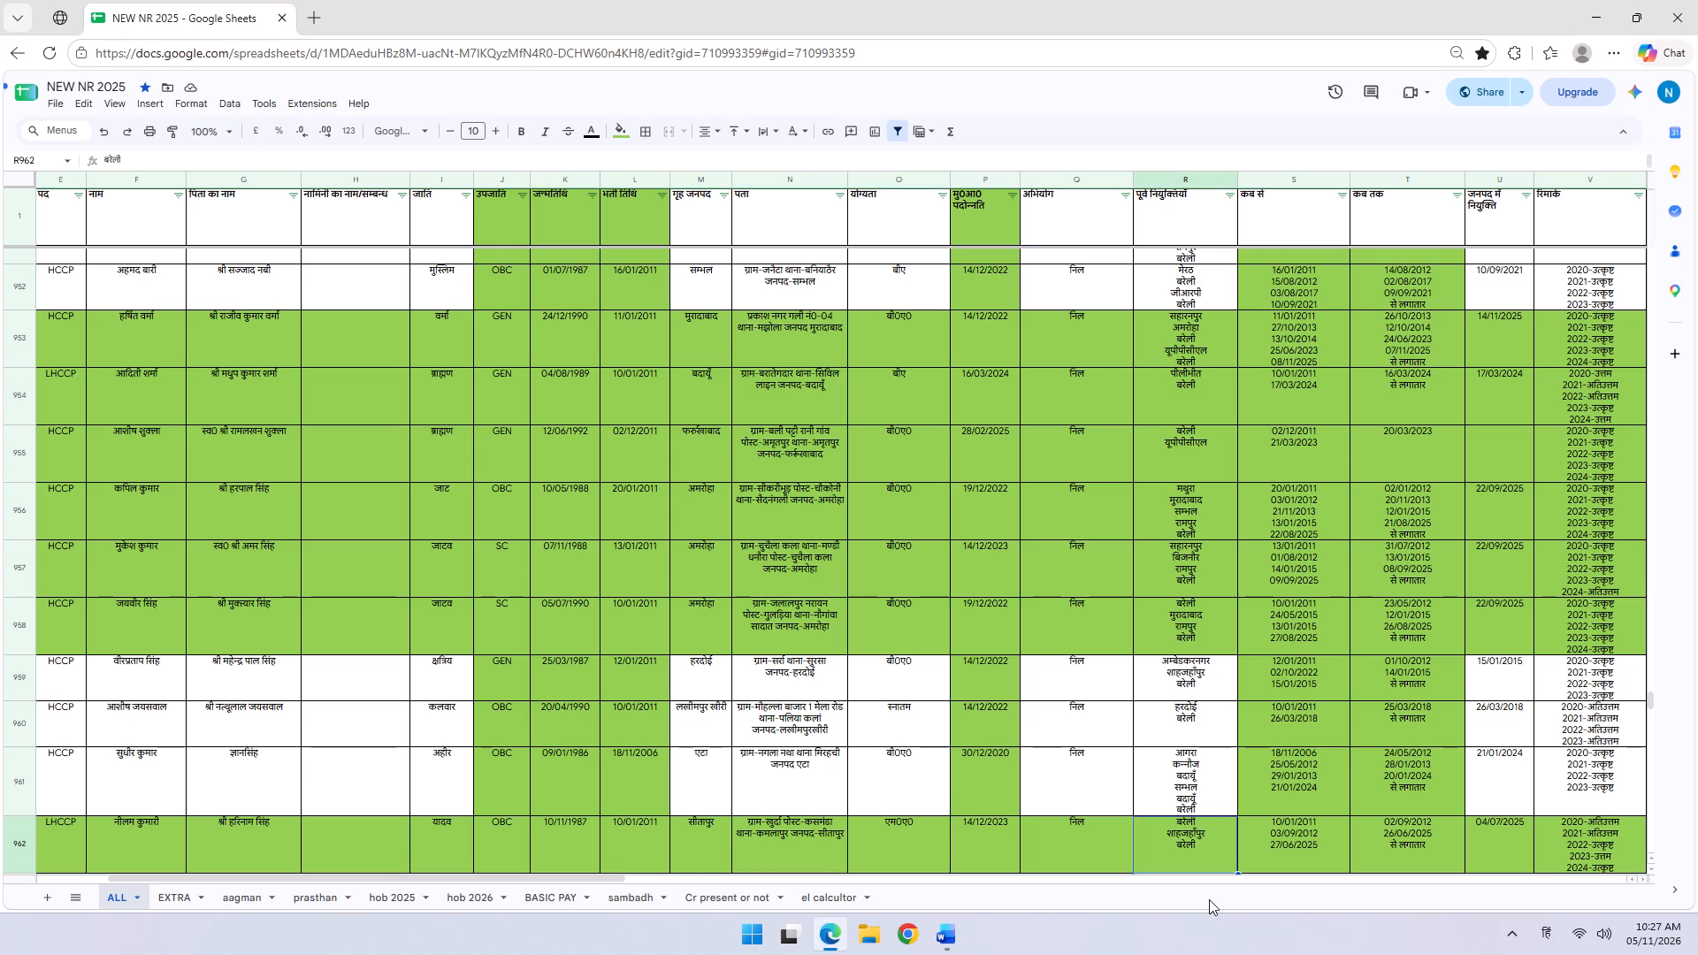
key(ctrl+c)
key(alt+Tab)
key(ctrl+v)
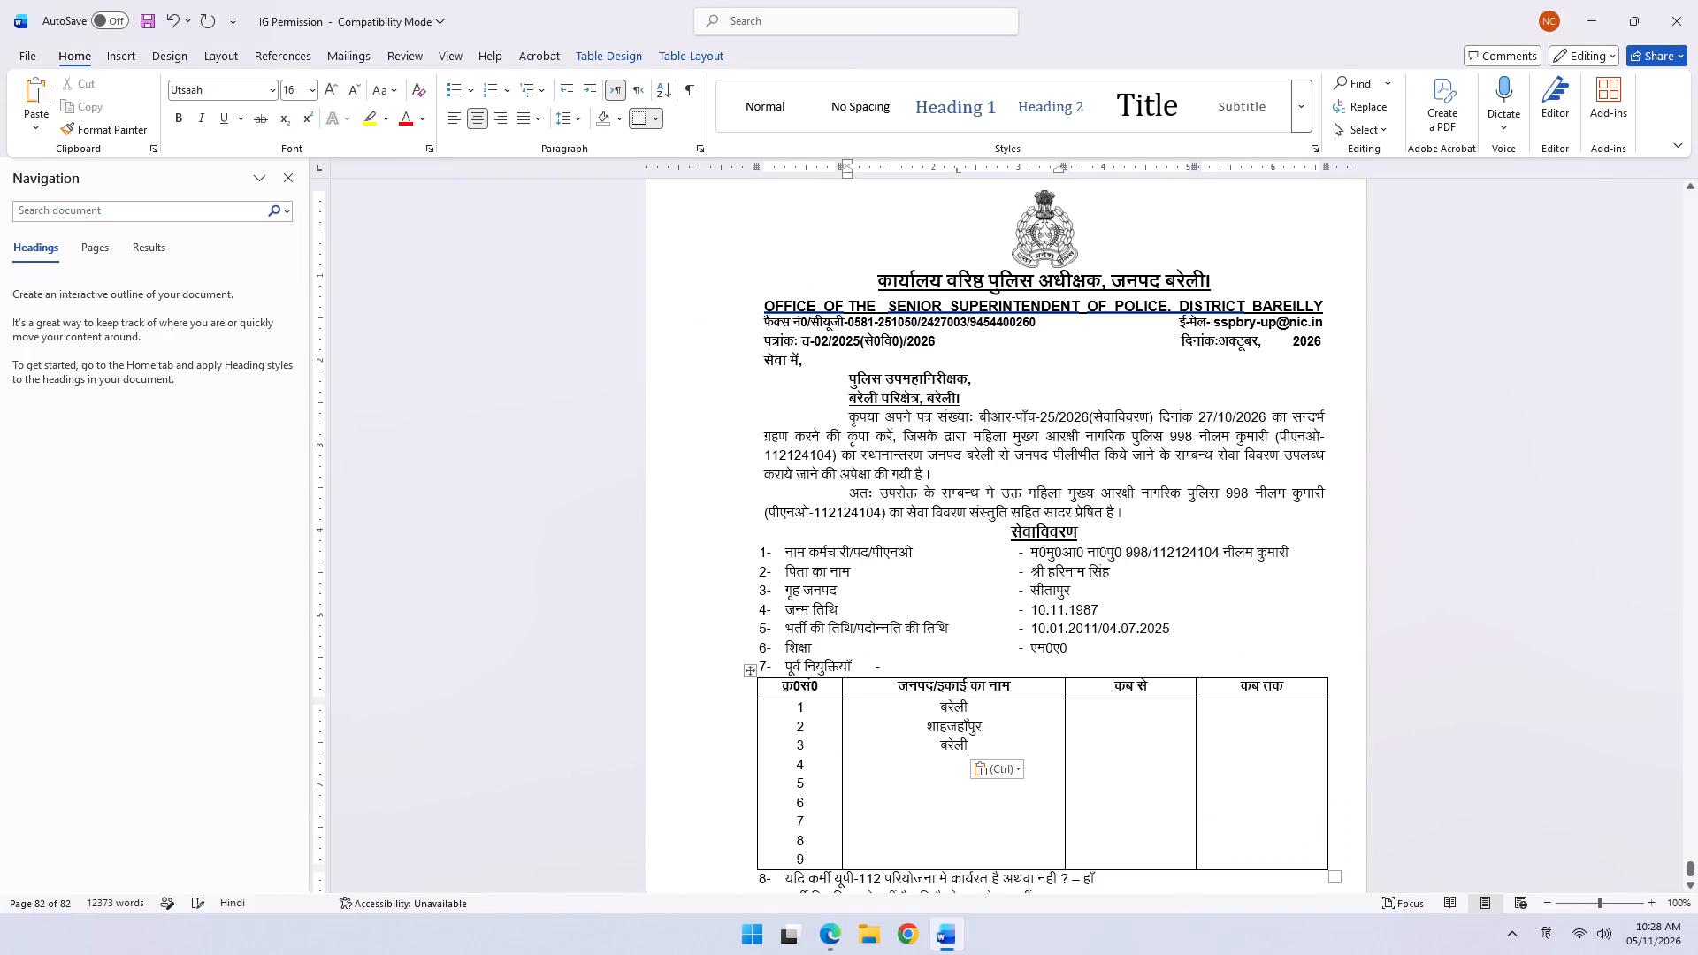
Copy the officer's posting start dates from the spreadsheet into the "कब से" column: 10/01/2011, 03/09/2012, 27/06/2025.
key(alt+Tab)
key(Tab)
key(ctrl+c)
key(alt+Tab)
key(Tab)
key(ctrl+v)
Copy the officer's posting end dates from the spreadsheet into the "कब तक" column: 02/09/2012, 26/06/2025, से लगातार.
key(alt+Tab)
key(Tab)
key(ctrl+c)
key(alt+Tab)
key(Tab)
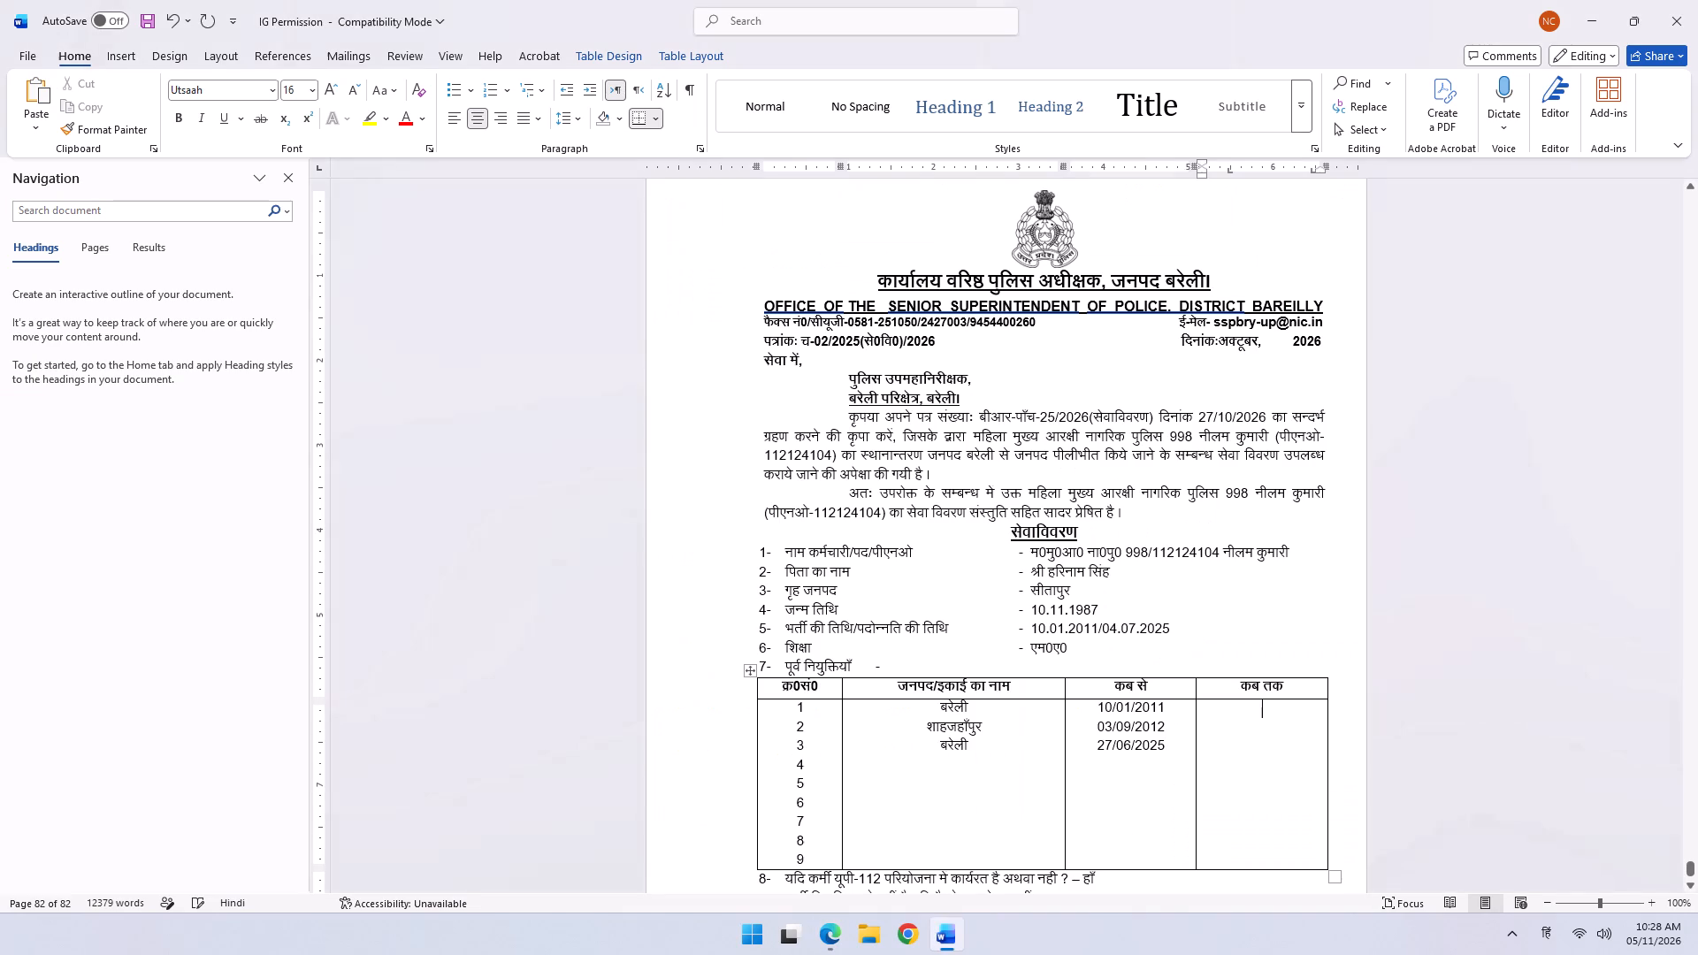
key(ctrl+v)
Delete serial numbers 4 to 9 and the leftover blank lines from the postings table.
drag(797, 766, 837, 825)
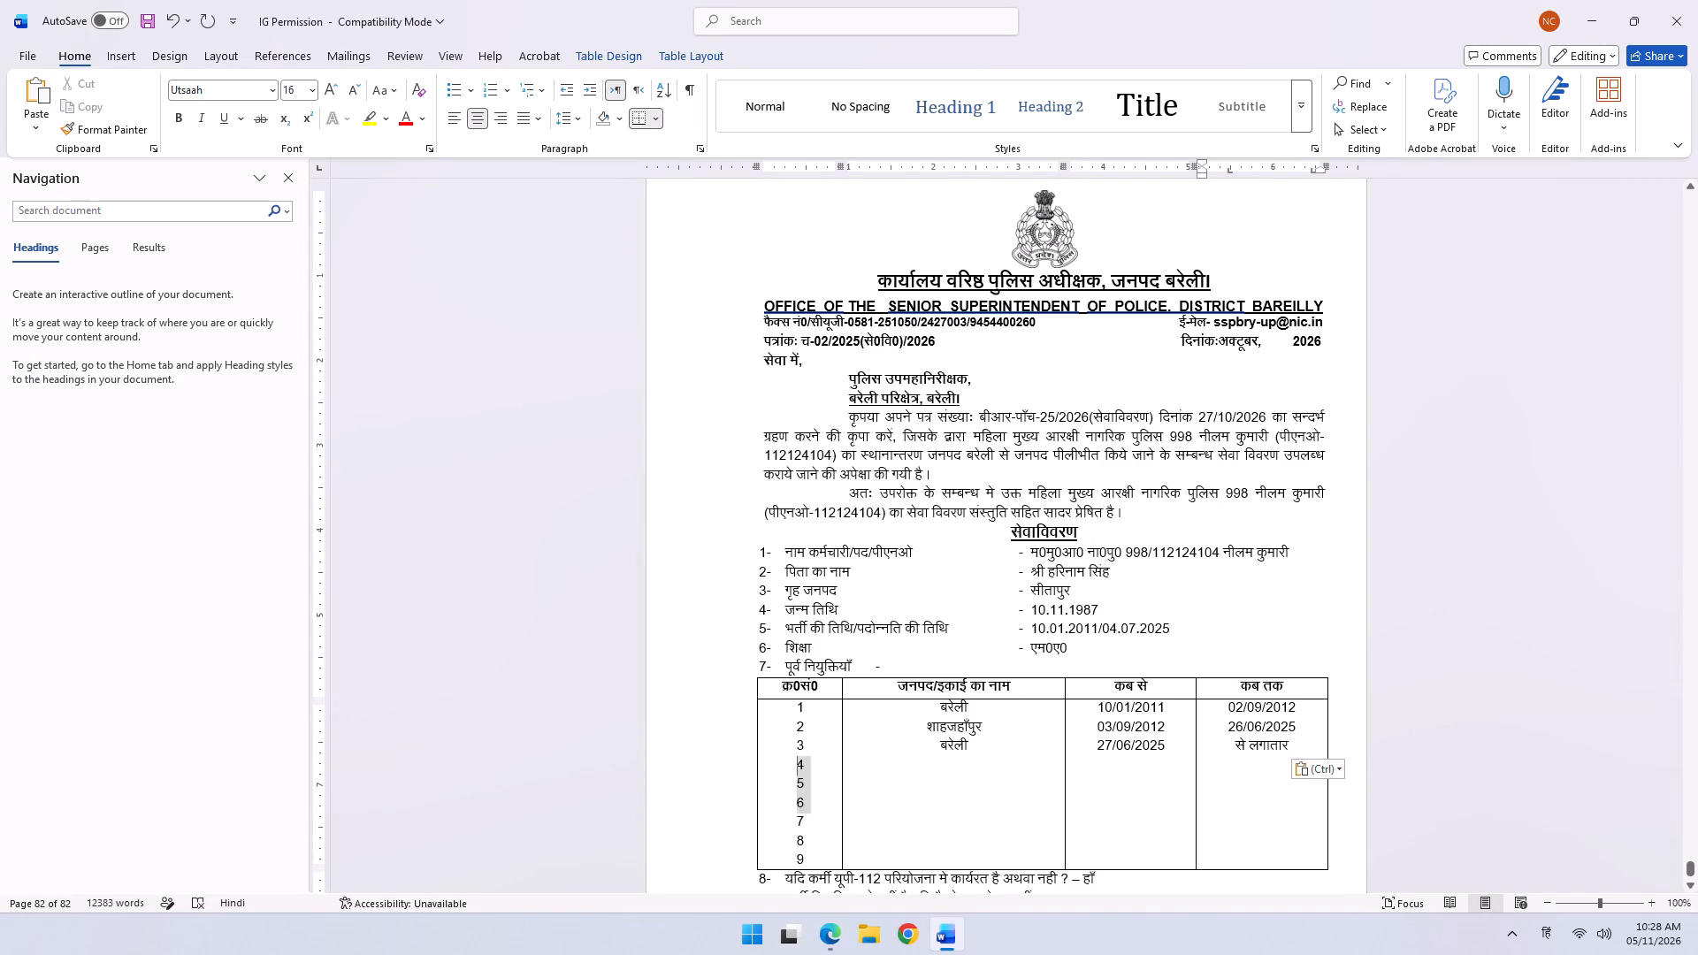
drag(837, 825, 819, 855)
click(824, 848)
drag(818, 858, 812, 854)
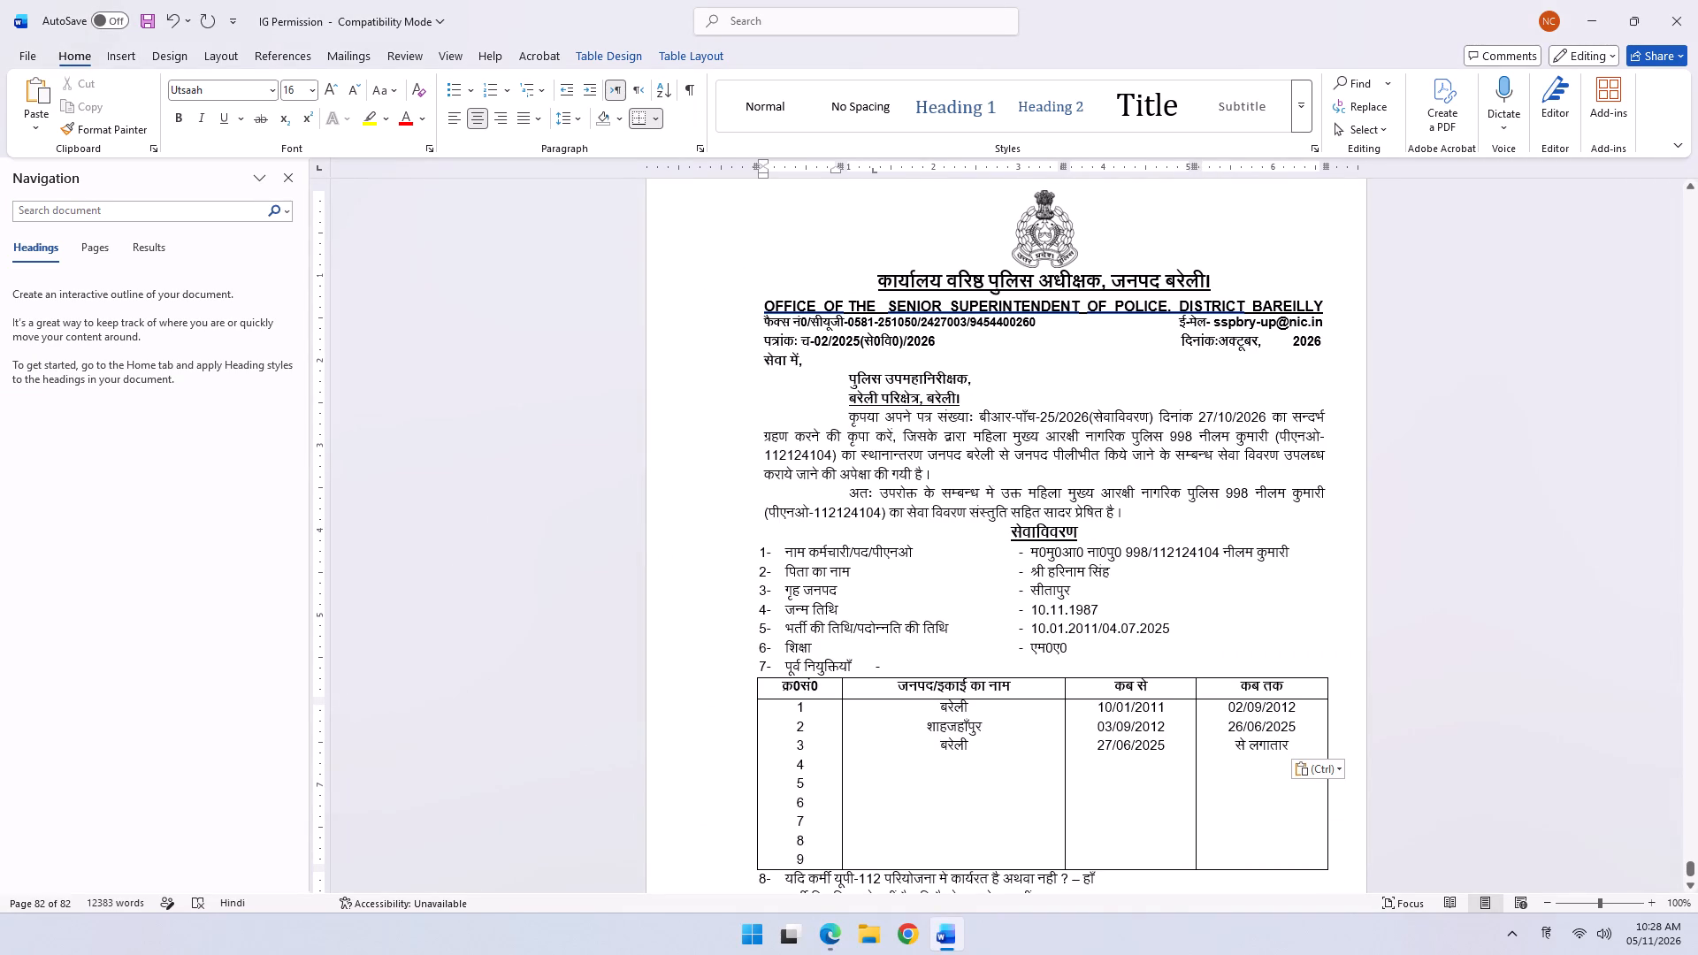
drag(812, 854, 787, 768)
key(Delete)
key(Delete)
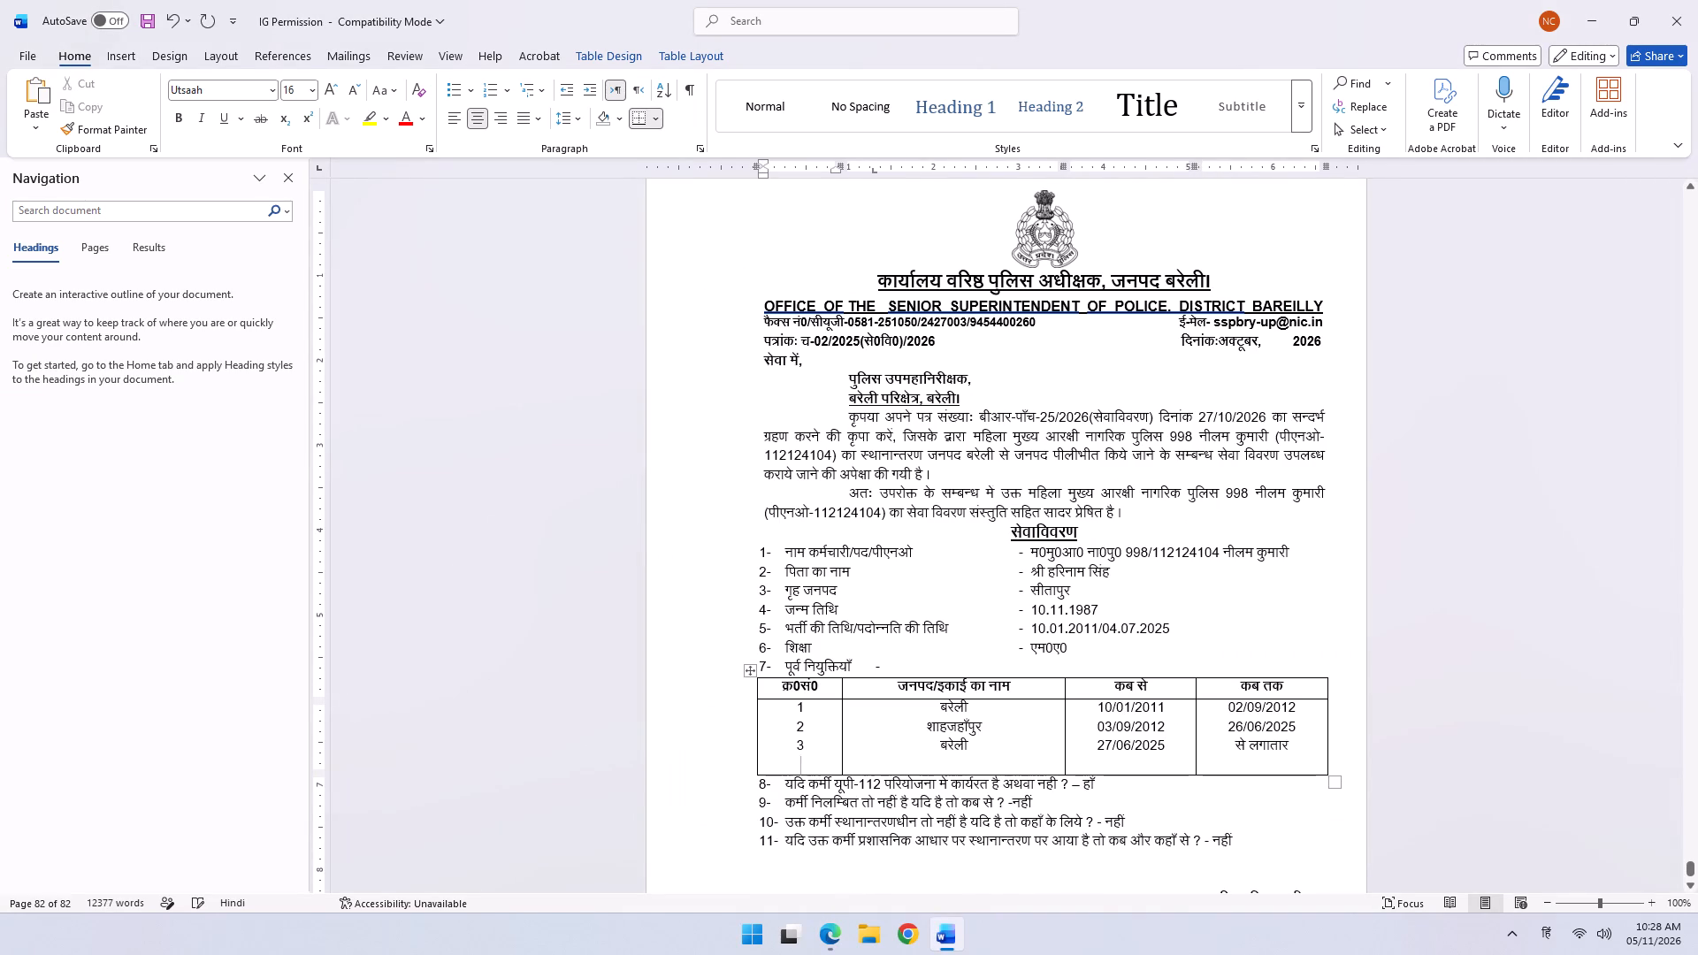
key(BackSpace)
key(BackSpace)
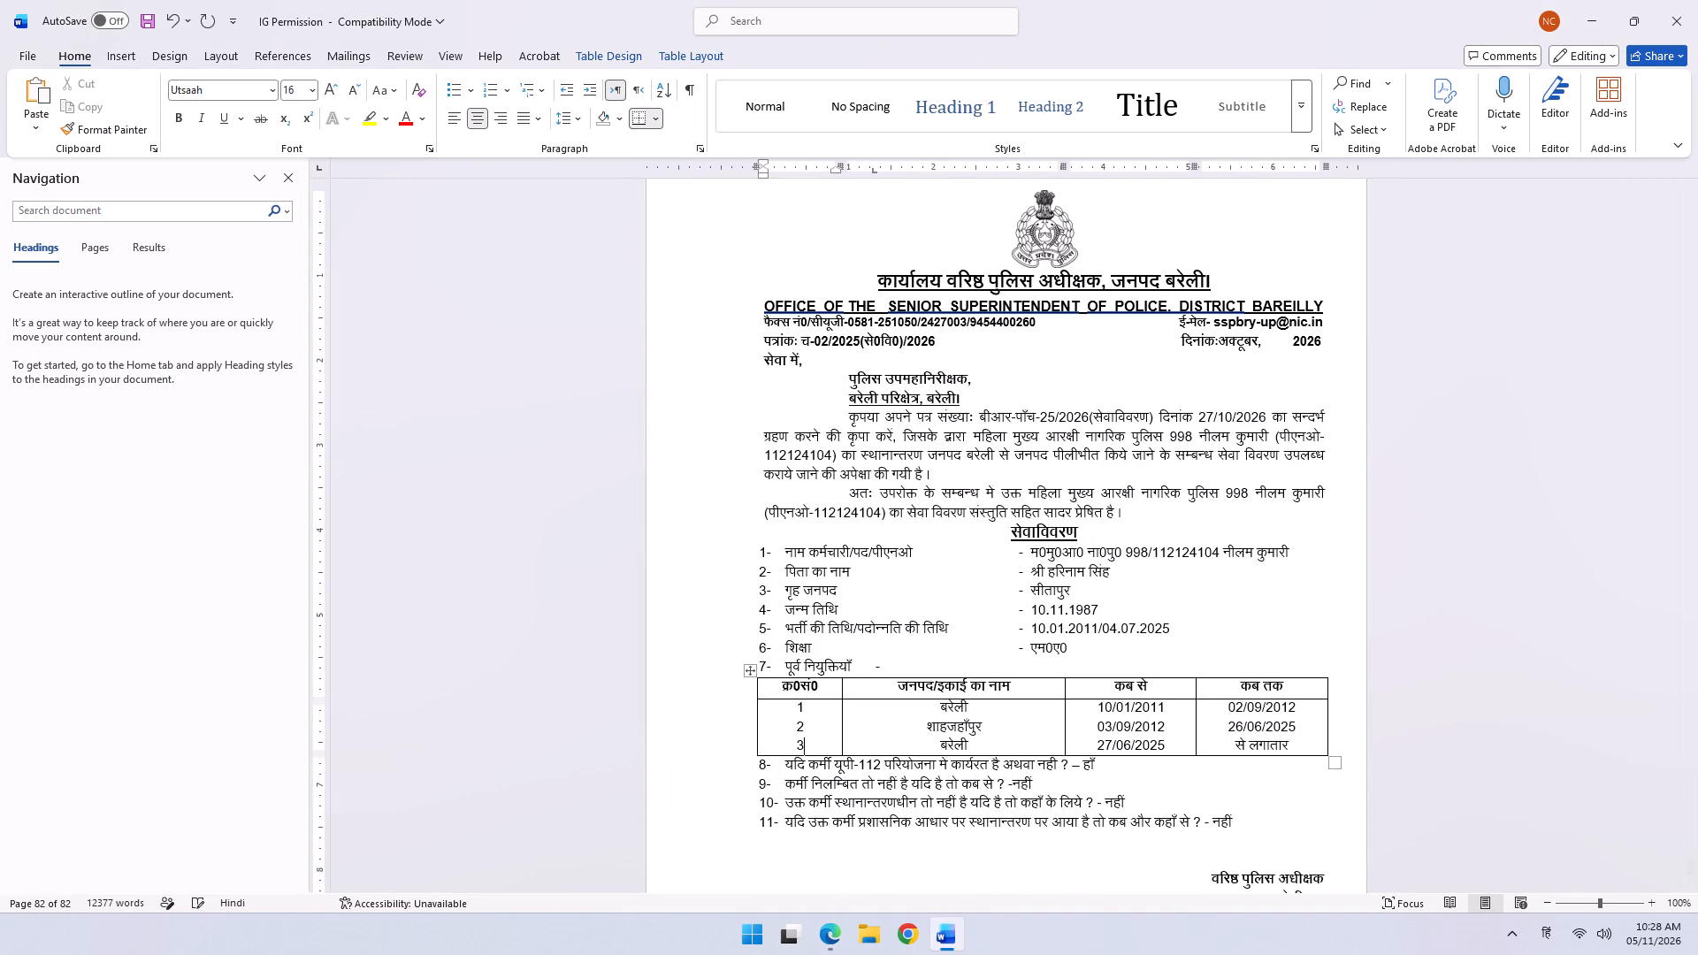
Check the remaining columns of the officer's record through the current posting, and change item 8's यूपी-112 answer to "नहीं".
key(alt+Tab)
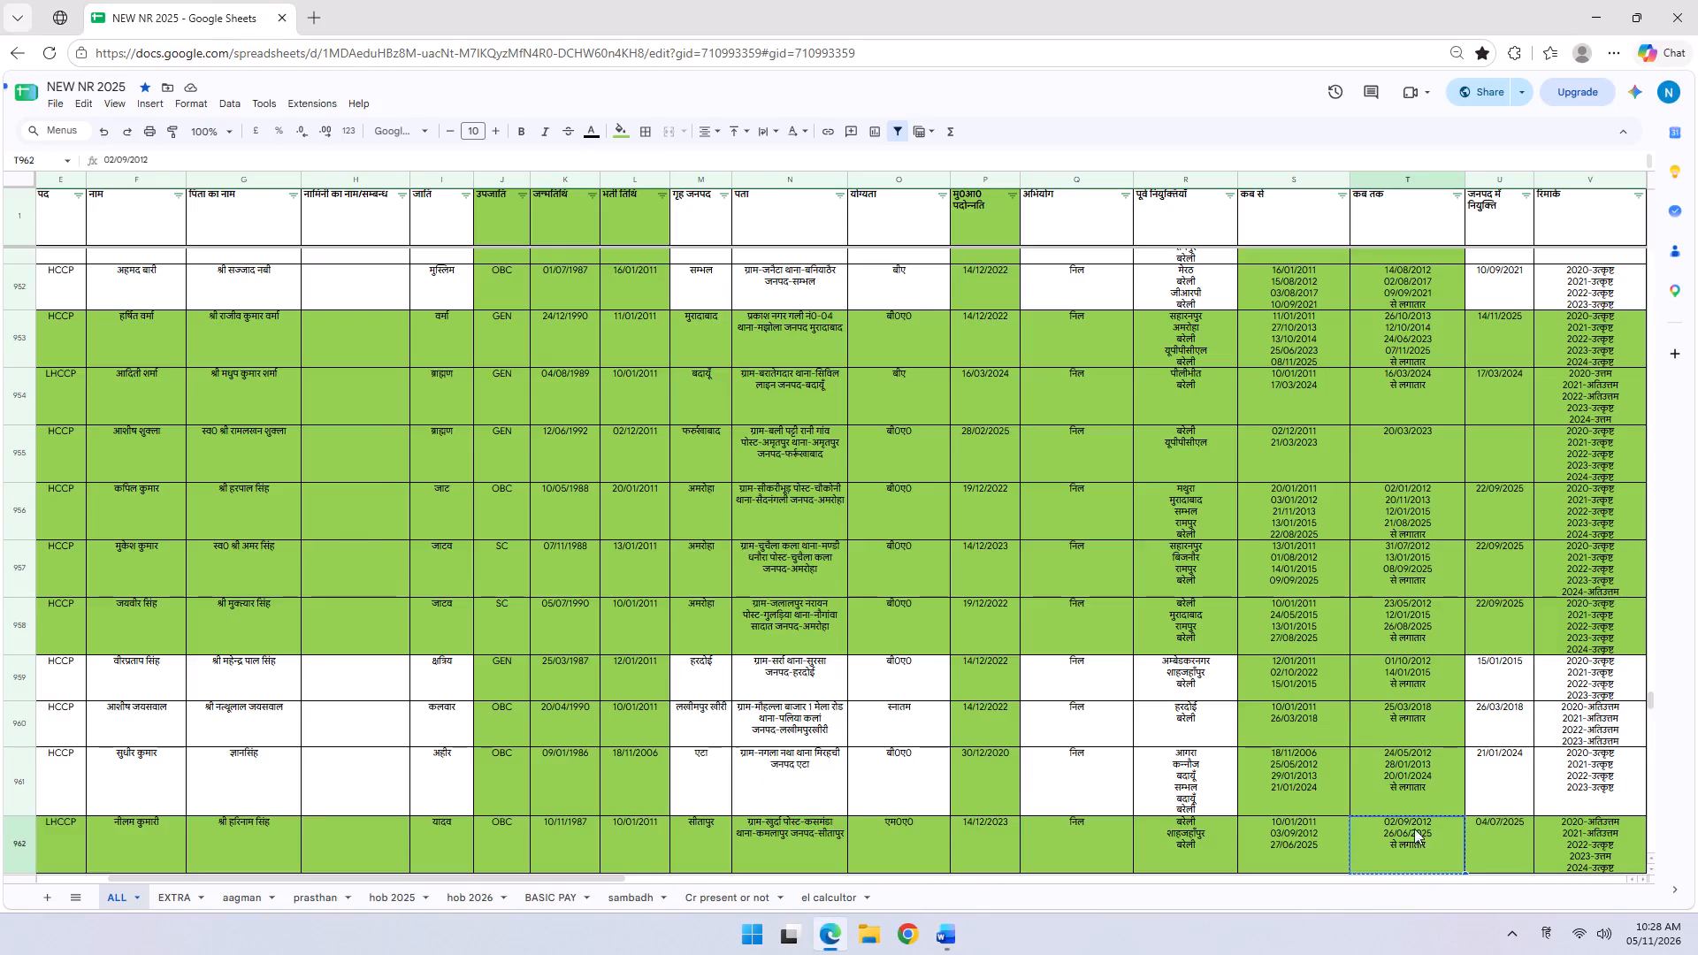
key(Tab)
click(1615, 840)
key(Tab)
key(Tab)
key(Tab)
key(Tab)
key(Tab)
key(Tab)
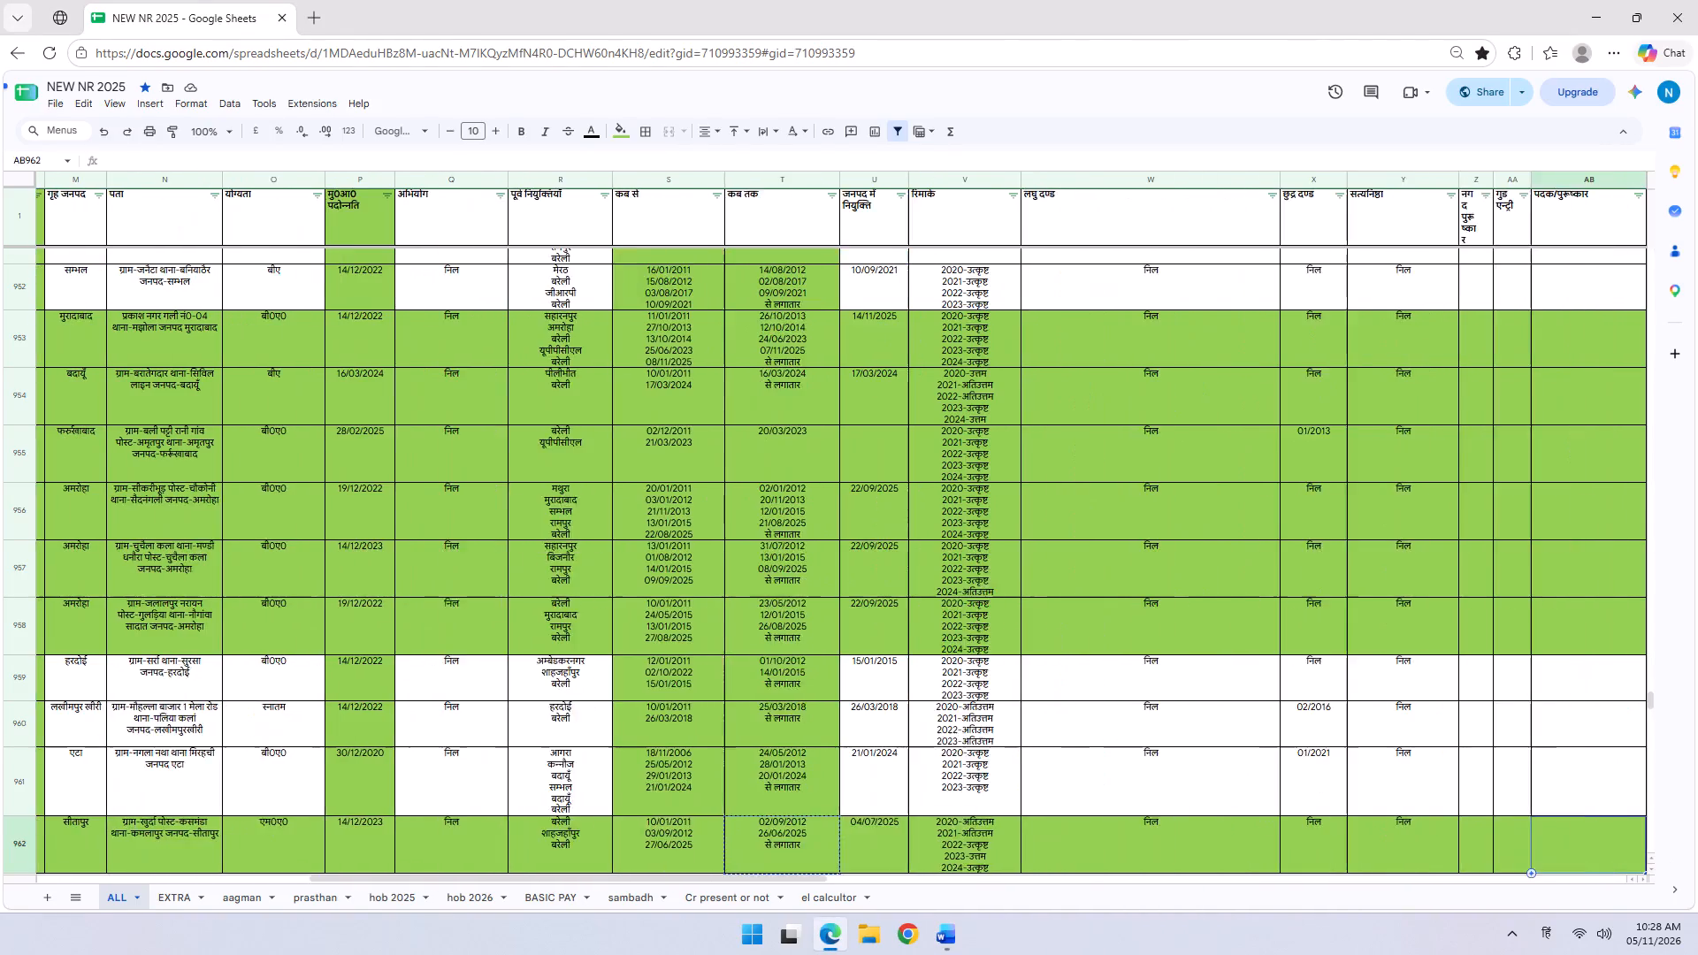
key(Tab)
key(Tab)
key(Tab)
key(Tab)
key(alt+Tab)
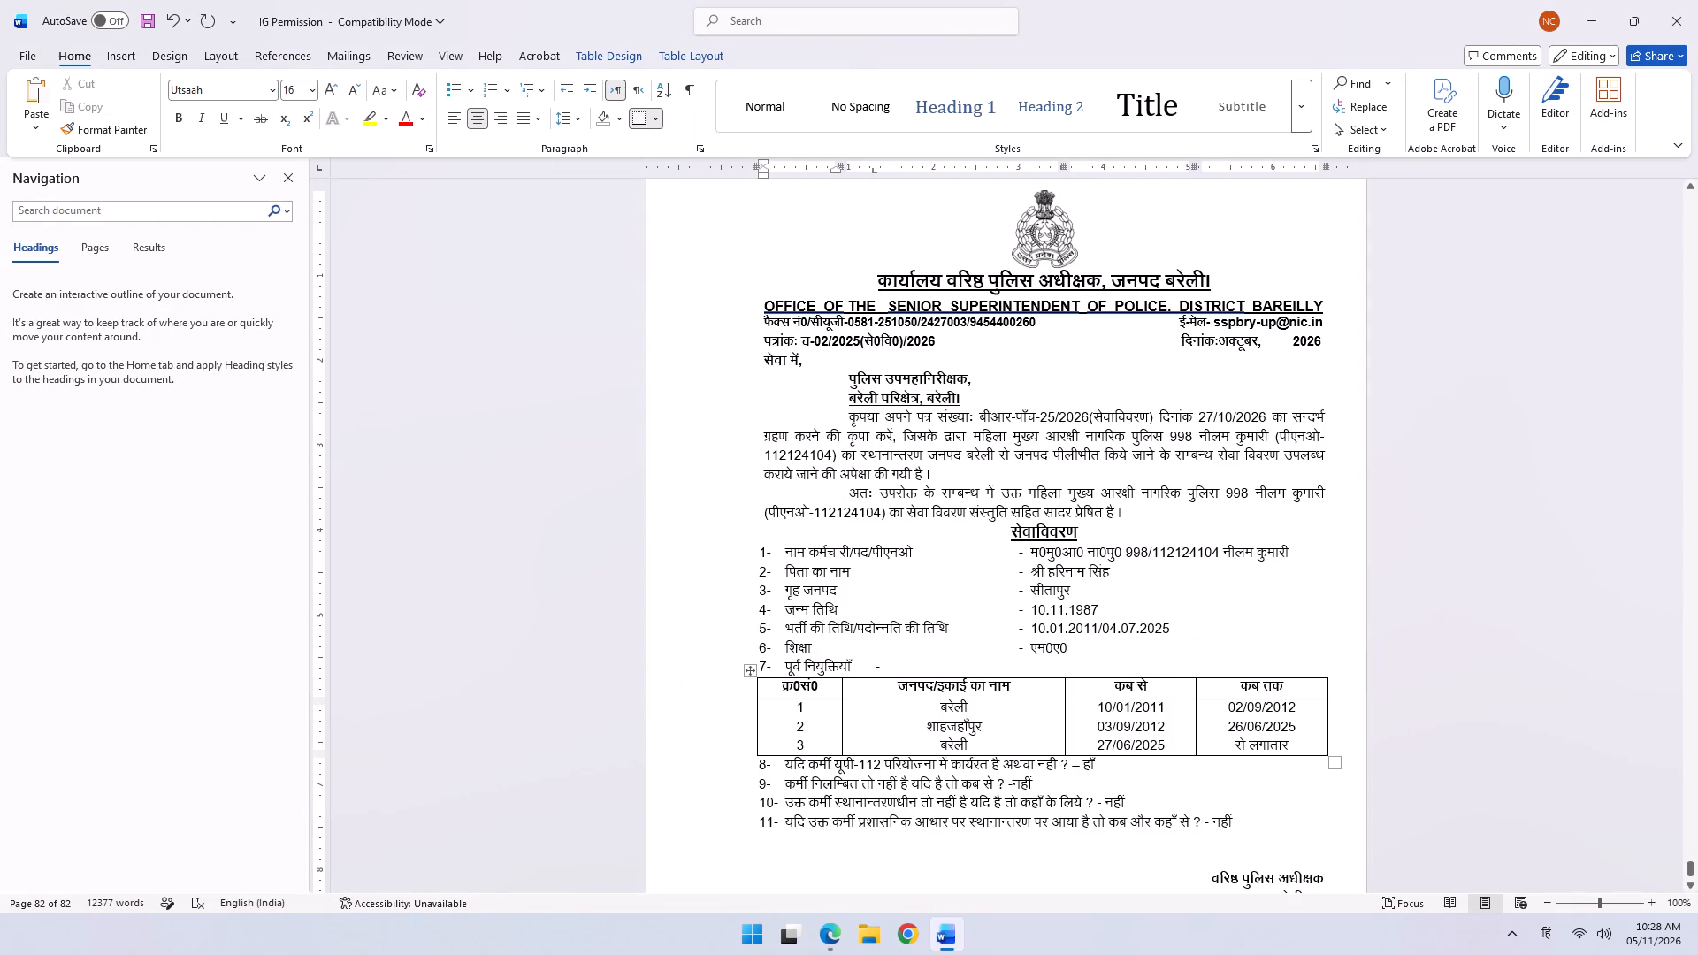
click(1096, 767)
key(BackSpace)
key(BackSpace)
key(BackSpace)
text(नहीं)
Search the spreadsheet's prasthan sheet for the officer's PNO to check the transfer entry, and return to the letter.
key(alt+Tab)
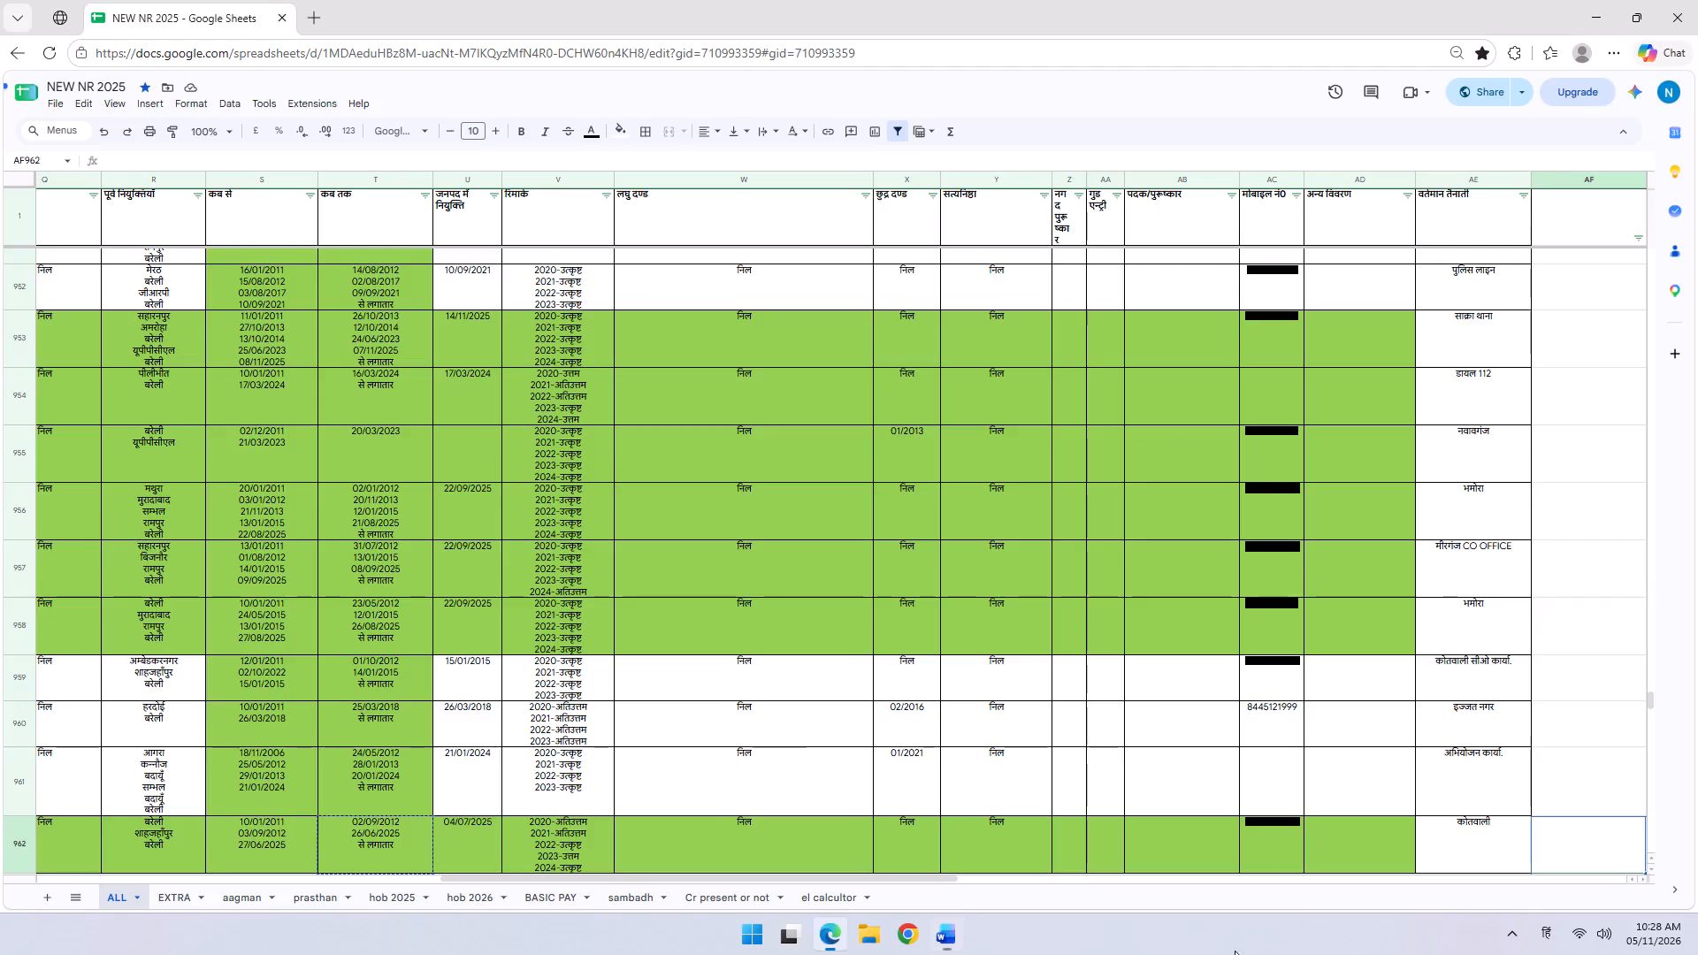
click(284, 905)
click(478, 748)
key(ctrl+f)
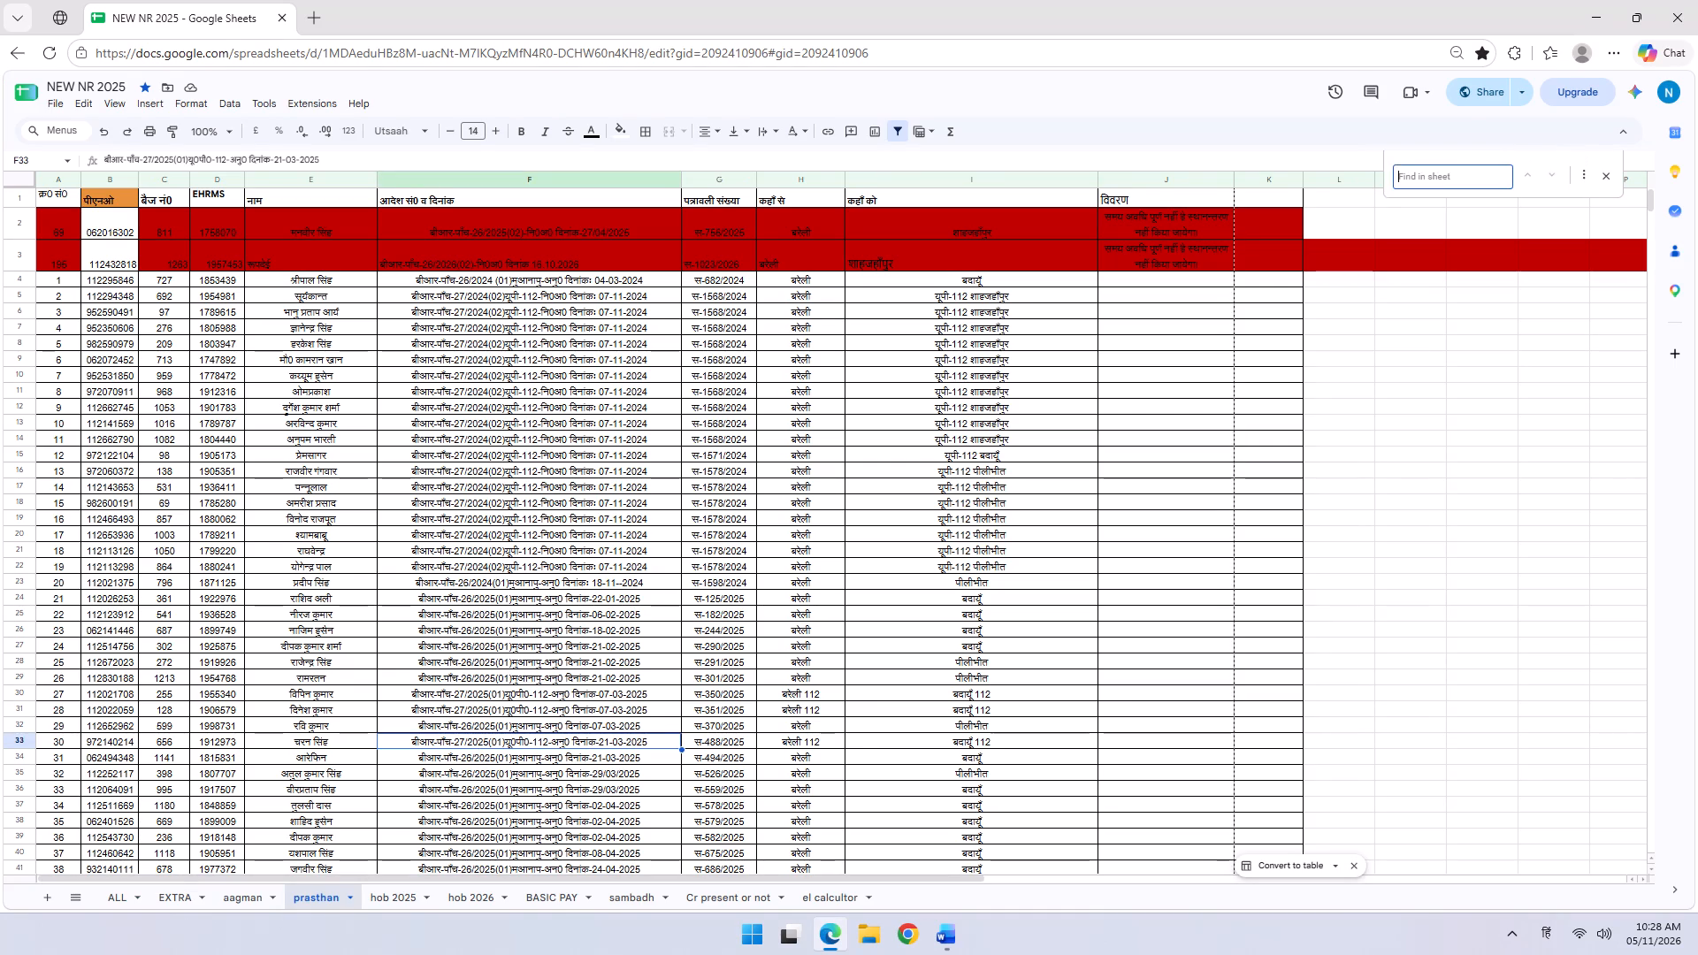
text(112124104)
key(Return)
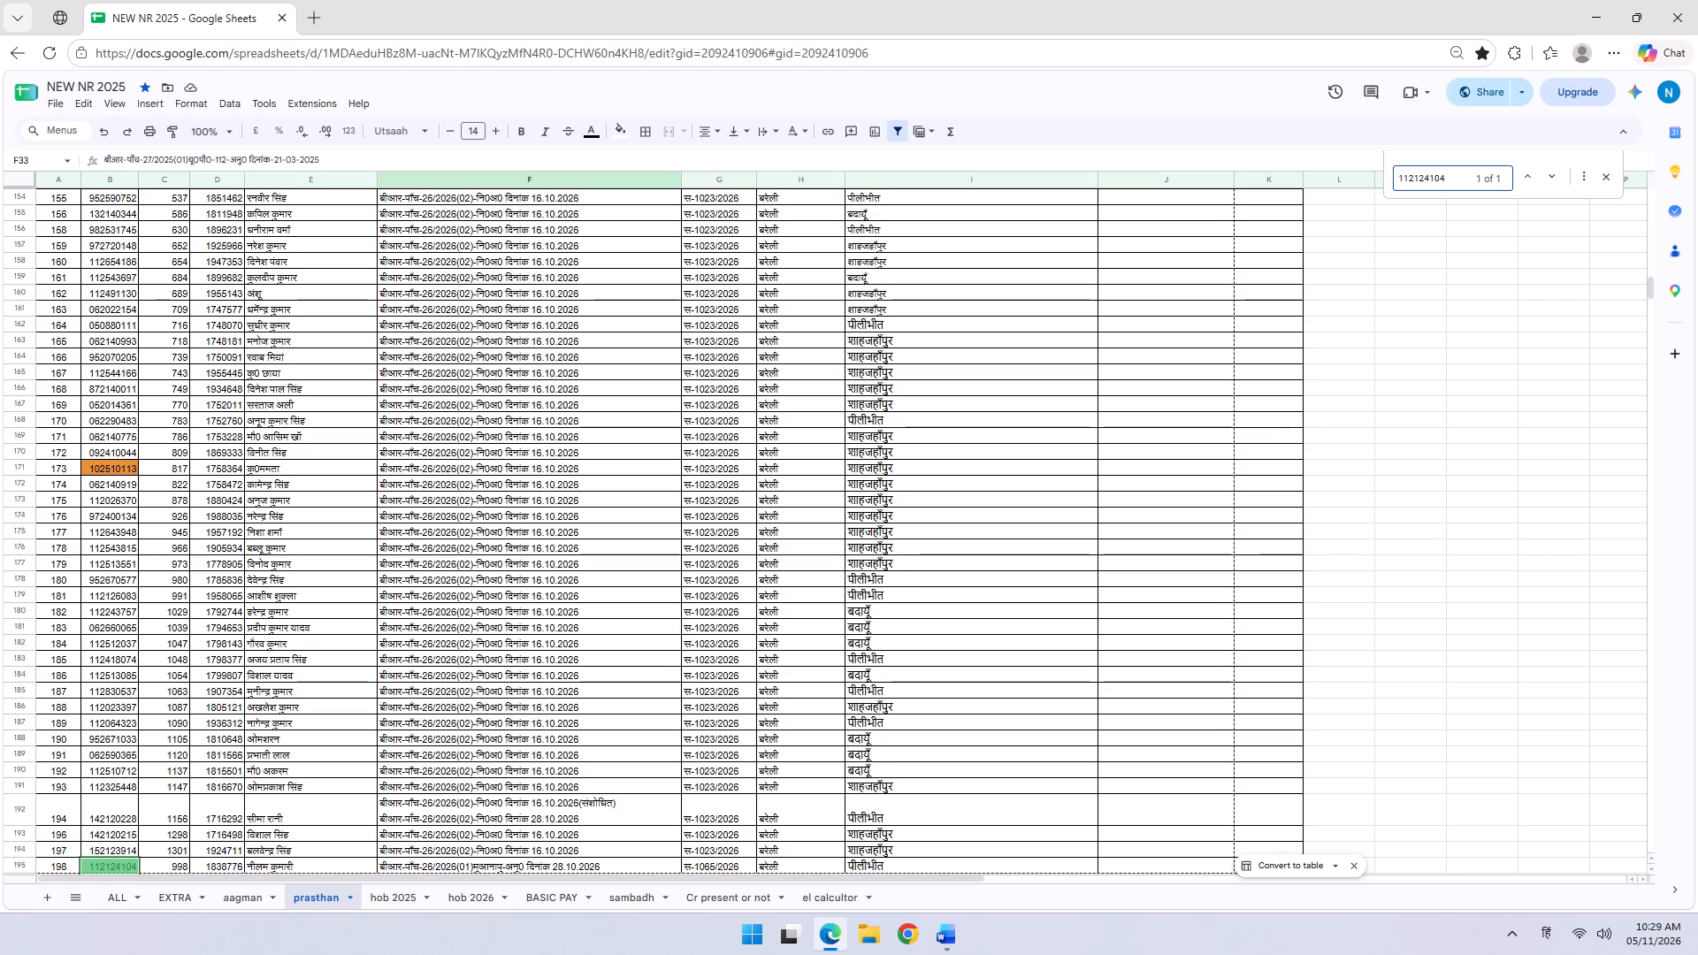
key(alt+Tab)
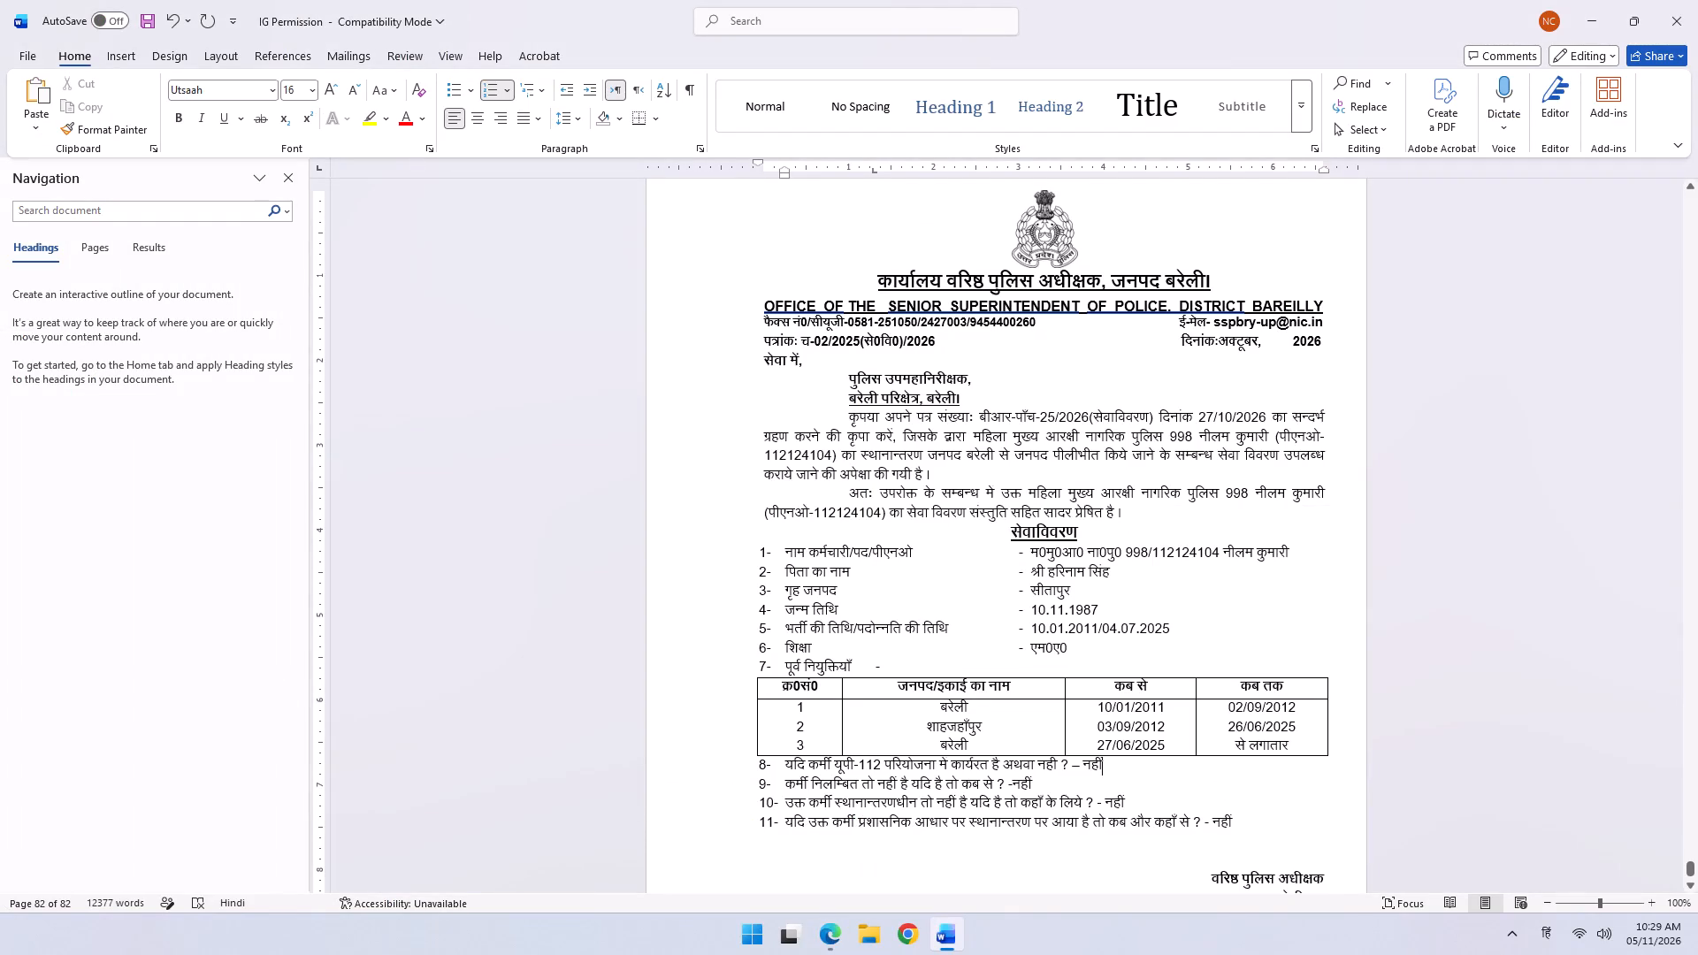
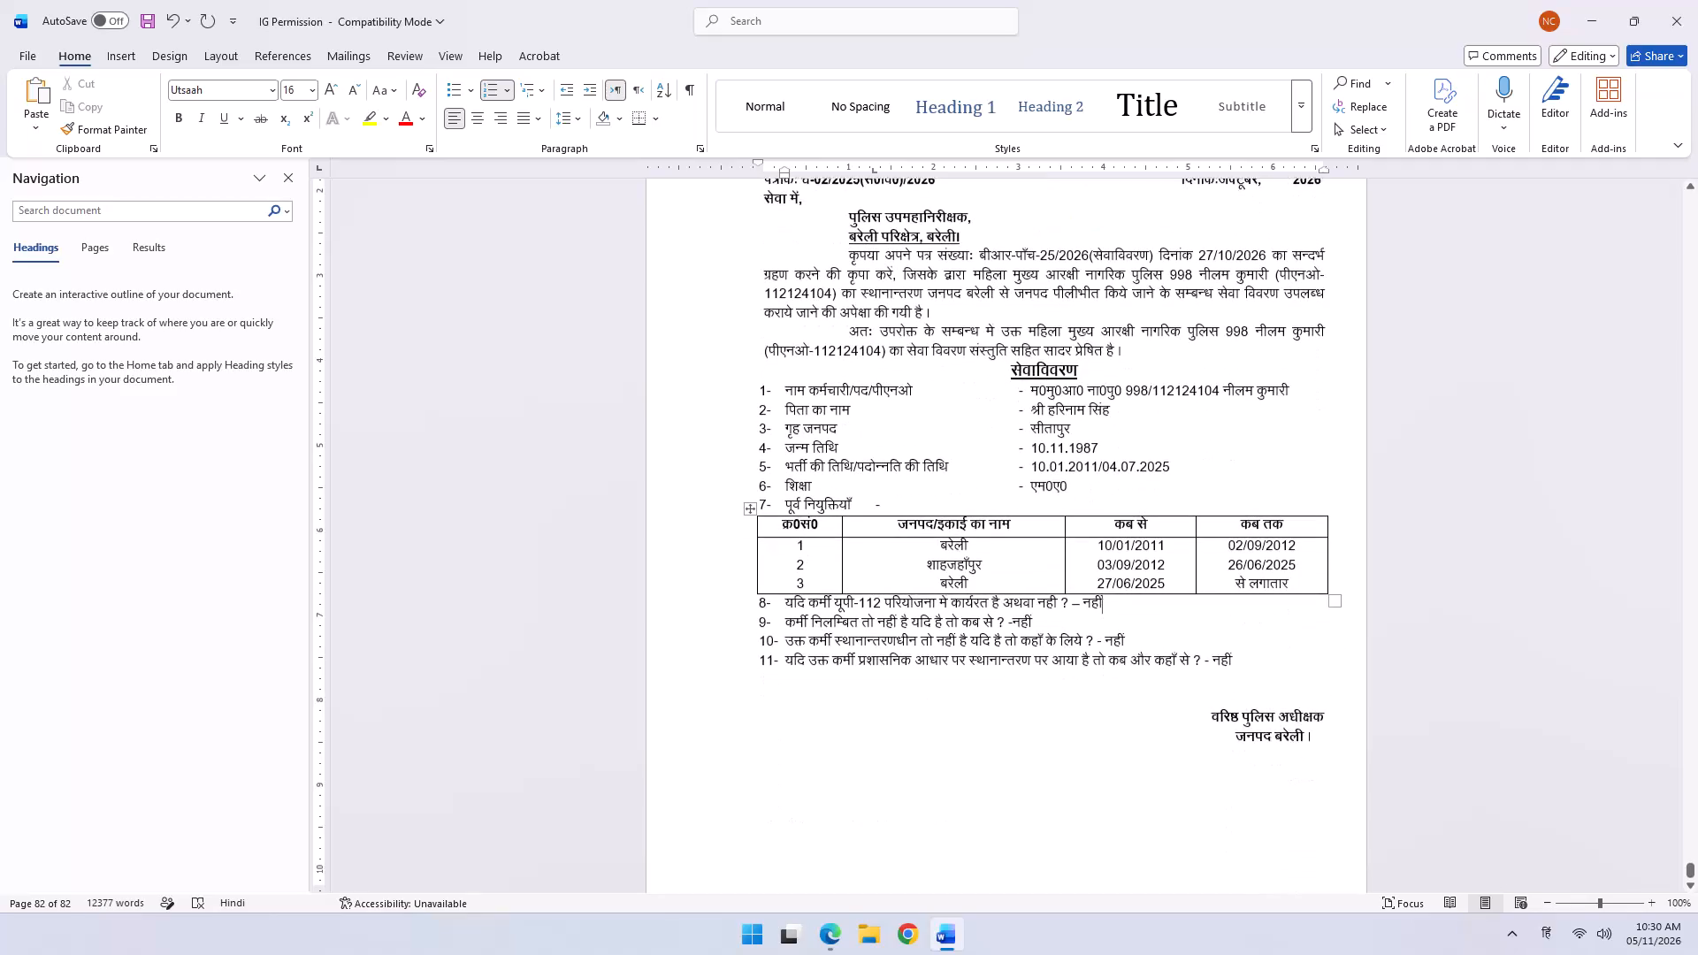
Save the finished service-details letter and close the IG Permission document.
scroll(1092, 631, down, 4)
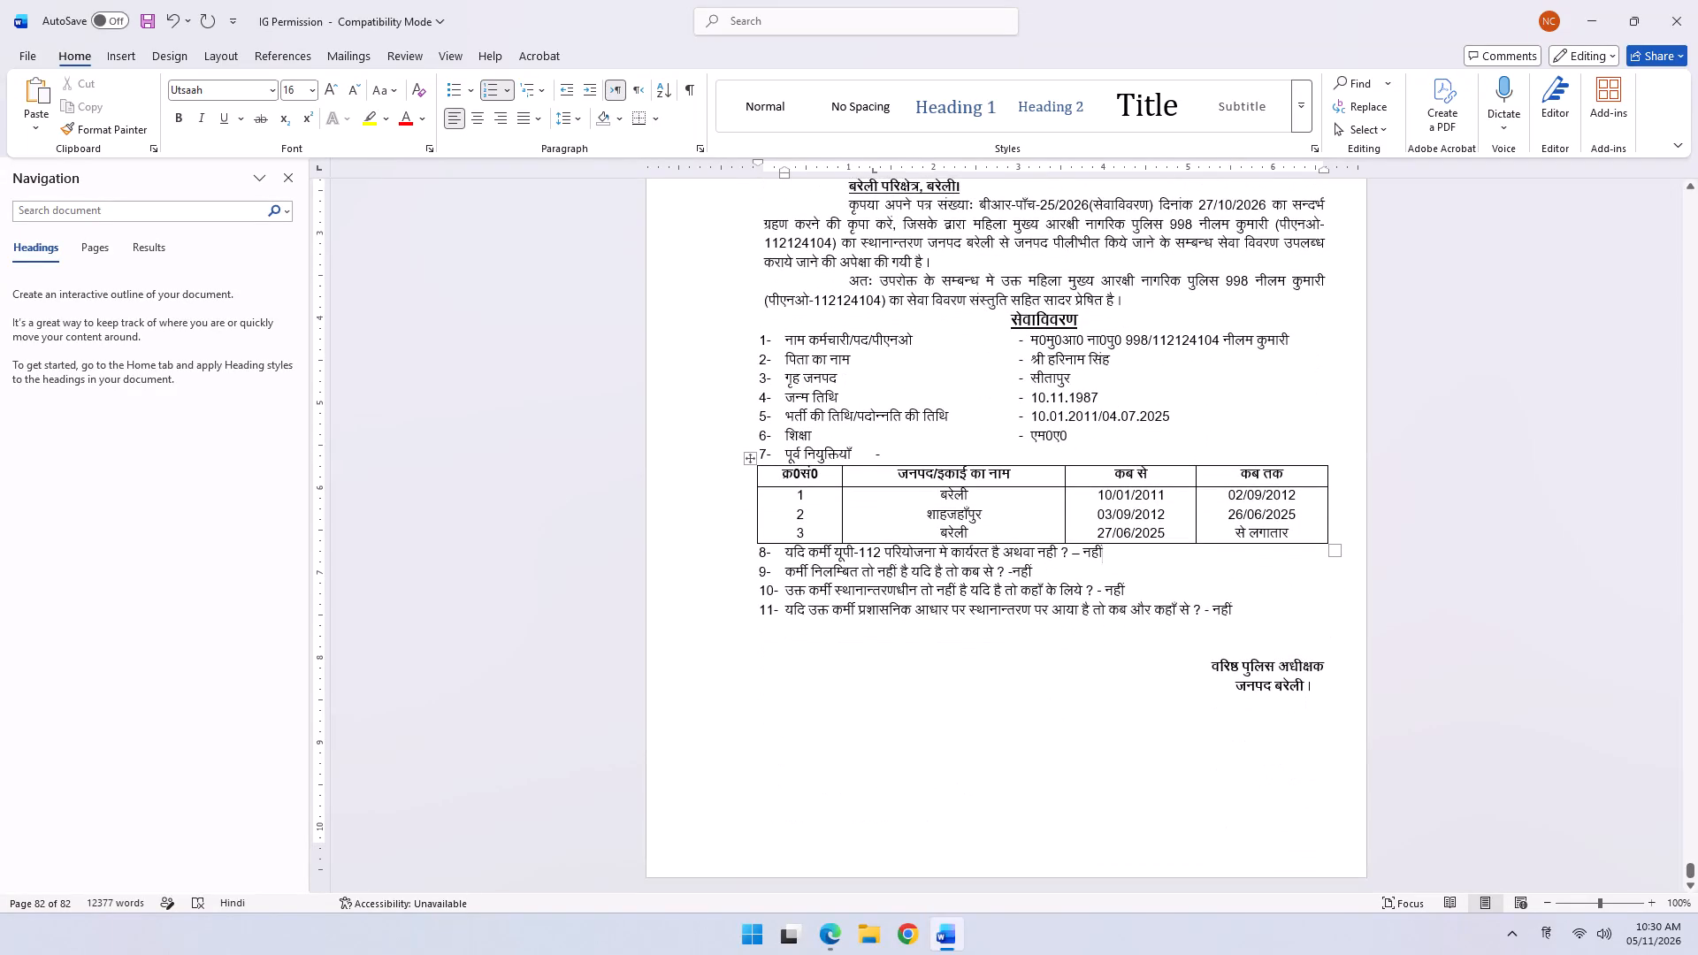
key(ctrl+s)
key(alt+F4)
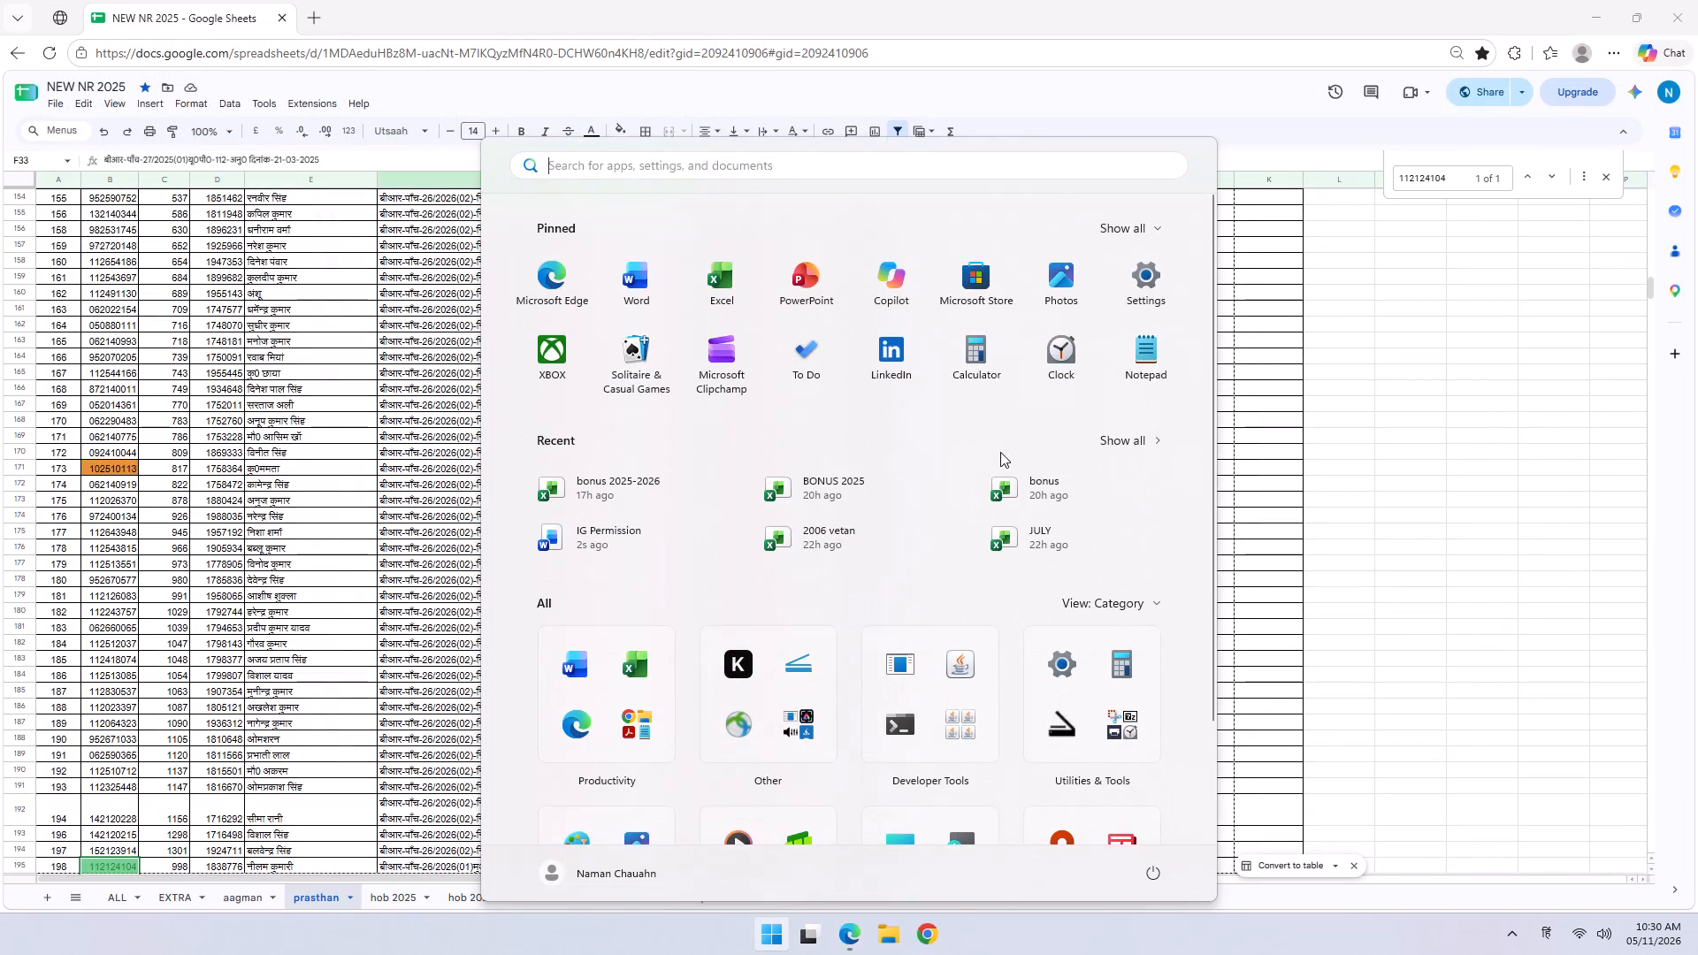
Find the PHQ Permission document with a computer-wide search for "phq" and open it.
text(जपौ)
key(BackSpace)
key(BackSpace)
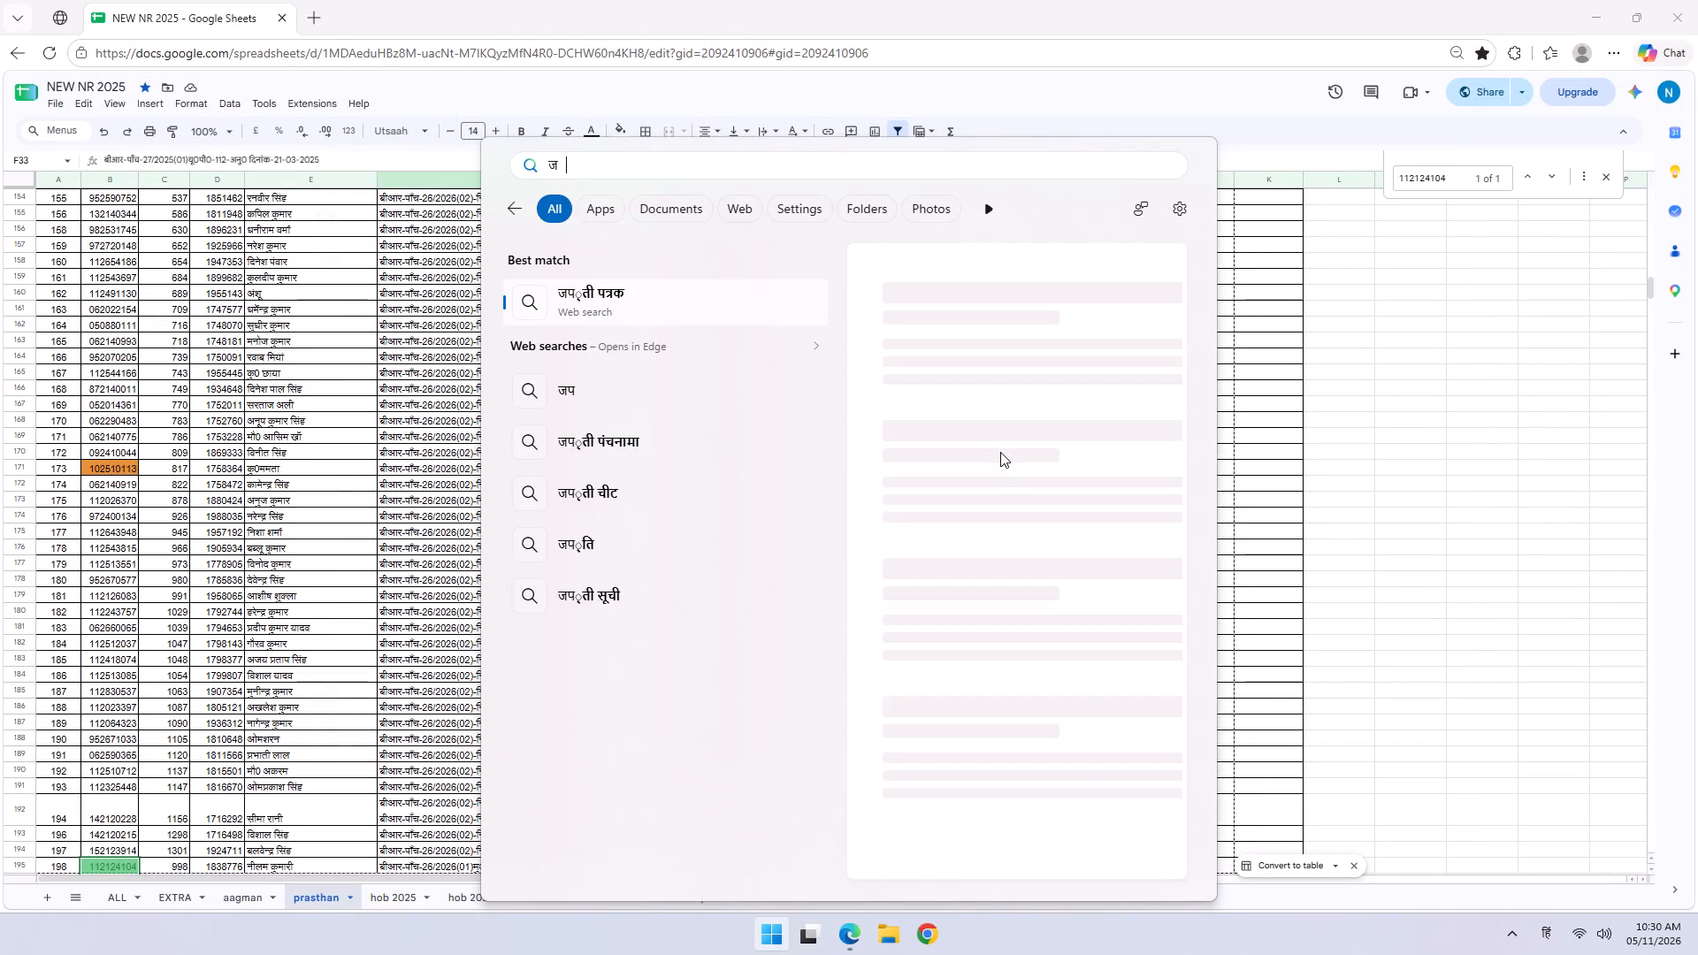
key(BackSpace)
key(BackSpace)
text(phq)
key(Down)
key(Up)
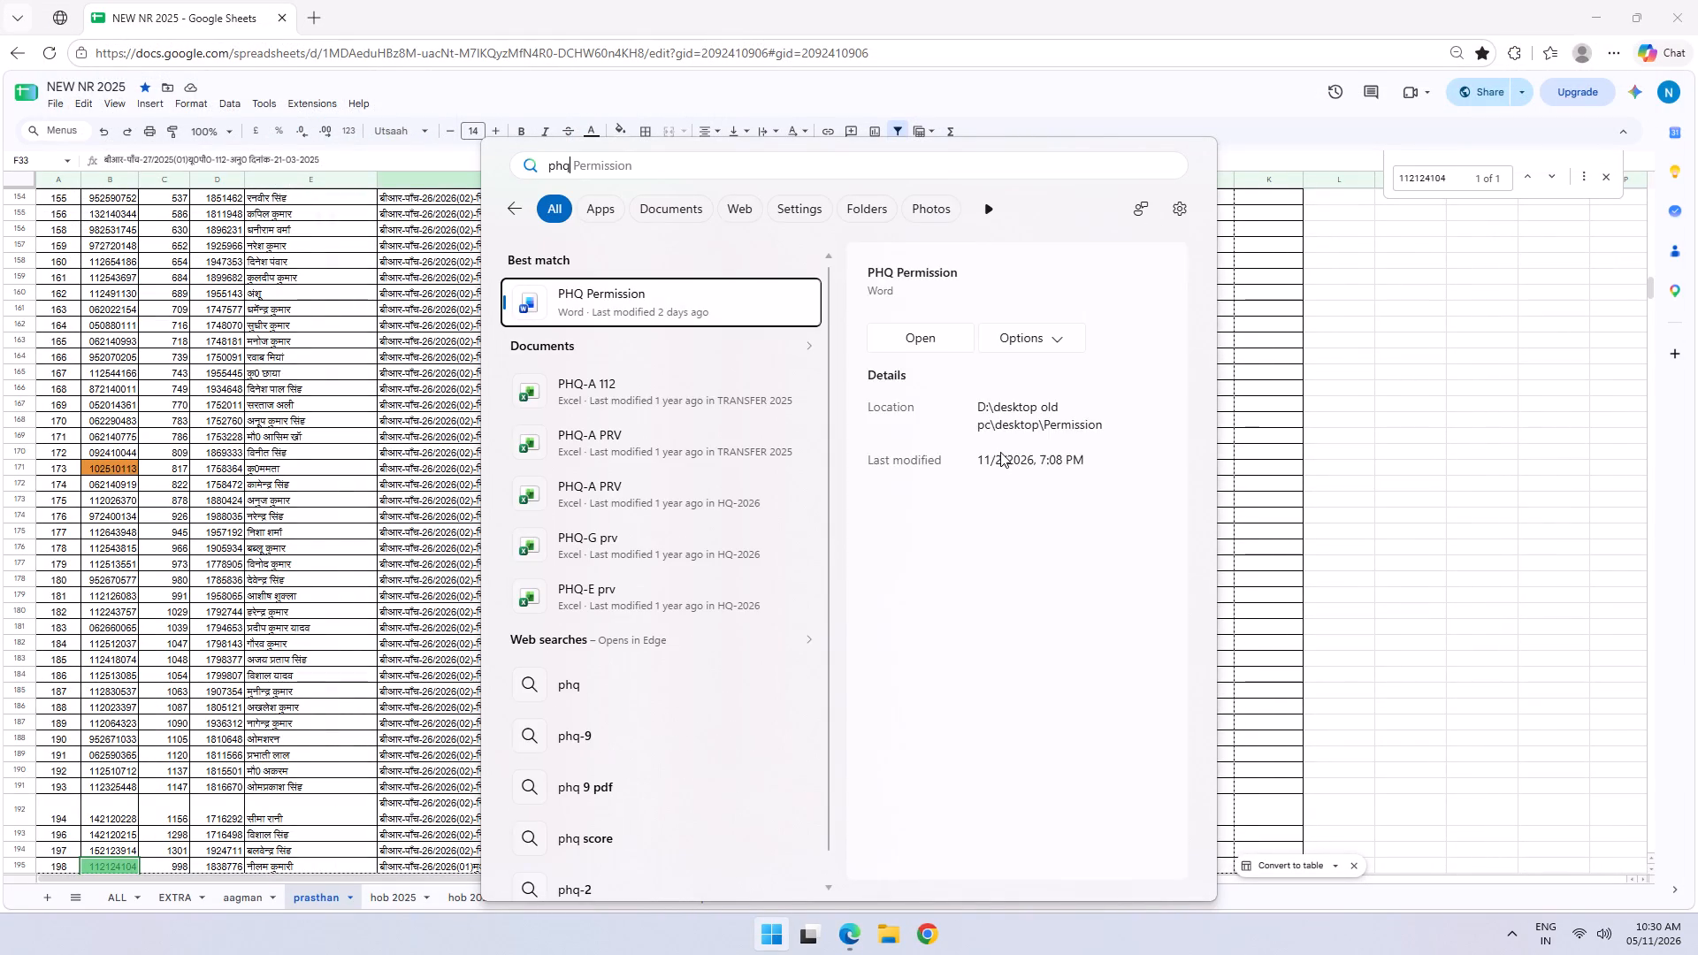
key(Return)
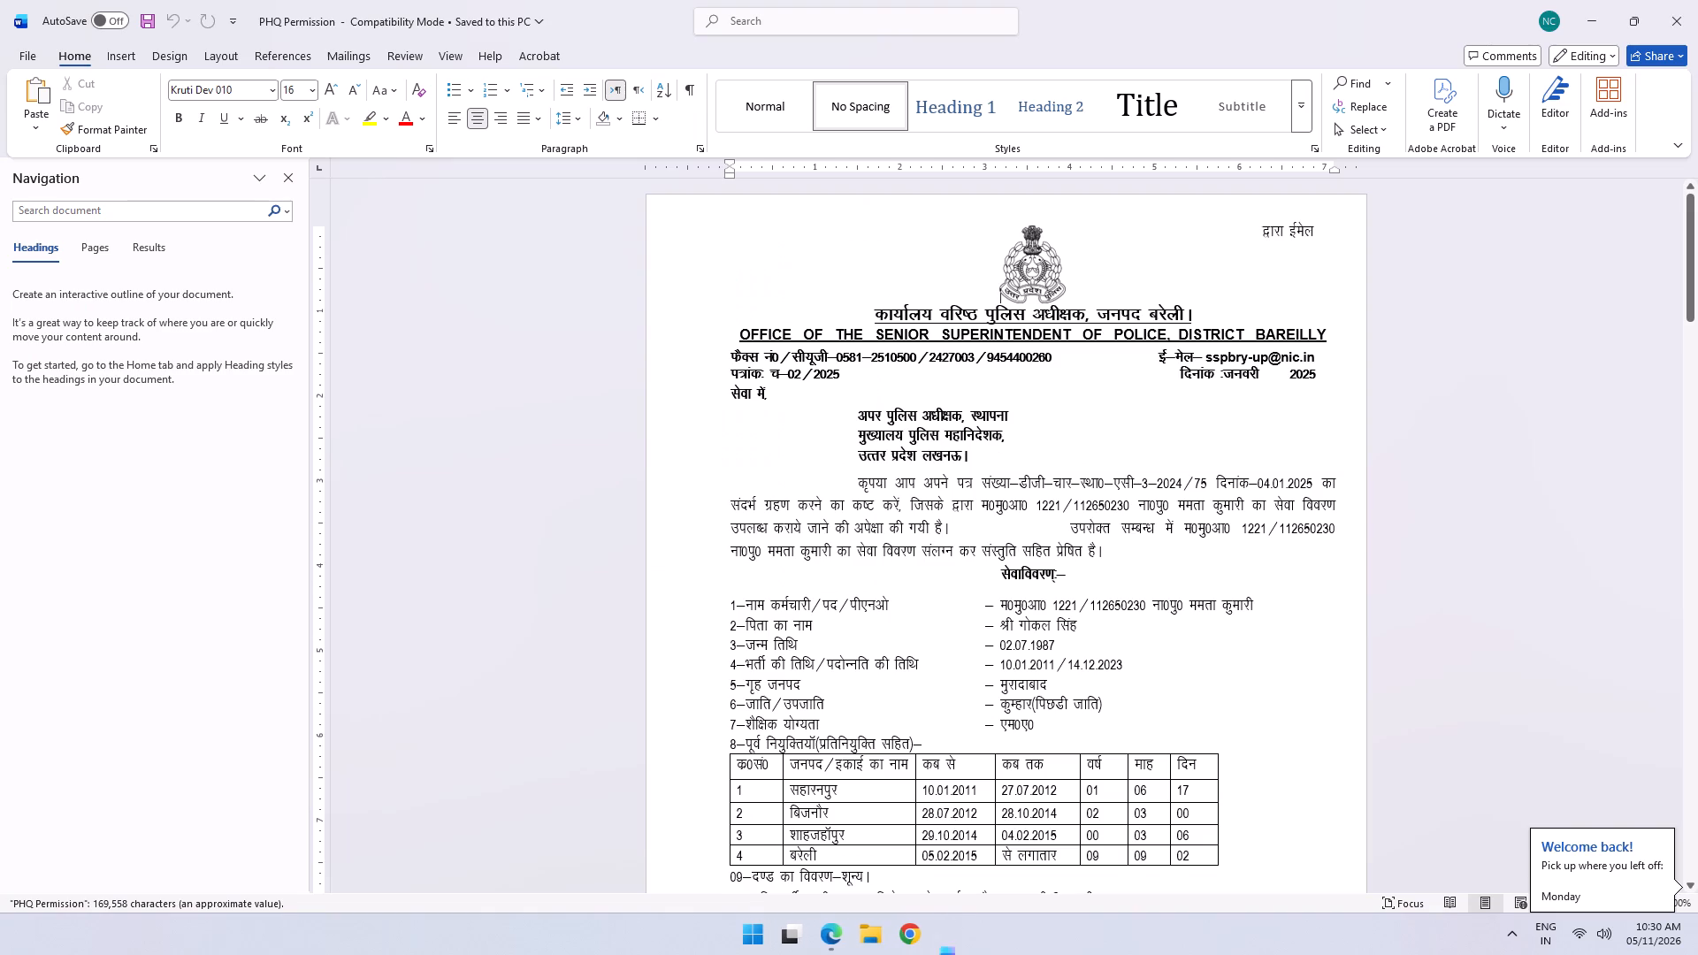
Copy the most recent अनुमति आदेश letter, from its letterhead through the प्रतिलिपि notes, and paste it on the blank page ending the document.
key(ctrl+End)
key(ctrl+End)
key(ctrl+End)
key(ctrl+End)
key(ctrl+End)
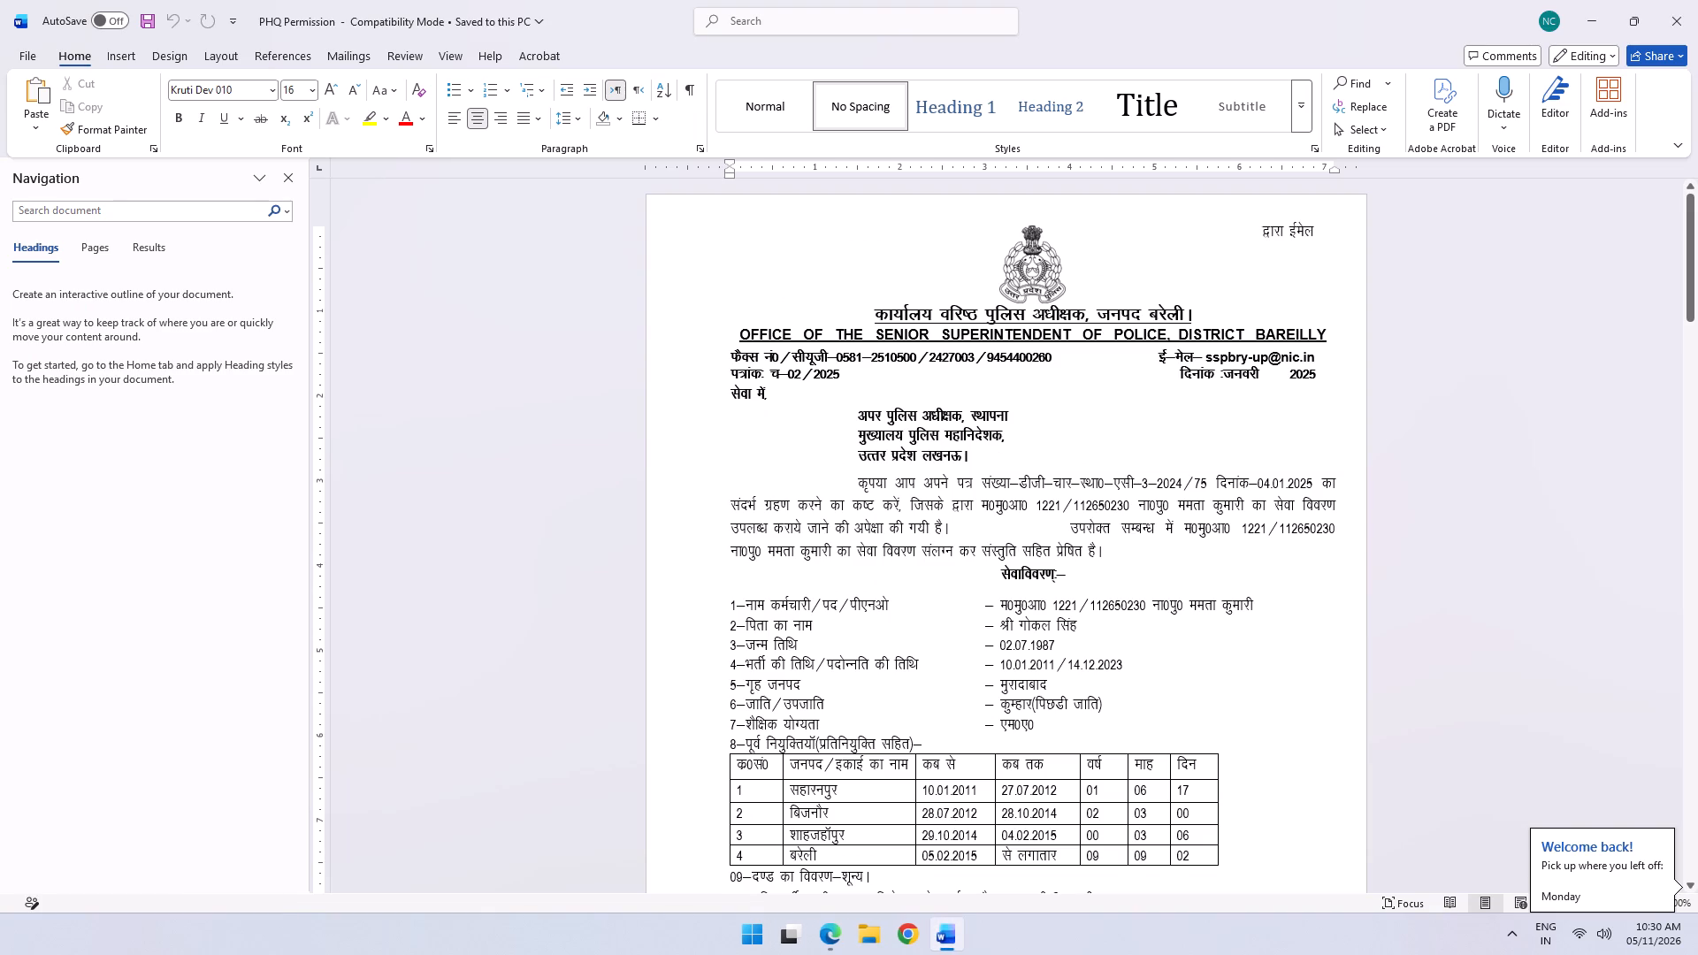
key(ctrl+End)
key(ctrl+End)
key(ctrl+End)
key(ctrl+End)
key(ctrl+End)
key(ctrl+End)
key(ctrl+End)
key(ctrl+End)
key(ctrl+End)
key(ctrl+End)
key(ctrl+End)
key(ctrl+End)
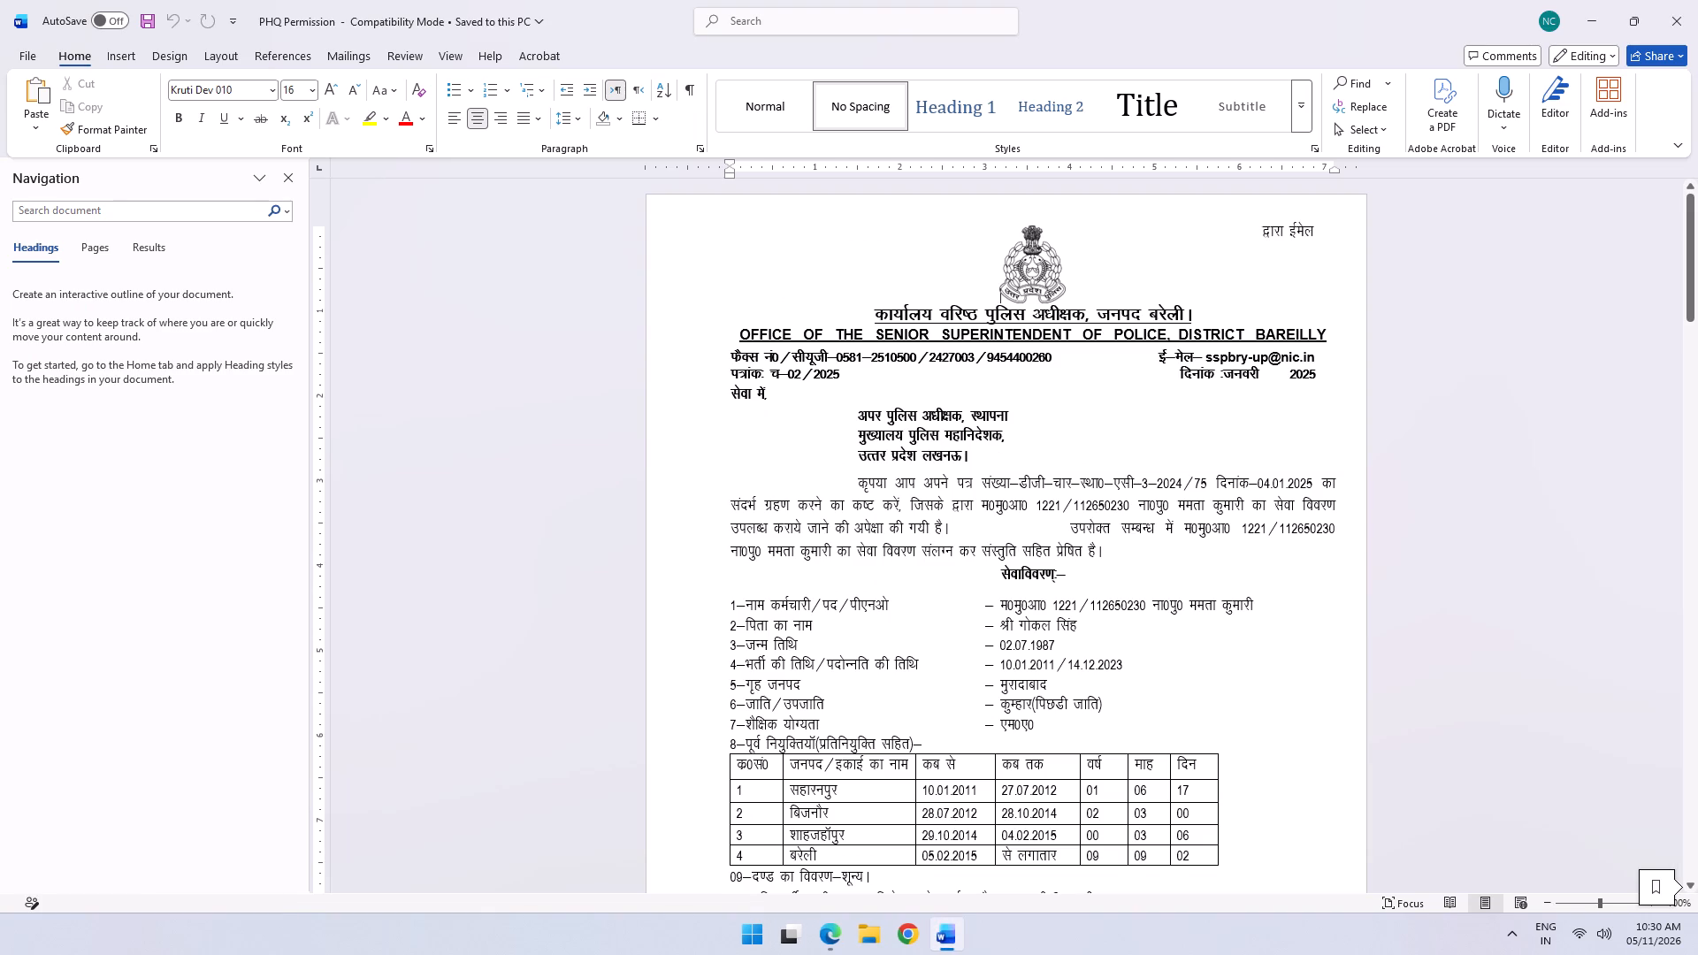
key(ctrl+End)
key(ctrl+End)
key(ctrl+End)
key(ctrl+End)
key(ctrl+End)
key(ctrl+End)
key(ctrl+End)
scroll(1022, 563, up, 3)
scroll(1010, 557, down, 1)
scroll(1009, 557, up, 2)
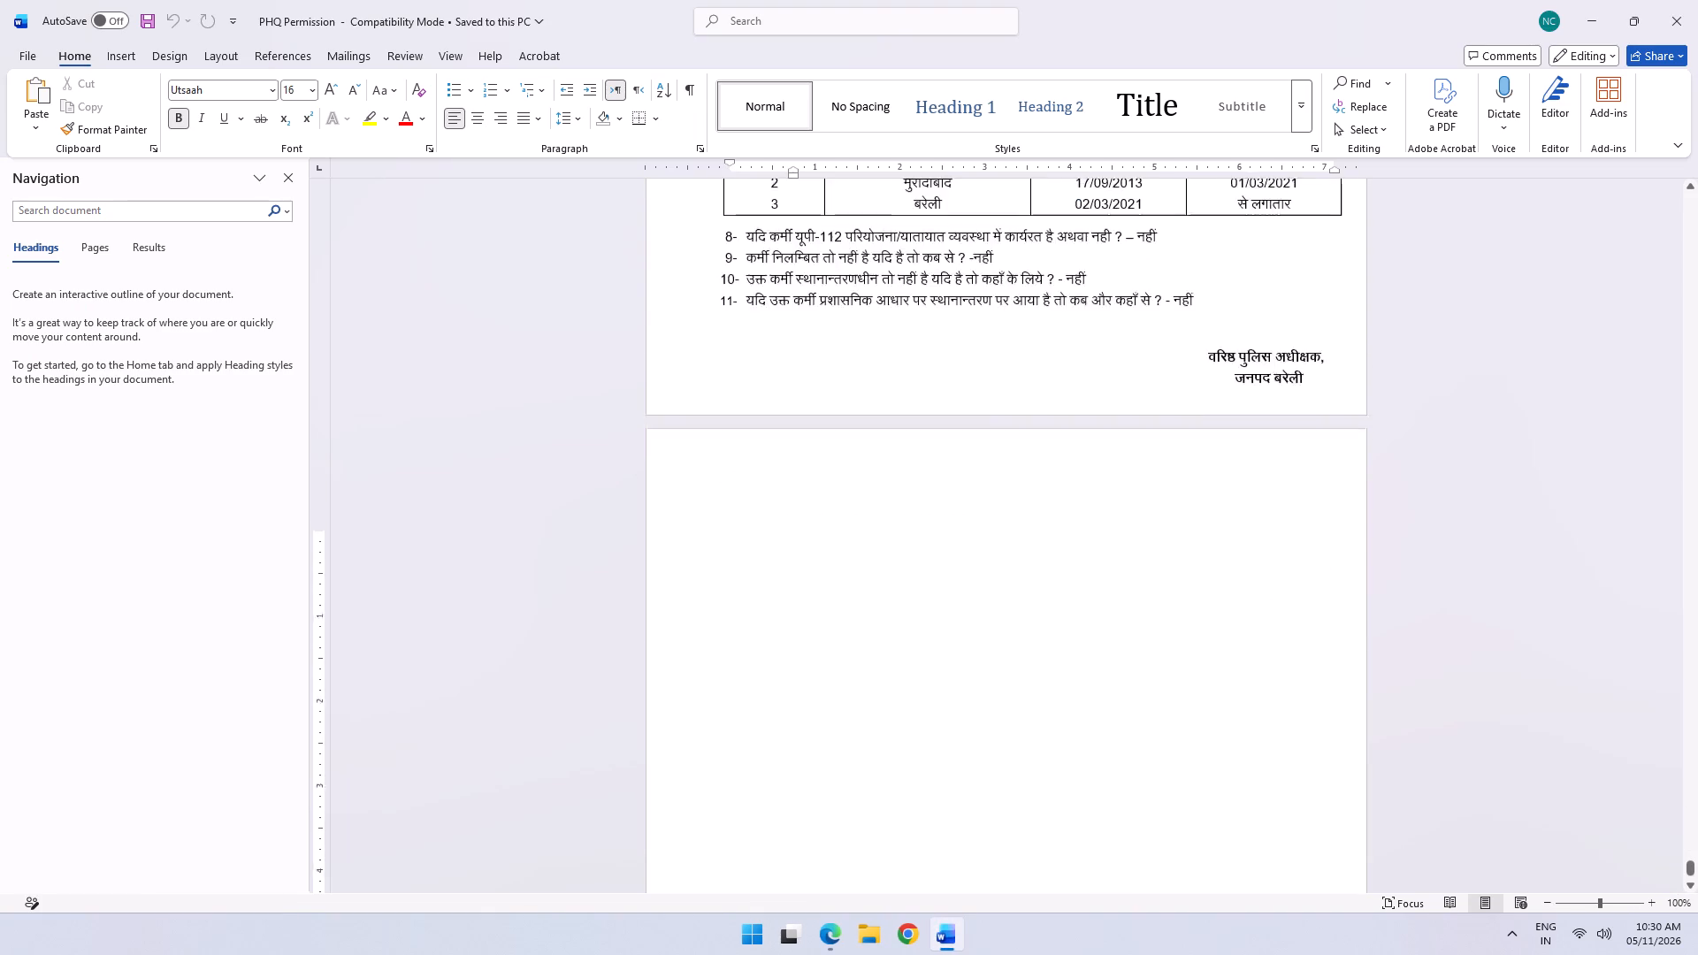
scroll(1009, 557, up, 4)
scroll(1004, 554, down, 1)
scroll(1004, 554, up, 2)
scroll(1004, 554, down, 1)
scroll(1004, 554, up, 1)
scroll(1002, 552, down, 1)
scroll(1002, 552, up, 19)
scroll(1002, 552, down, 1)
scroll(1002, 552, up, 8)
scroll(1002, 552, down, 1)
scroll(1002, 552, up, 6)
scroll(1002, 552, down, 1)
scroll(1002, 552, up, 2)
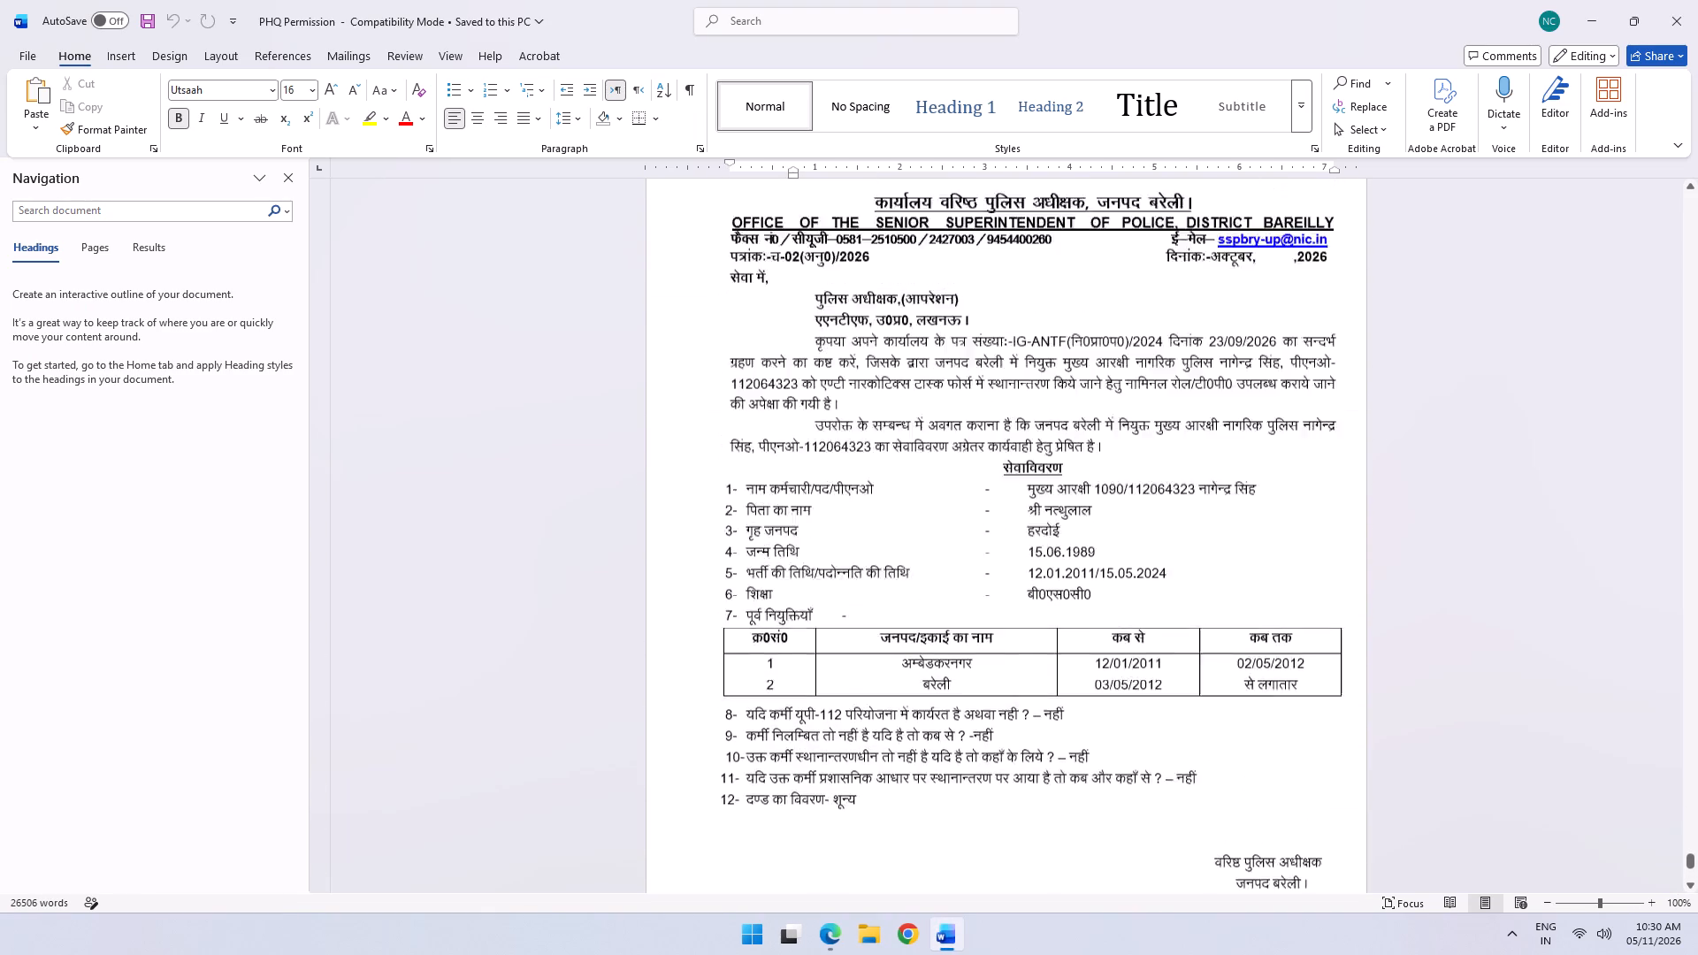
scroll(1002, 552, up, 3)
scroll(1002, 552, down, 1)
scroll(1002, 552, up, 7)
scroll(1002, 552, down, 1)
scroll(1002, 552, up, 6)
scroll(1002, 552, down, 1)
scroll(1002, 552, up, 12)
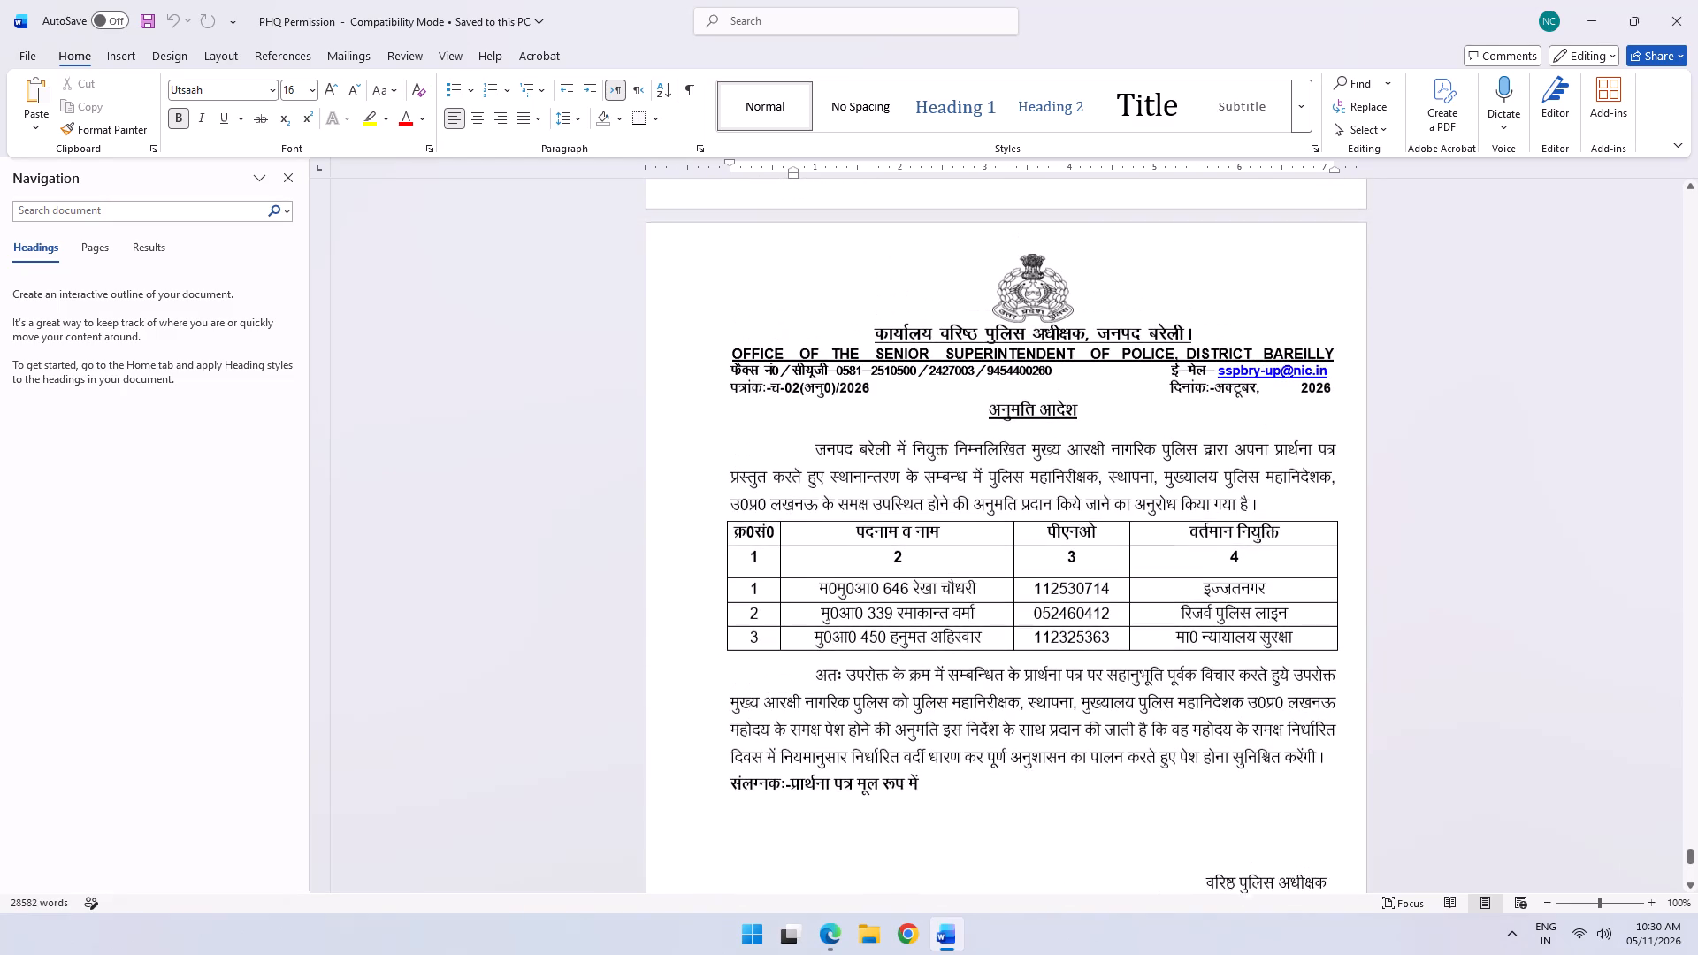
drag(952, 301, 1171, 736)
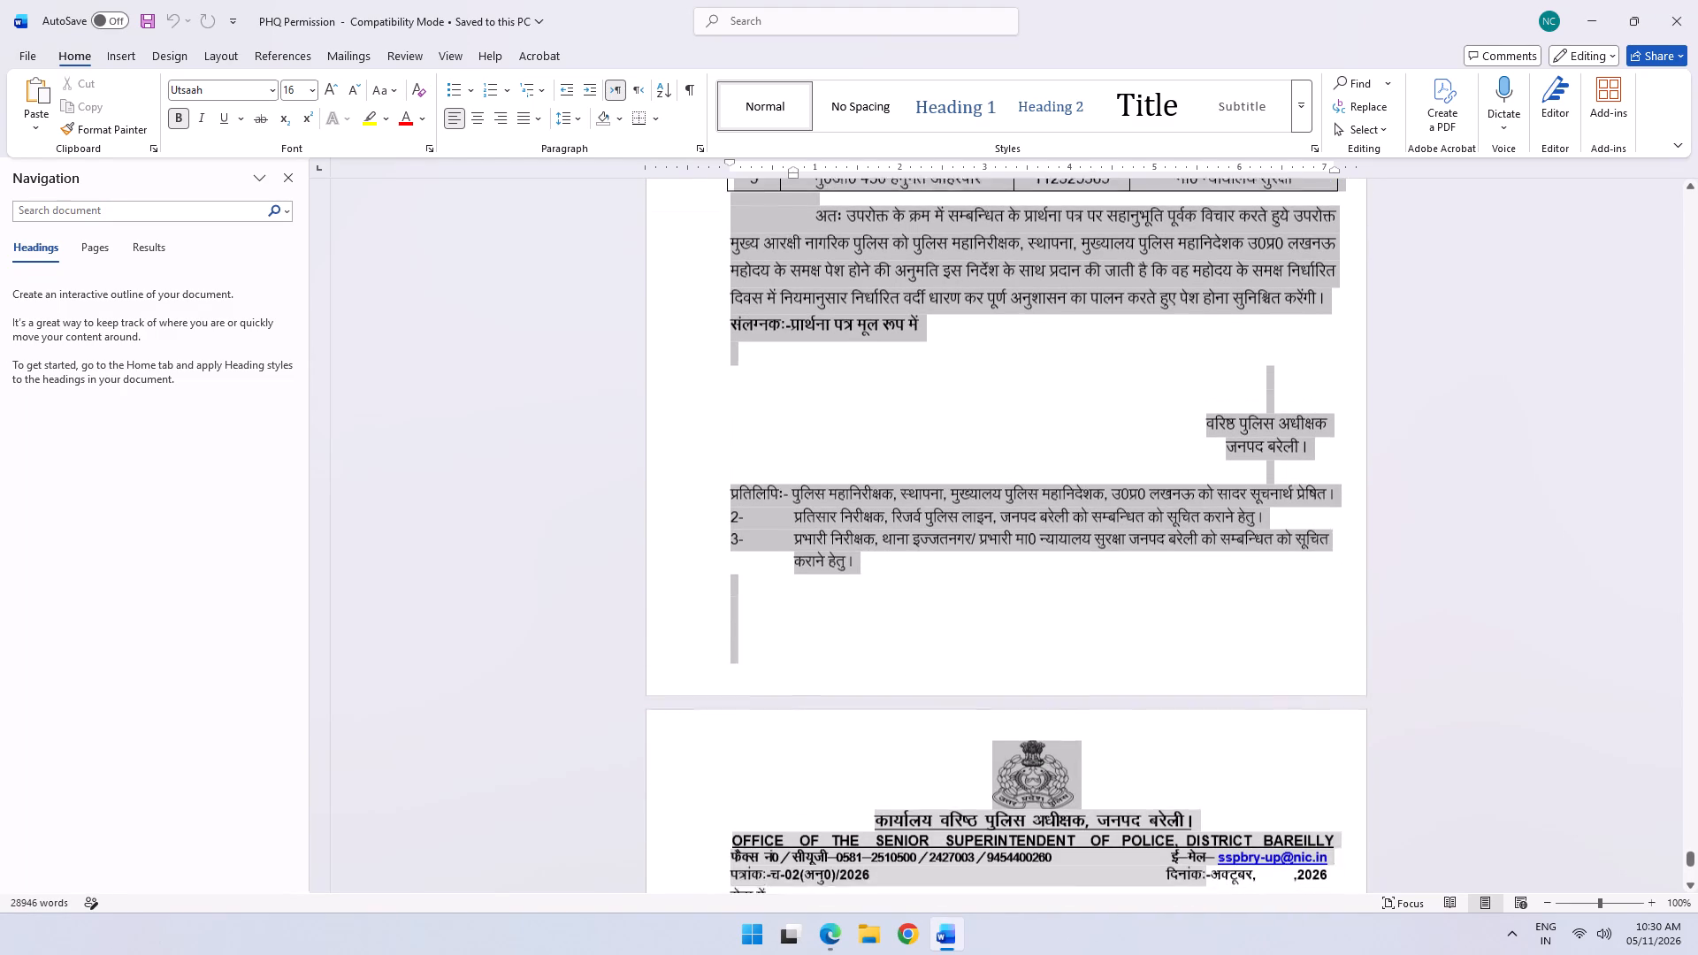
drag(1171, 736, 1187, 626)
key(ctrl+c)
key(ctrl+Delete)
key(ctrl+End)
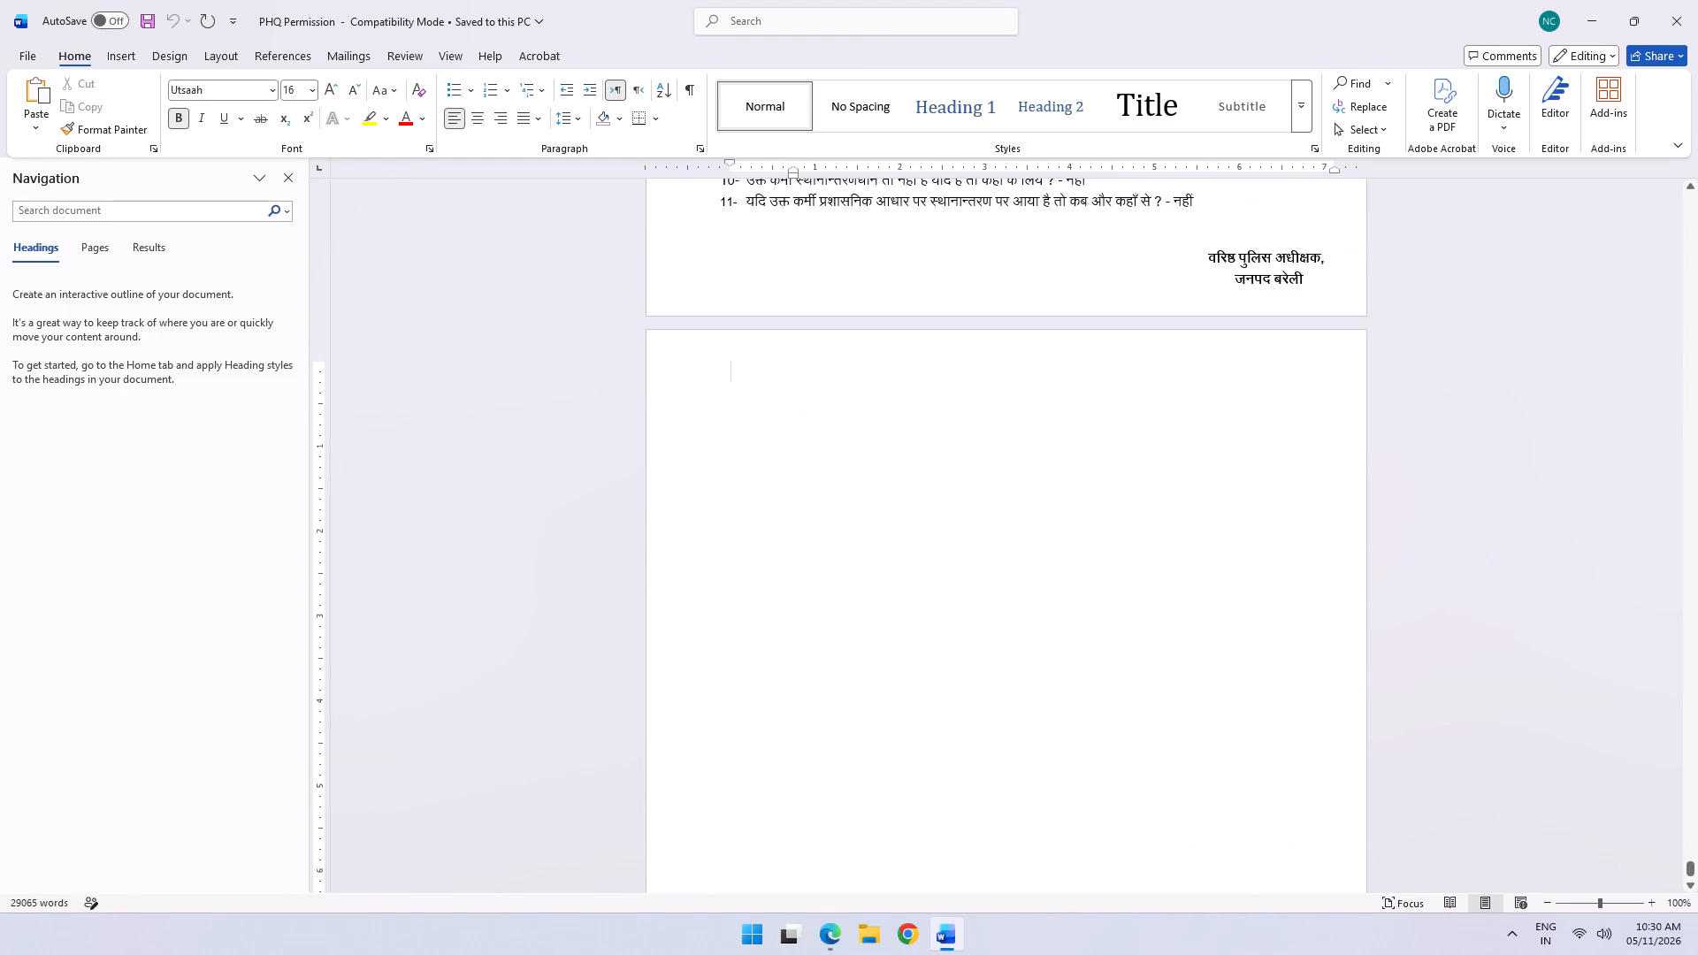
key(ctrl+v)
Change the month in the new order's दिनांक line to नवम्बर.
scroll(1189, 203, up, 6)
click(1255, 387)
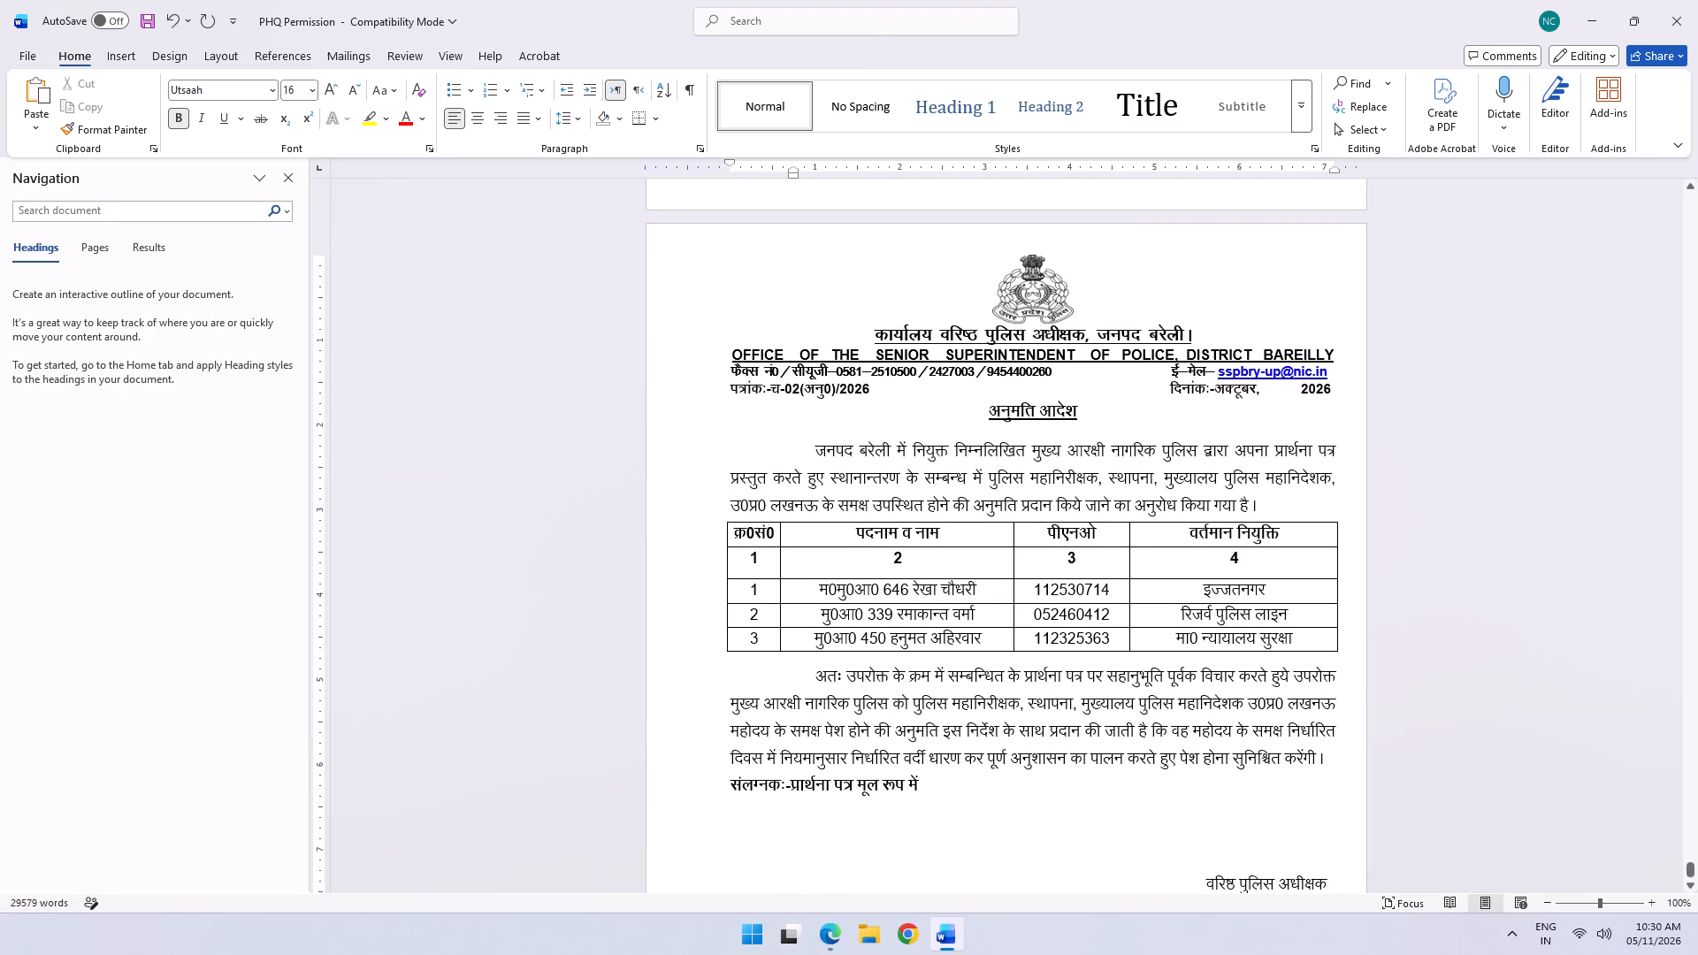
key(BackSpace)
key(BackSpace)
key(BackSpace)
key(BackSpace)
key(BackSpace)
key(BackSpace)
text(vb)
key(BackSpace)
key(BackSpace)
key(BackSpace)
text(नवम्बर)
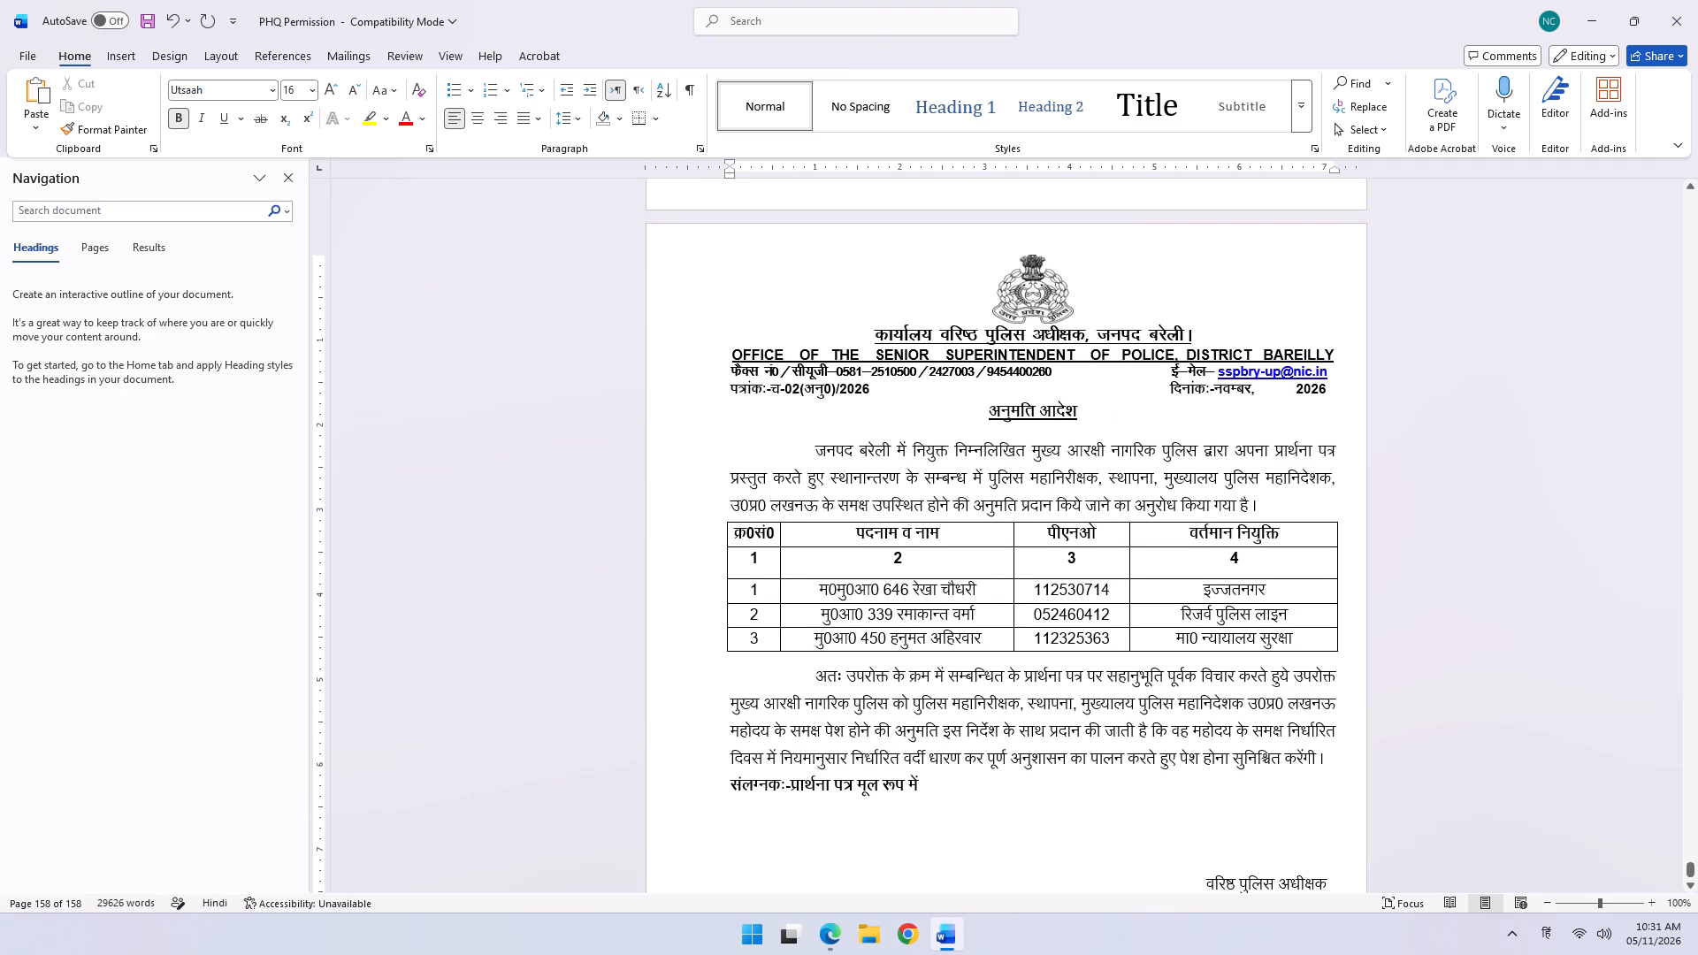
Delete the entire rows for serial numbers 2 and 3 from the new order's officer table.
drag(745, 616, 1296, 631)
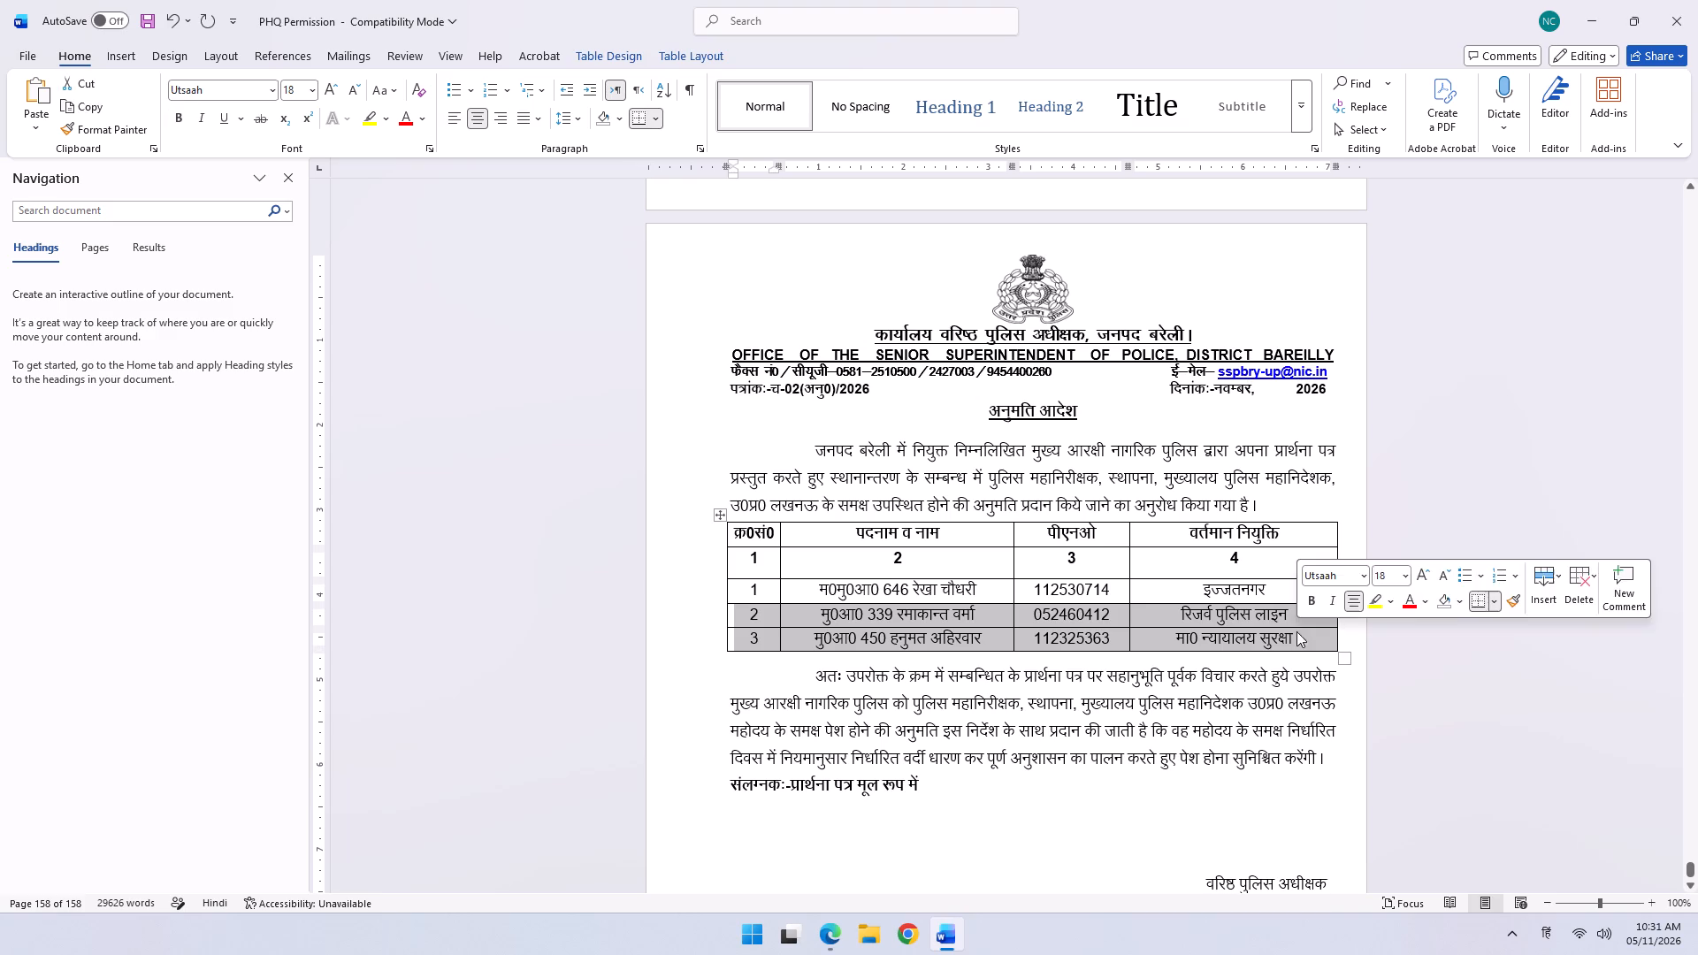
key(Delete)
drag(741, 620, 1319, 653)
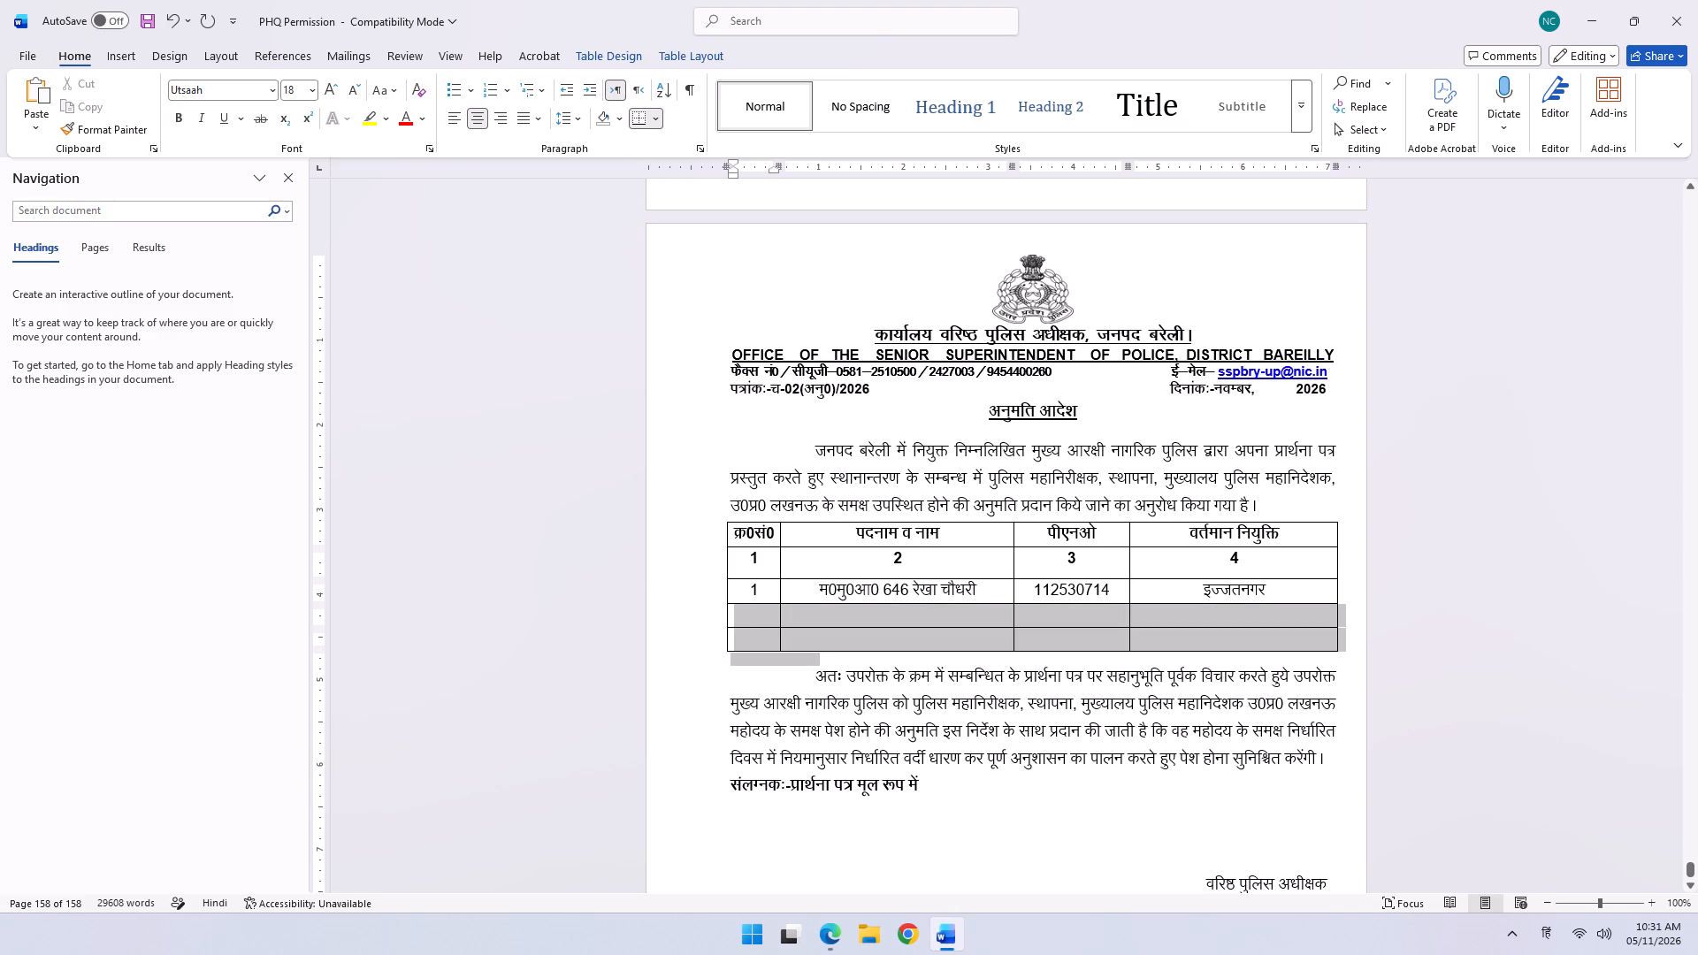
drag(1319, 653, 1269, 637)
right_click(1269, 637)
click(1319, 497)
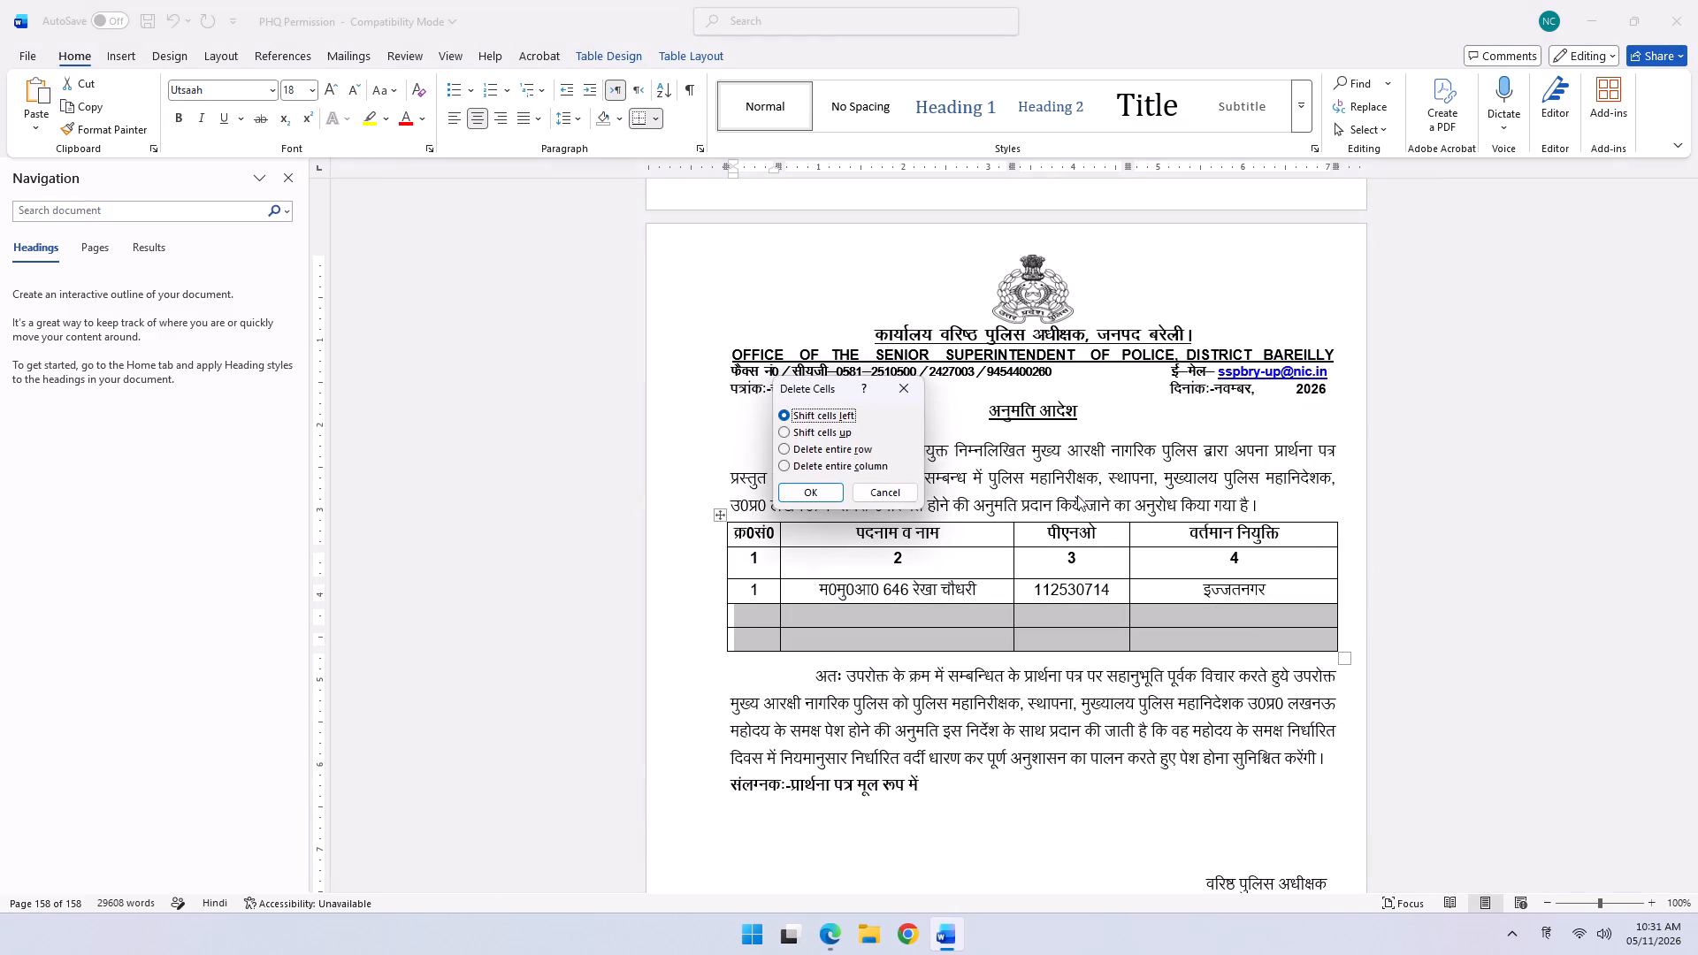
click(853, 456)
click(808, 499)
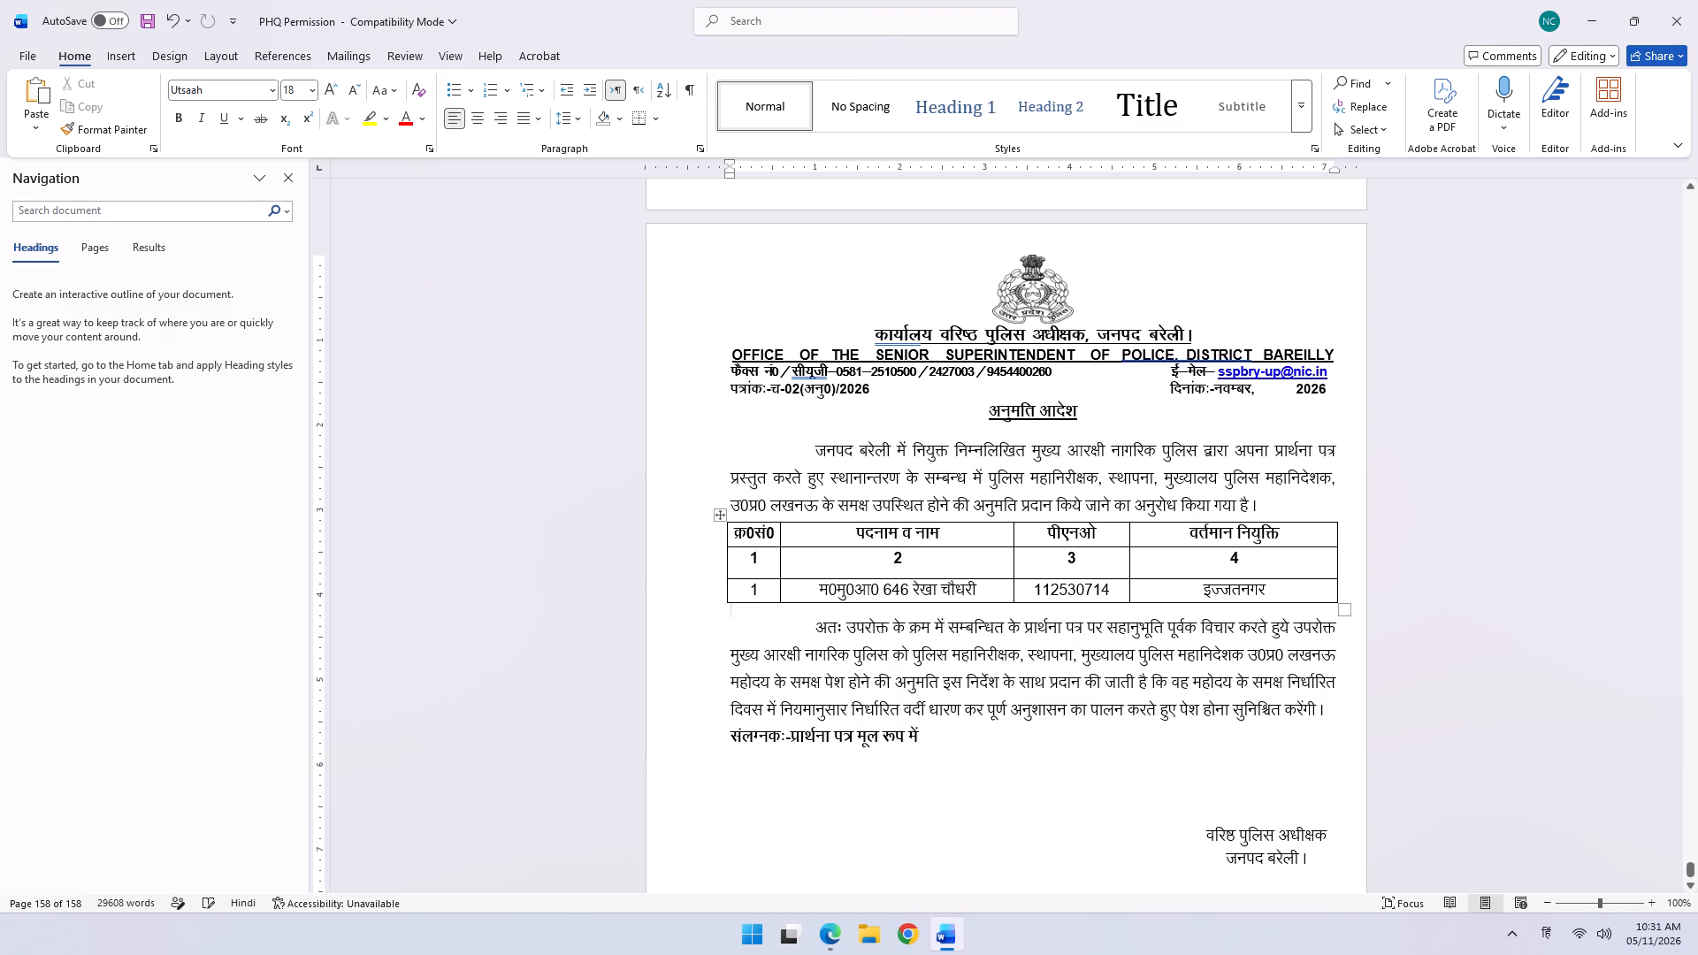
Replace the remaining officer's entry in the पदनाम व नाम column with the new officer's, starting with मुख्य आरक्षी मौ0.
drag(814, 587, 980, 587)
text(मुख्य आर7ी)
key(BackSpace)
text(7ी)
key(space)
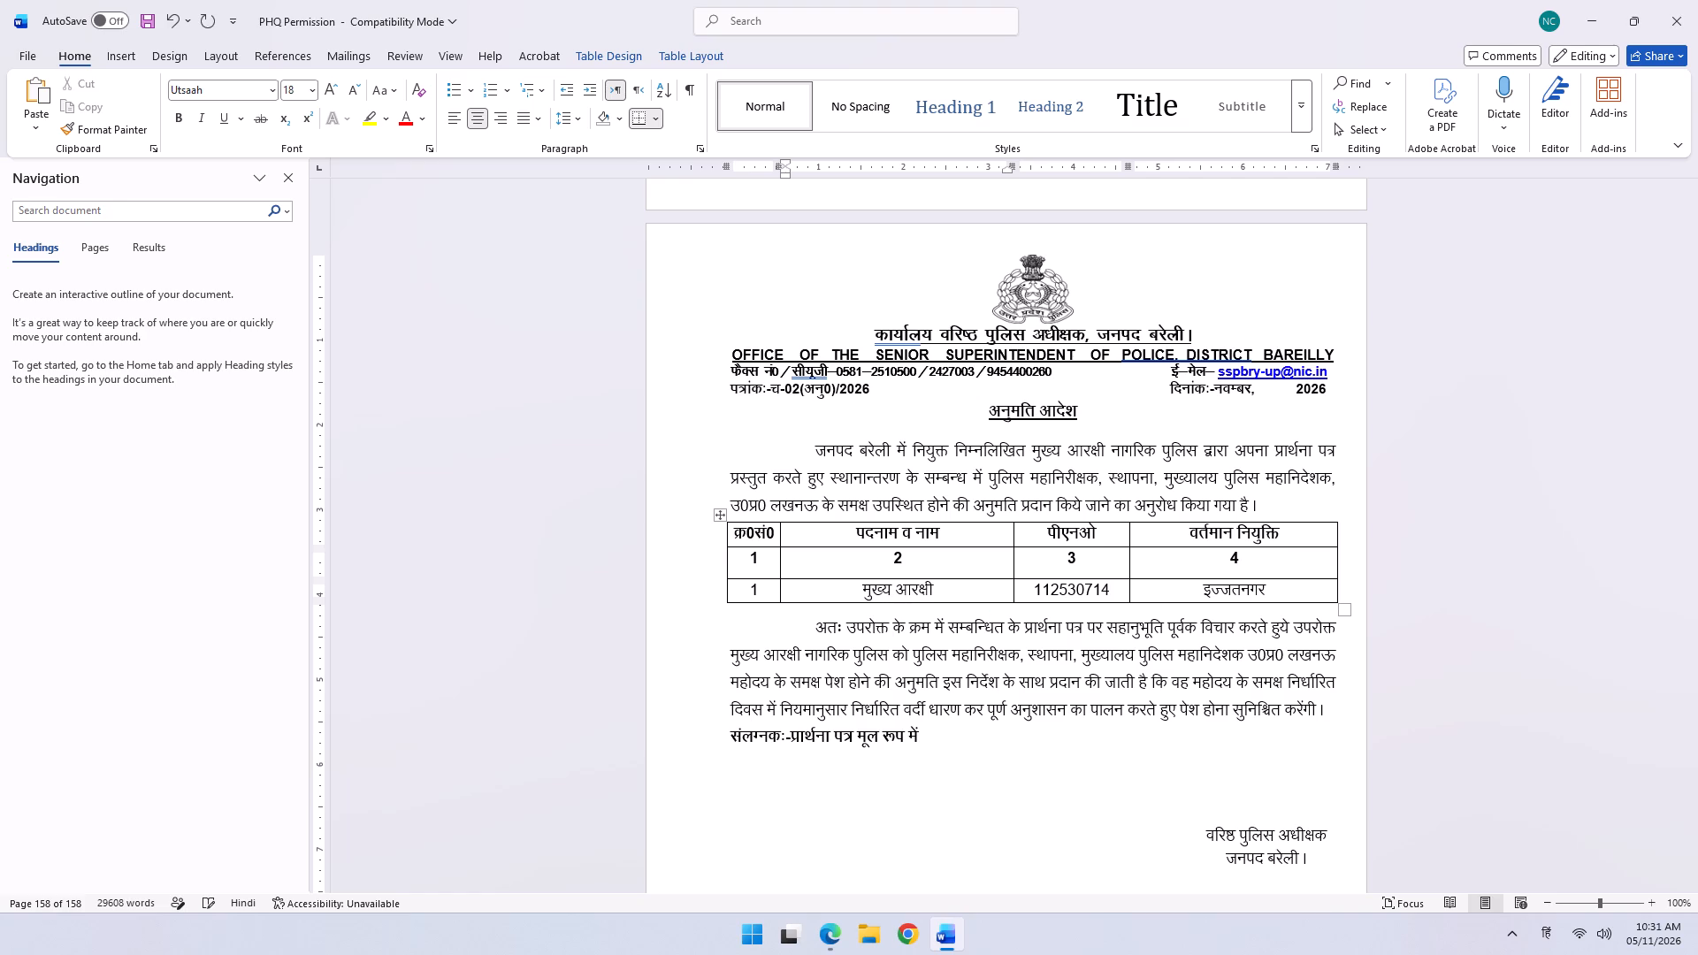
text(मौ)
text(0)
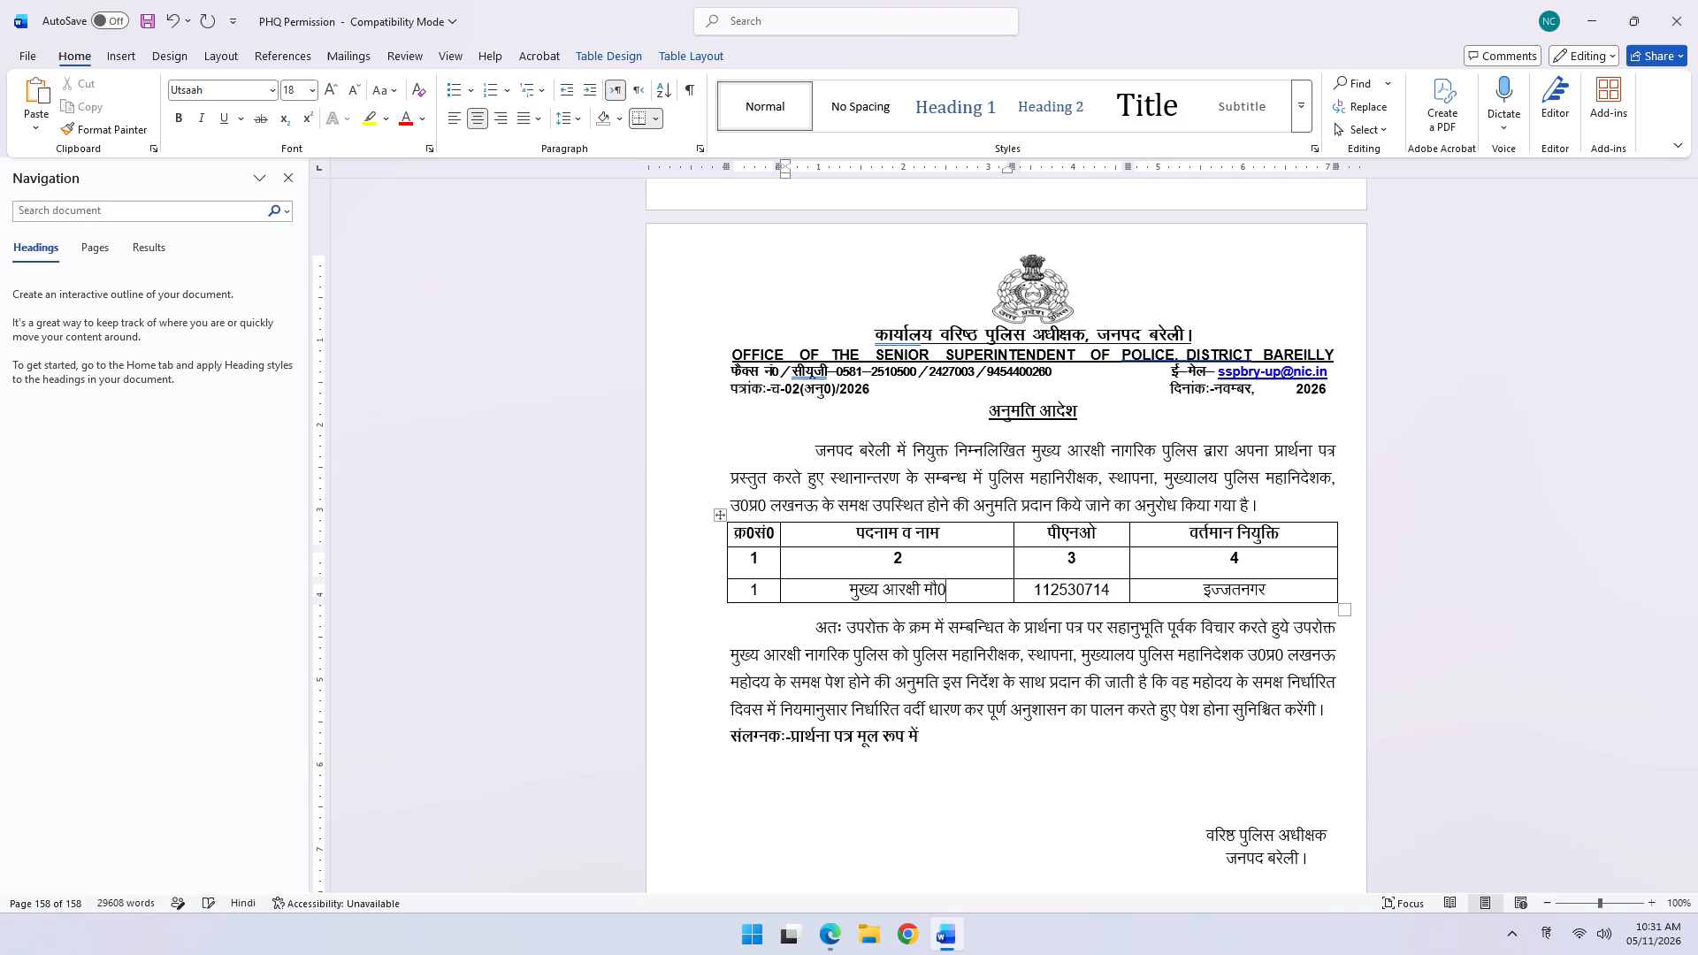
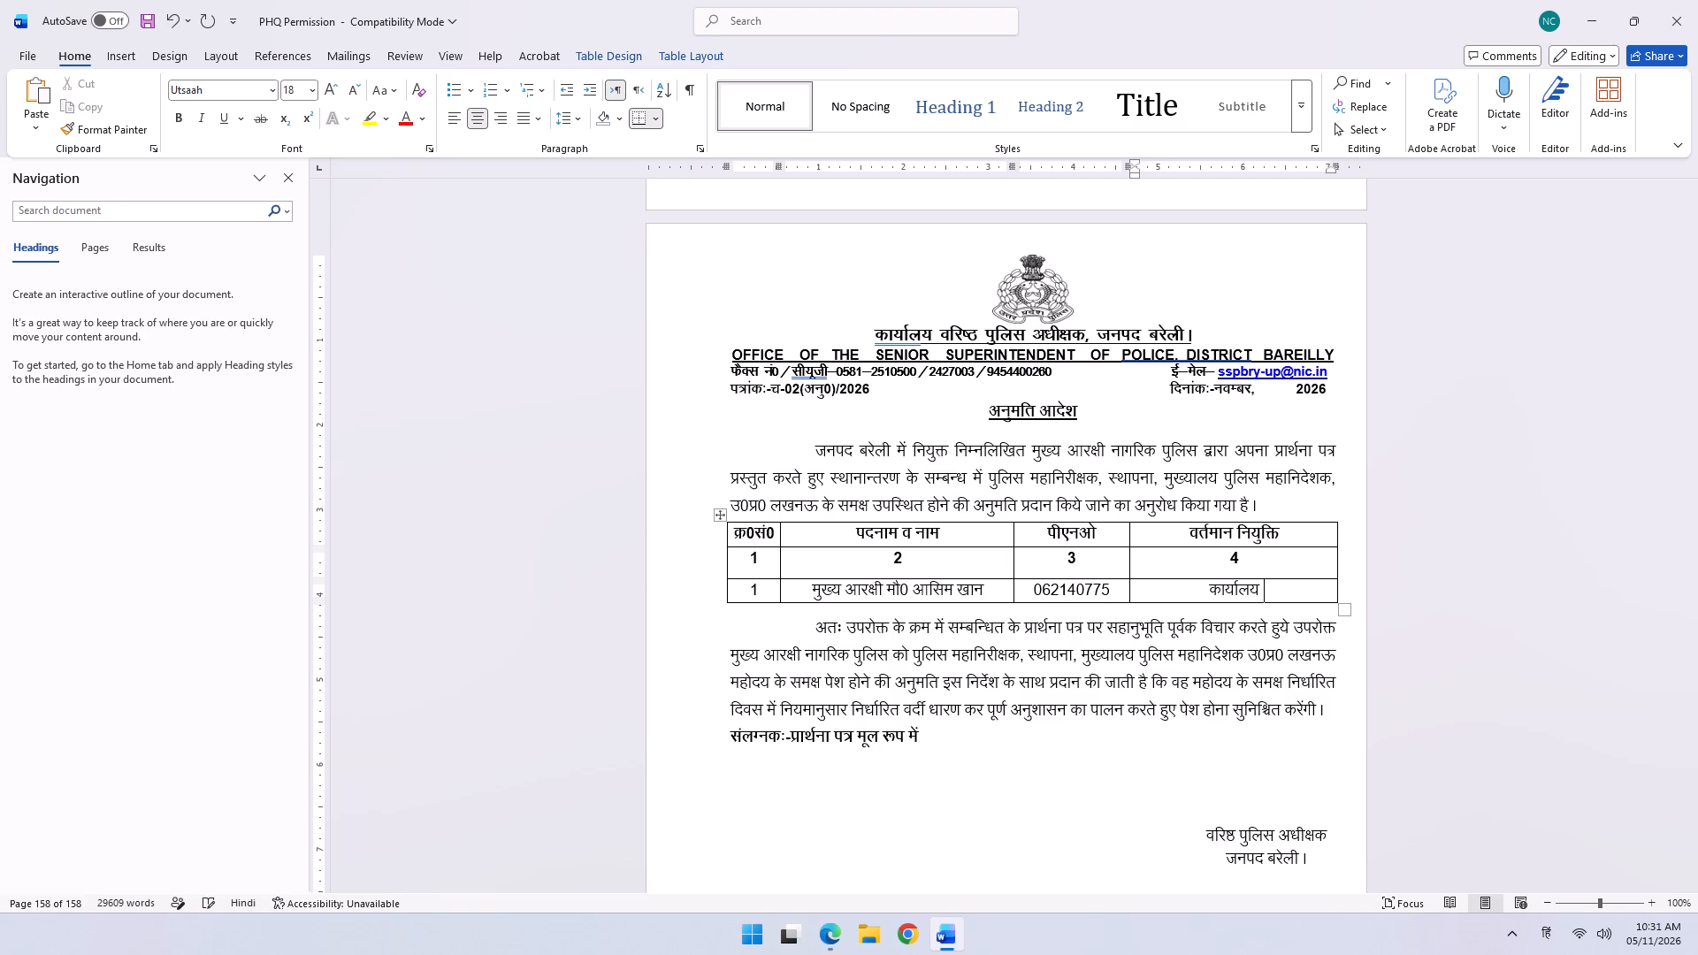
Complete the officer's वर्तमान नियुक्ति entry so that it reads कार्यालय क्षेत्राधिकारी नगर द्वितीय.
text(7े6ाधिकारी न)
text(गर द्व्ती)
key(BackSpace)
key(BackSpace)
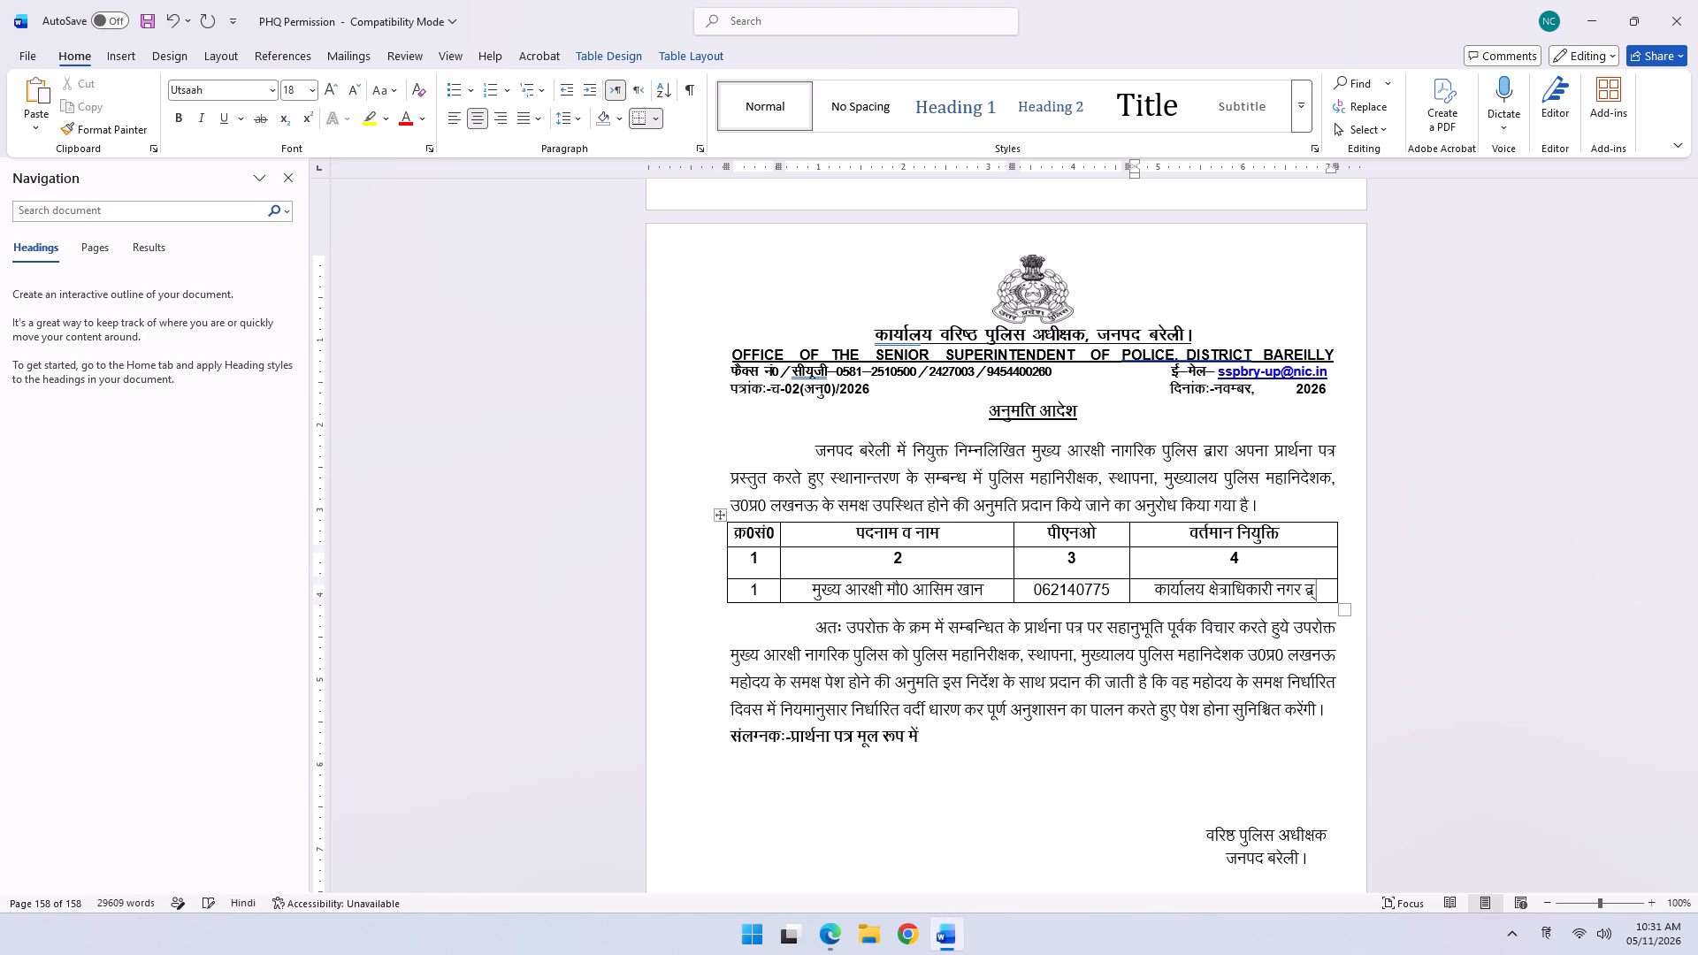
key(BackSpace)
text(ितीय)
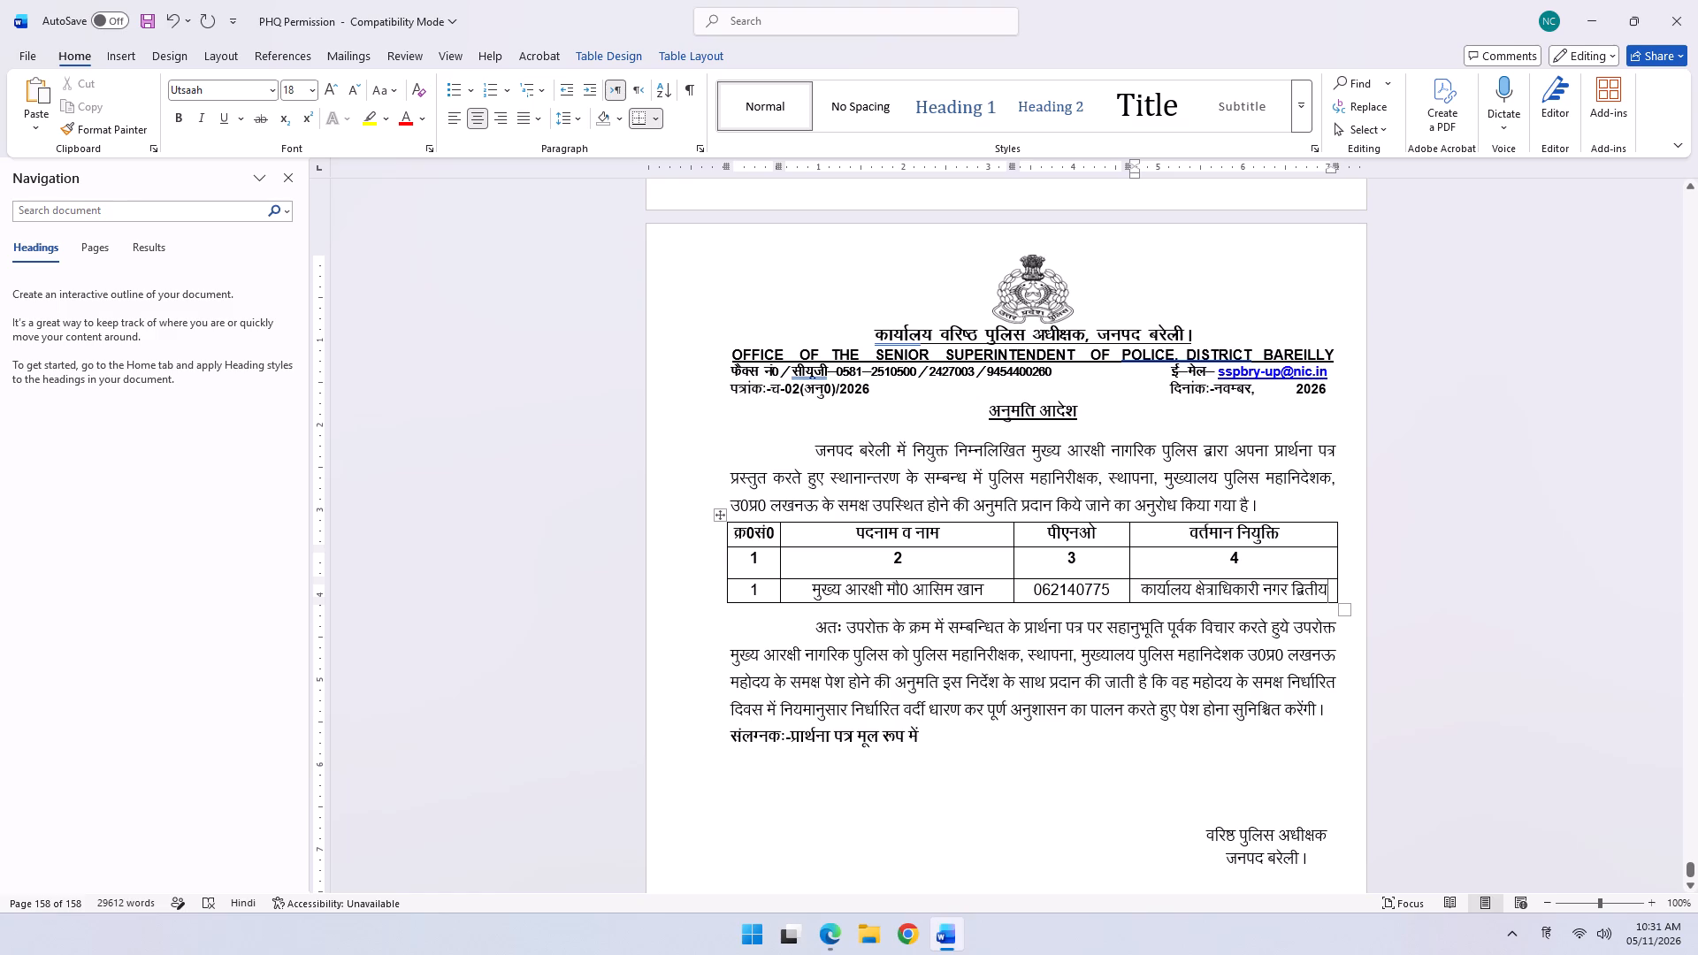
Replace प्रतिलिपि notes 2 and 3 with a single note 2 reading क्षेत्राधिकारी नगर द्वितीय, जनपद बरेली को सम्बन्धित को सूचित कर.
scroll(846, 733, down, 4)
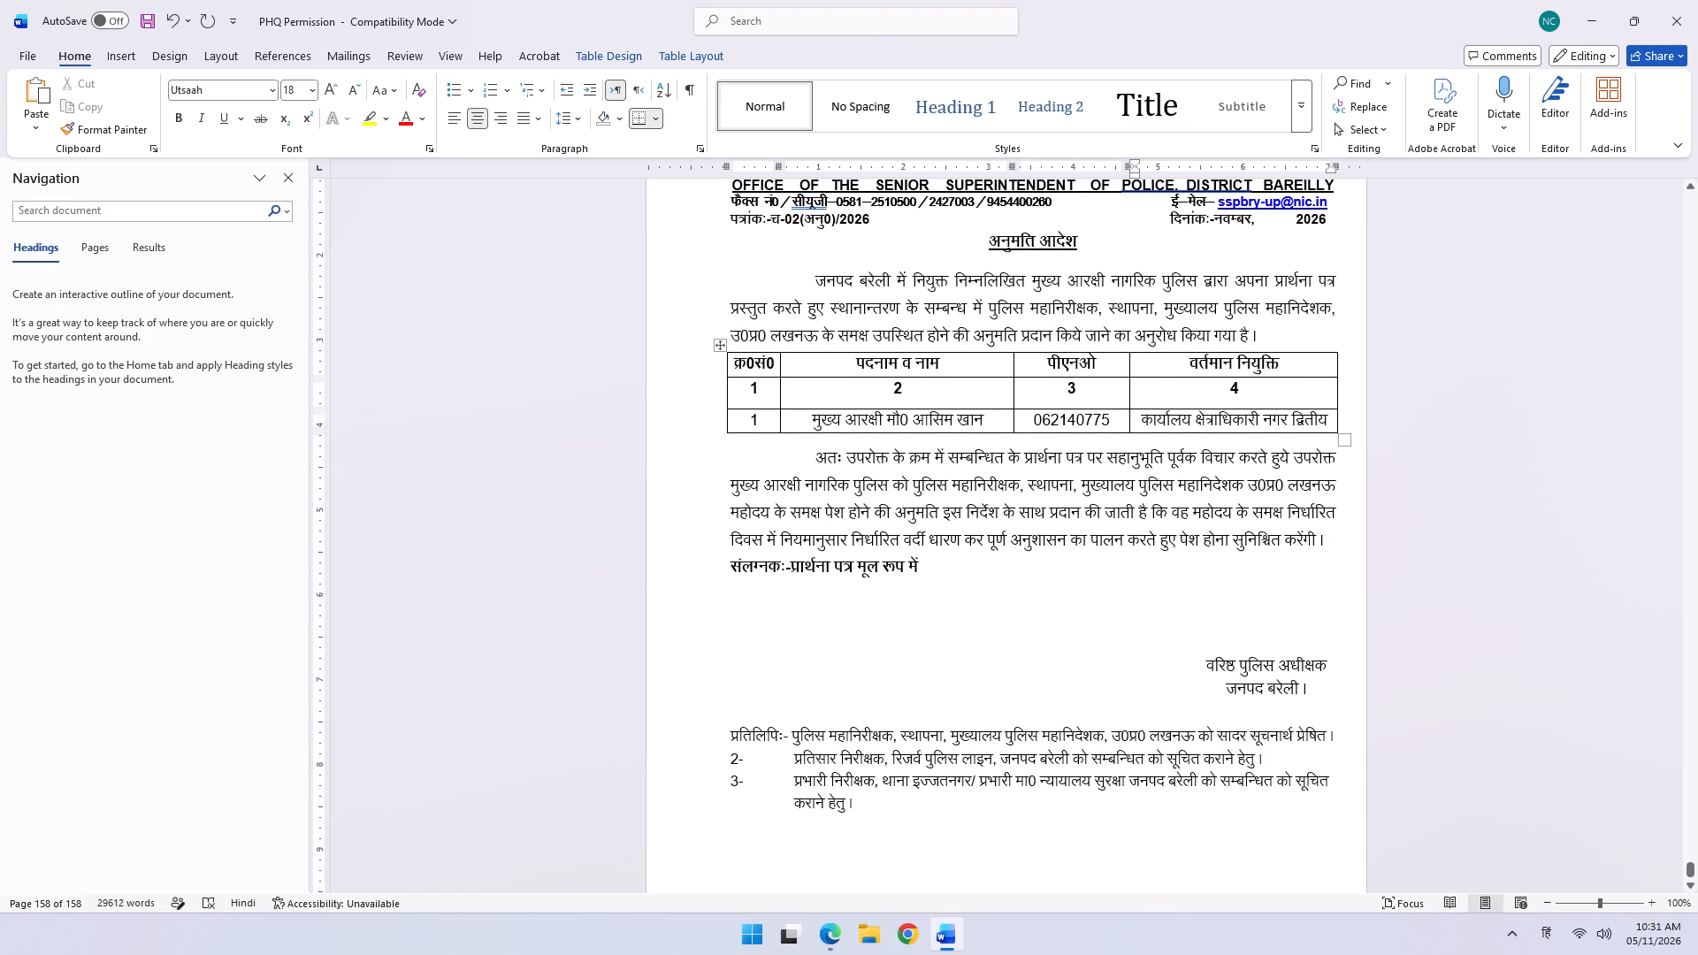
drag(873, 814, 775, 775)
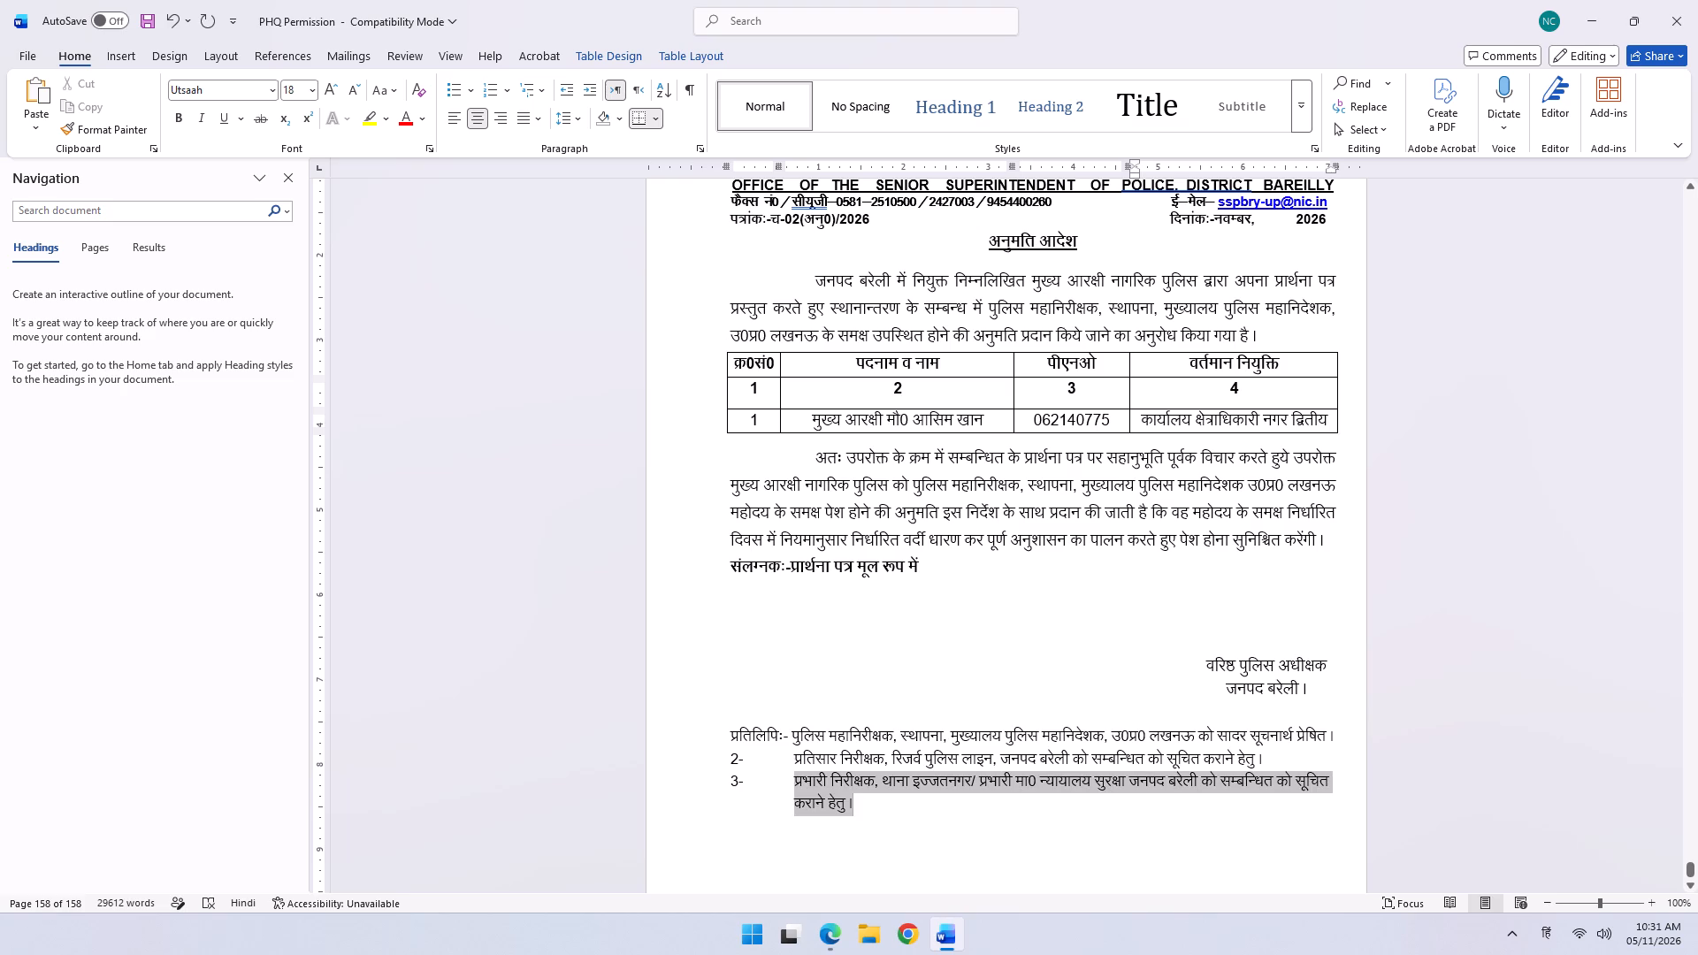
drag(775, 775, 784, 759)
key(Delete)
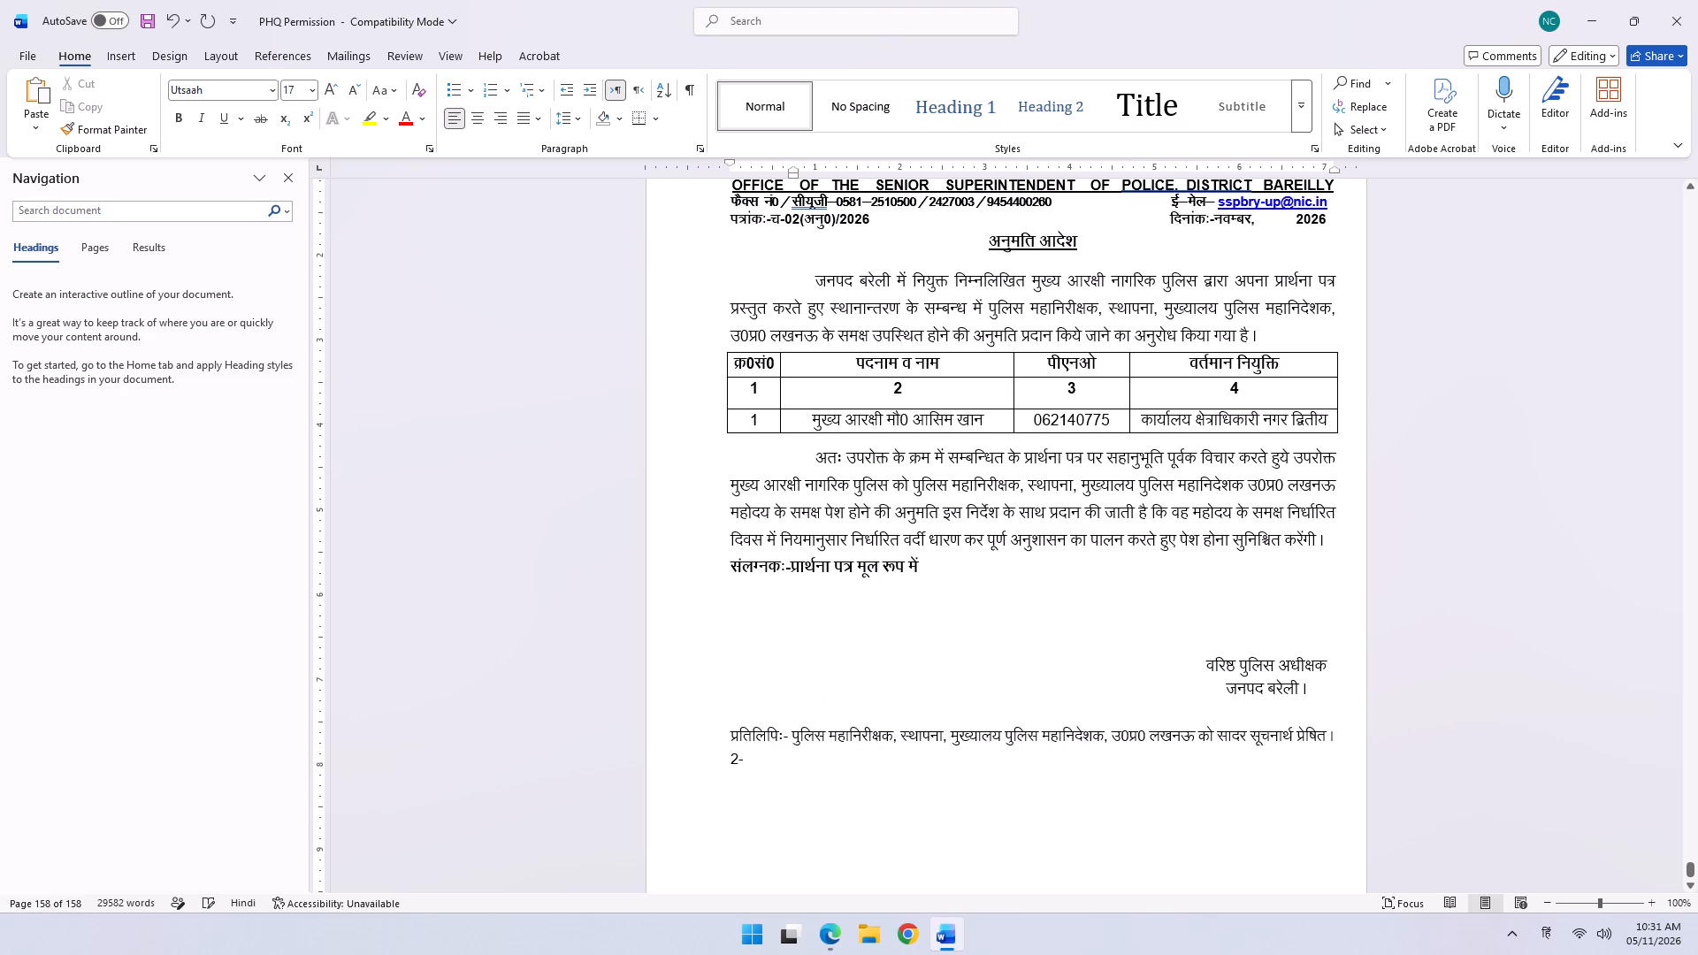
text(6े)
key(BackSpace)
key(BackSpace)
key(BackSpace)
key(BackSpace)
text(7े6ीध)
key(BackSpace)
key(BackSpace)
text(ाधिकारी नगर द्वितीय, जनपद बरेली को सम्ब)
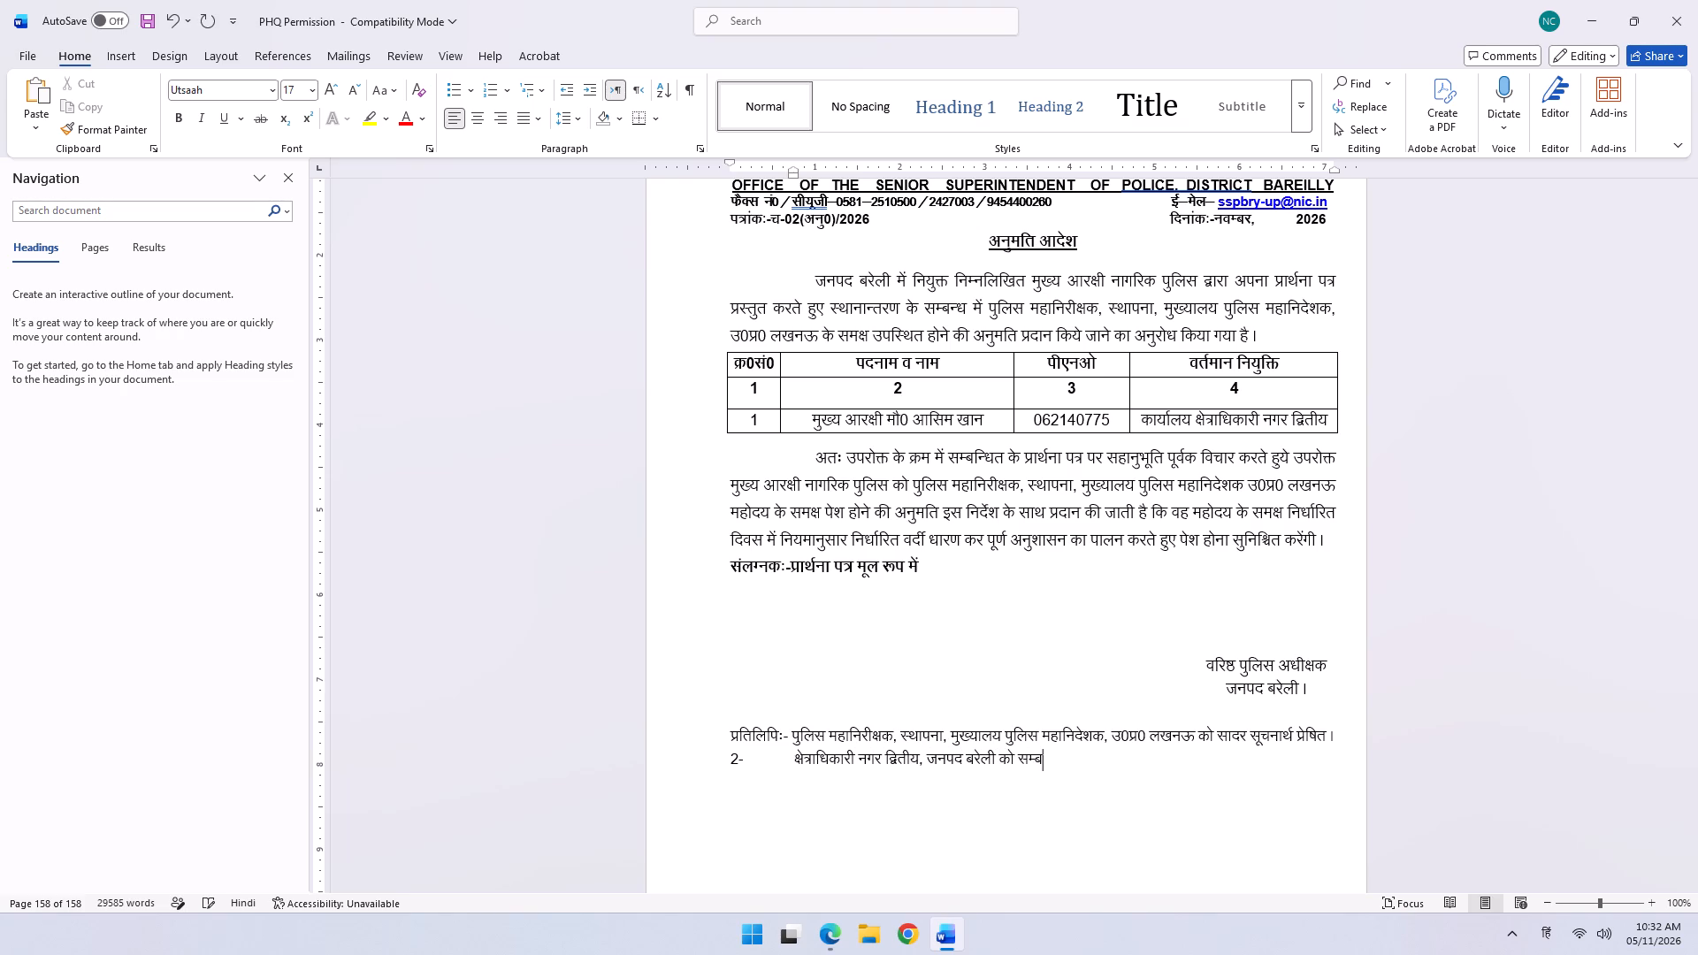
text(न्धित को सूचन)
key(BackSpace)
text(ितक)
key(BackSpace)
key(space)
text(कर)
Replace note 2's ending with सम्बन्धित को सूचित कराने हेतु। copied from the earlier order's note 2, keeping को after बरेली.
scroll(996, 771, up, 5)
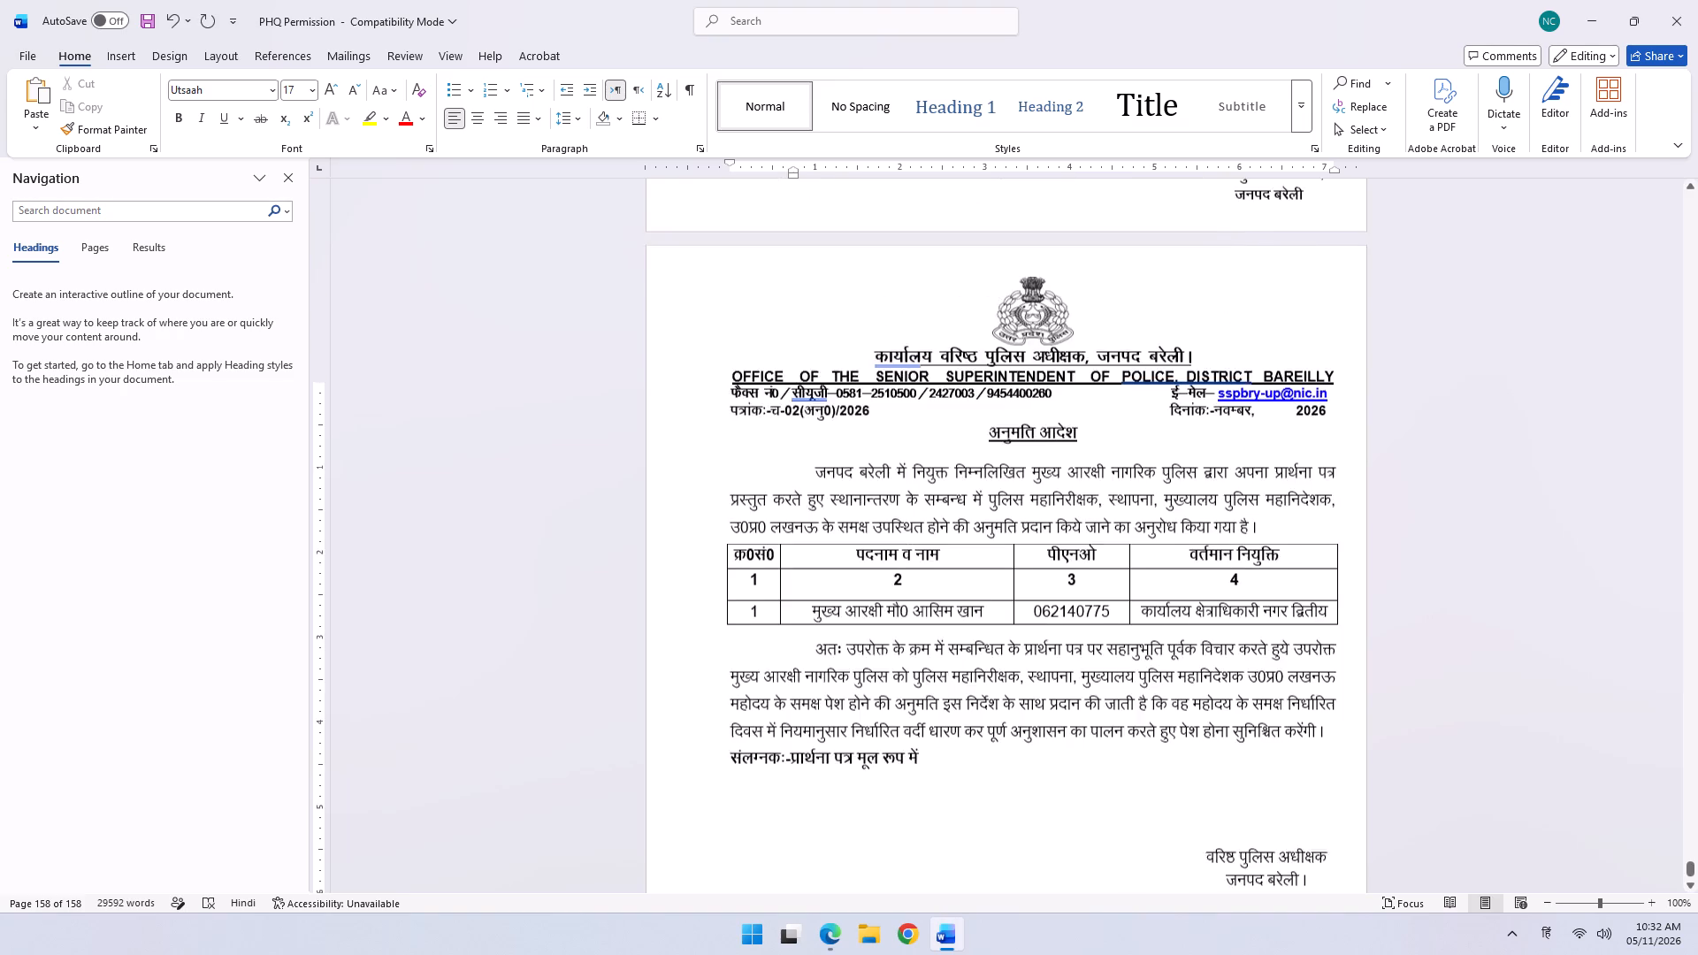
scroll(995, 756, up, 4)
scroll(976, 754, down, 1)
scroll(976, 754, up, 9)
scroll(987, 678, up, 15)
scroll(991, 679, down, 1)
scroll(991, 679, up, 5)
scroll(991, 679, down, 1)
scroll(991, 679, up, 6)
scroll(991, 679, down, 1)
scroll(991, 679, up, 4)
scroll(991, 679, down, 1)
scroll(991, 679, up, 3)
scroll(991, 679, down, 1)
scroll(991, 679, up, 11)
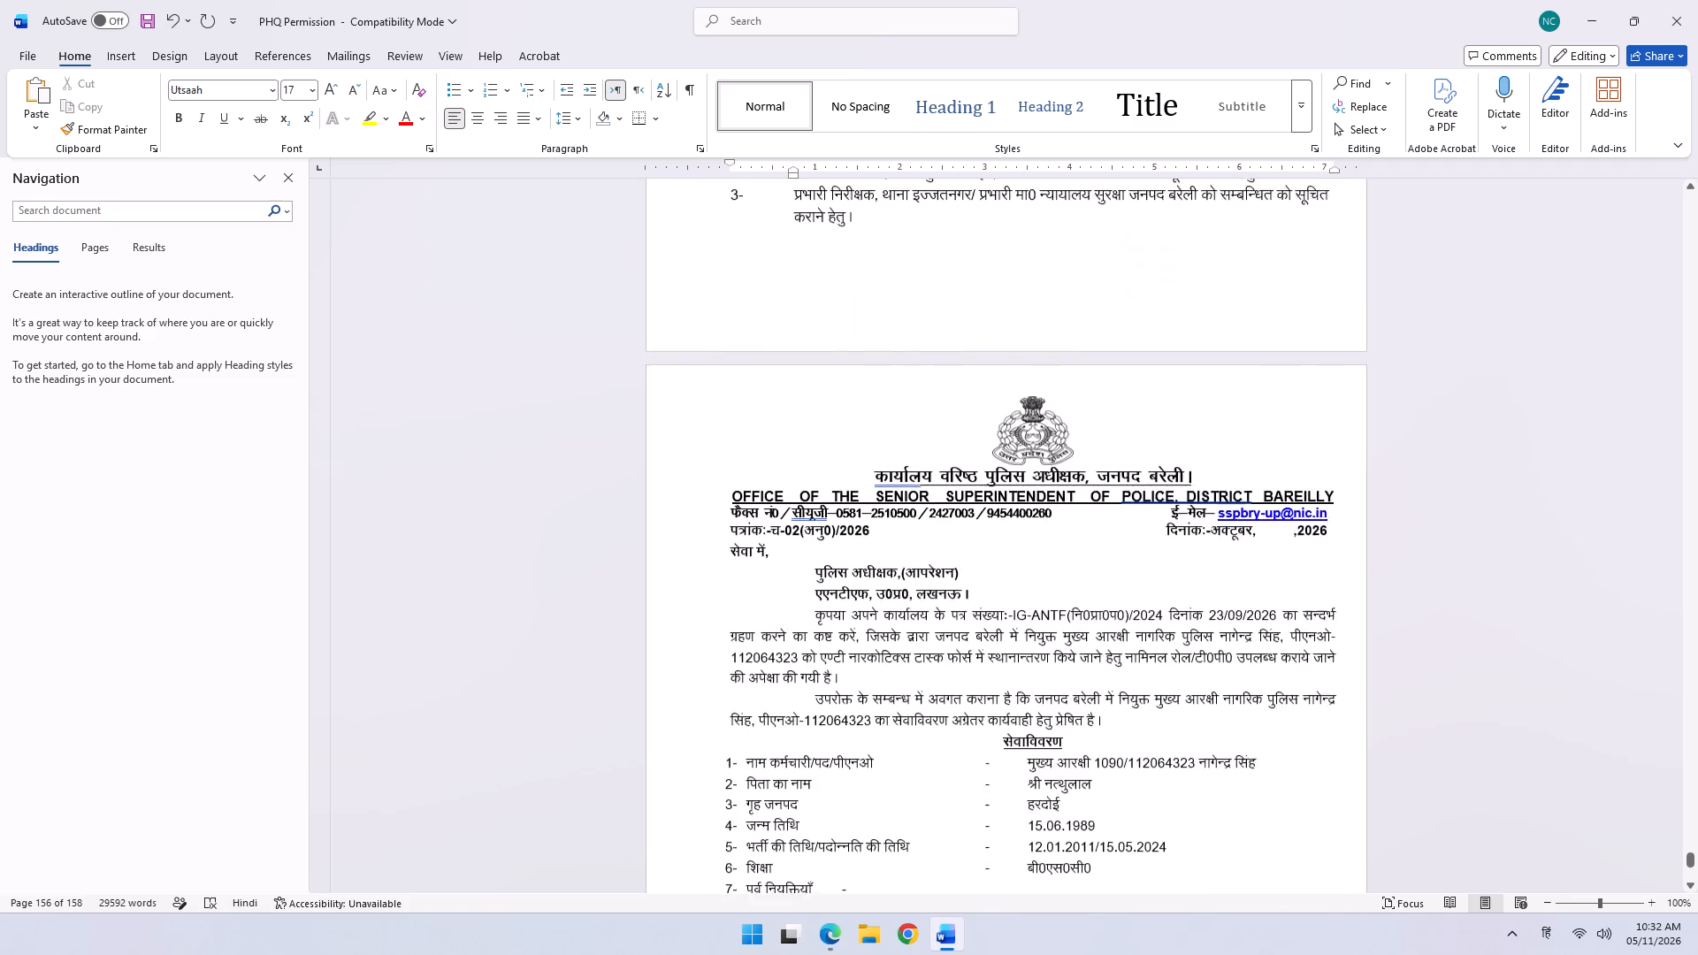
scroll(991, 679, up, 4)
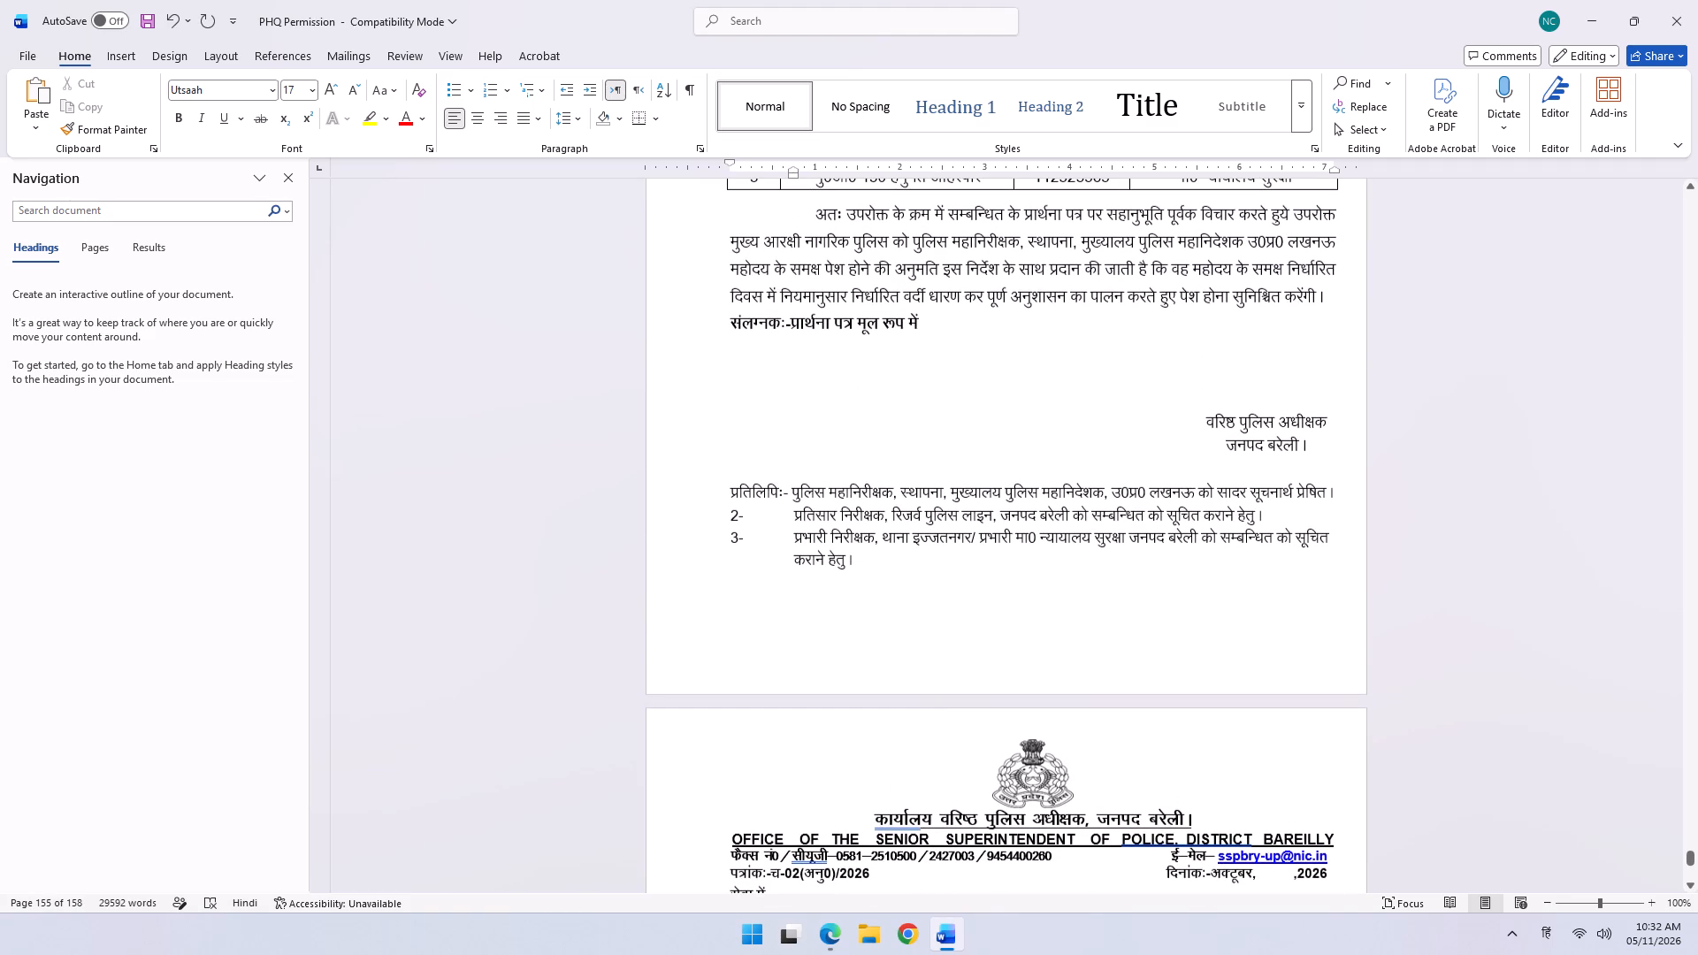
drag(1271, 516, 1103, 516)
key(ctrl+c)
key(alt+Tab)
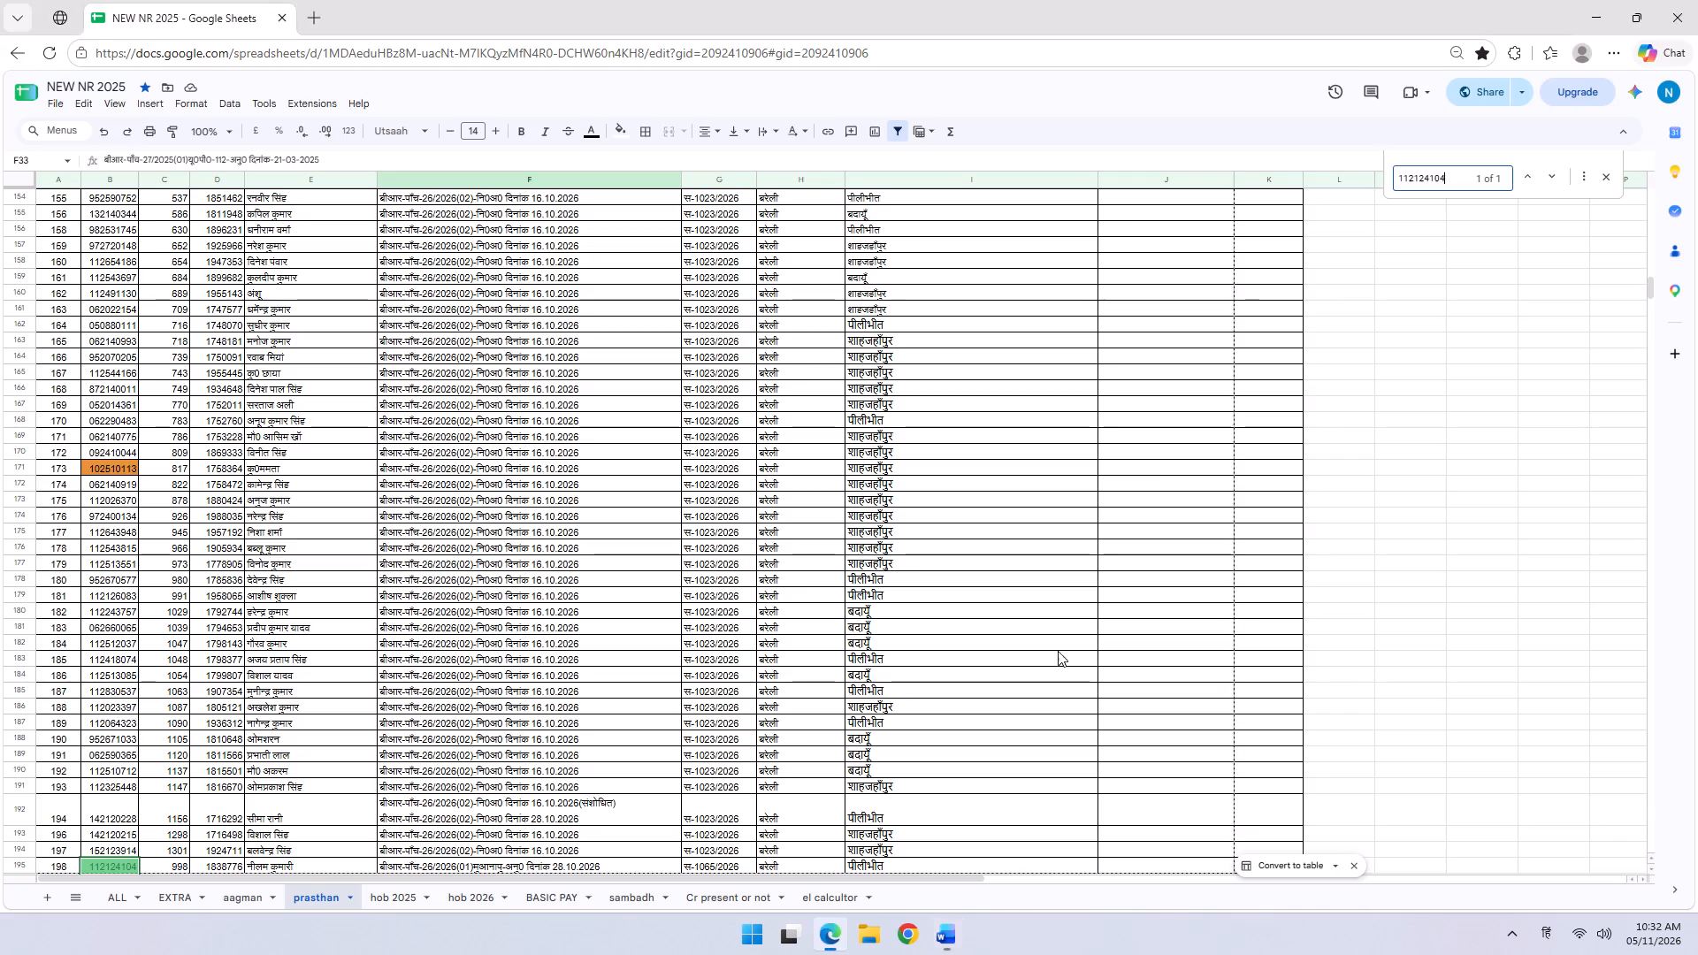
key(alt+Tab)
scroll(941, 715, down, 3)
key(ctrl+End)
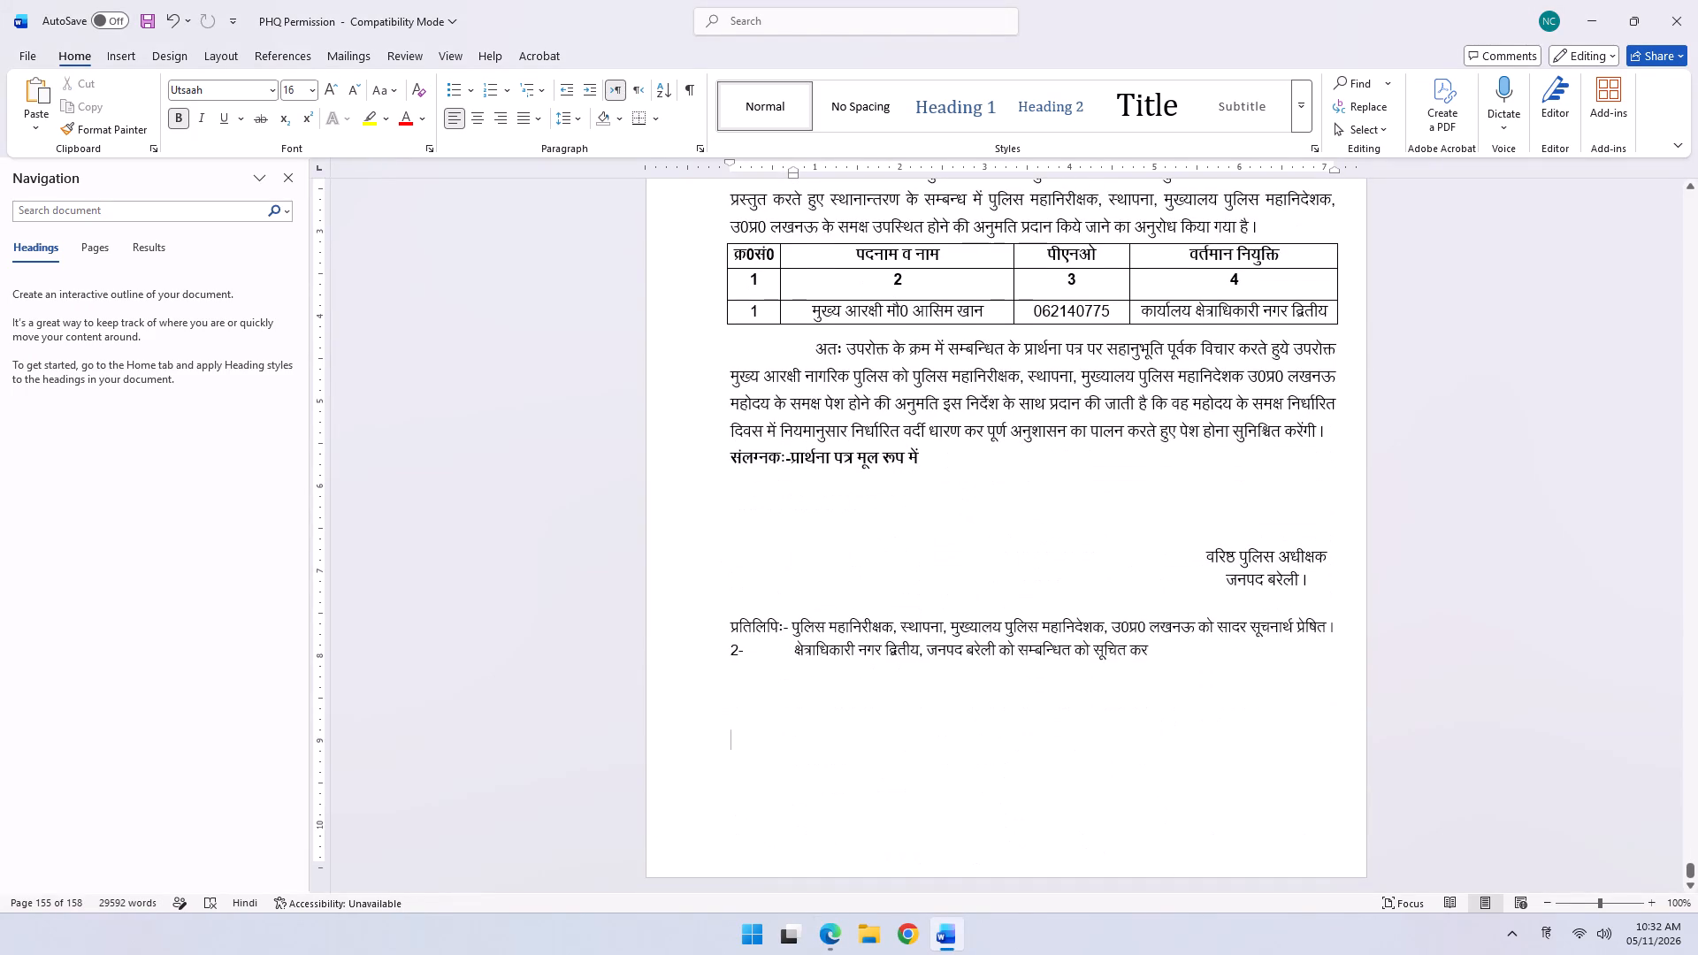
drag(1177, 657, 1015, 661)
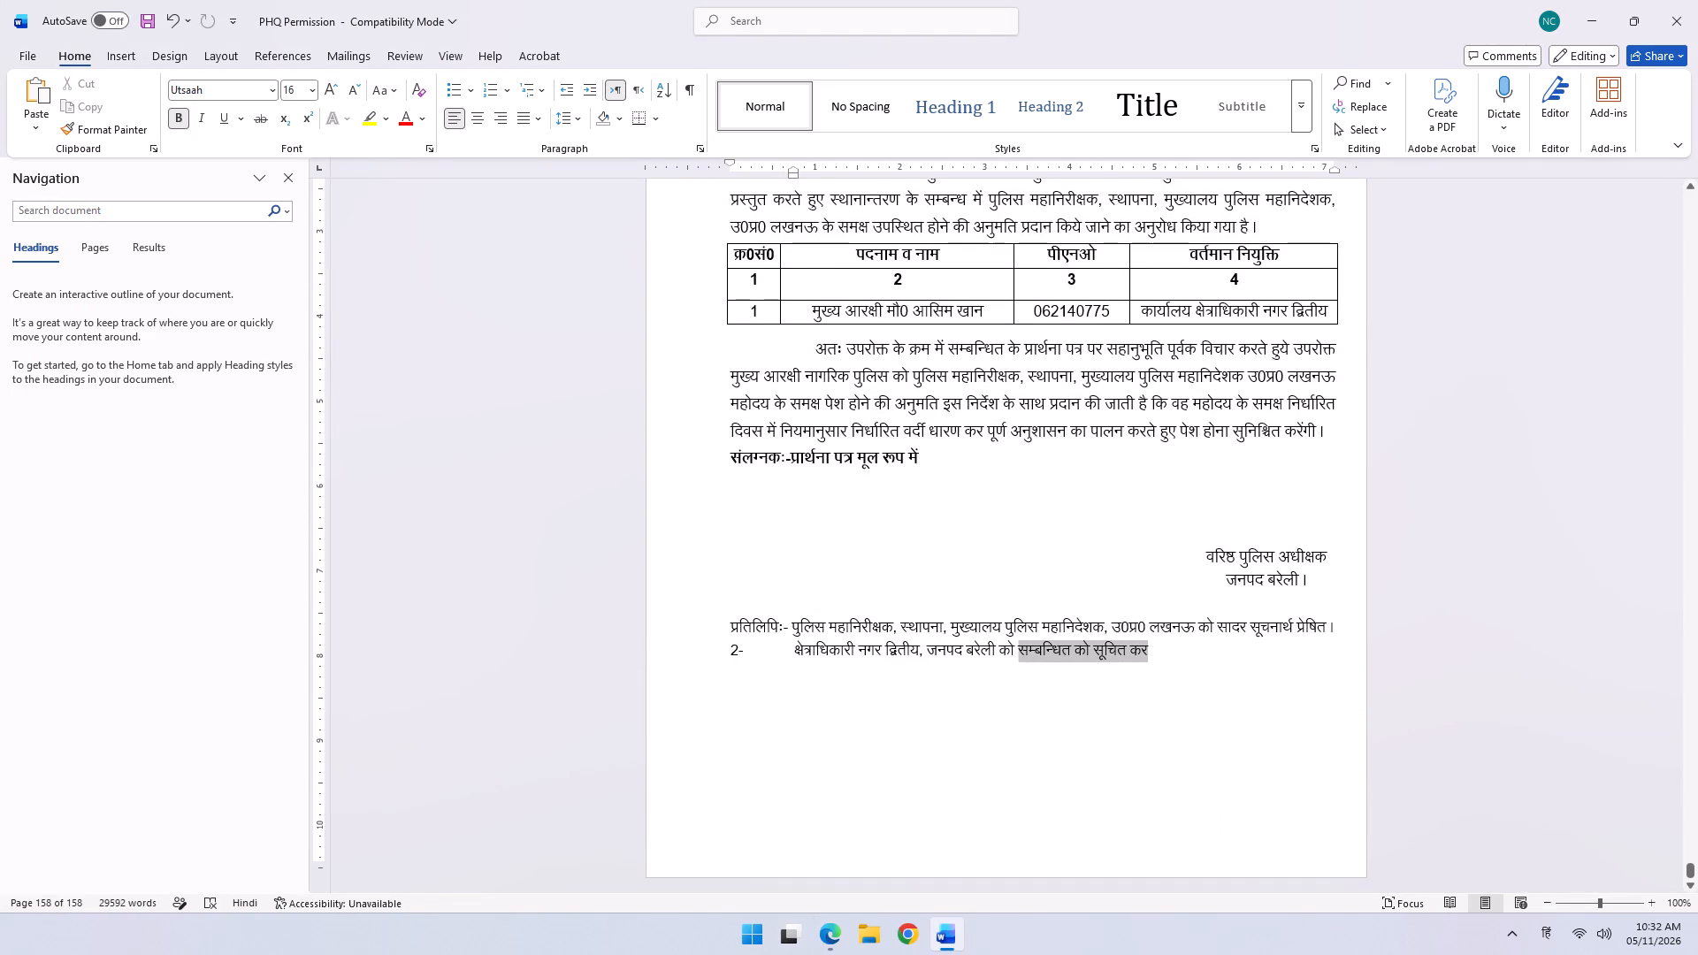
drag(1015, 661, 1012, 654)
key(ctrl+v)
click(1006, 649)
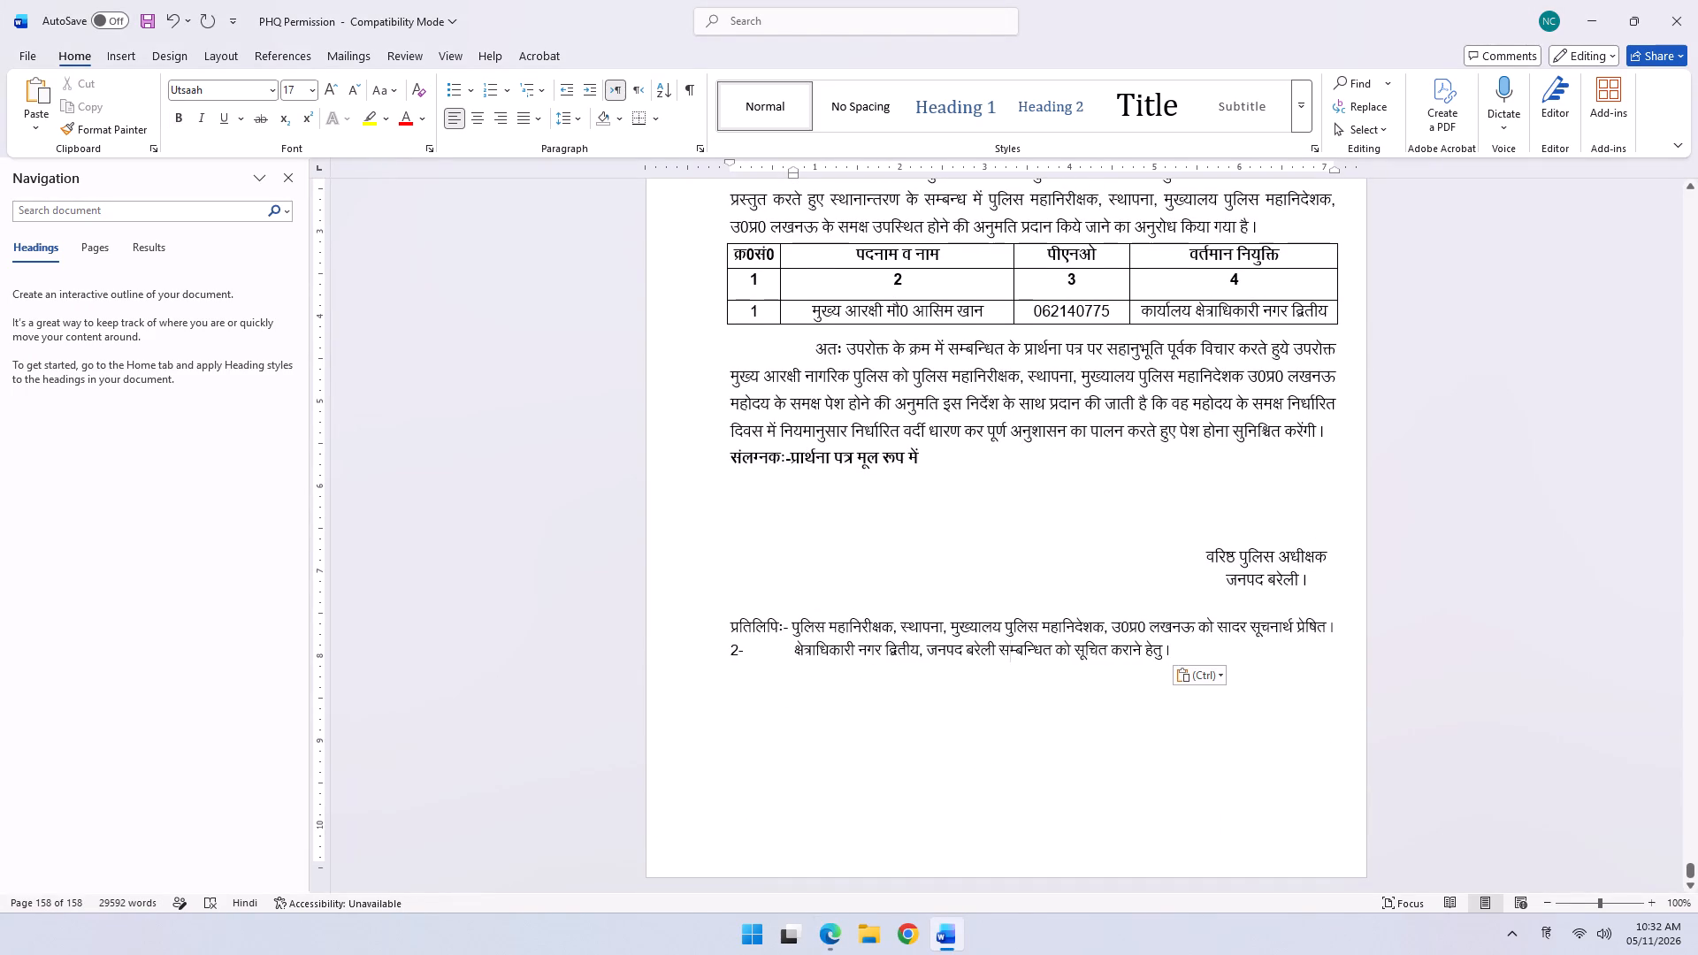
key(Left)
text(को)
key(space)
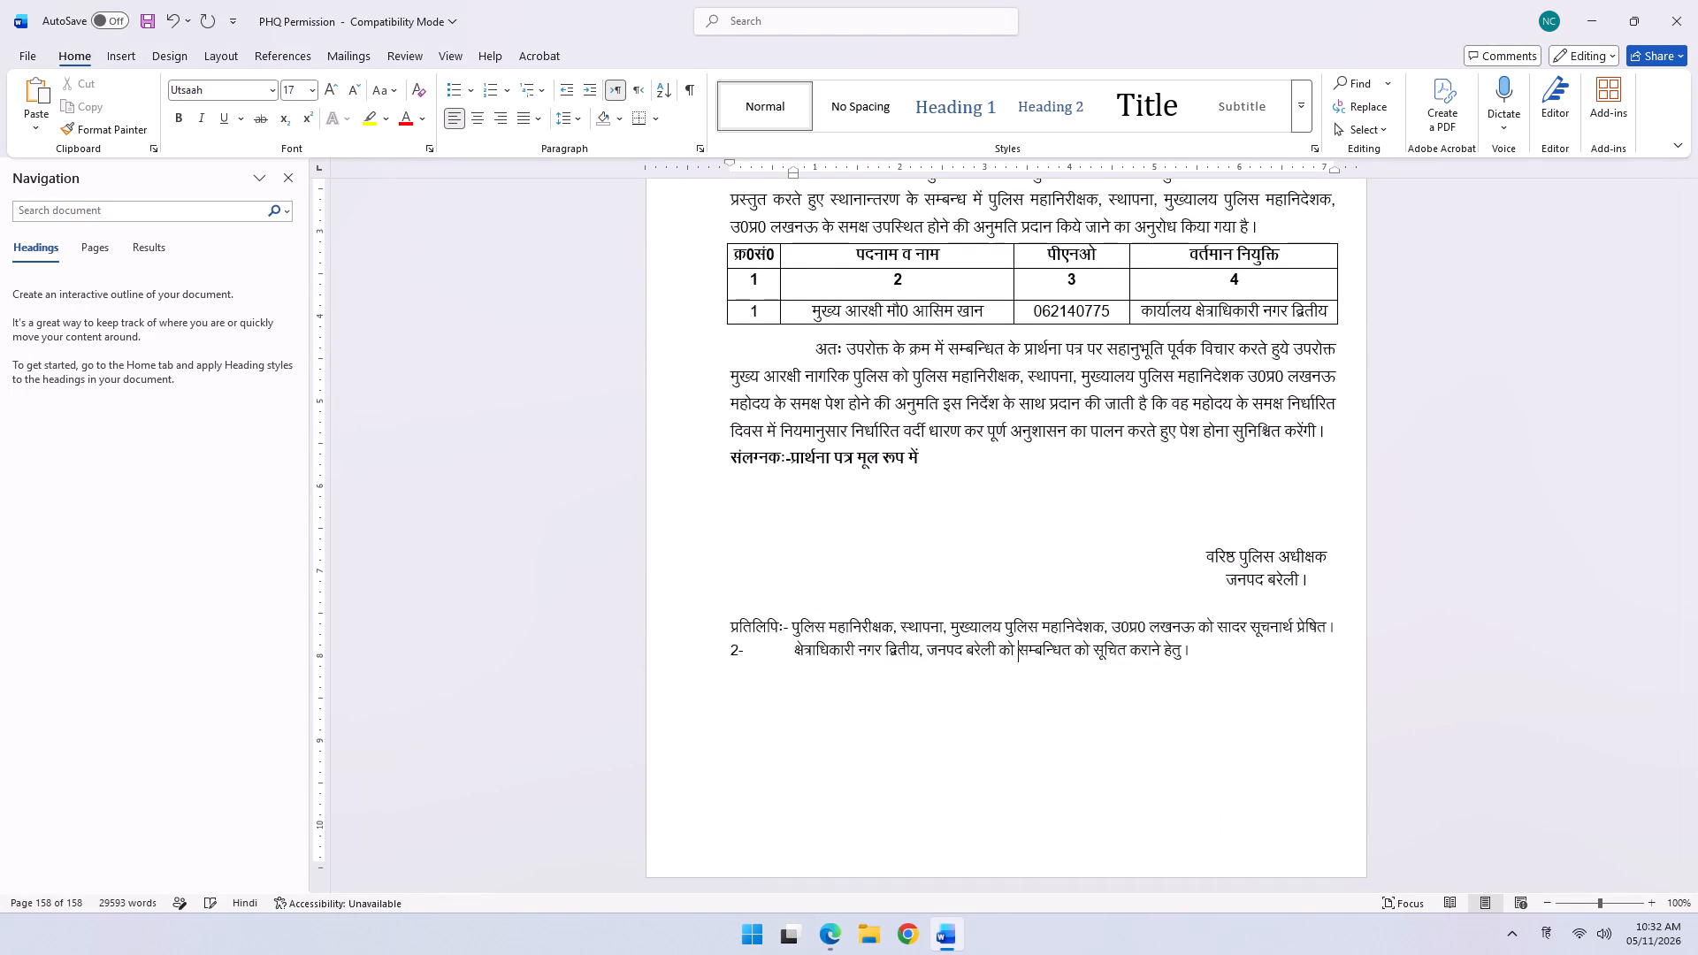
scroll(979, 645, up, 6)
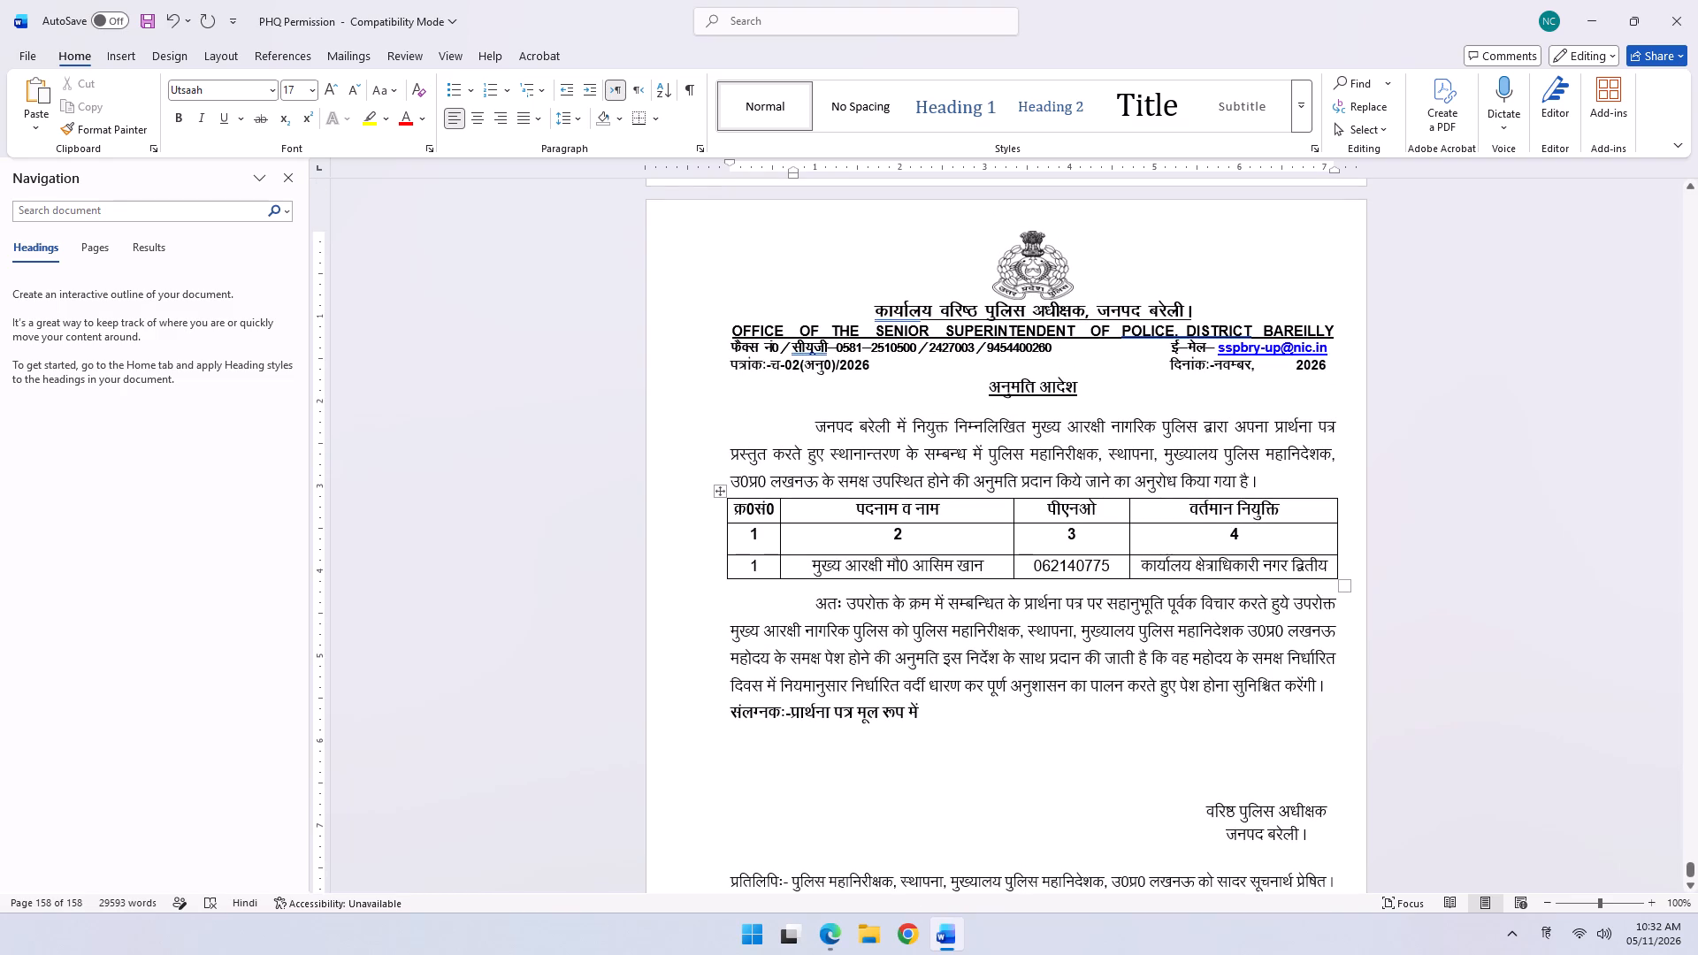
click(906, 947)
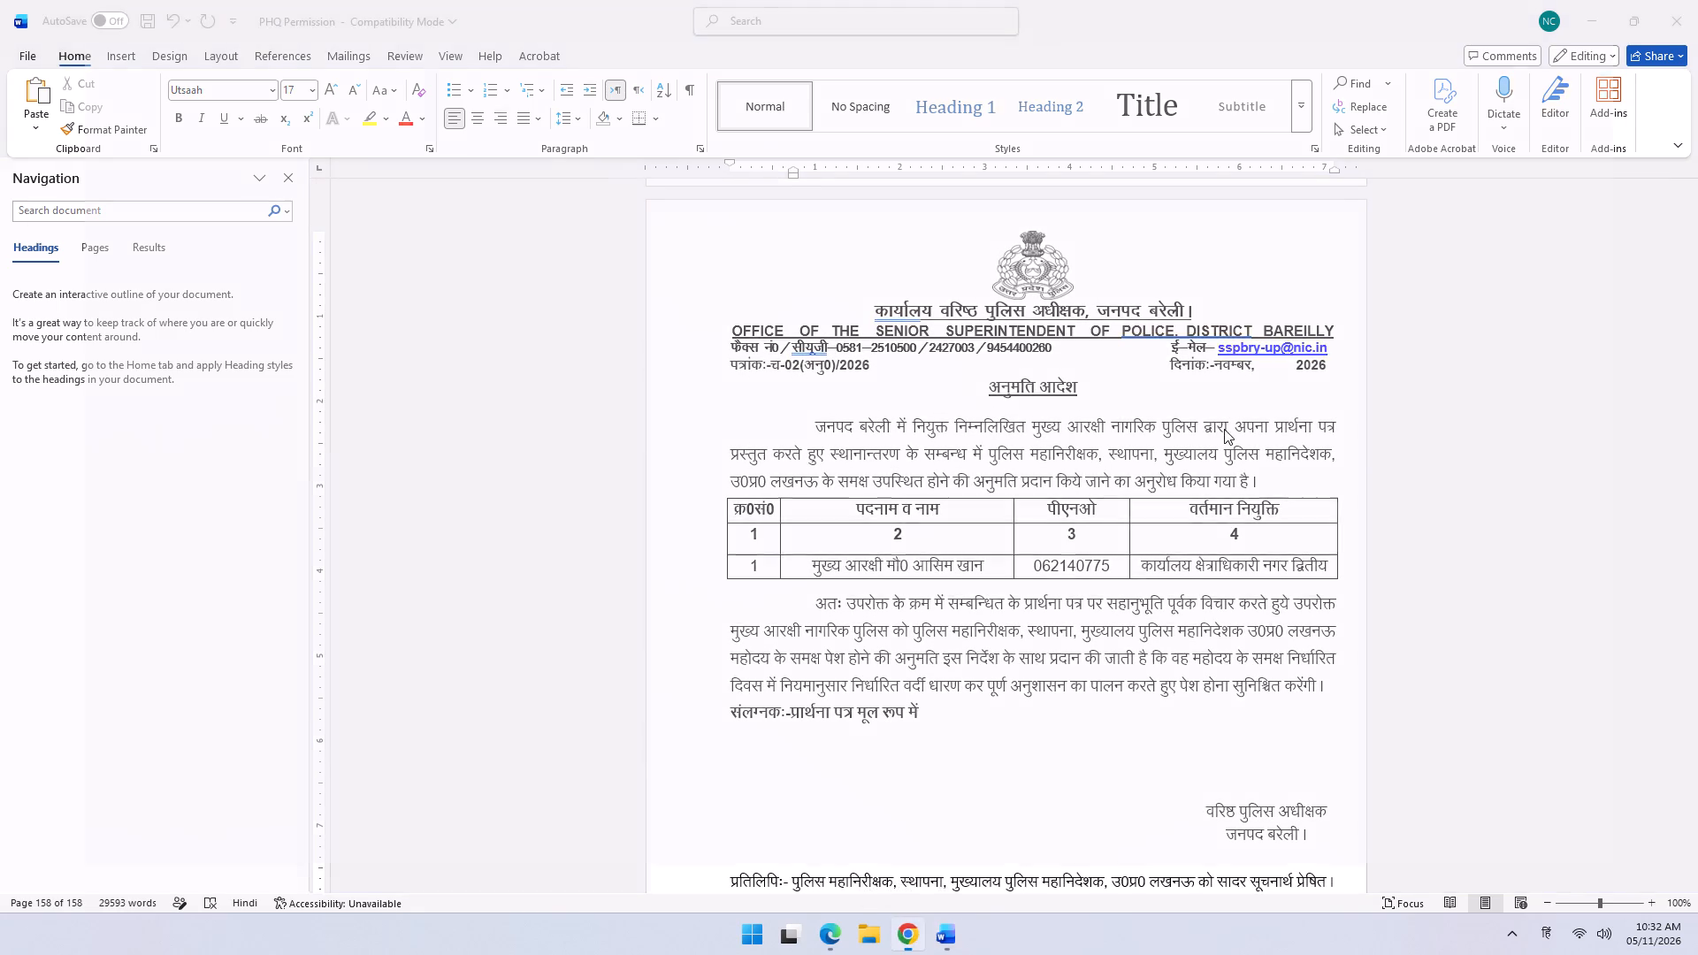
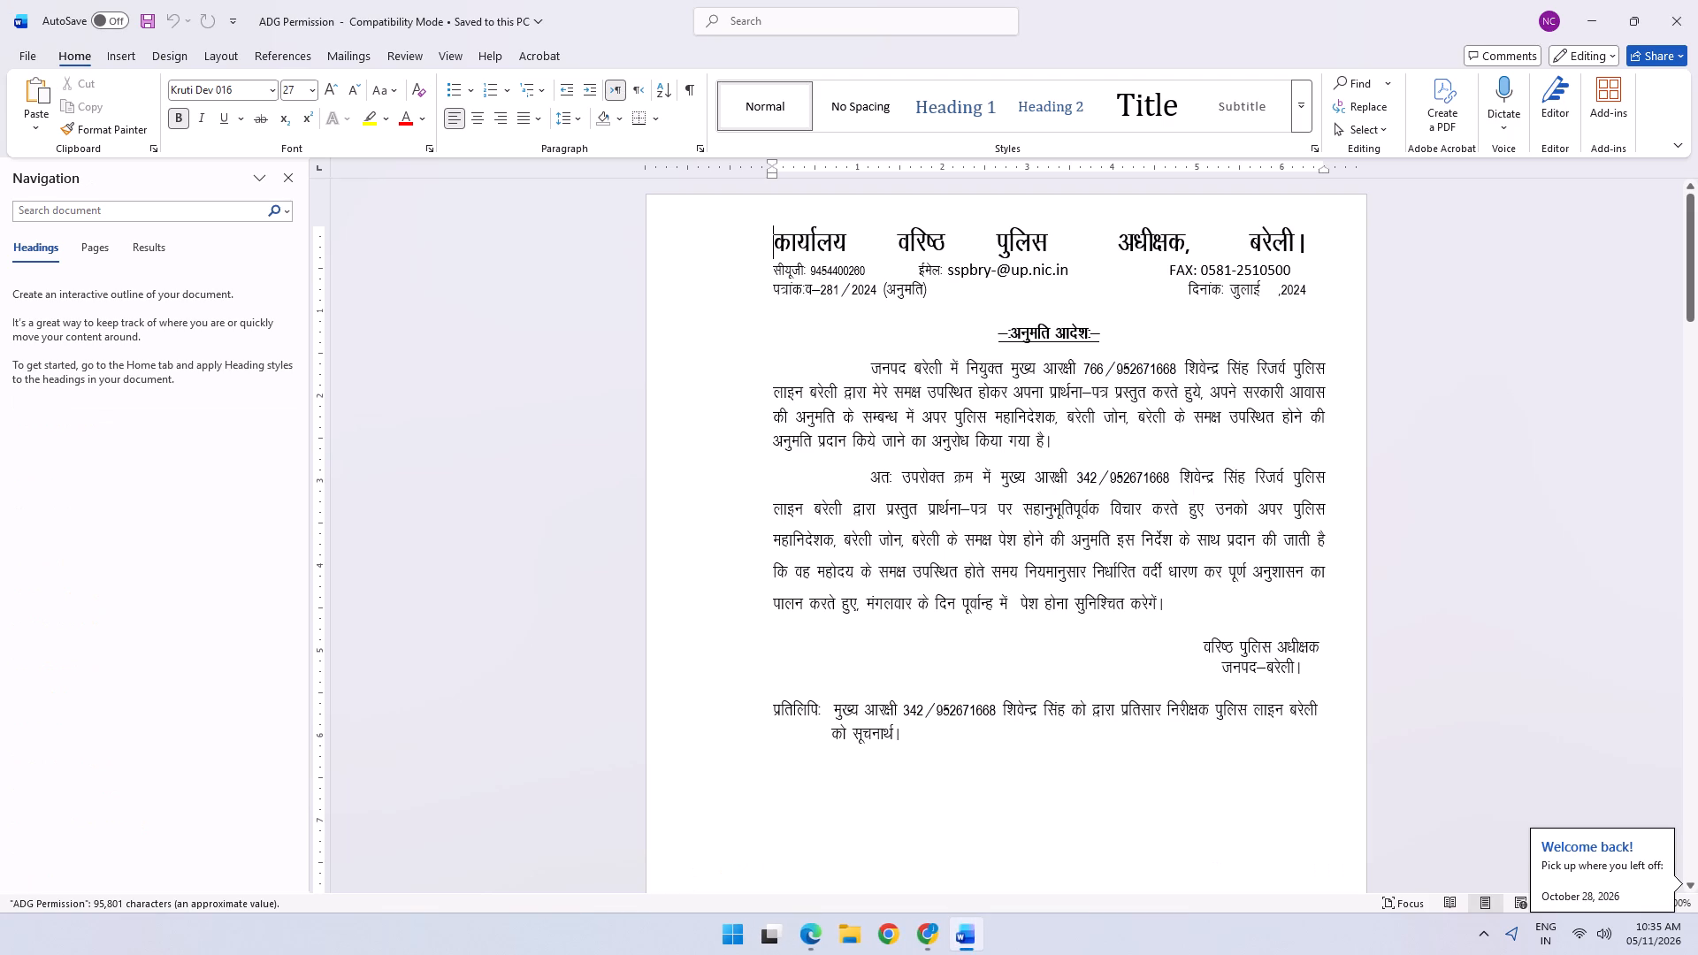
Copy the entire last letter in the document, from letterhead to प्रतिलिपि, and paste the duplicate below it at the document's end.
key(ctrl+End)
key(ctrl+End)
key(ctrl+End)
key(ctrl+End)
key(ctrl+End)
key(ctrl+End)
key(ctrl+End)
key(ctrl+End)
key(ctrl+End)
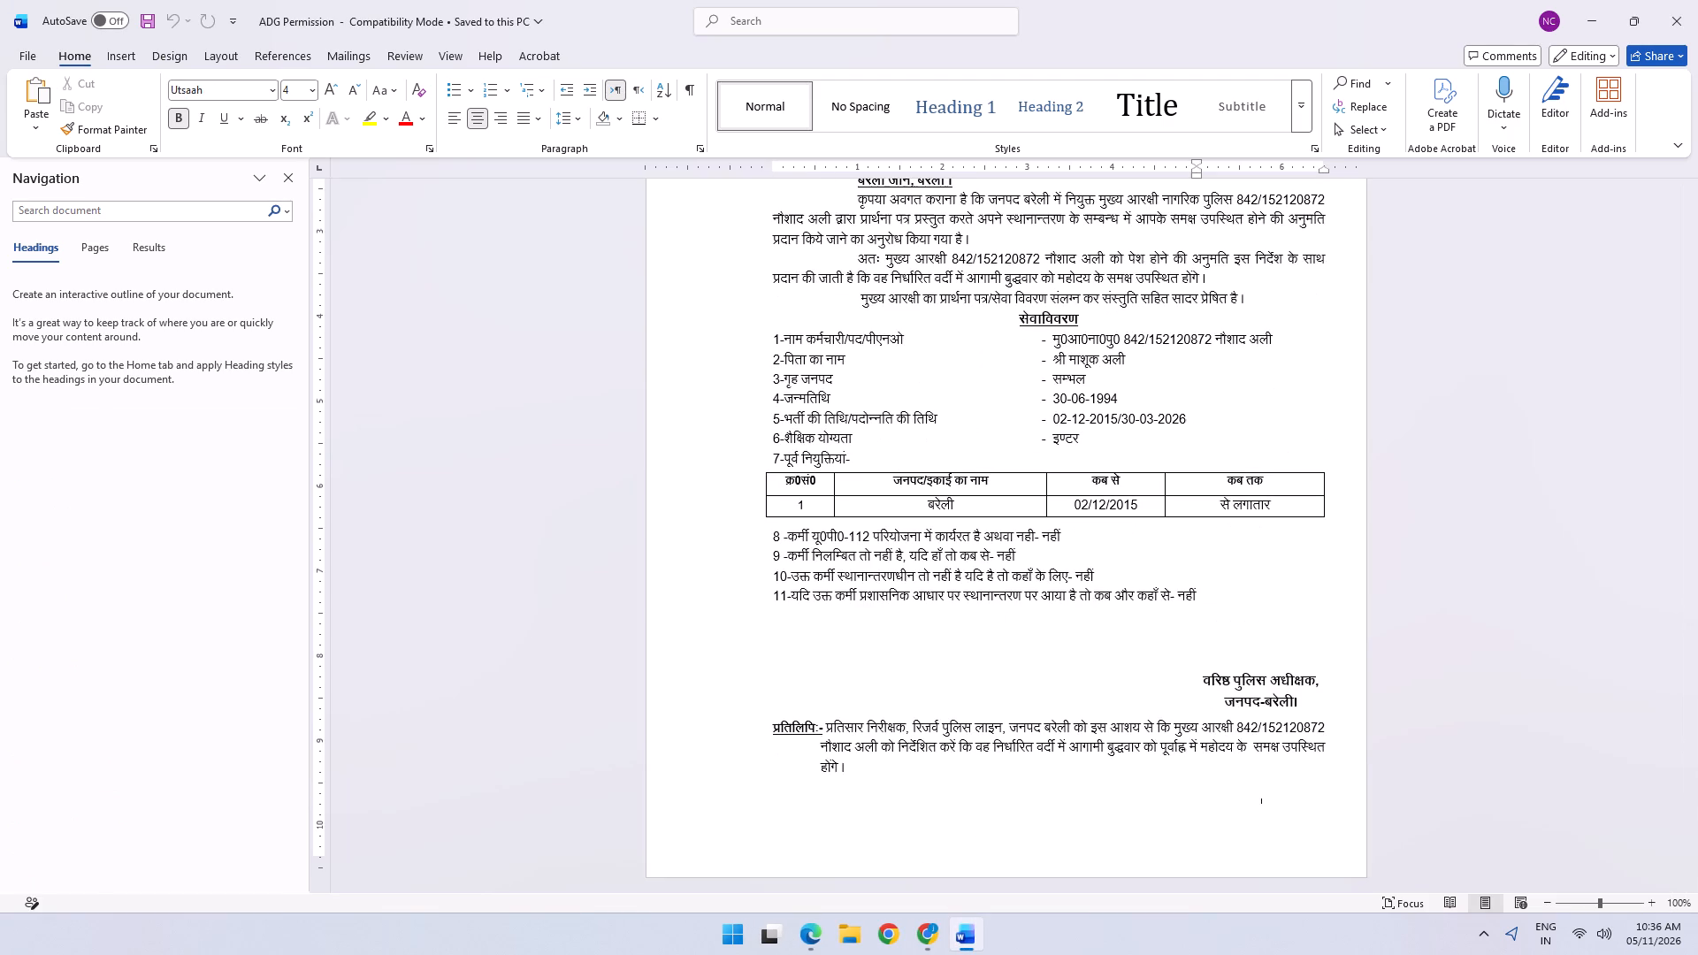
scroll(674, 578, up, 7)
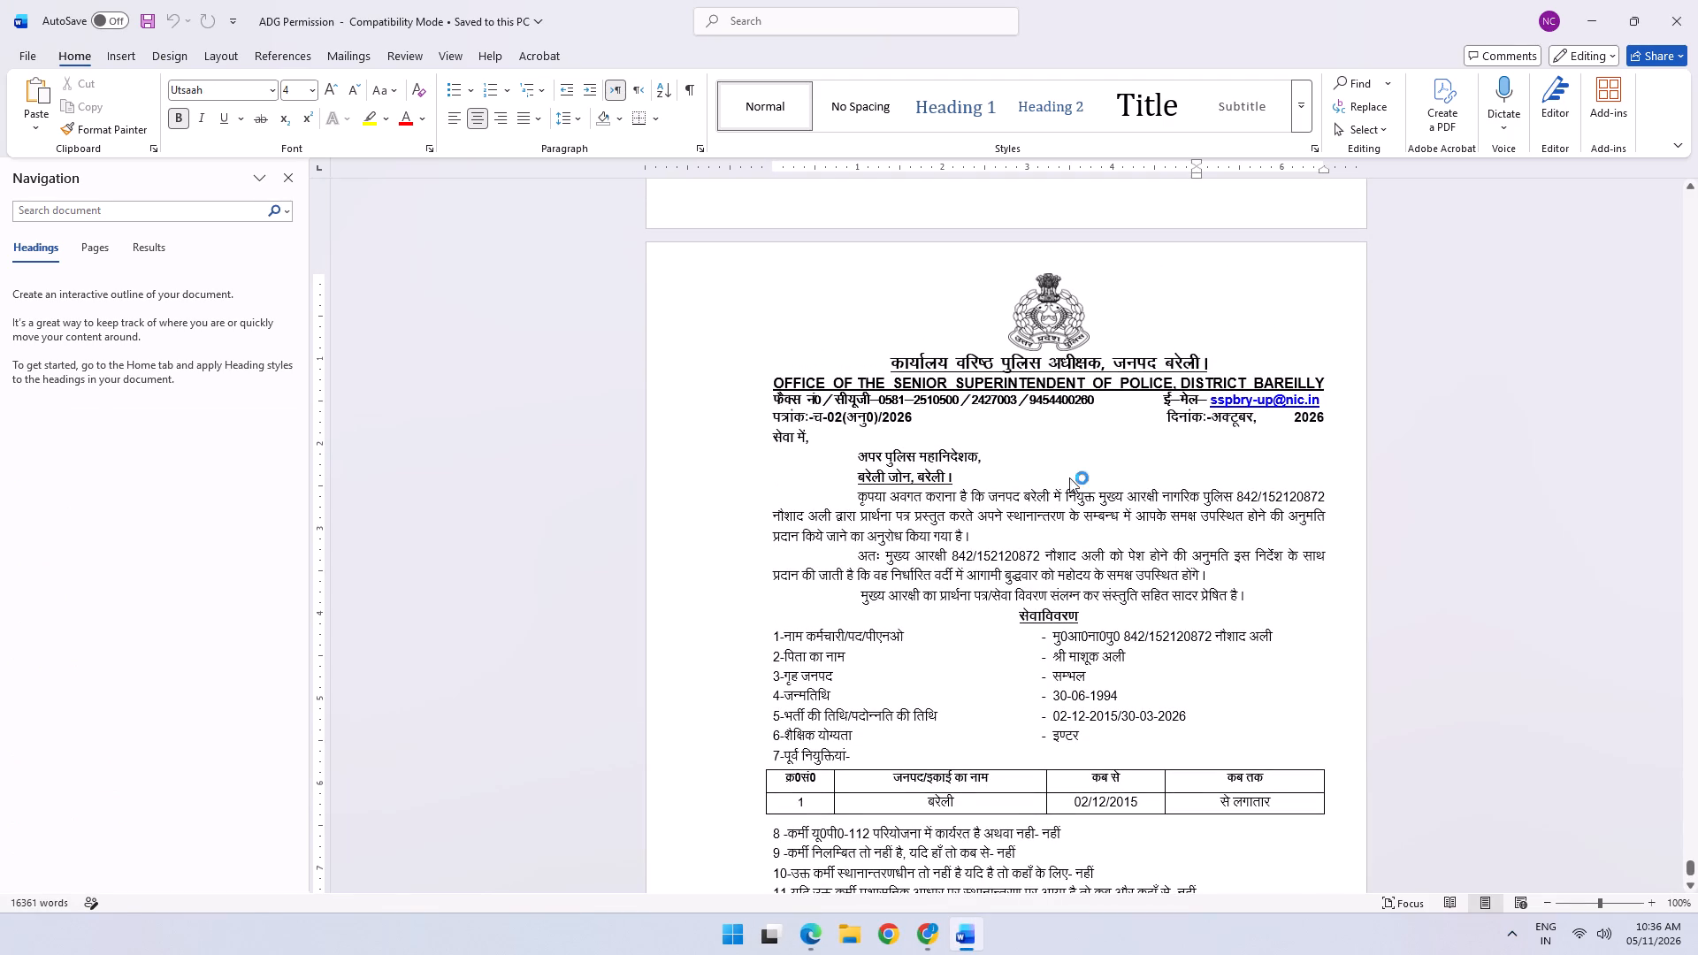
drag(970, 302, 1117, 954)
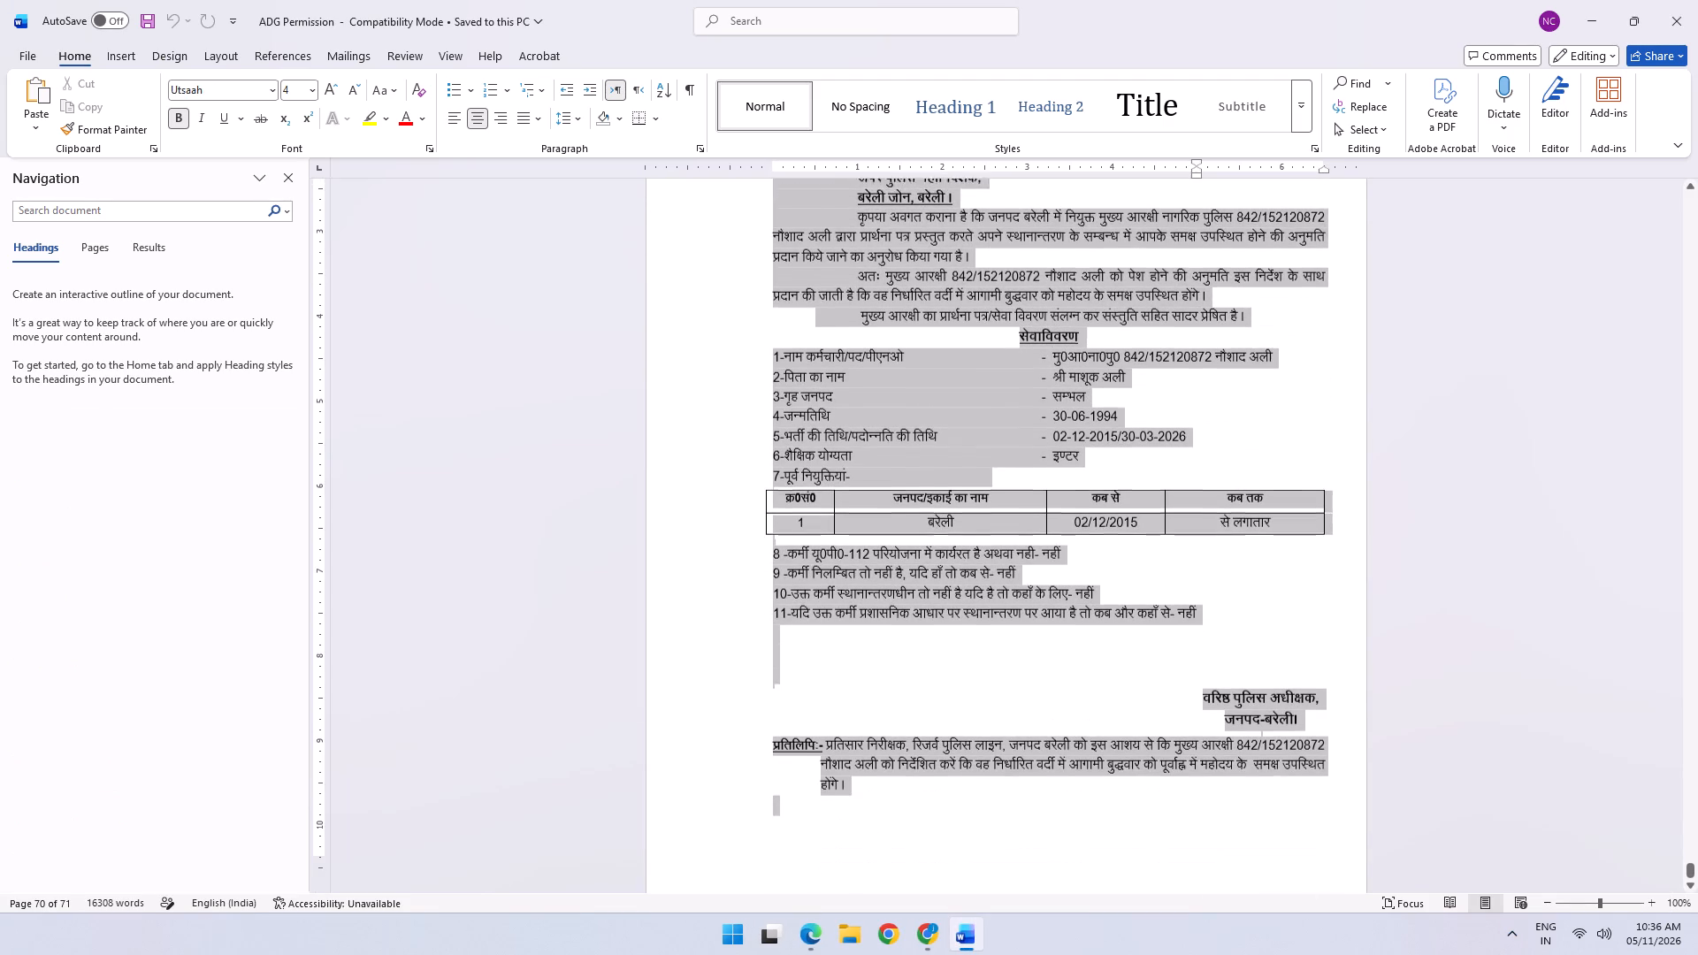
drag(1117, 954, 1168, 783)
key(ctrl+c)
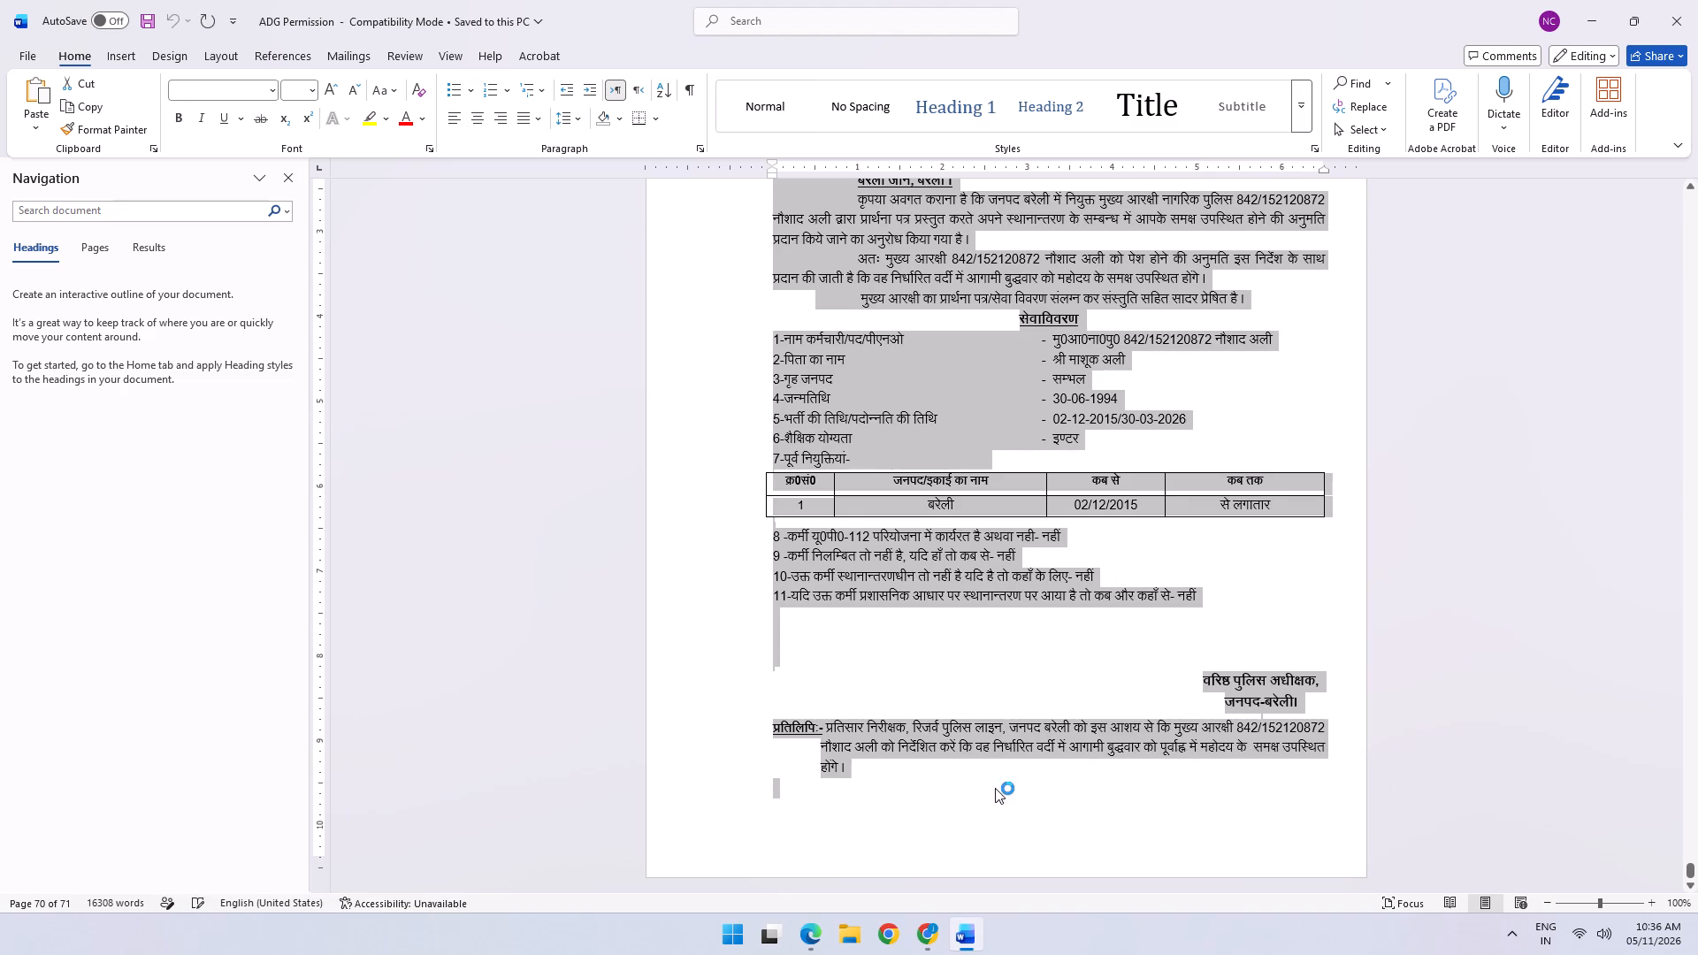
click(994, 788)
key(Return)
key(Return)
key(Return)
key(ctrl+v)
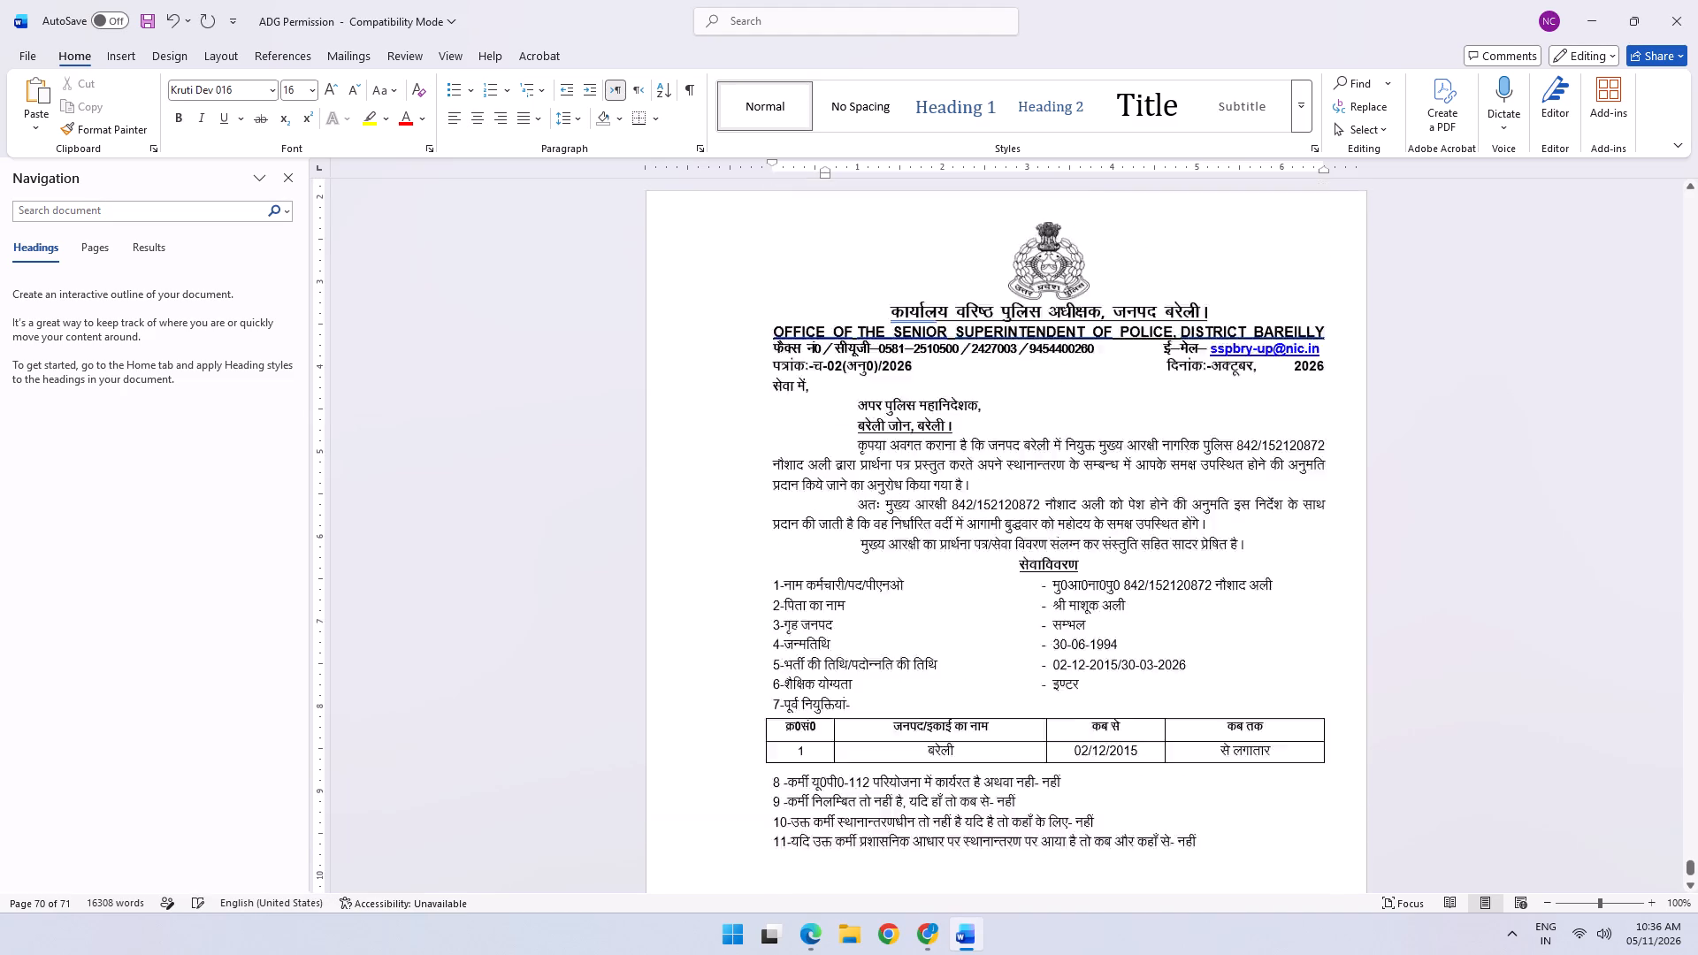
Change the month in the duplicated letter's दिनांक line to नवम्बर.
scroll(994, 788, up, 7)
click(1252, 469)
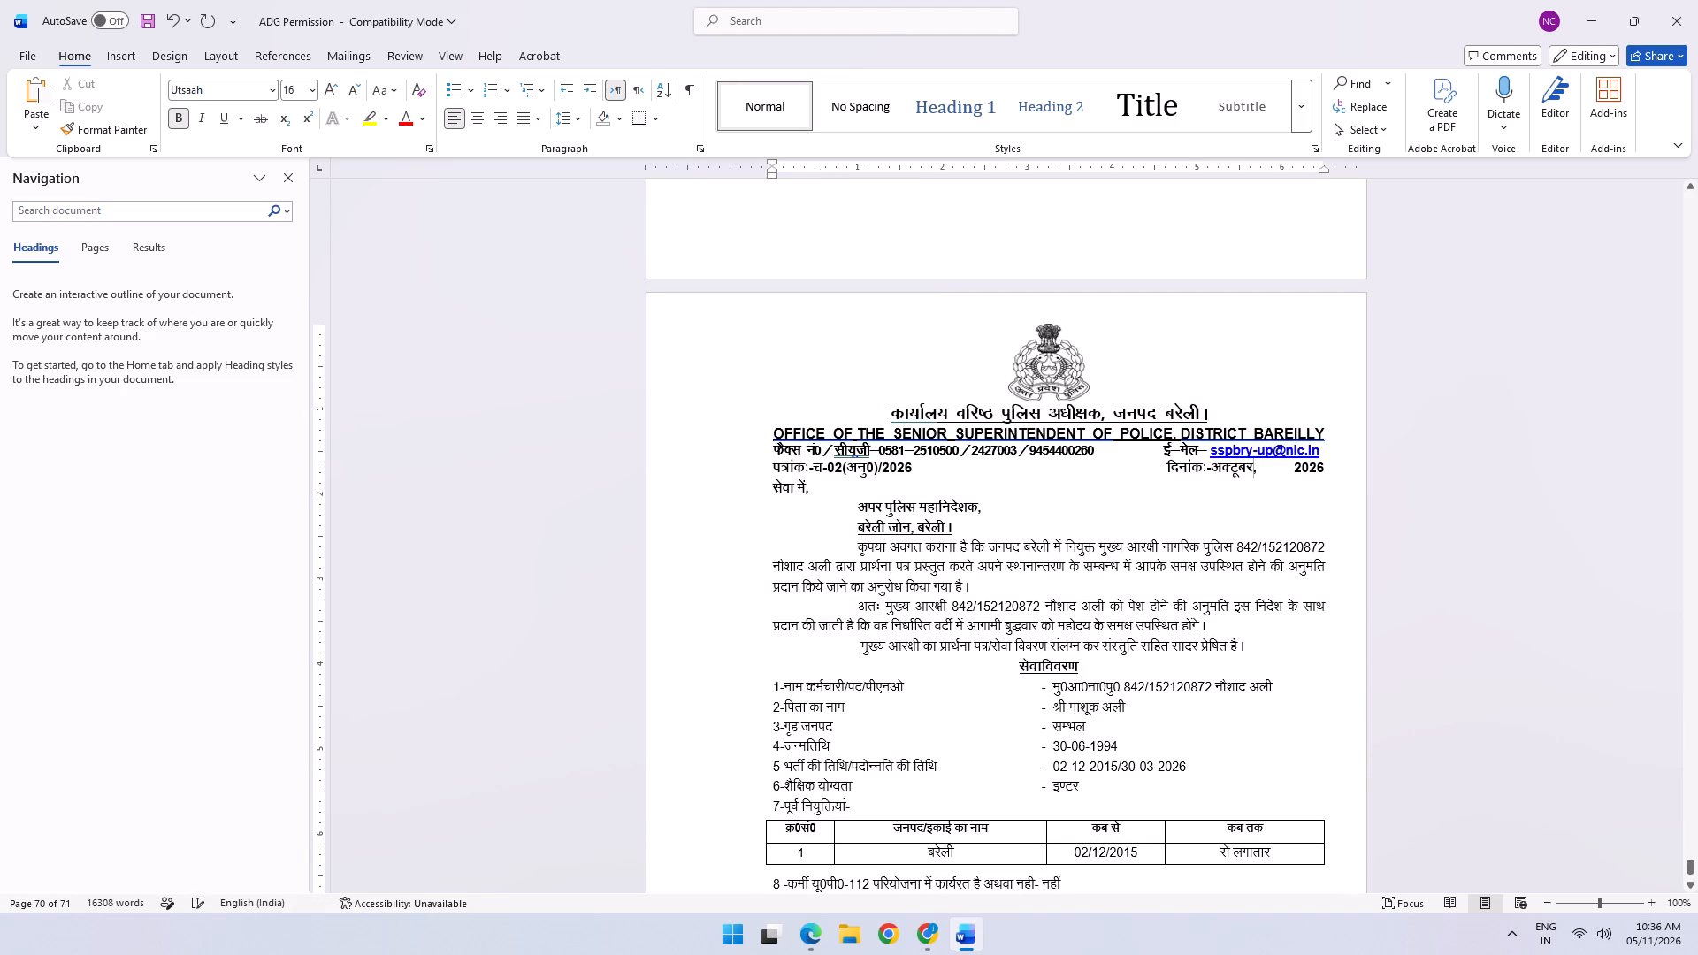
key(BackSpace)
key(BackSpace)
key(BackSpace)
key(BackSpace)
key(BackSpace)
key(BackSpace)
key(BackSpace)
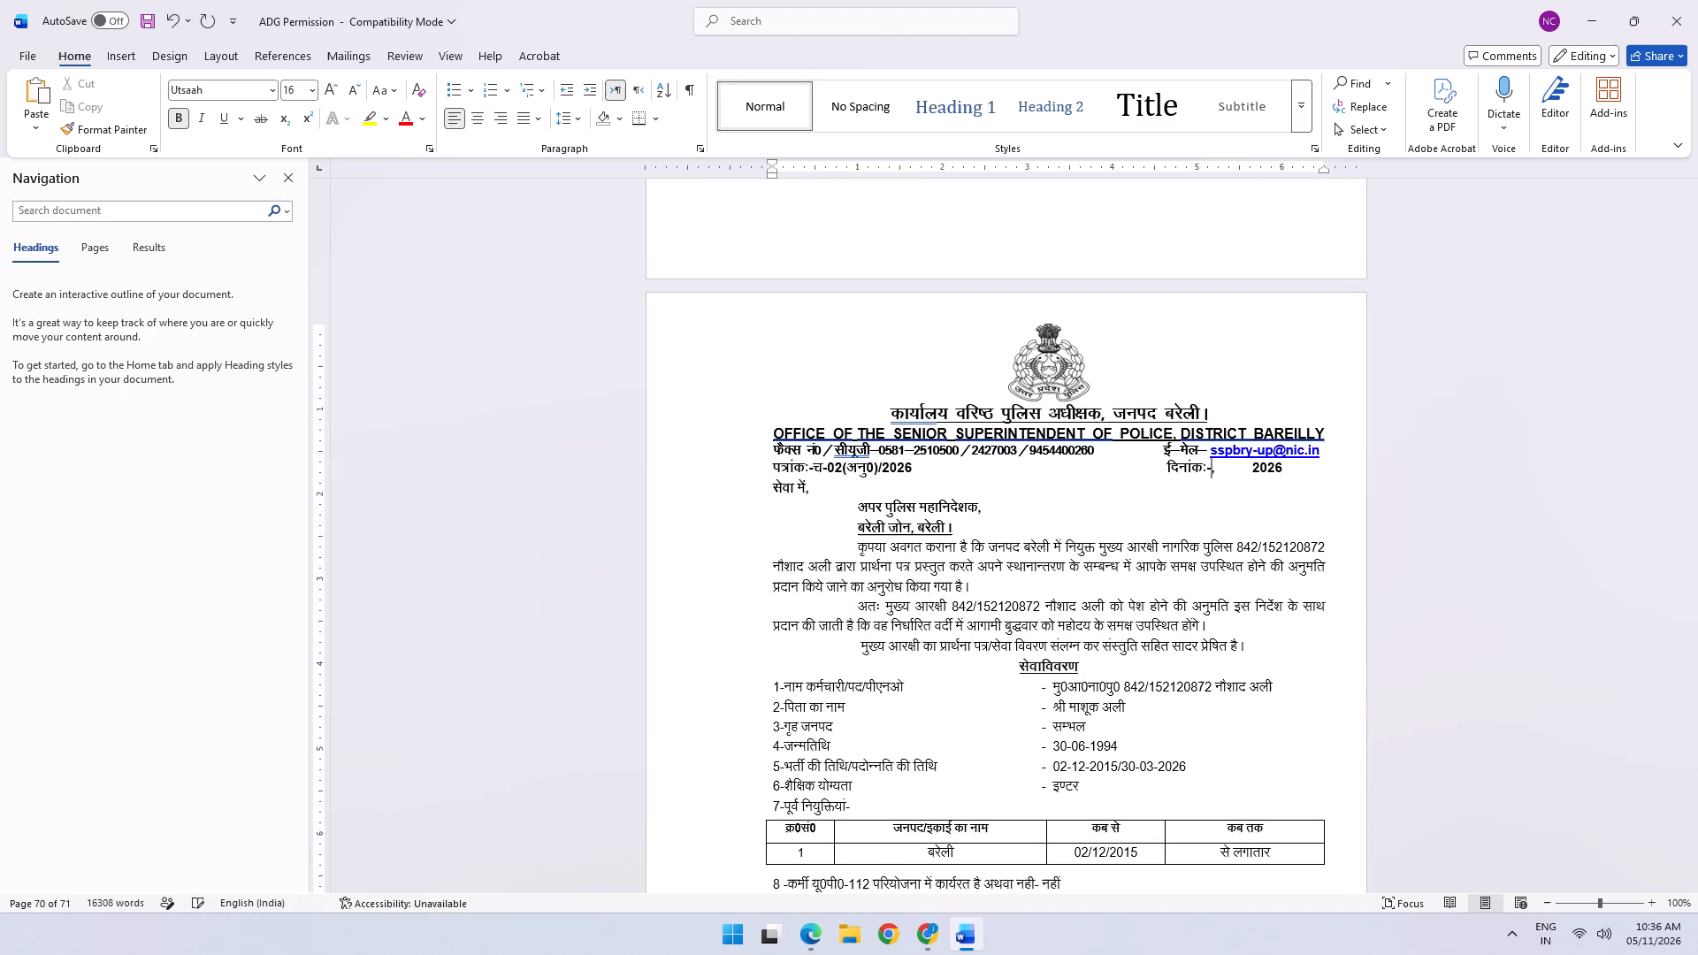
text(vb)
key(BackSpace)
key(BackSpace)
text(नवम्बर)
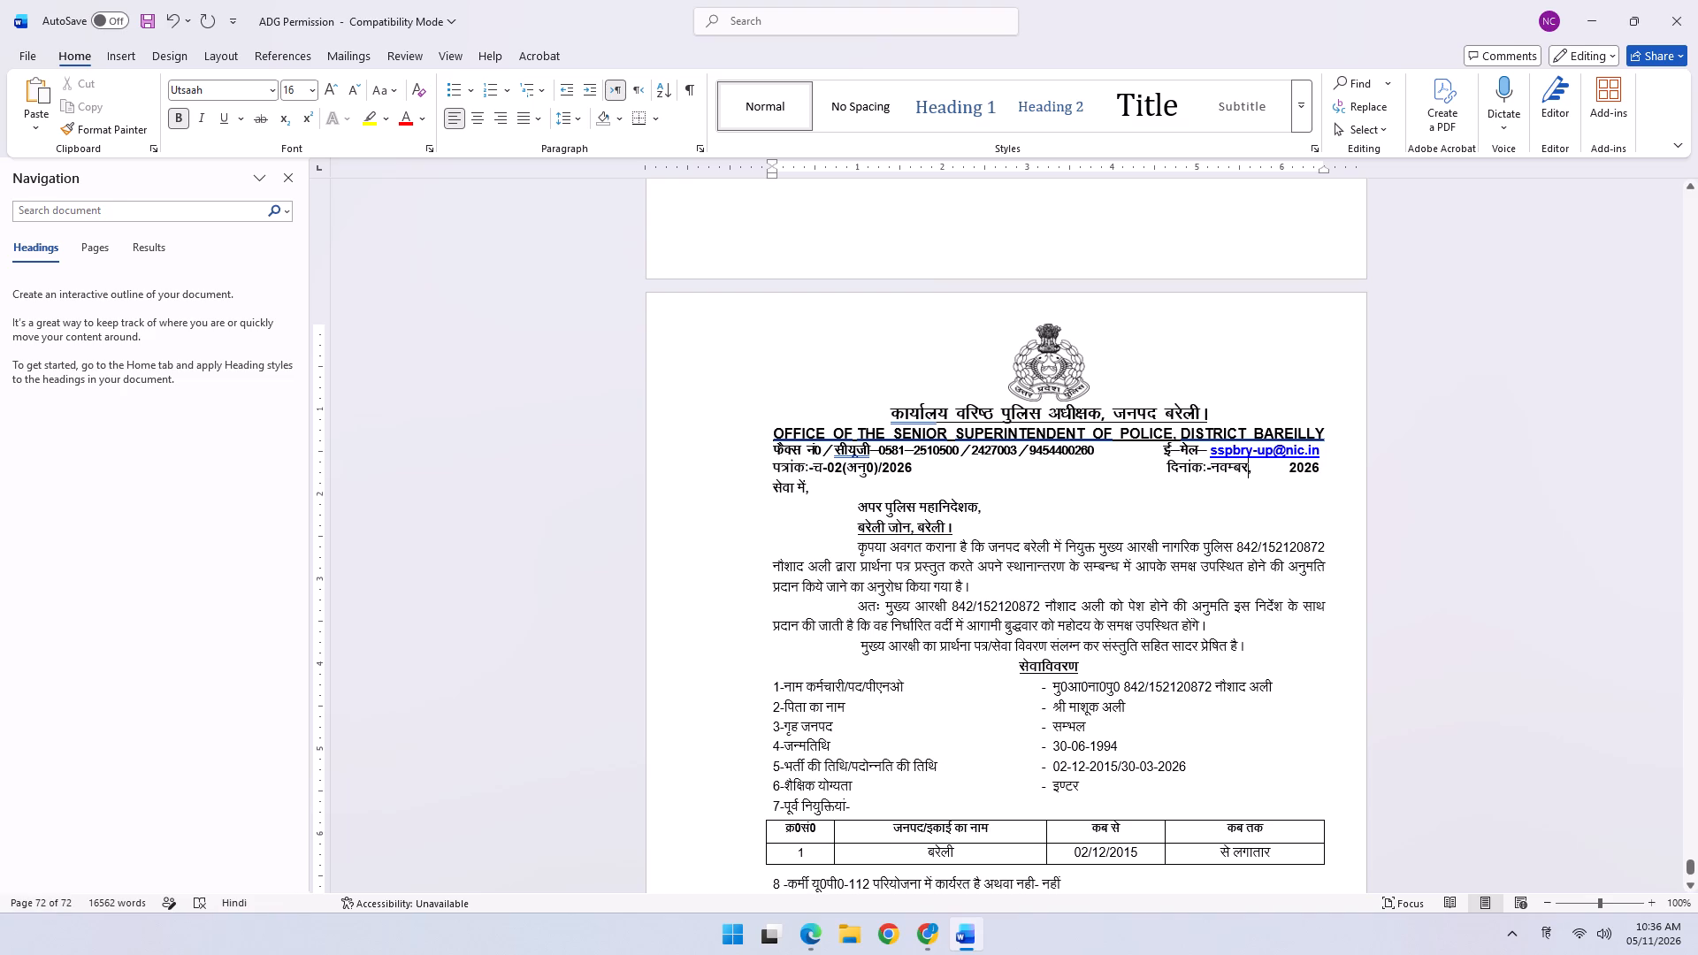
Replace the officer's number and name in the letter's opening कृपया अवगत कराना है paragraph with the new मुख्य आरक्षी's details.
drag(1235, 547, 1330, 548)
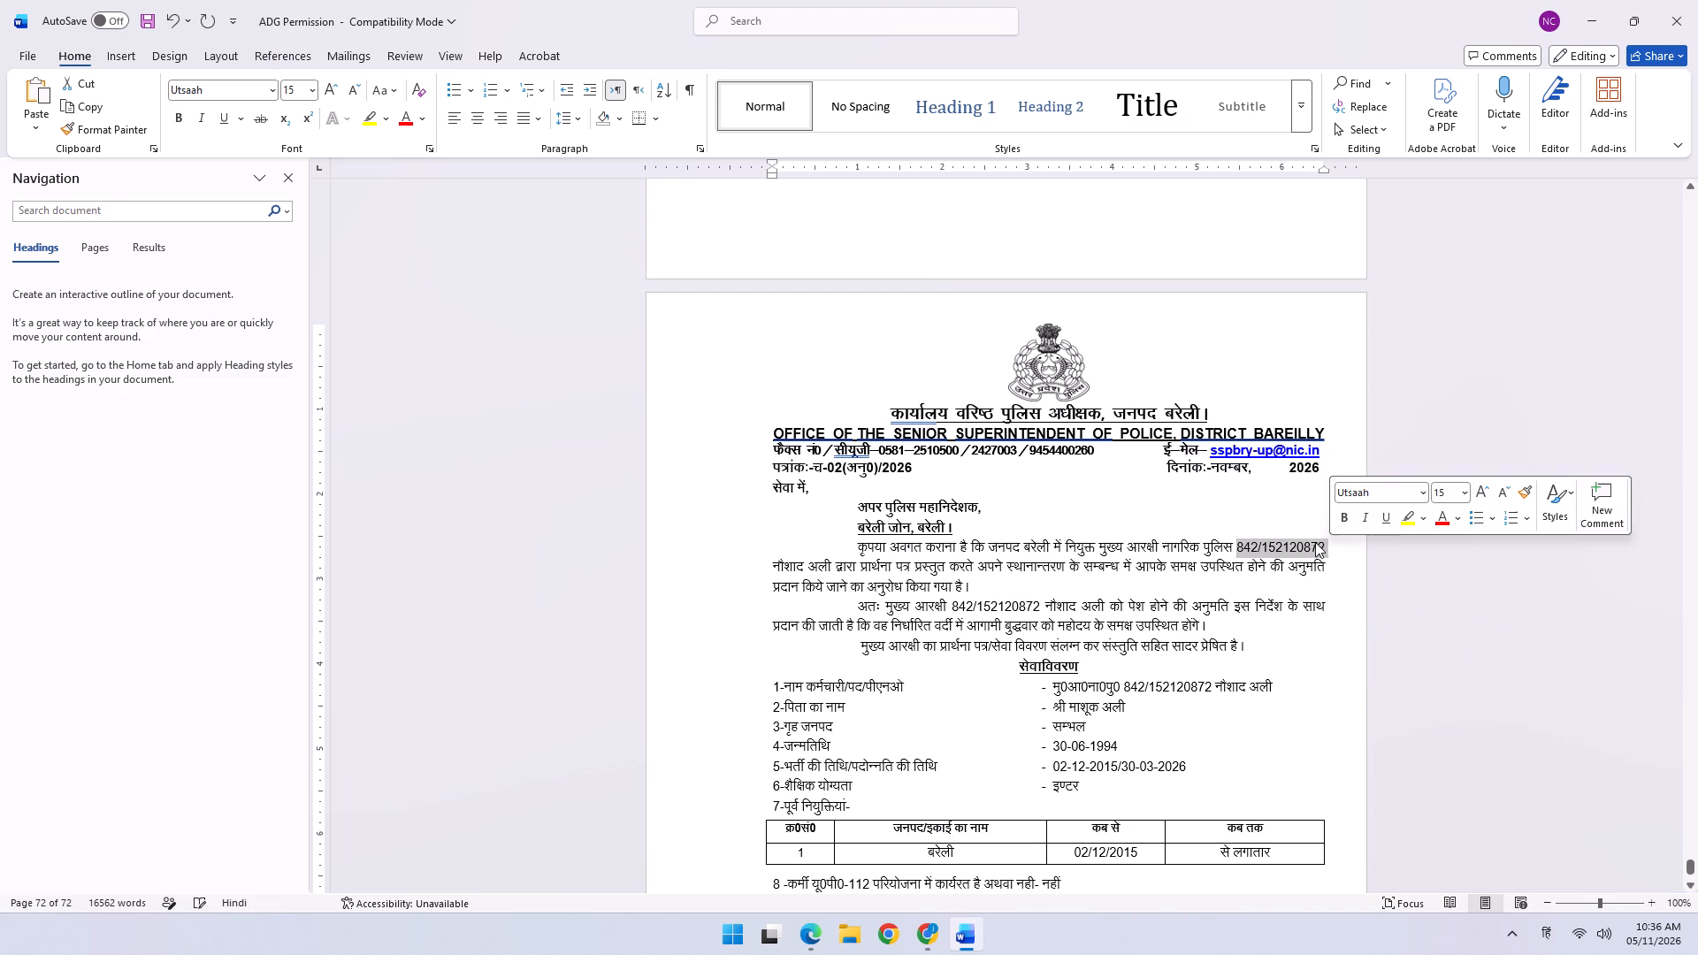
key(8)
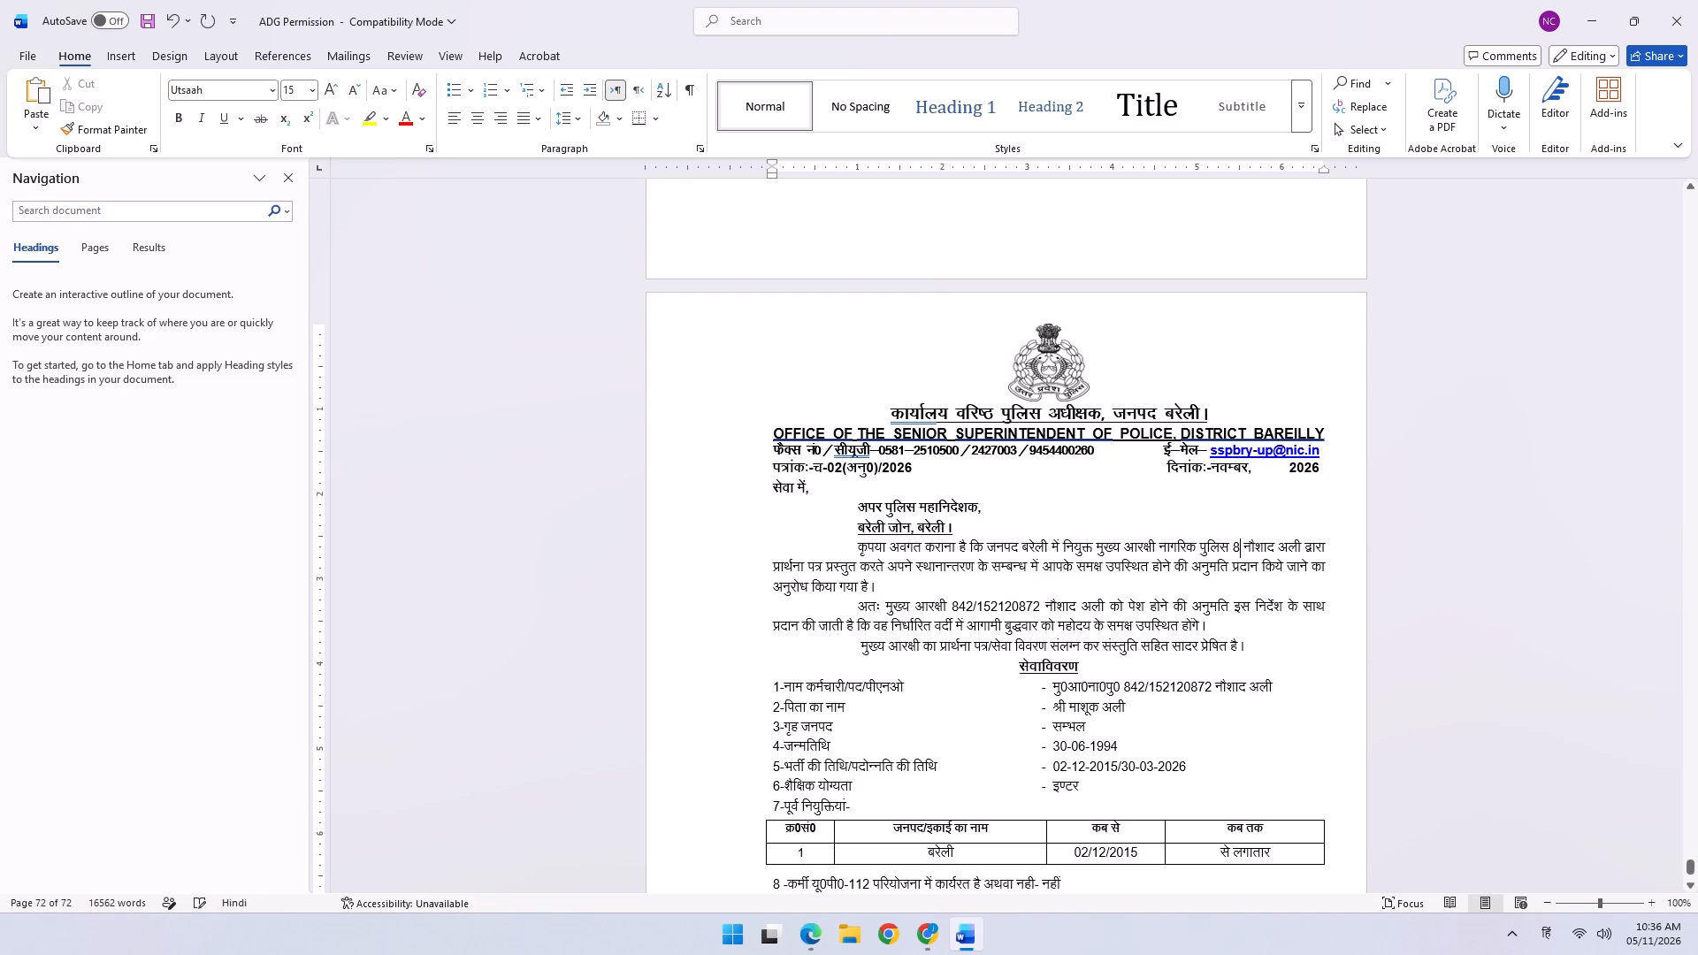
key(BackSpace)
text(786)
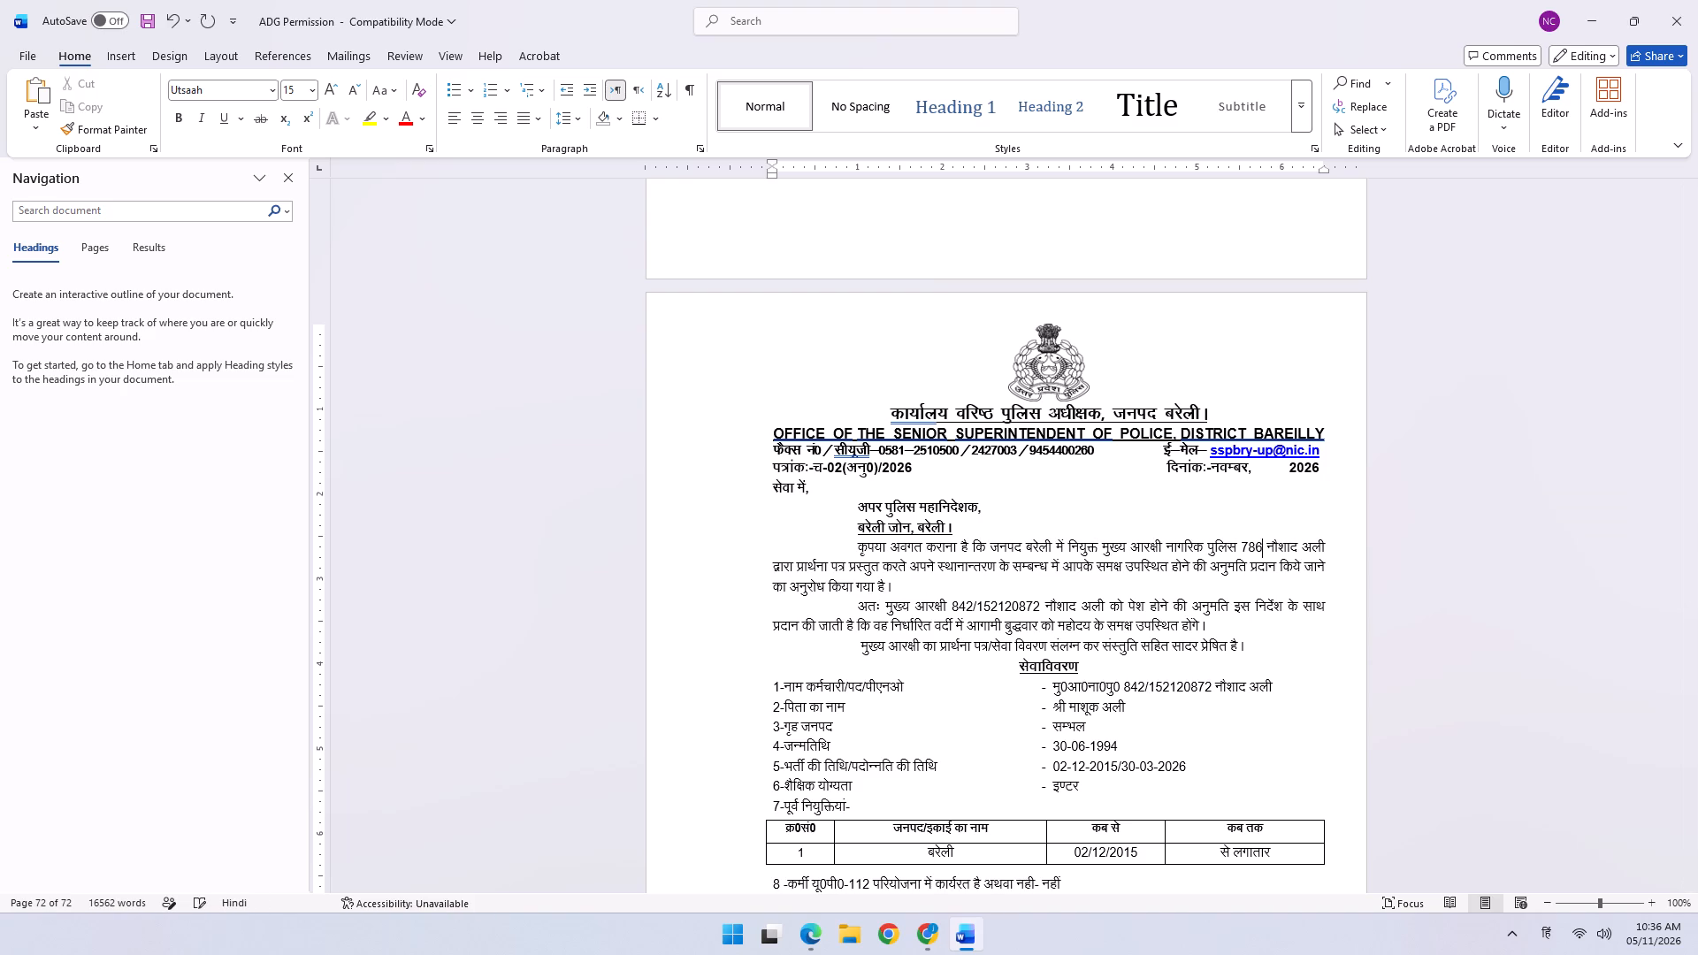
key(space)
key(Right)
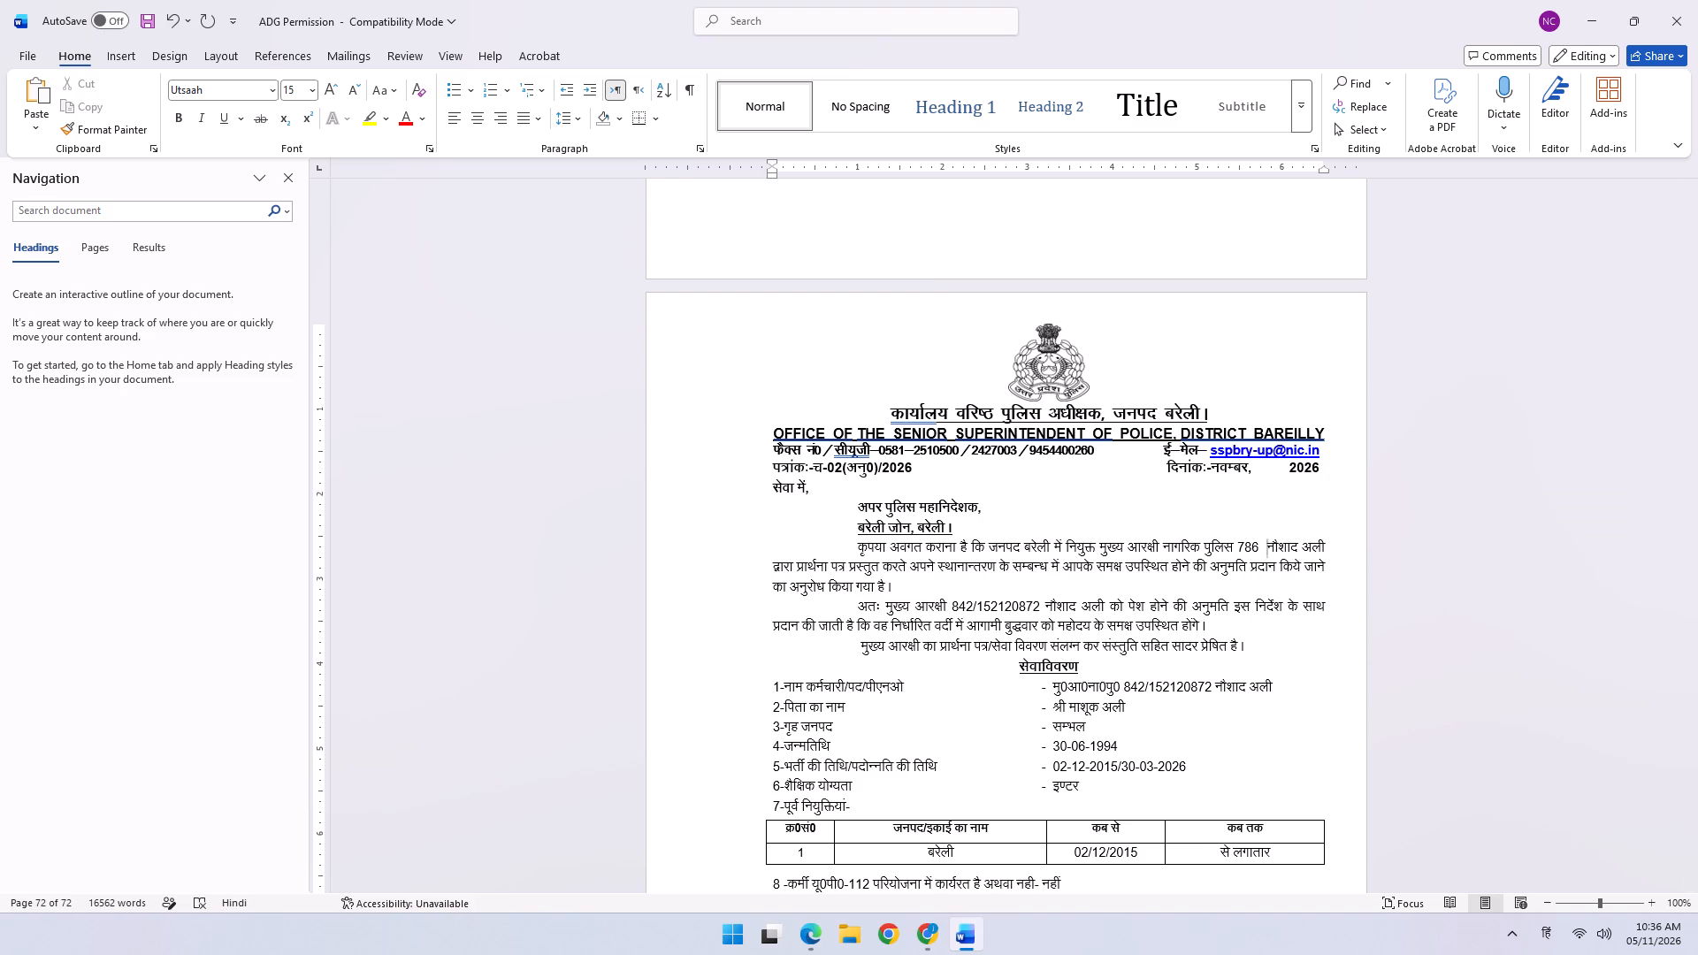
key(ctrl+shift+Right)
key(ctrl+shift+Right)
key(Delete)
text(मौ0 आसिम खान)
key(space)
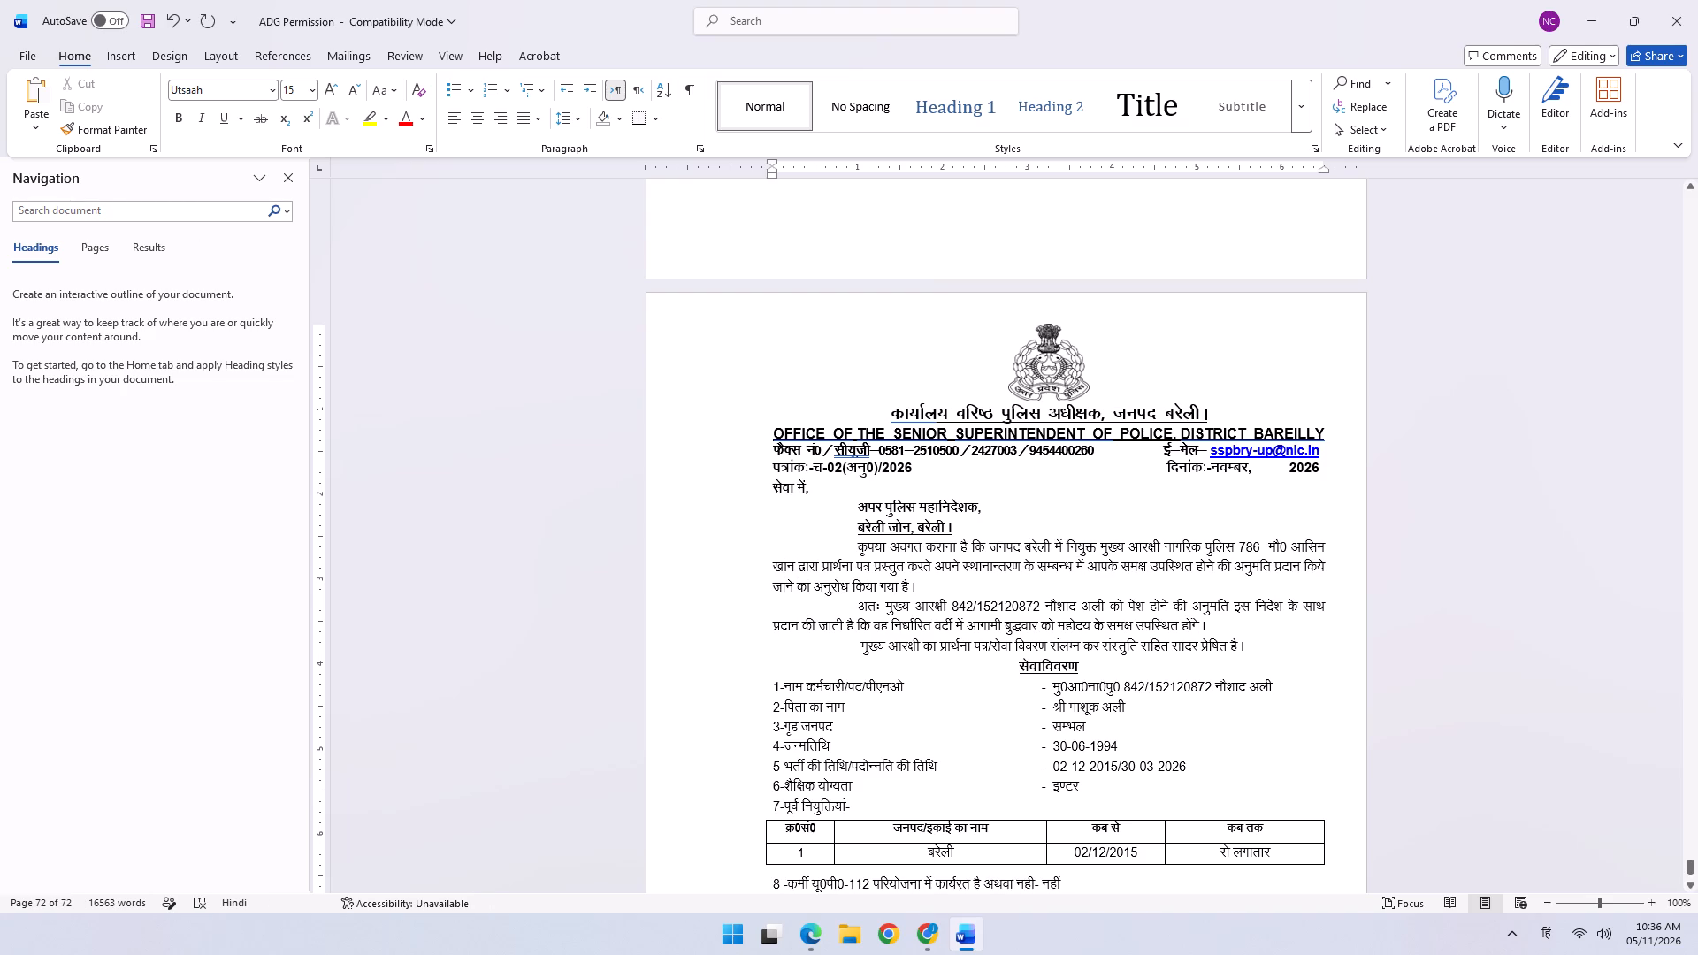
Replace the officer's number and name in the अतः मुख्य आरक्षी paragraph with the new officer's details.
drag(948, 609, 1042, 607)
click(1018, 610)
drag(952, 609, 960, 609)
drag(960, 609, 1101, 608)
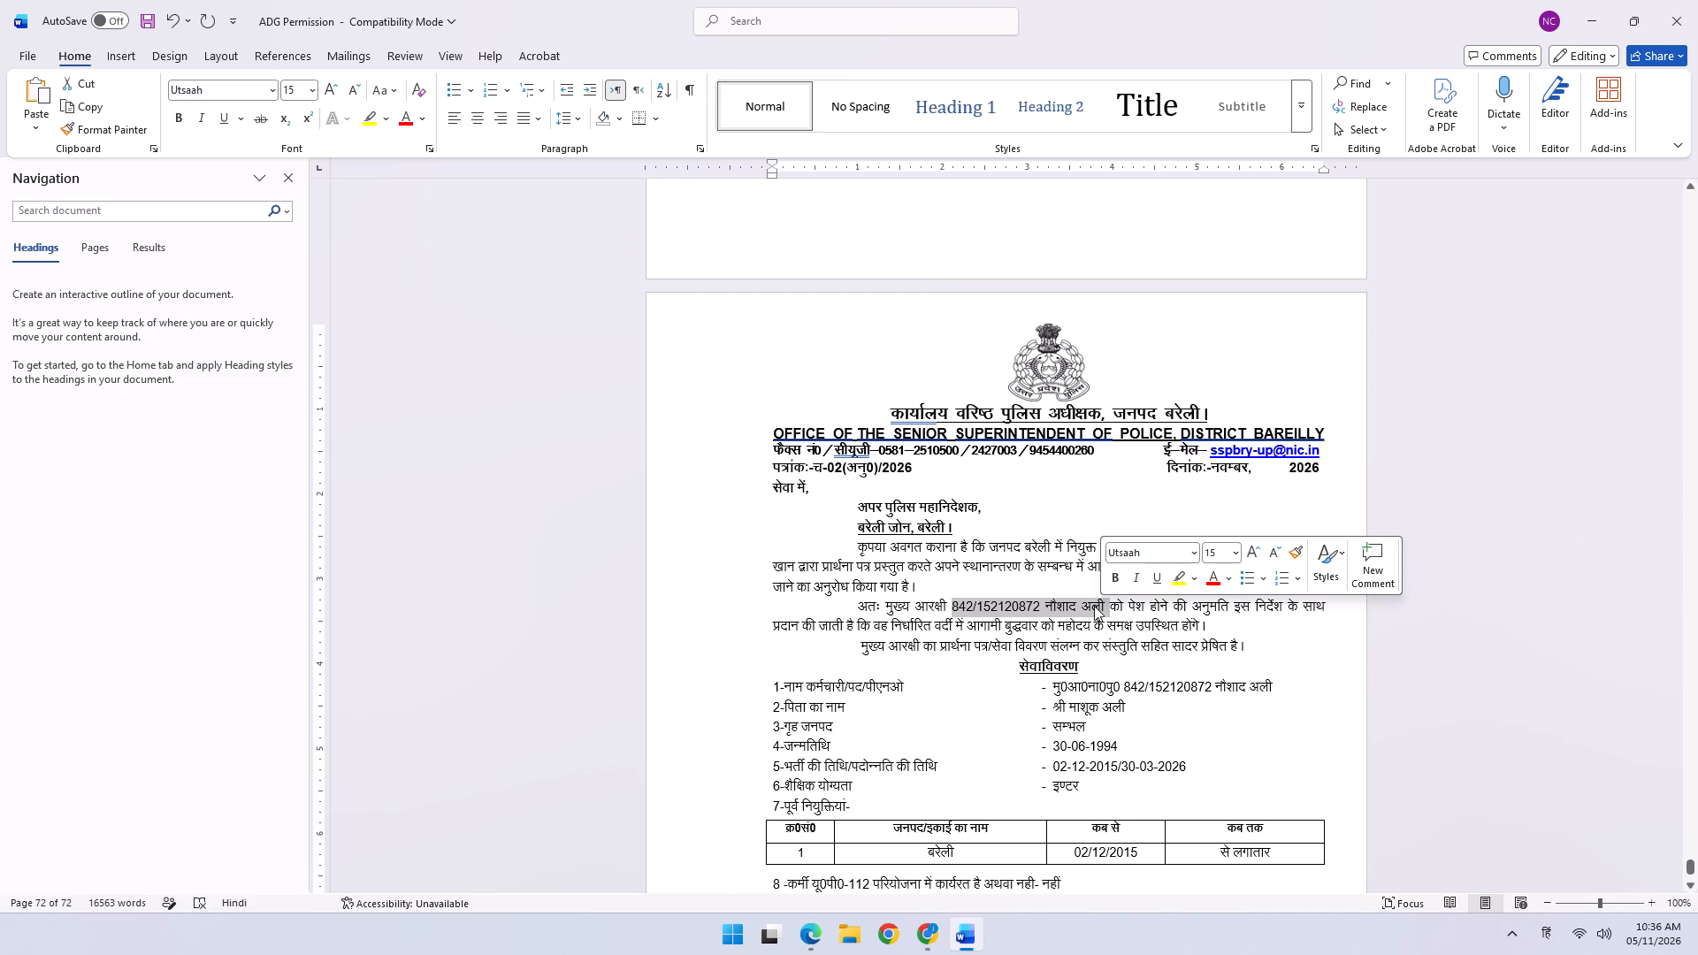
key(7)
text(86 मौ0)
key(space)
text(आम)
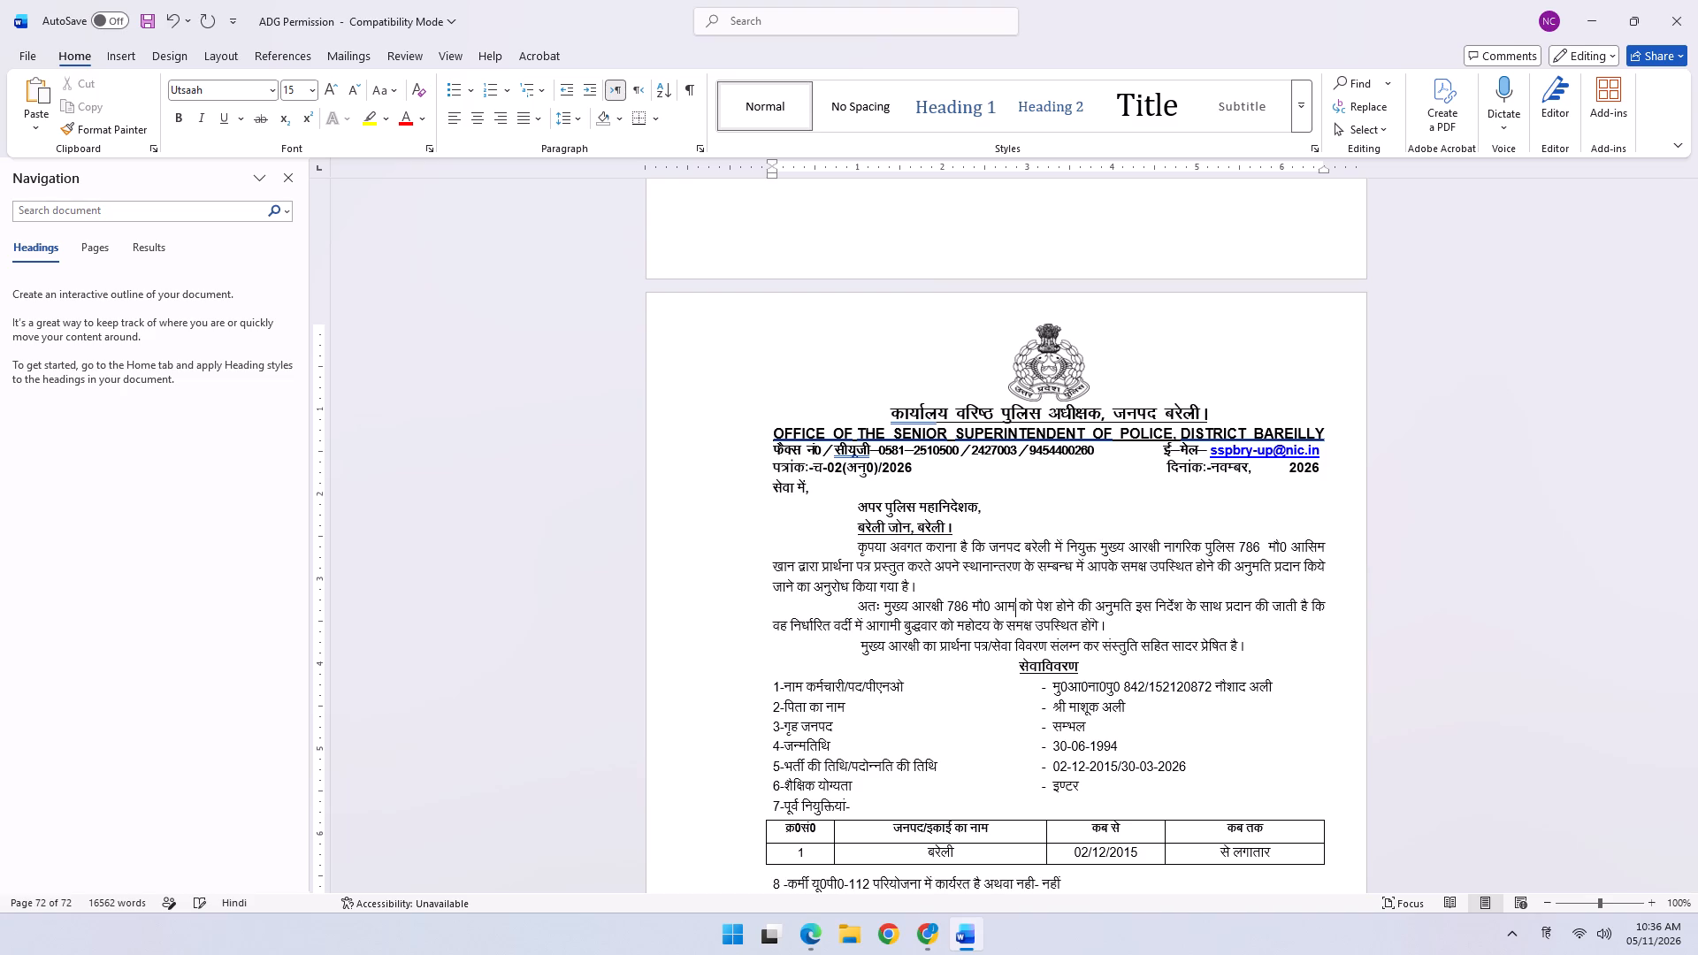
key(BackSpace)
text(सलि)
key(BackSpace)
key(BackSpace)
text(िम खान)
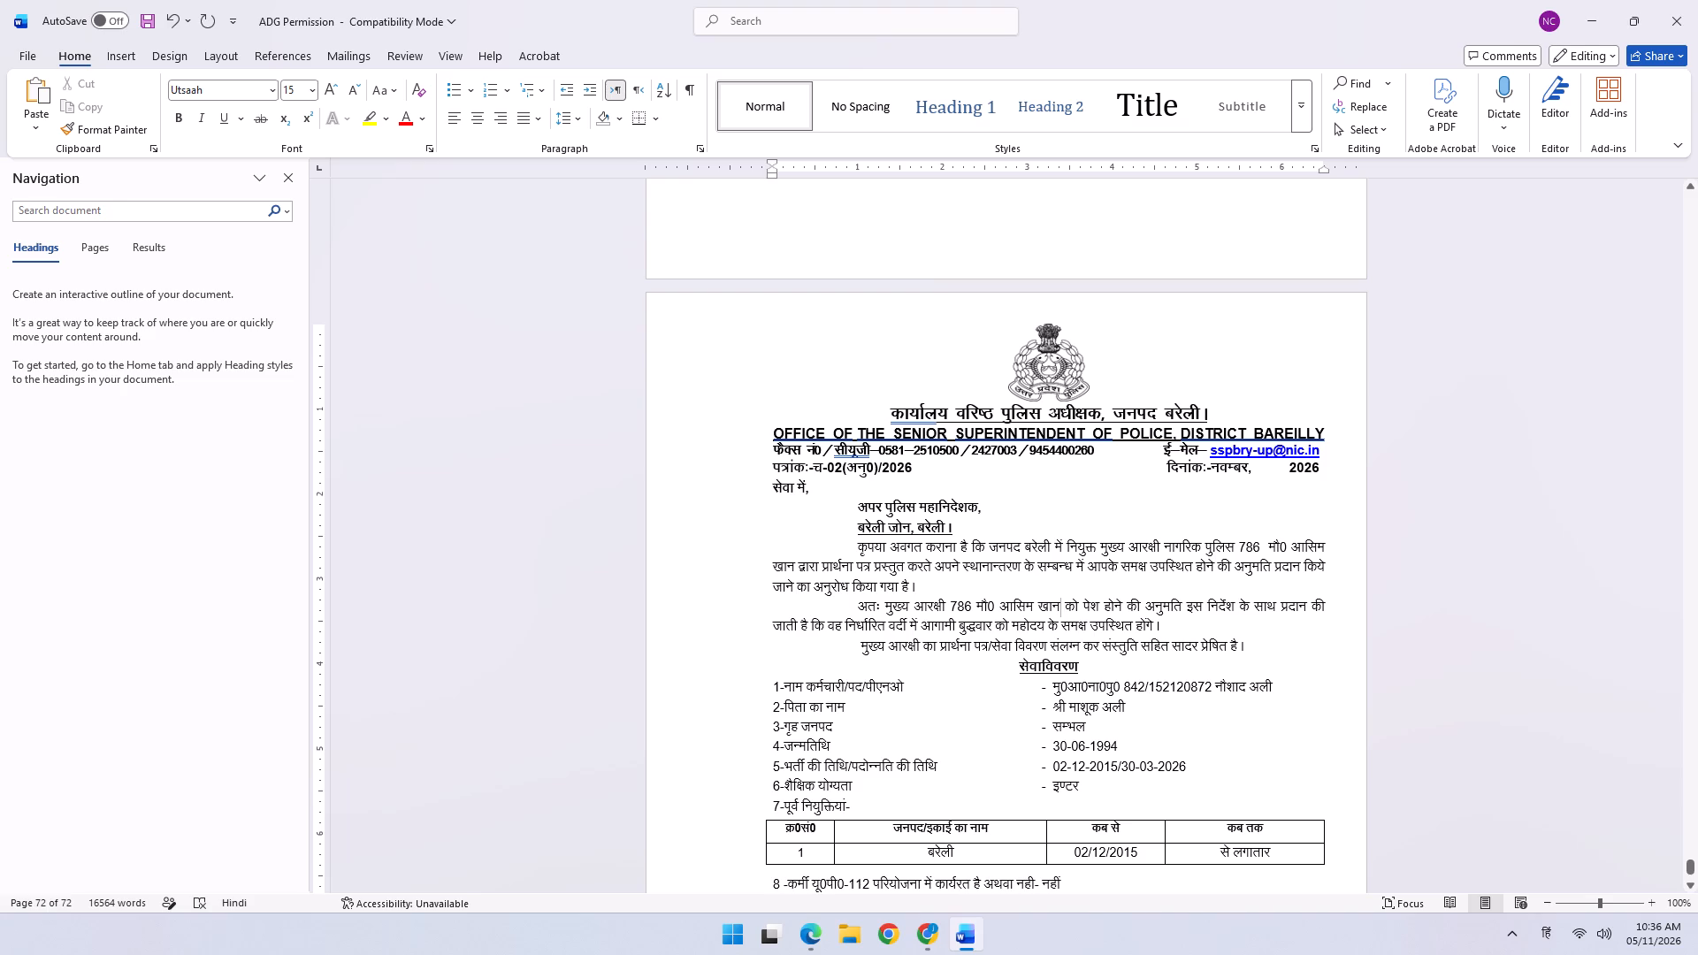
Replace the number and name after मु0आ0ना0पु0 in सेवाविवरण item 1 with the new officer's details.
drag(1124, 684, 1274, 686)
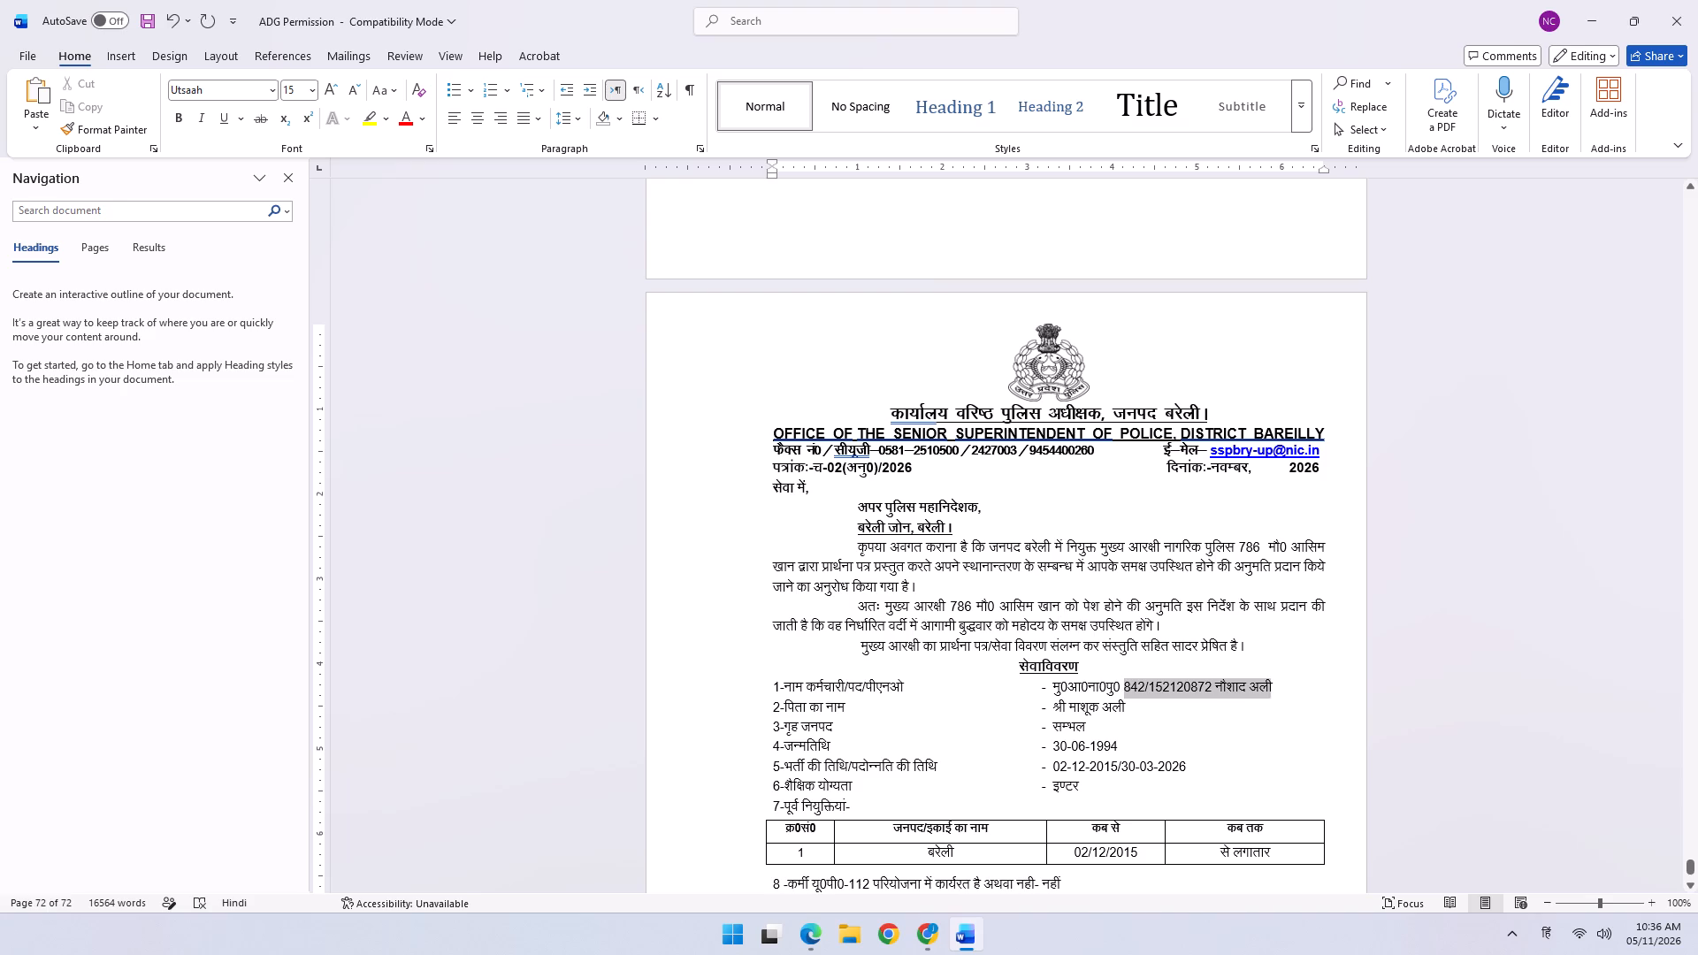
drag(1274, 686, 1278, 686)
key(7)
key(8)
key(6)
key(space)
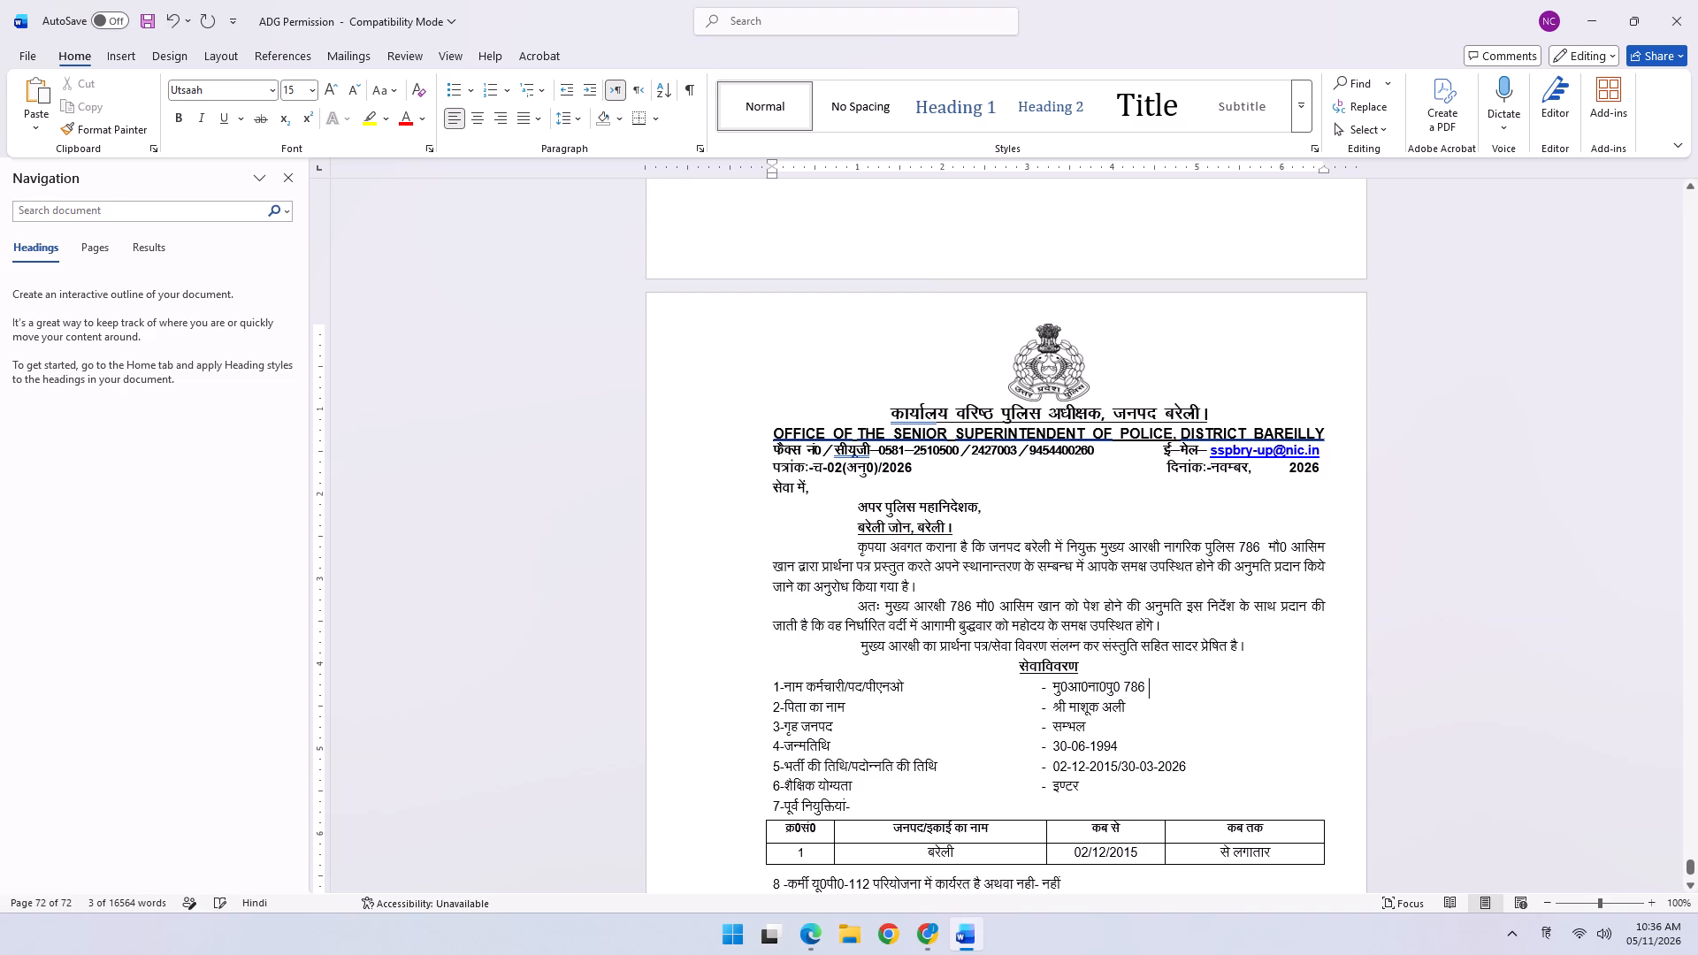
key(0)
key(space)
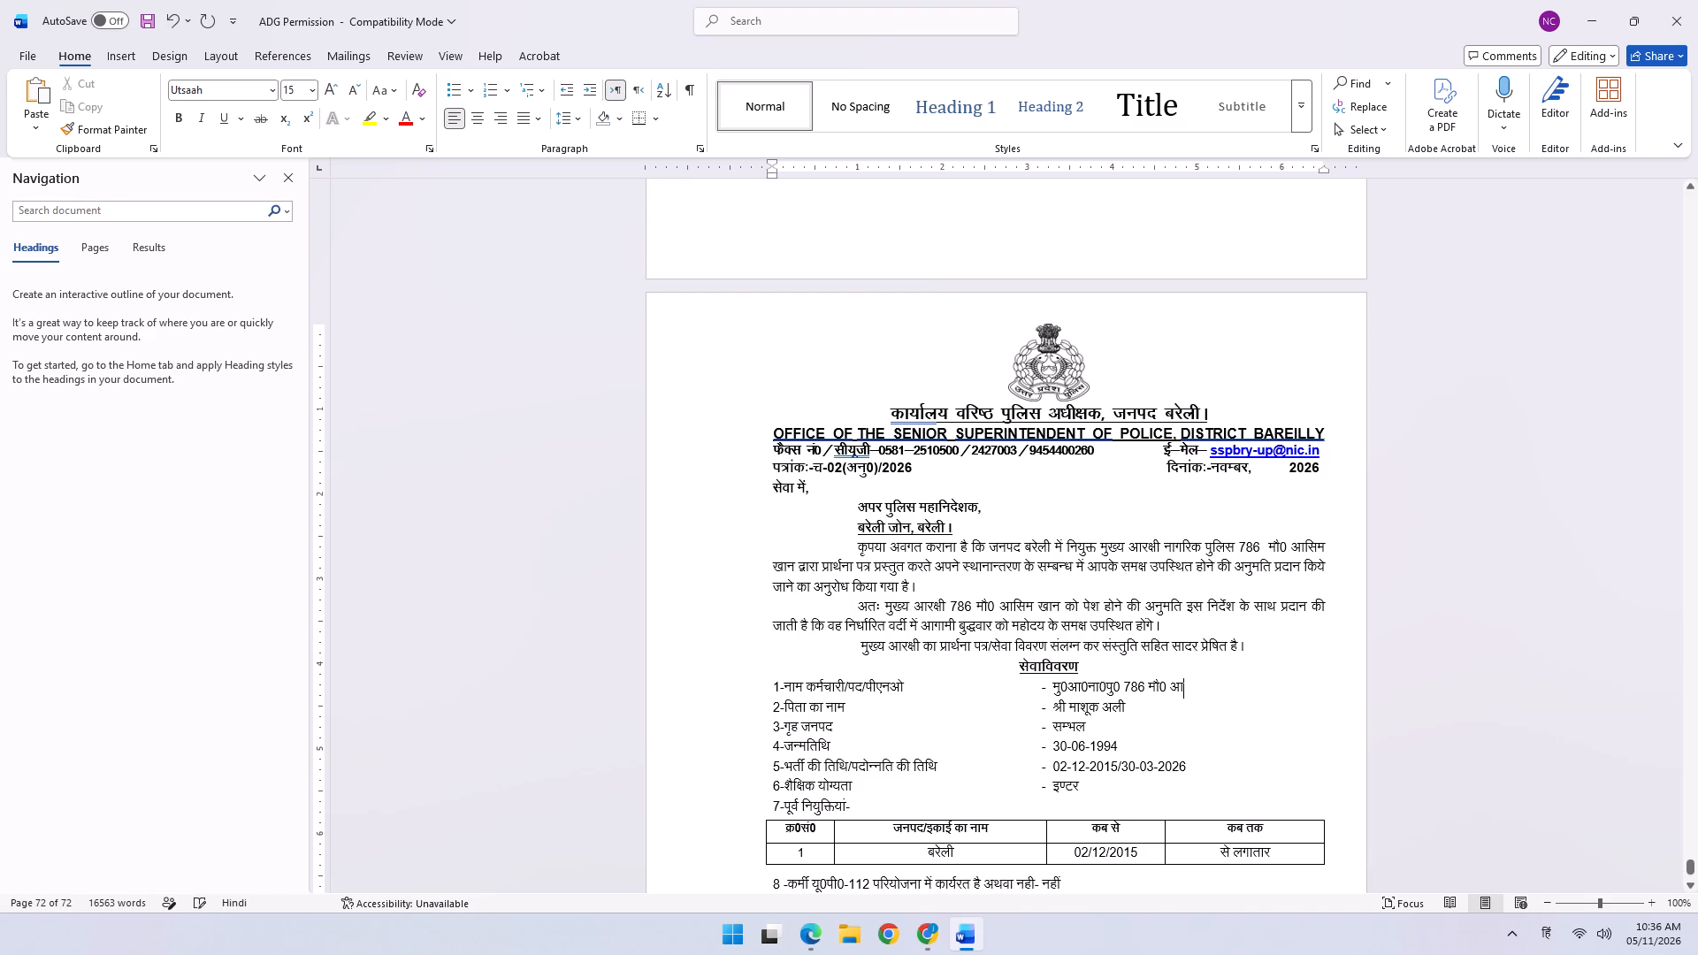
key(BackSpace)
key(BackSpace)
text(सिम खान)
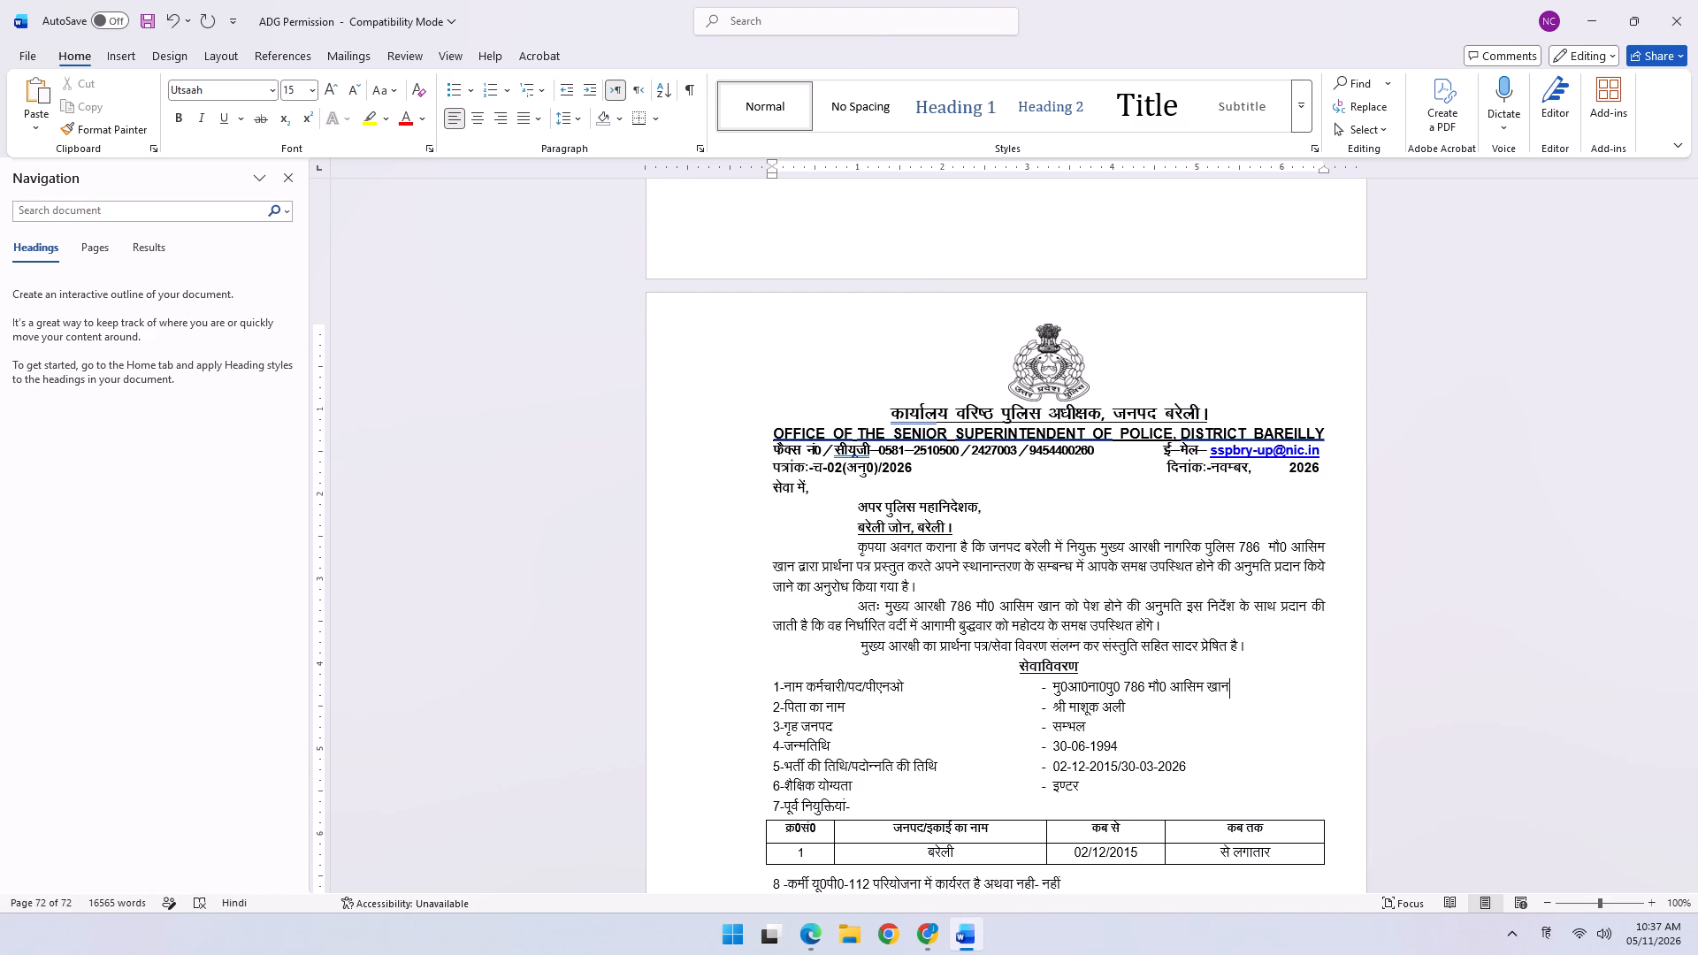
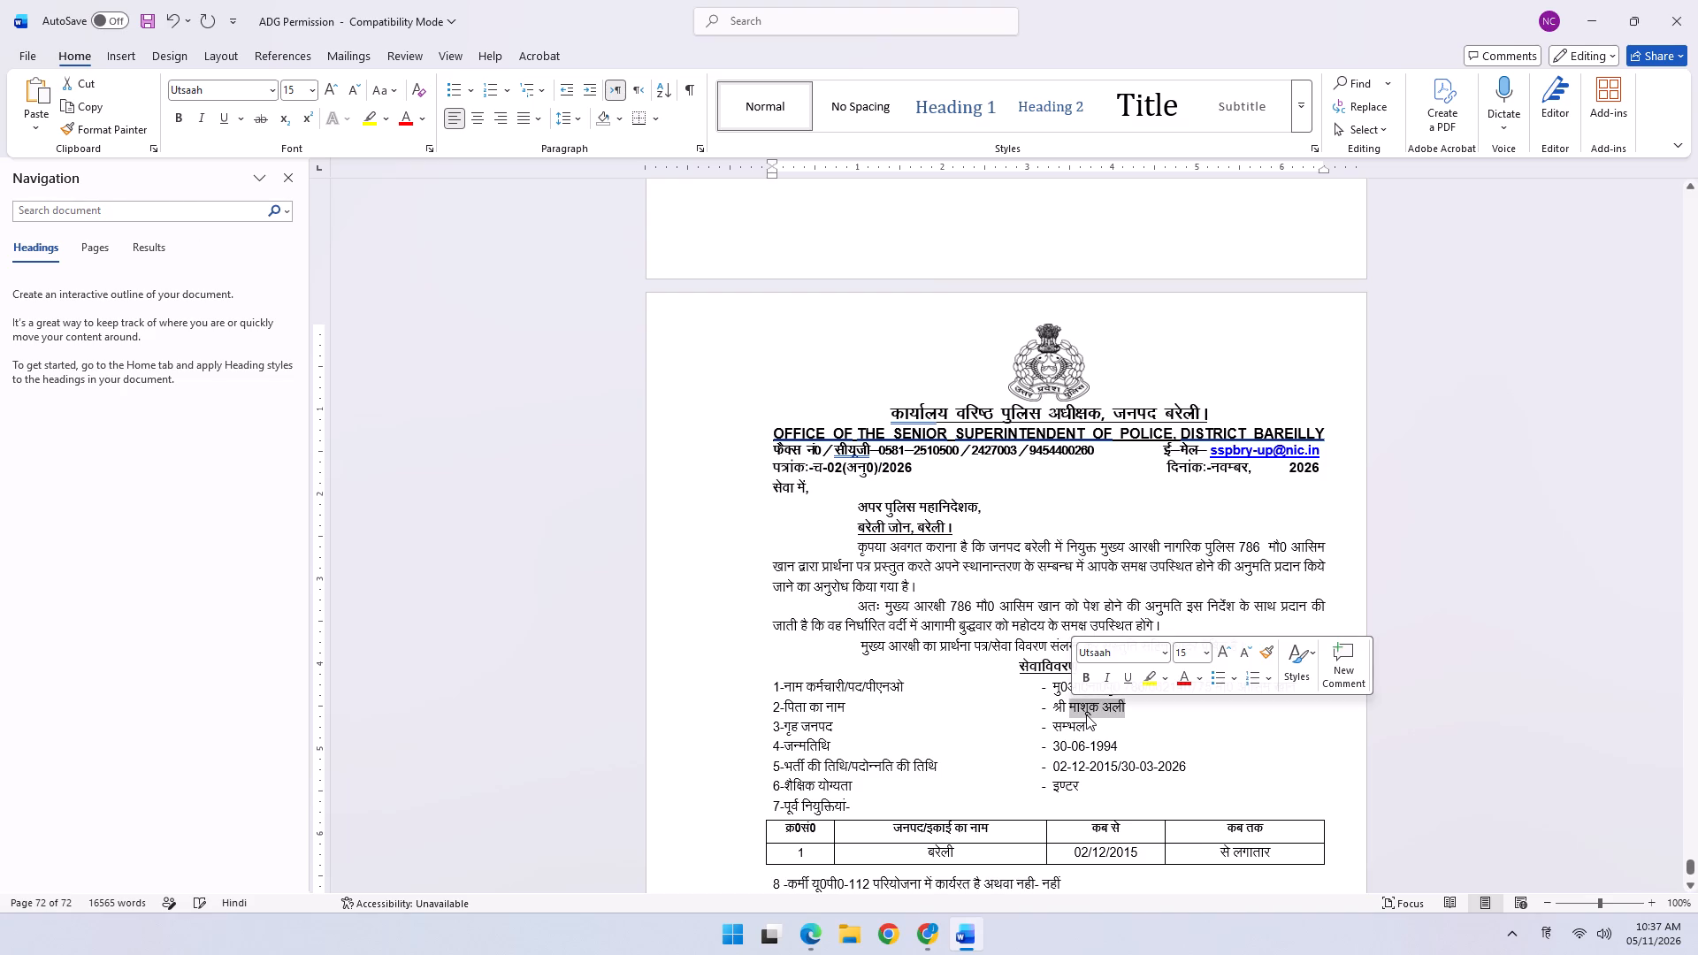
Look up the officer by PNO in the ALL sheet of NEW NR 2025 and copy the father's name into सेवाविवरण item 2.
key(alt+Tab)
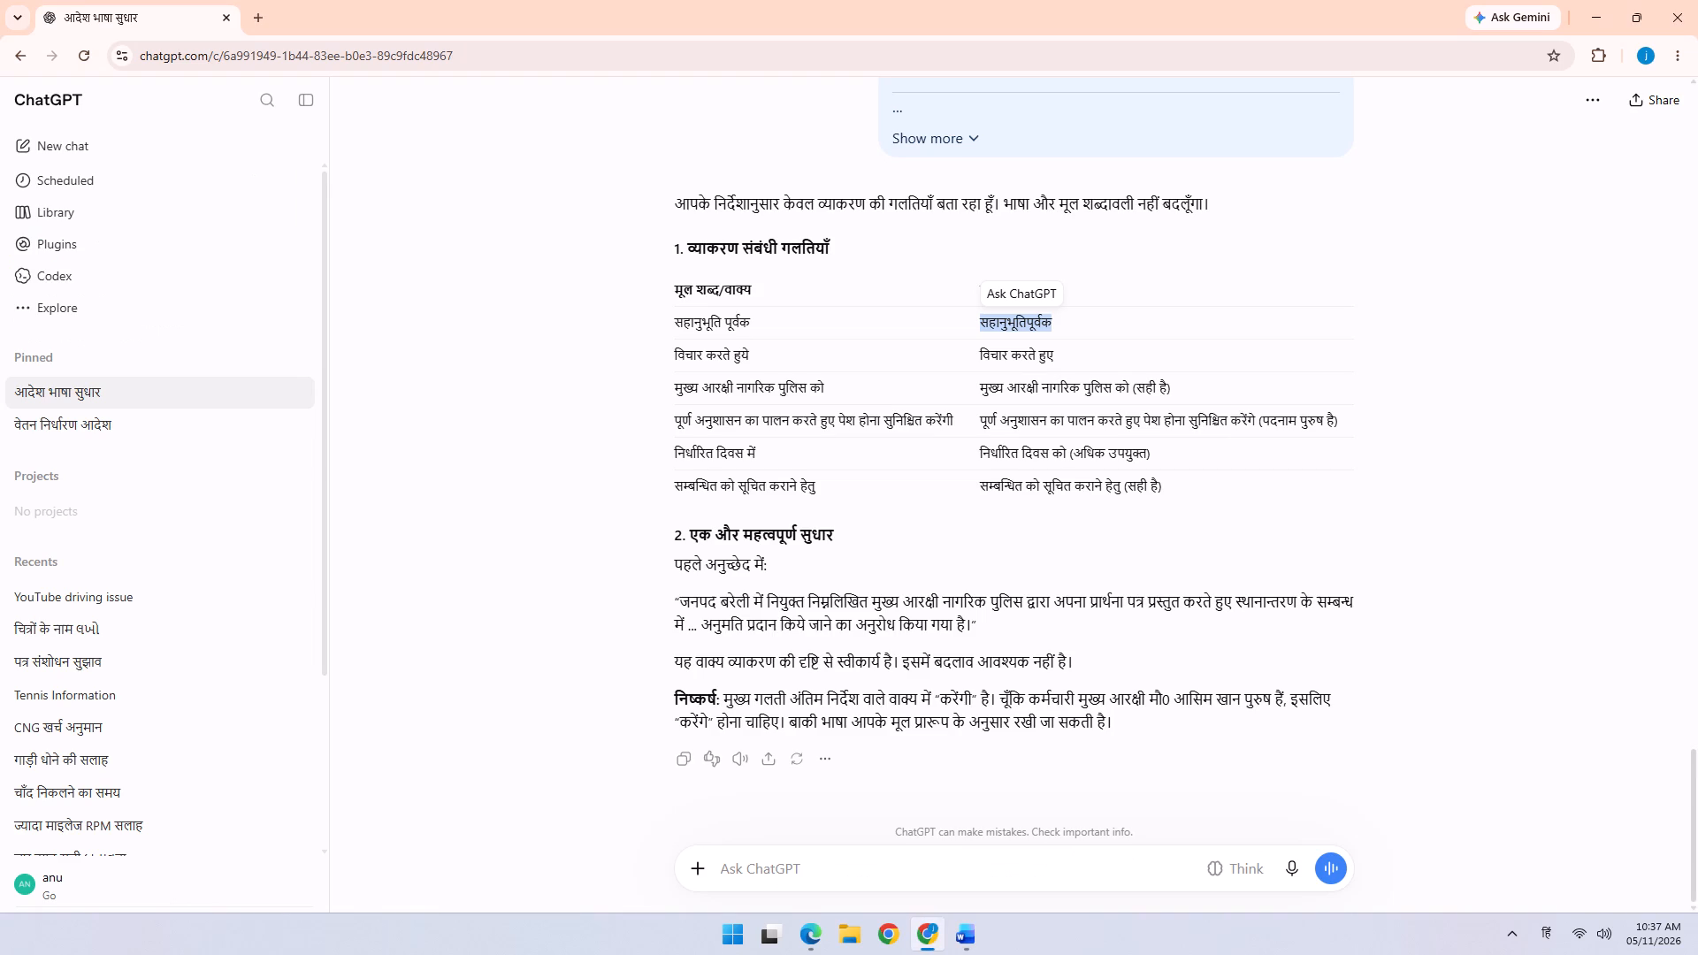
click(1697, 0)
key(alt+Tab)
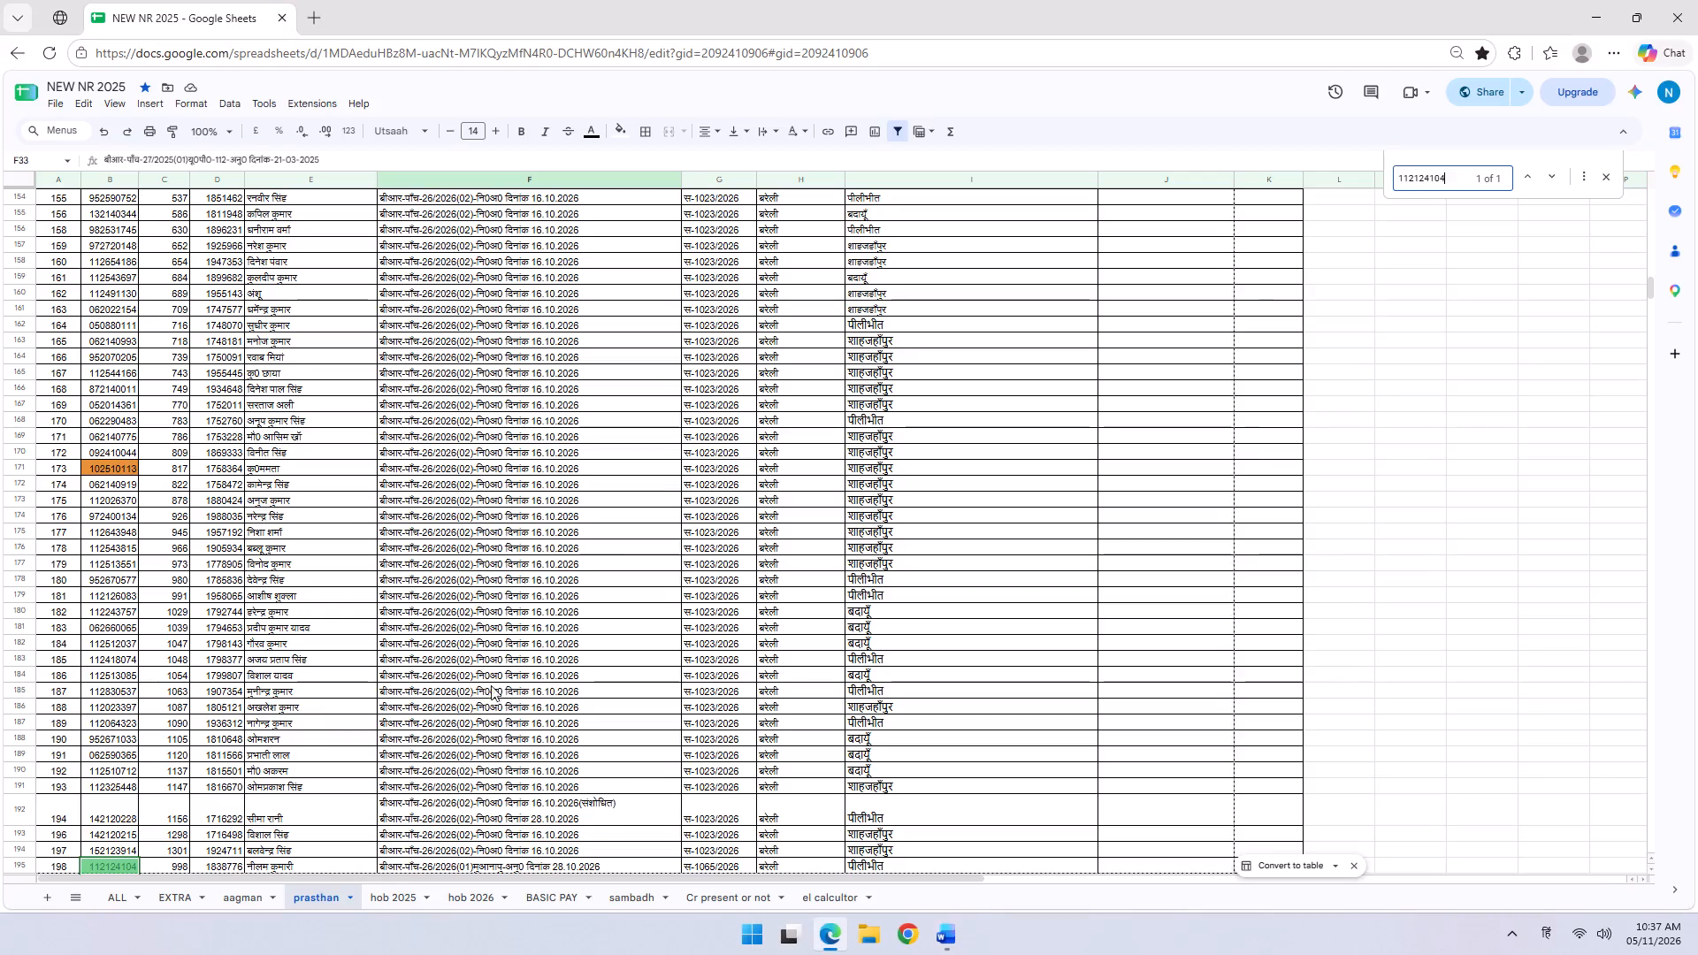
click(114, 898)
click(219, 721)
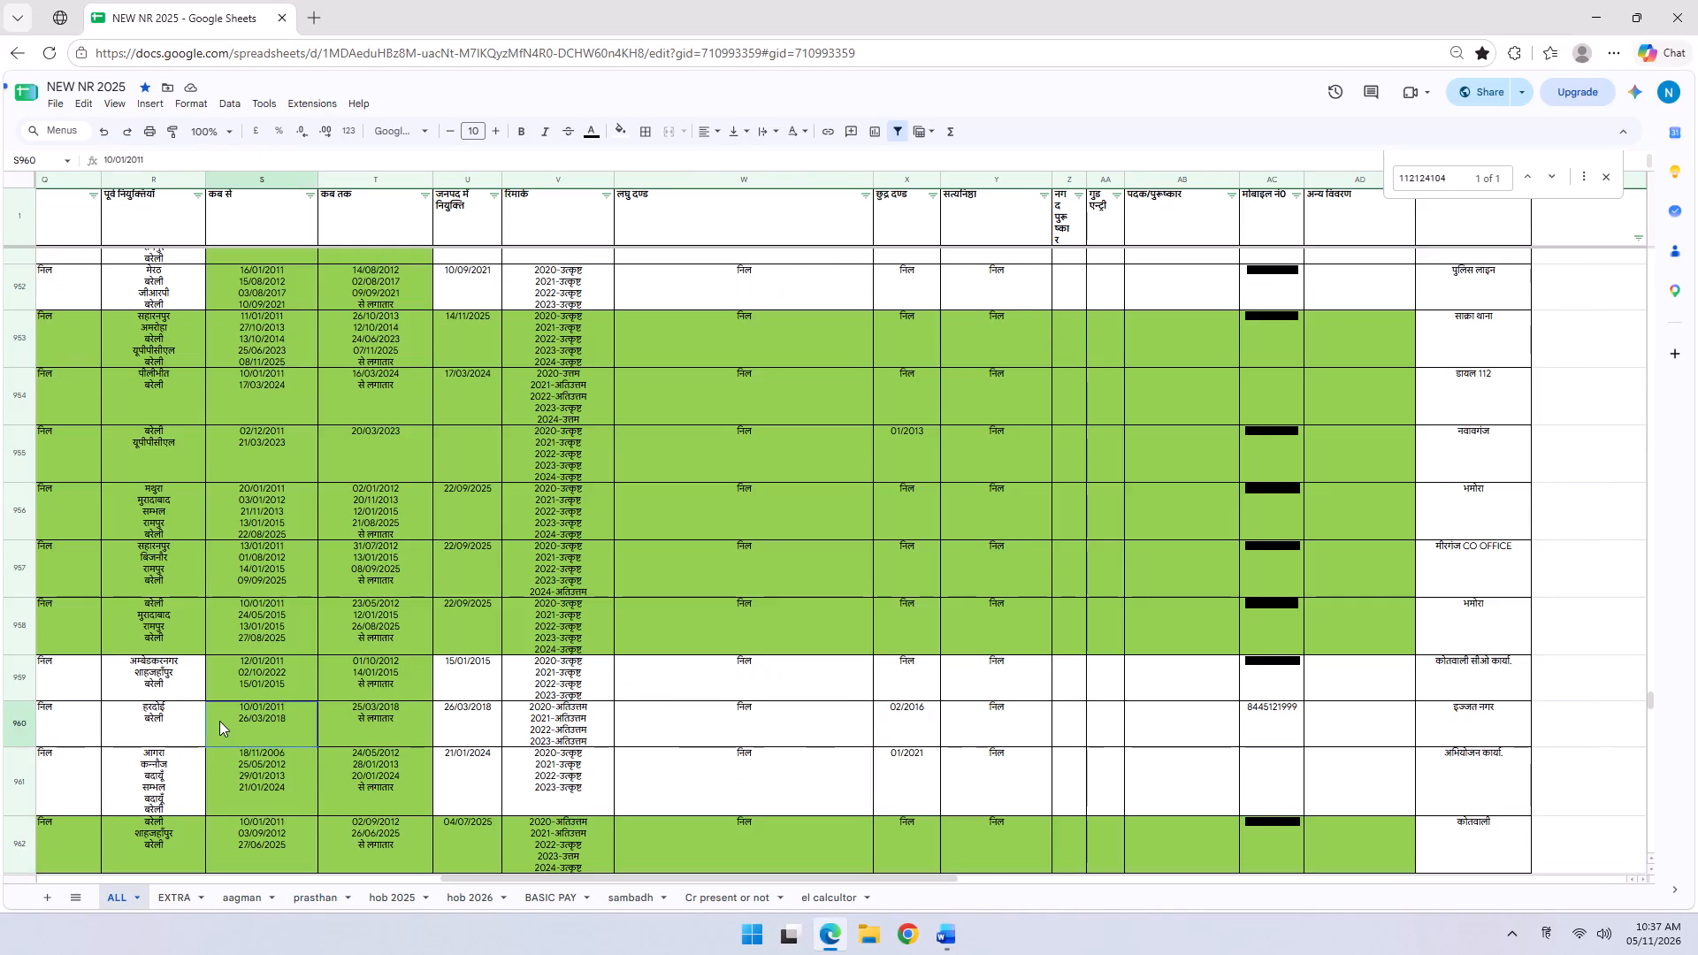
key(ctrl+f)
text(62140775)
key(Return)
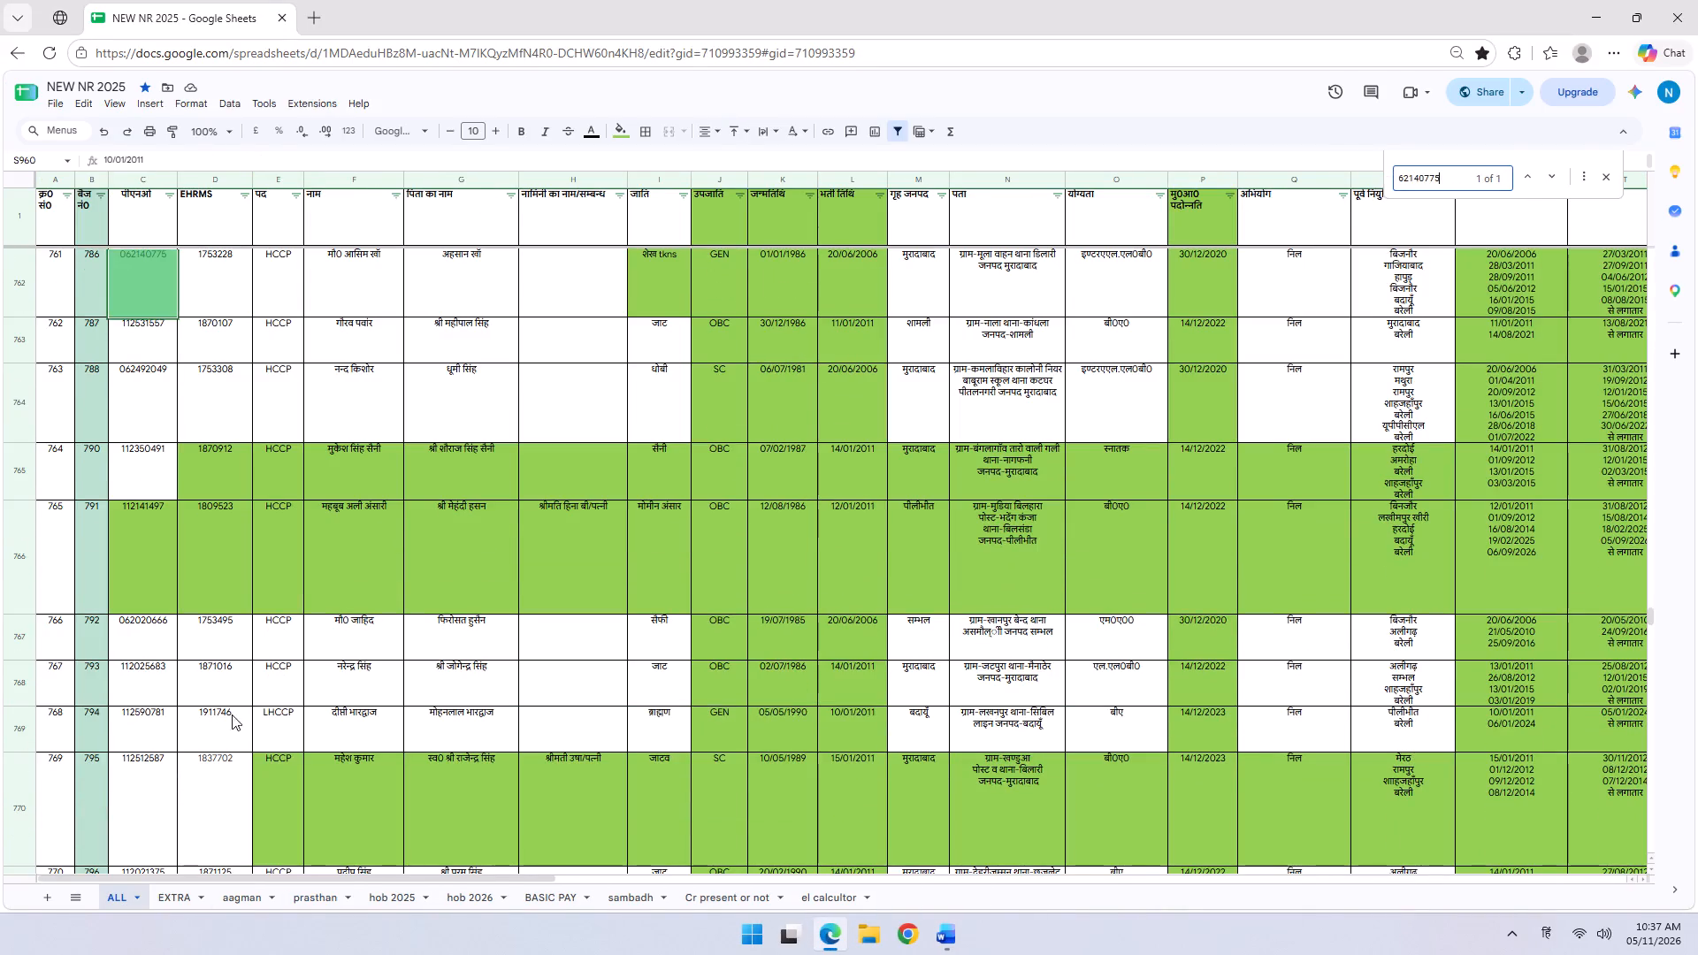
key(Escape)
click(459, 297)
key(ctrl+c)
key(alt+Tab)
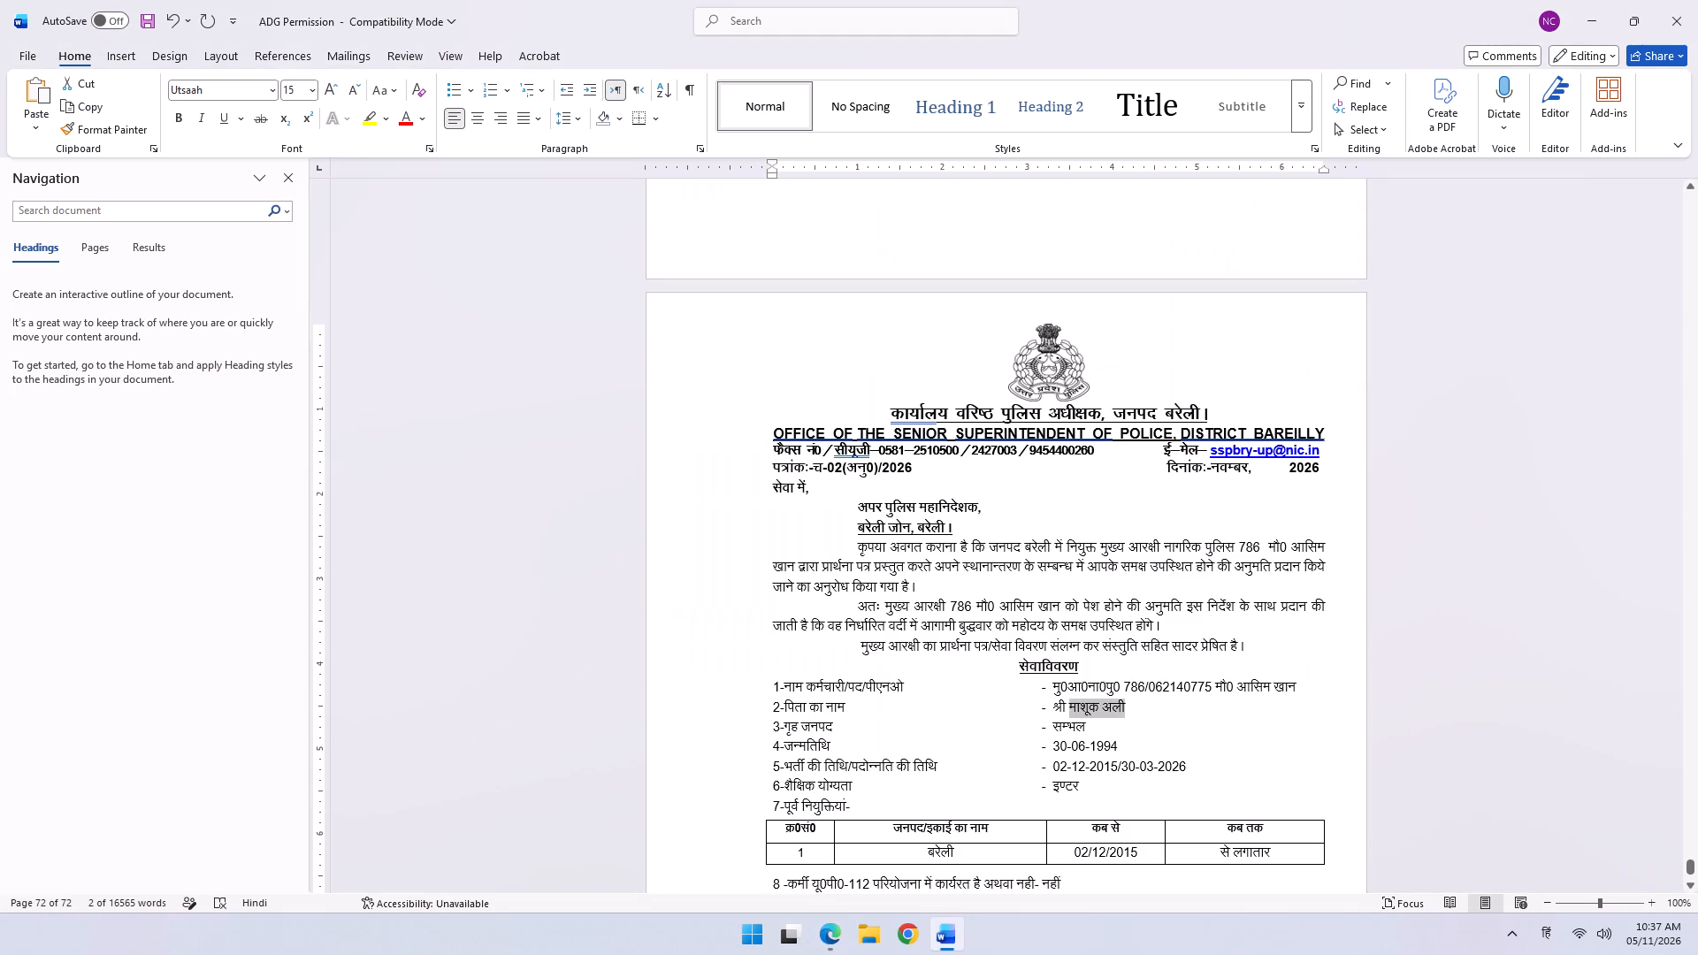
key(ctrl+v)
Replace the home district in सेवाविवरण item 3 with मुरादाबाद, as in the officer's record.
key(alt+Tab)
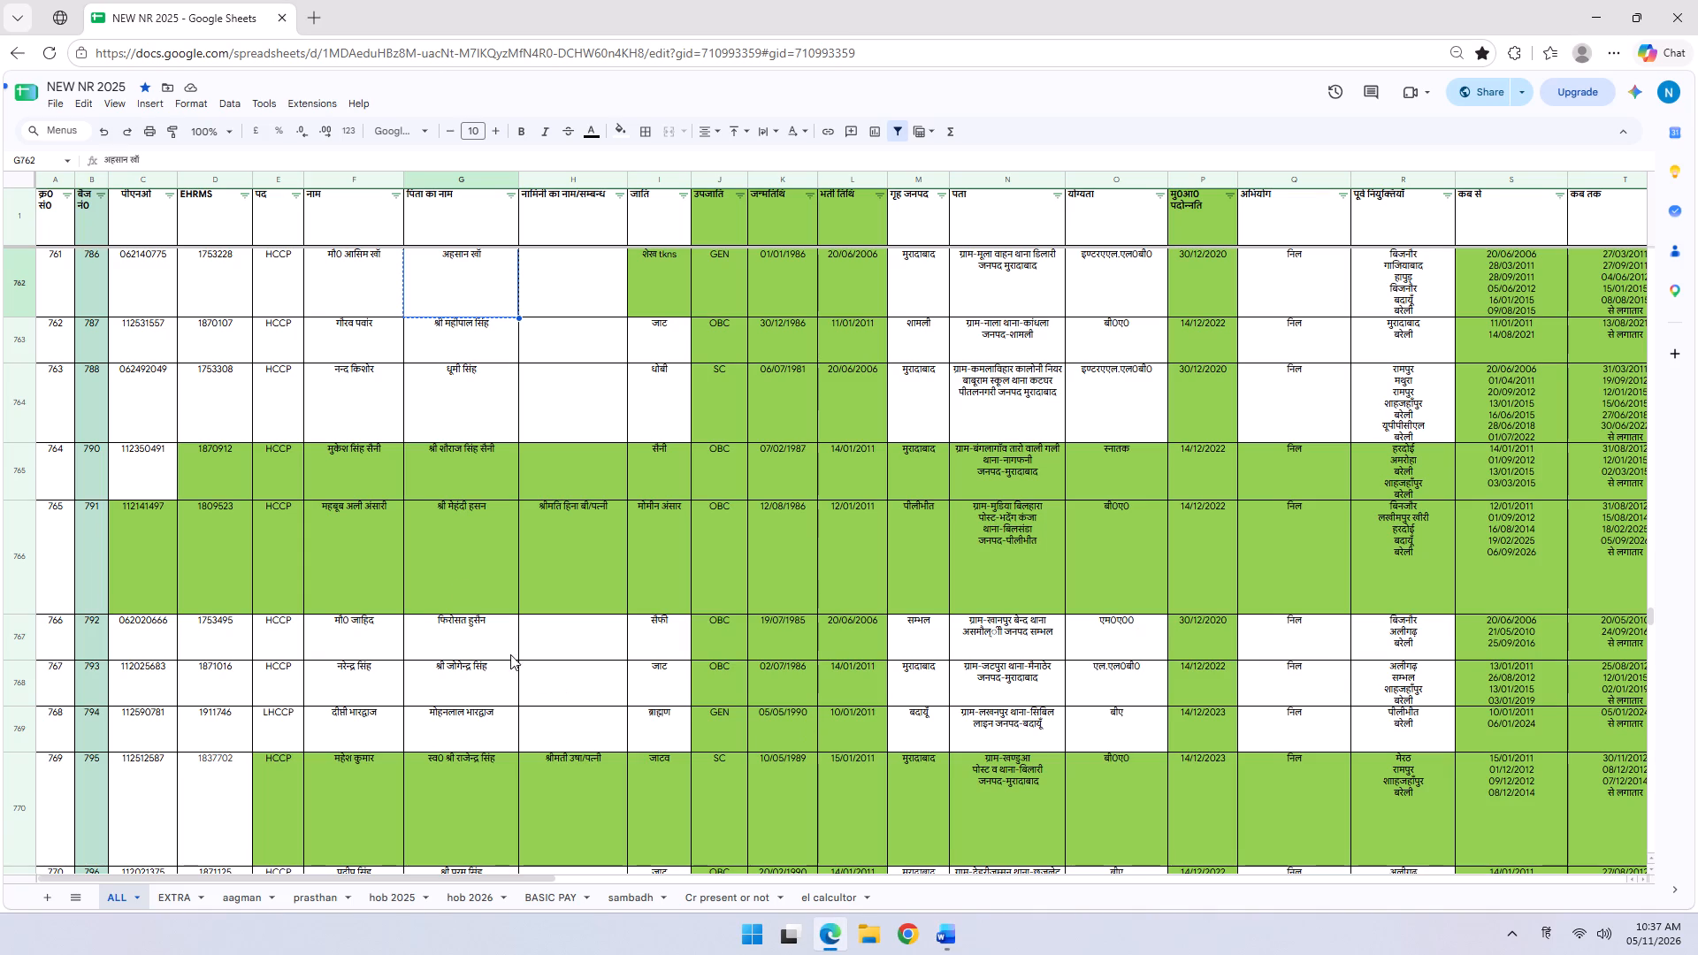
key(alt+Tab)
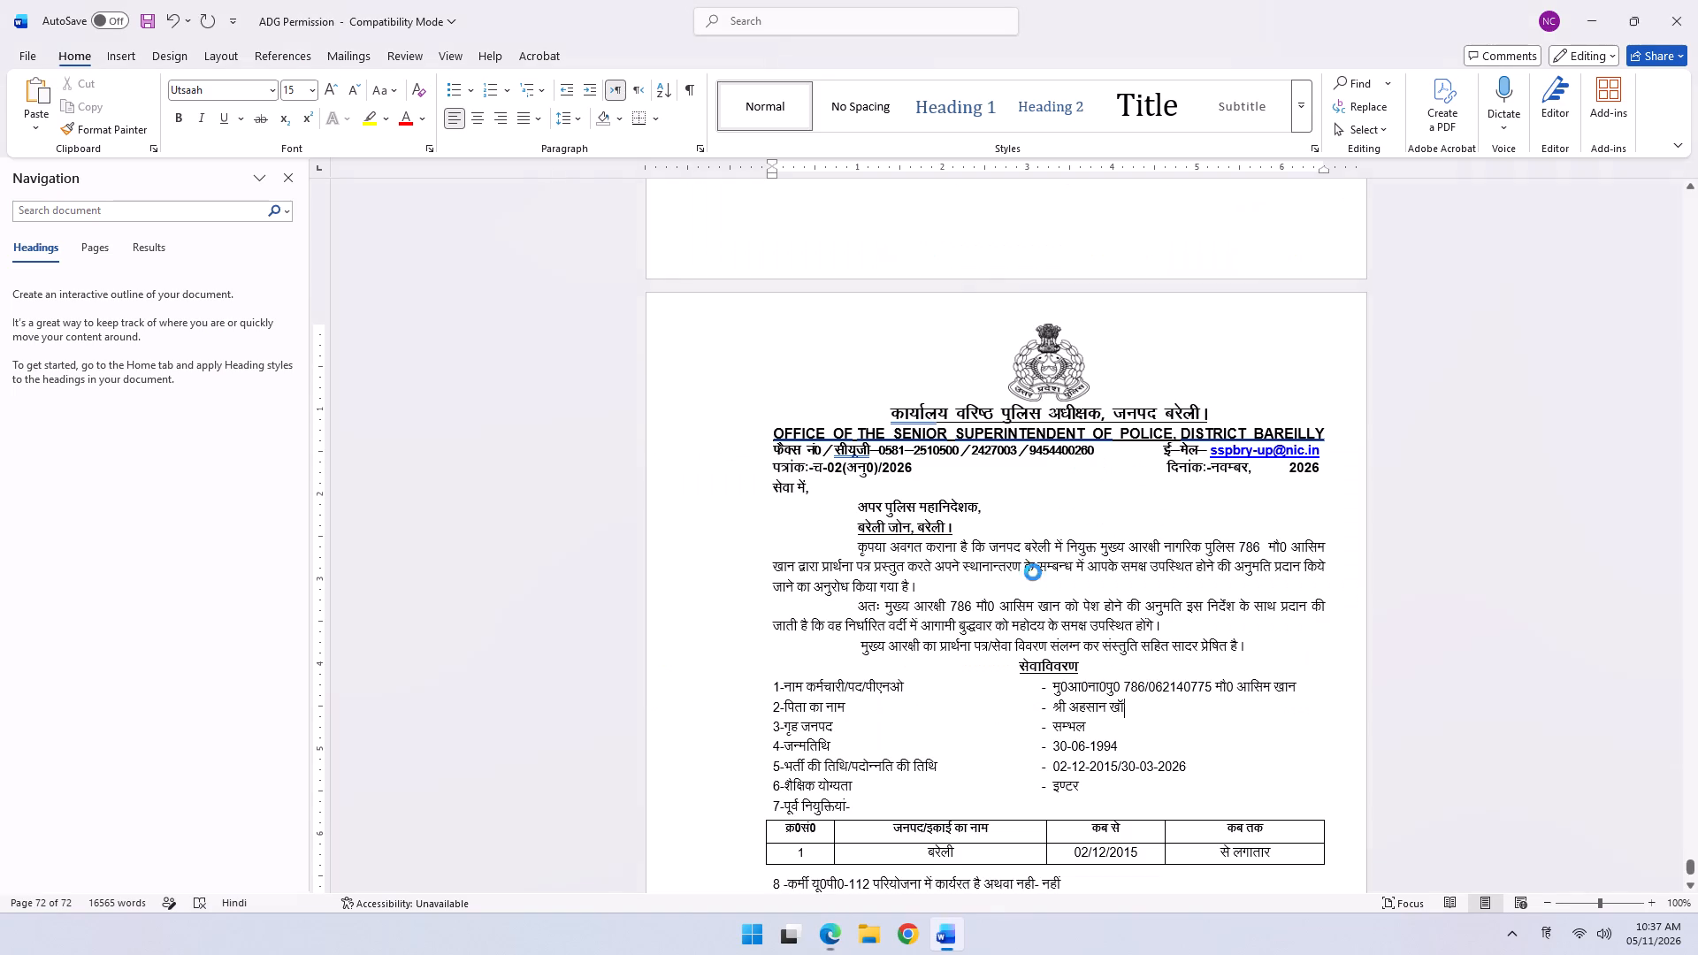
drag(1097, 730, 1055, 729)
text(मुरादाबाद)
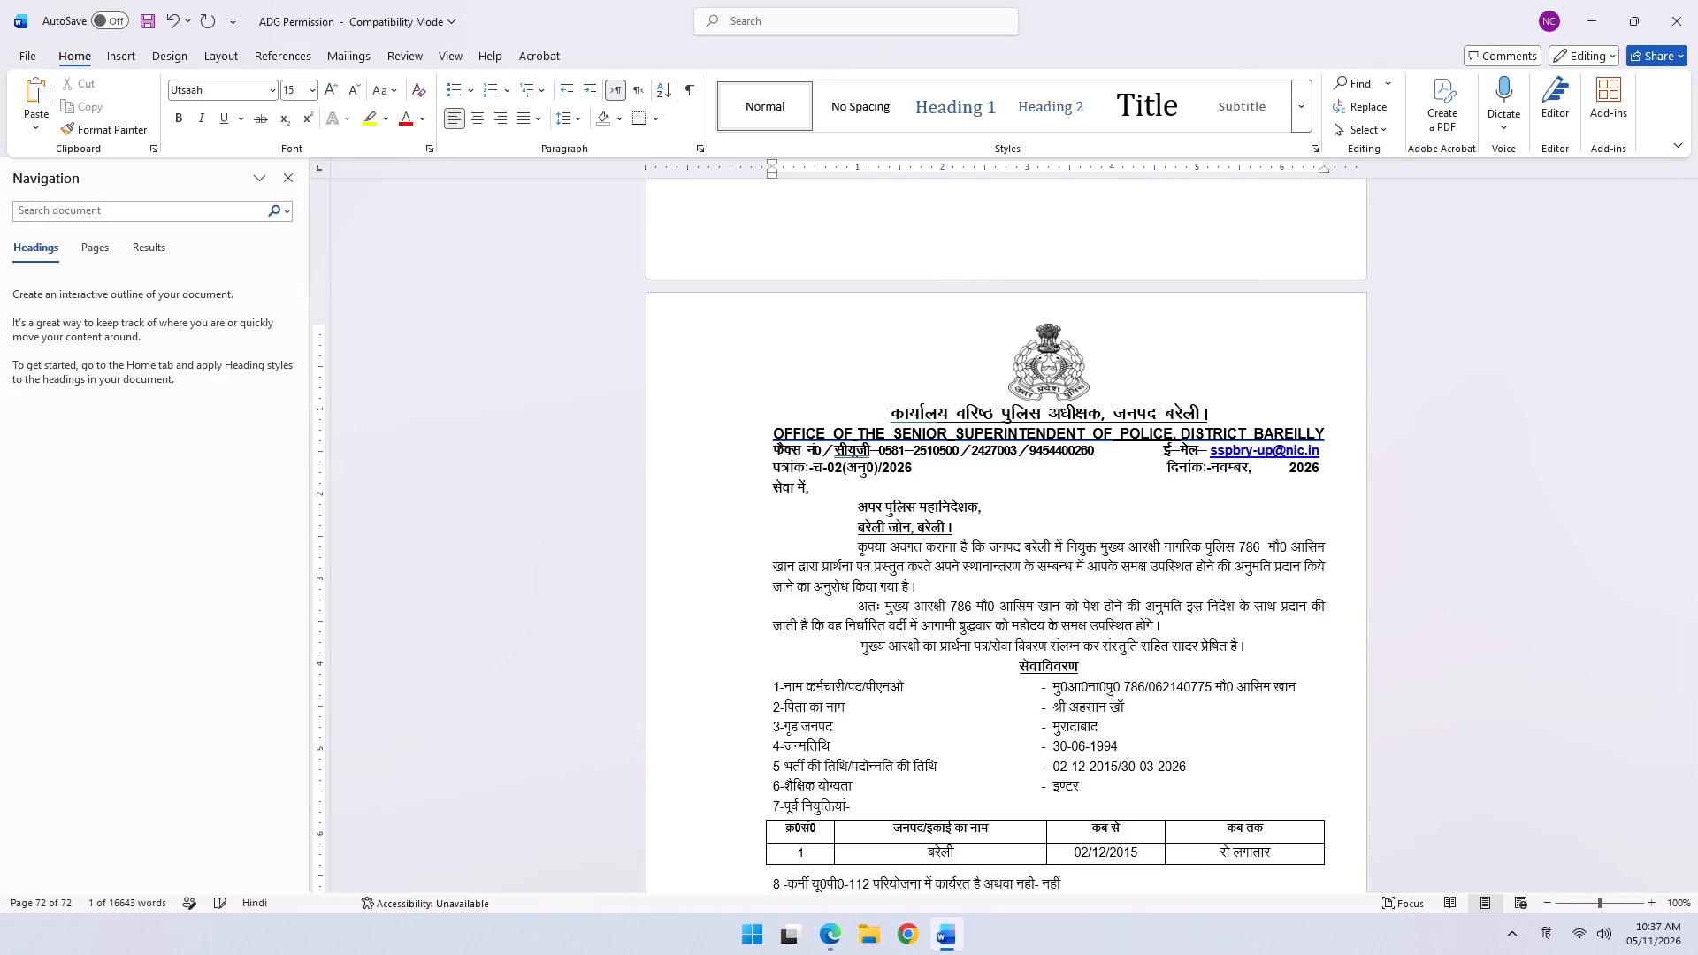
Replace the जन्मतिथि in सेवाविवरण item 4 with the date of birth from the officer's record.
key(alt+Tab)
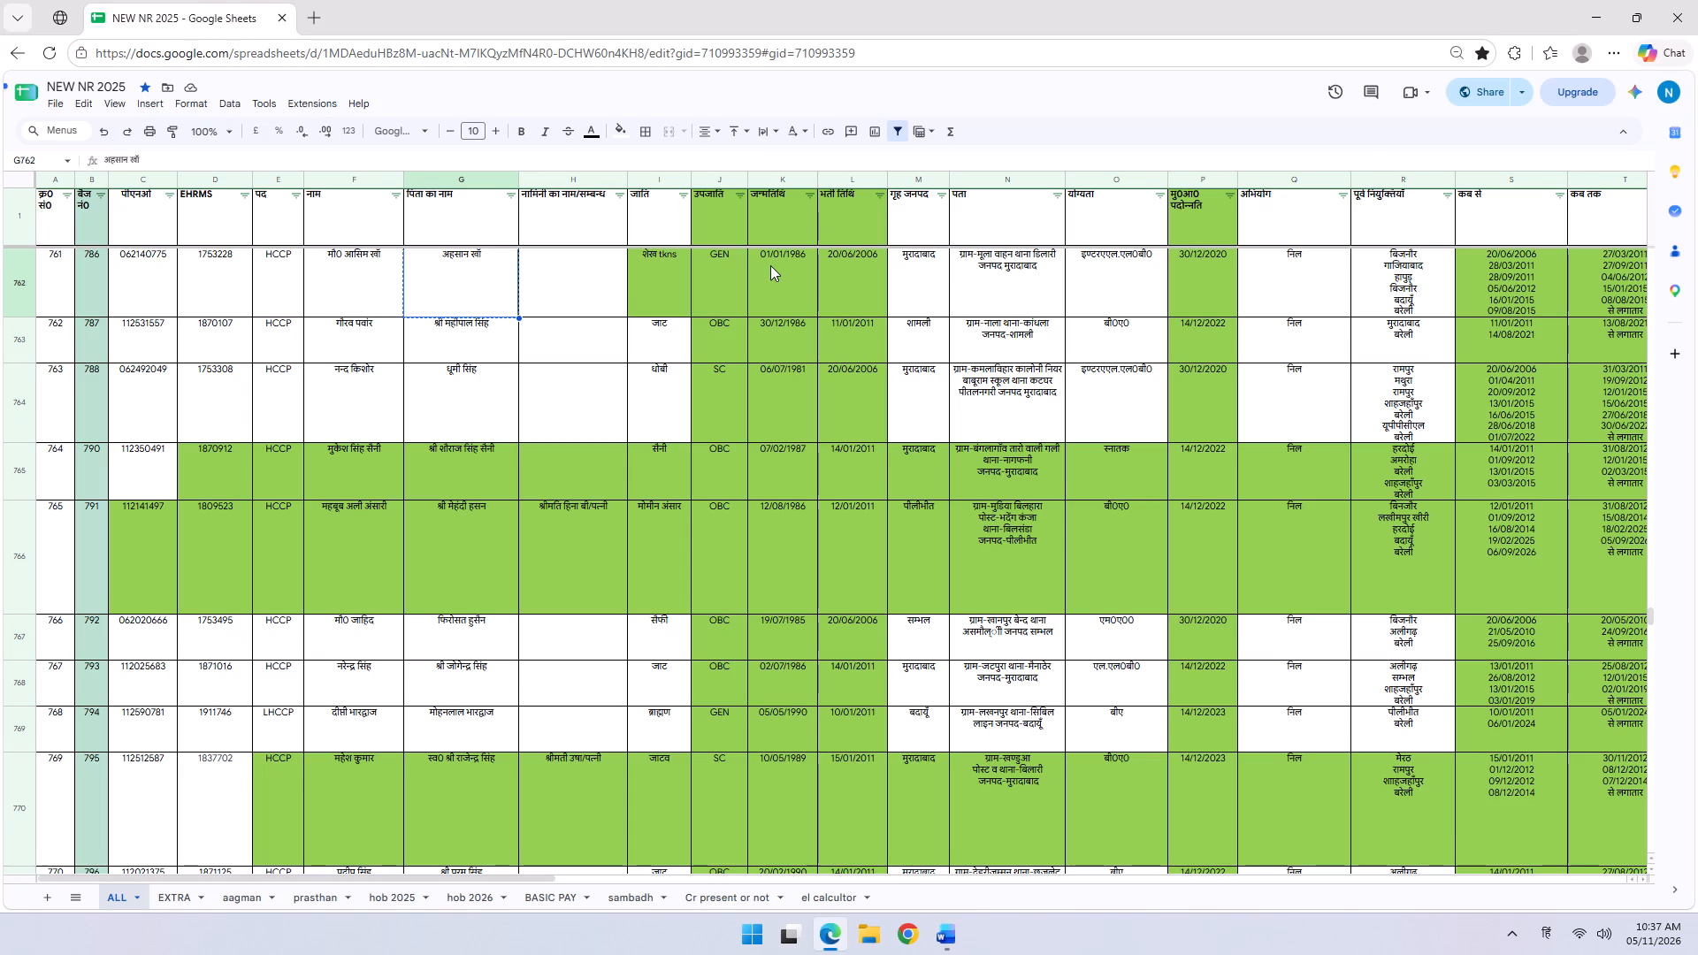
click(770, 265)
key(alt+Tab)
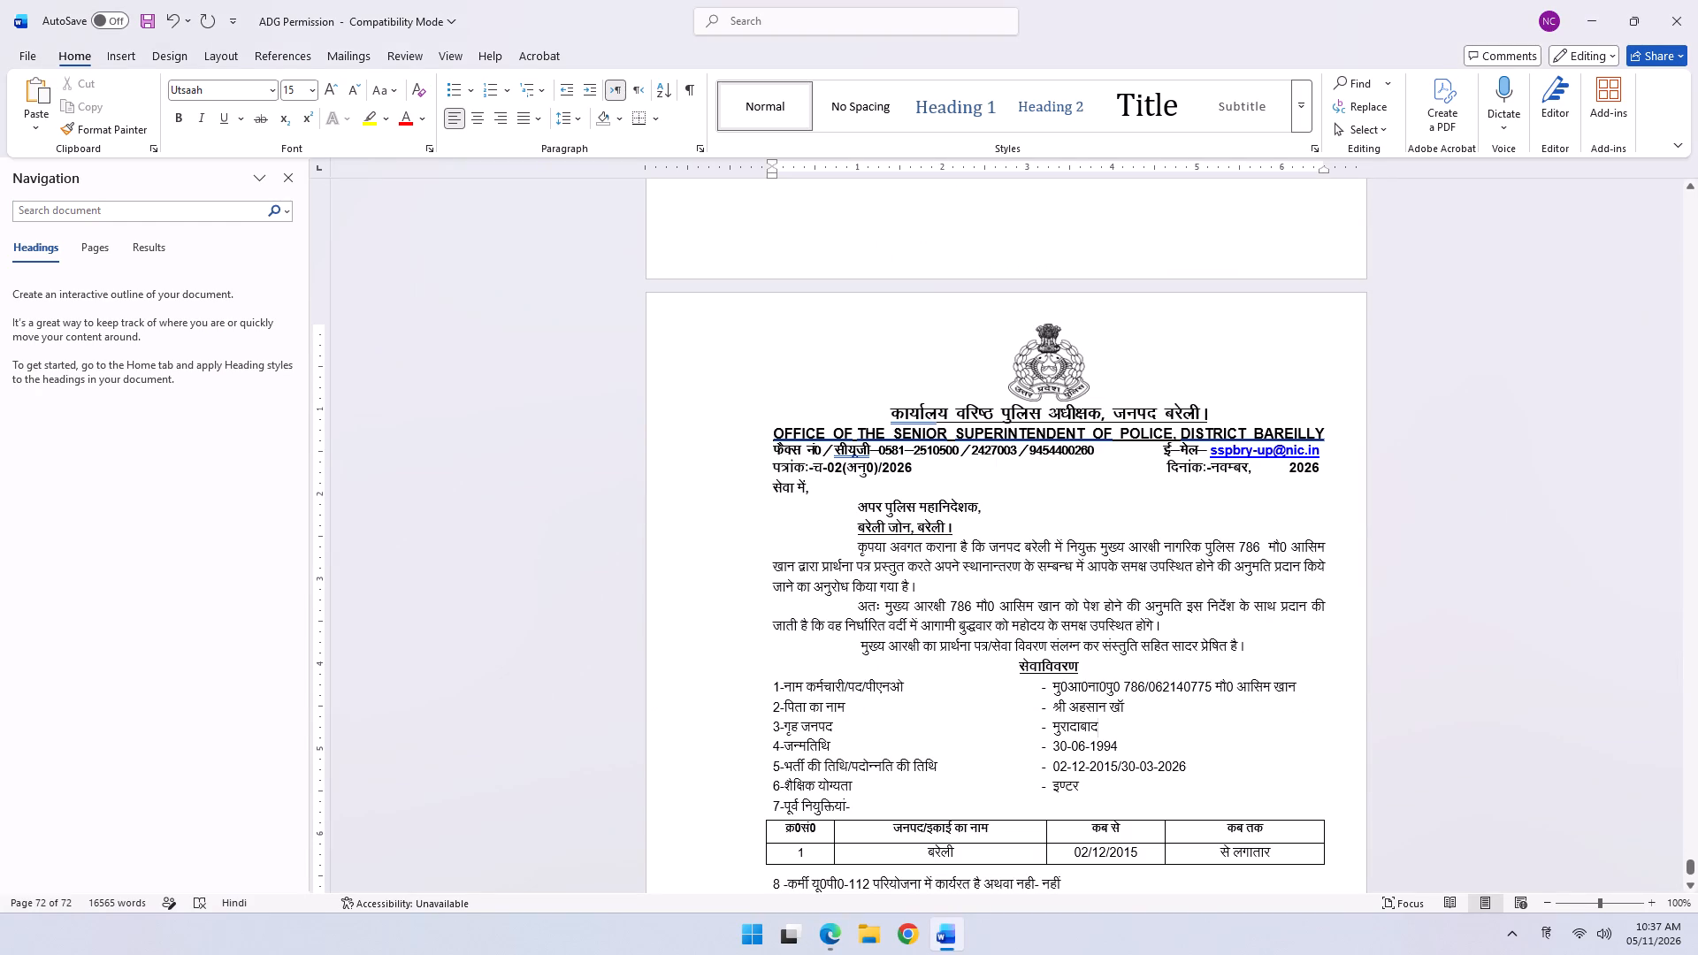
drag(1135, 749, 1058, 745)
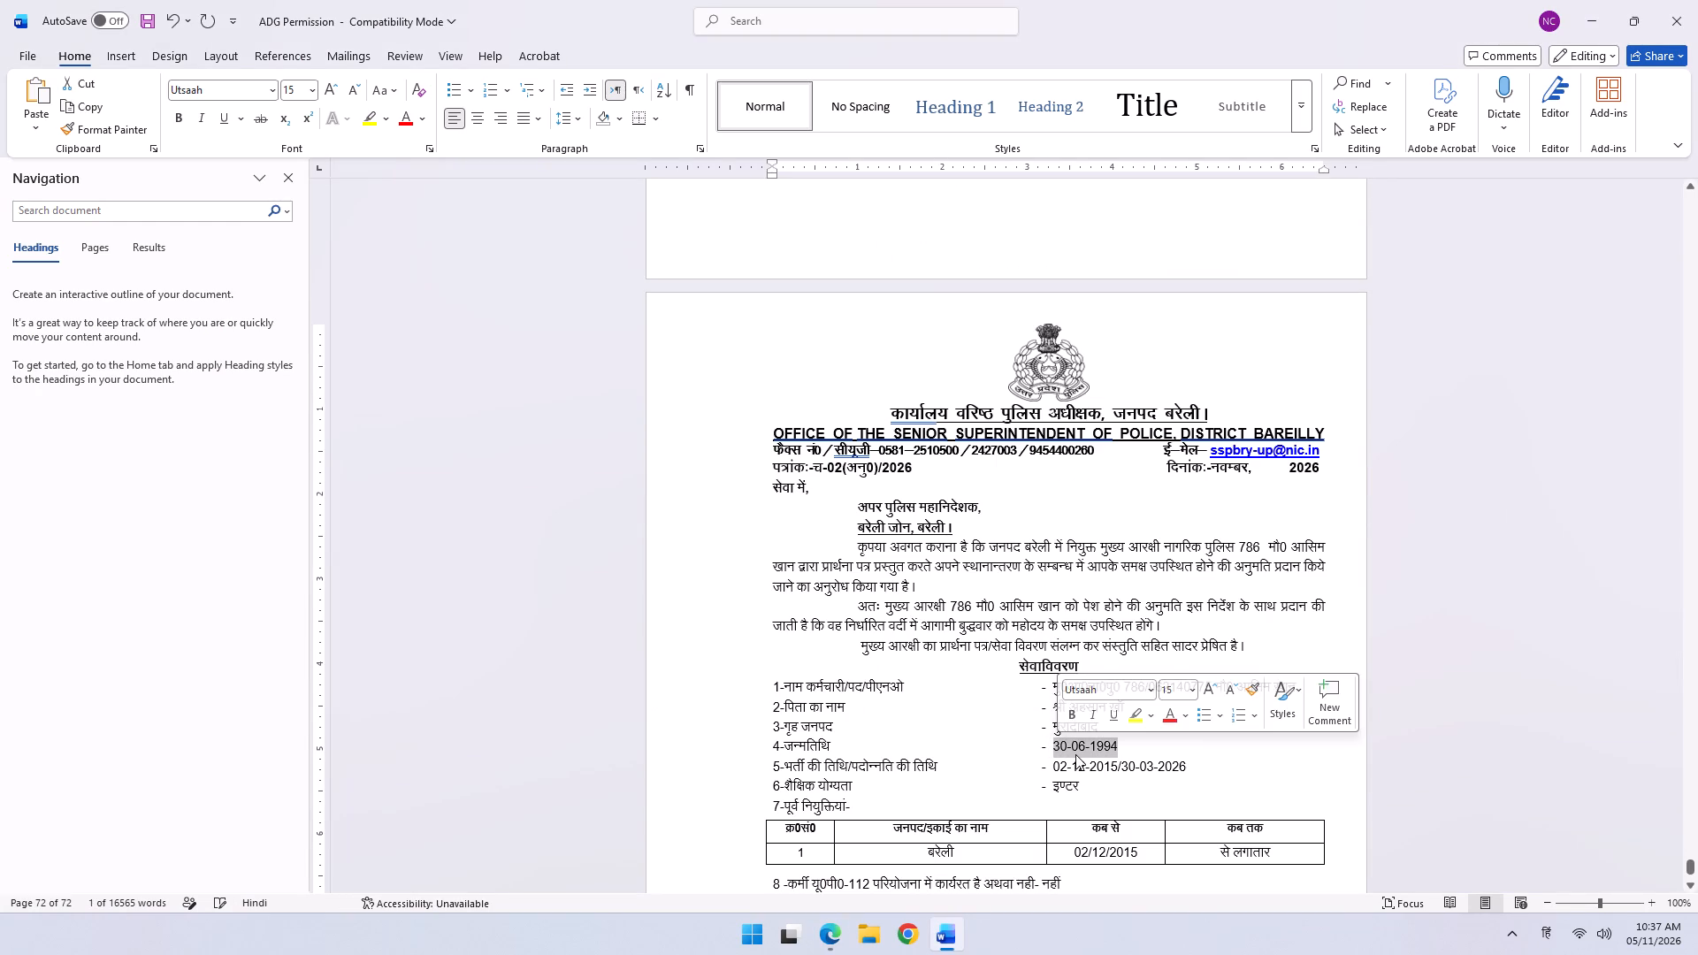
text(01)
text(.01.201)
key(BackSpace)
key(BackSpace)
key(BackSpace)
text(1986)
Set the भर्ती date in सेवाविवरण item 5 to 20.06.2006, checking it against the officer's record.
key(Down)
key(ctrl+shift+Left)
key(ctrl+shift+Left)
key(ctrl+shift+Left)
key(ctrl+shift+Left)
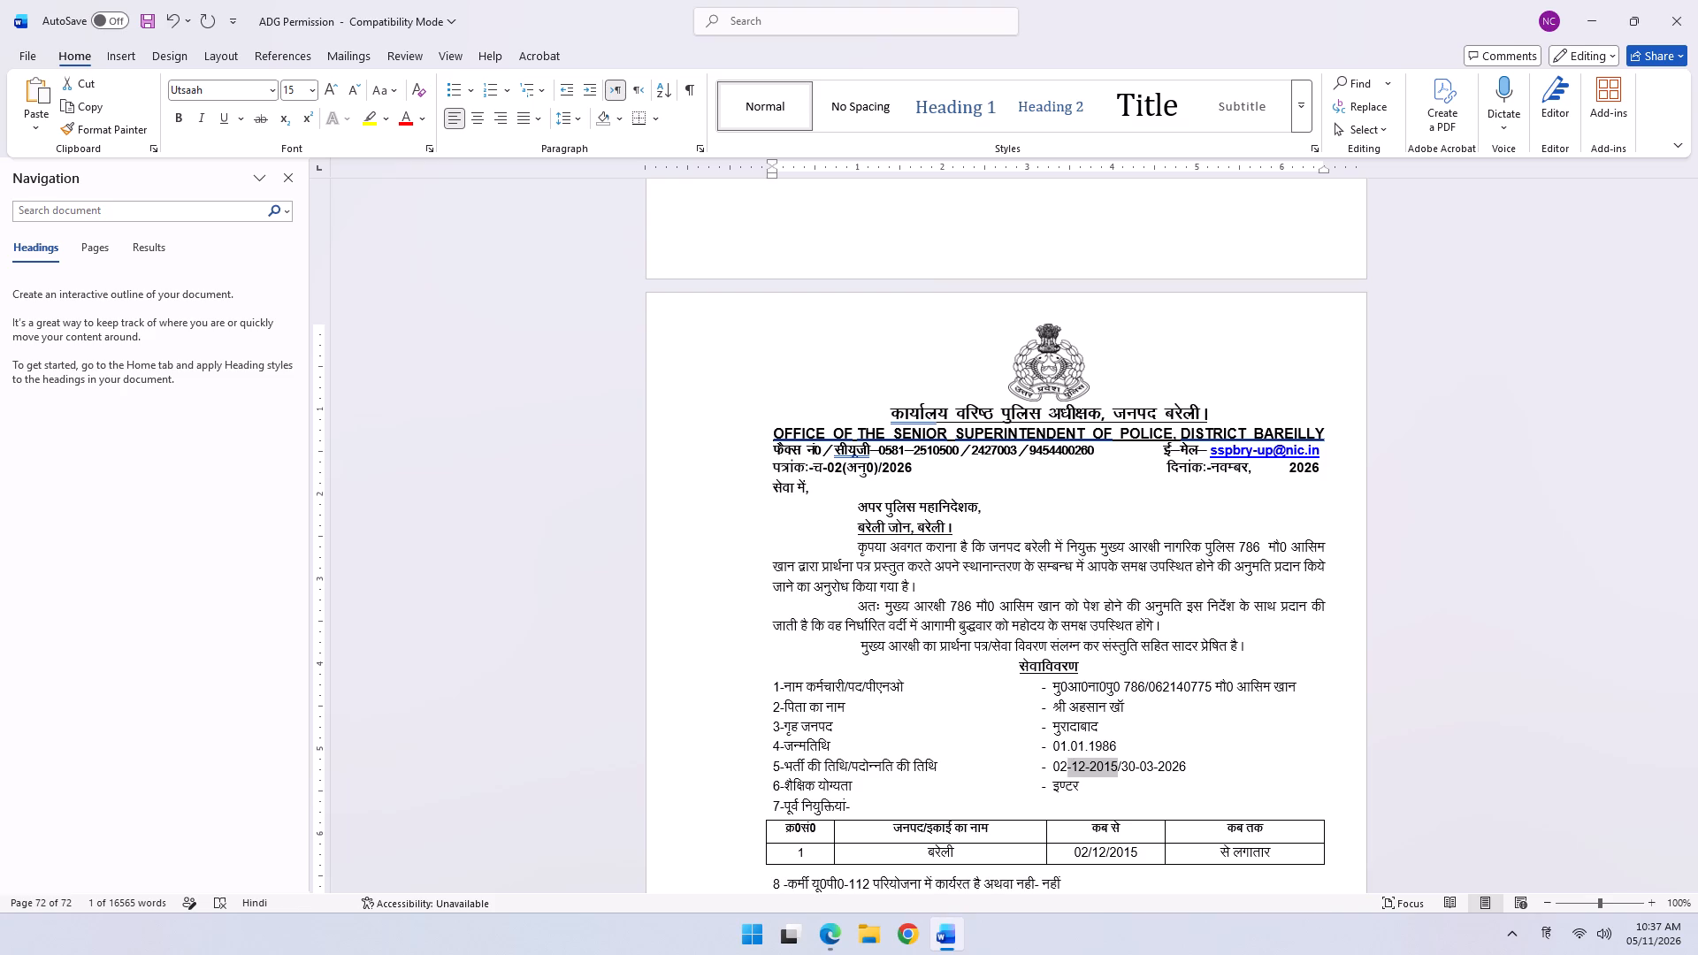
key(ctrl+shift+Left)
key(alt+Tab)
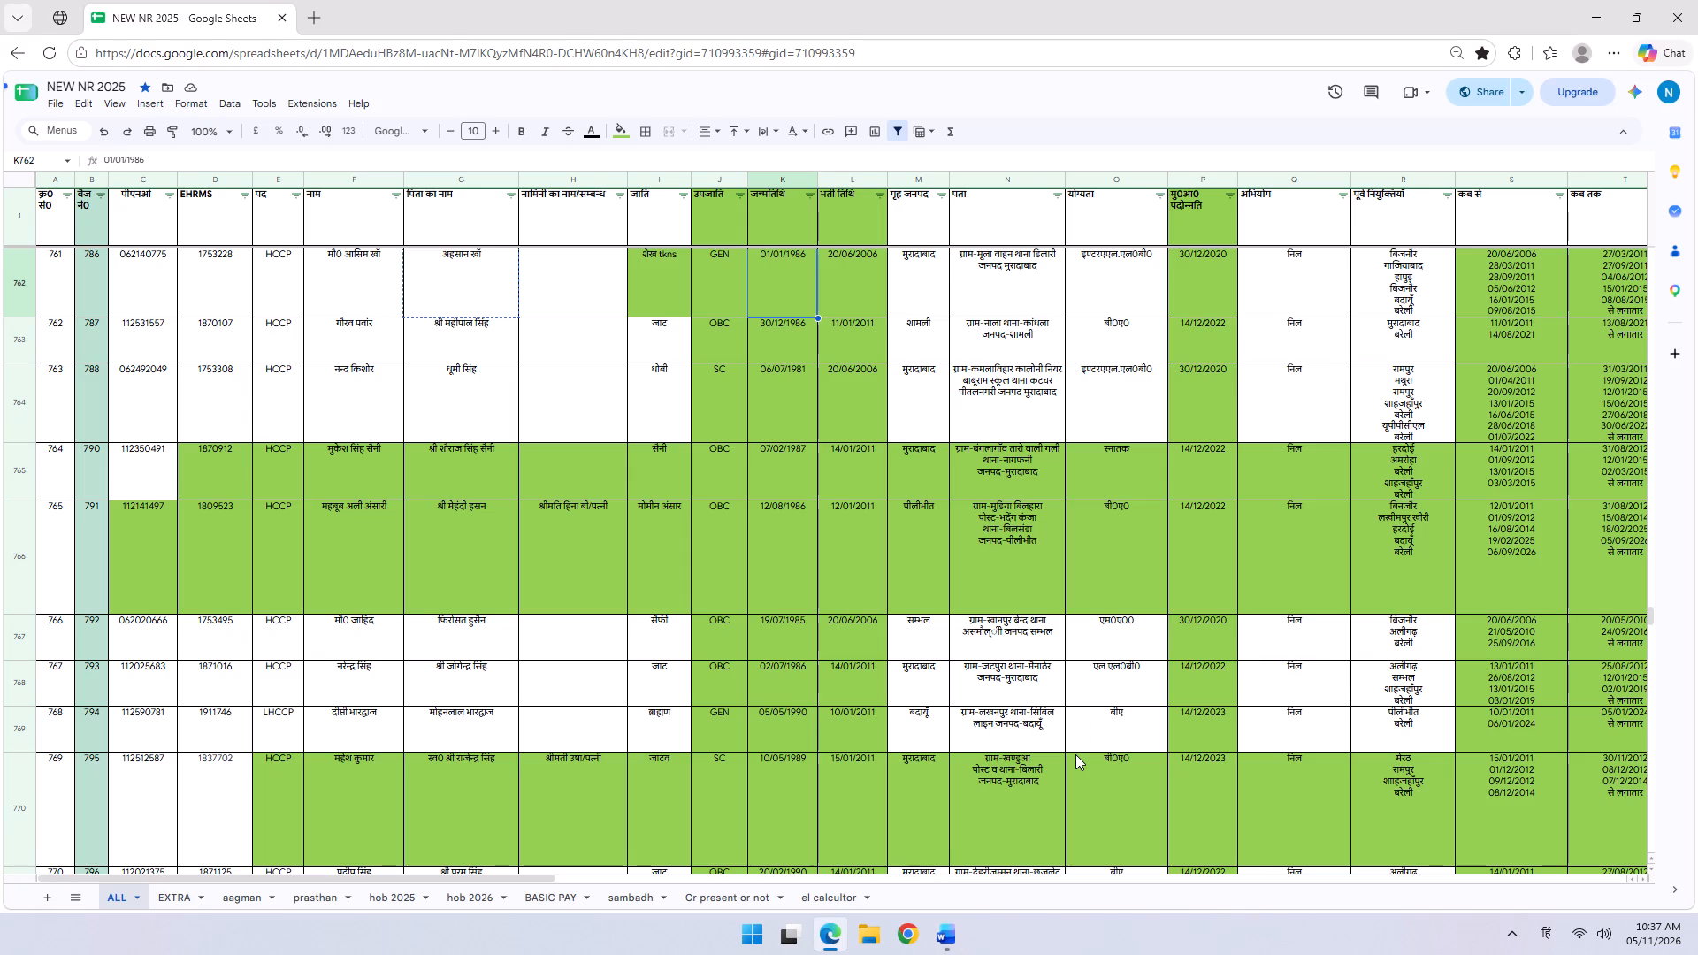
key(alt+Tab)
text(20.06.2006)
Set the पदोन्नति date after the slash in सेवाविवरण item 5 to 30.12.2020, checking it against the officer's record.
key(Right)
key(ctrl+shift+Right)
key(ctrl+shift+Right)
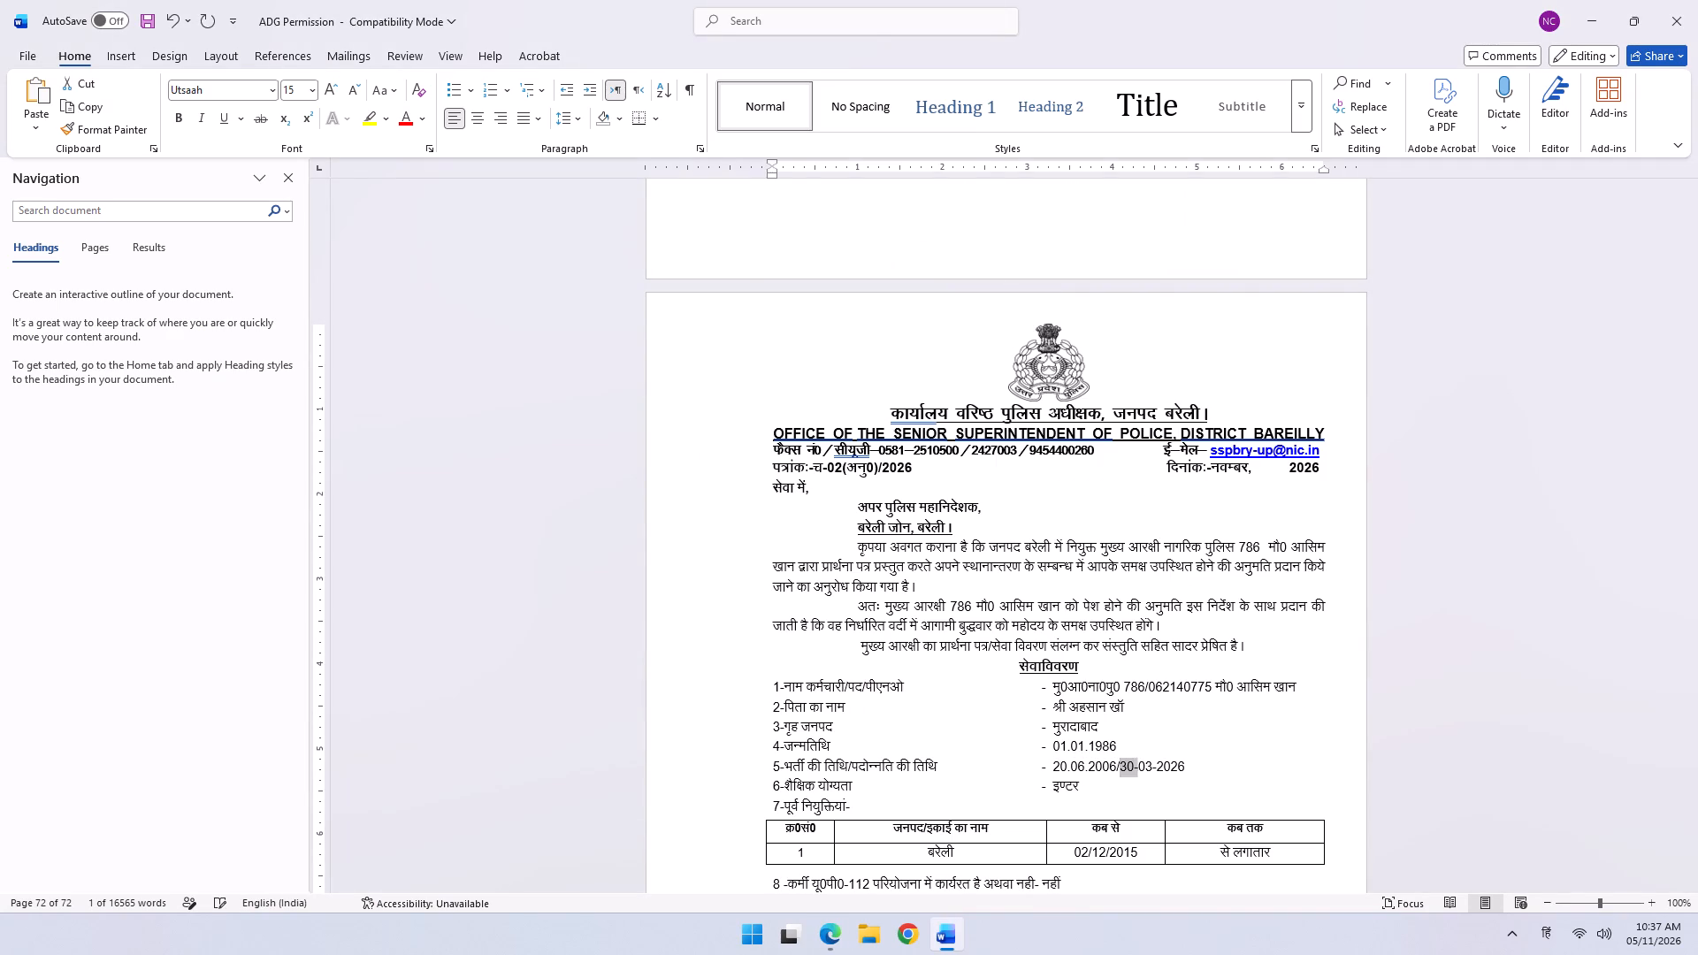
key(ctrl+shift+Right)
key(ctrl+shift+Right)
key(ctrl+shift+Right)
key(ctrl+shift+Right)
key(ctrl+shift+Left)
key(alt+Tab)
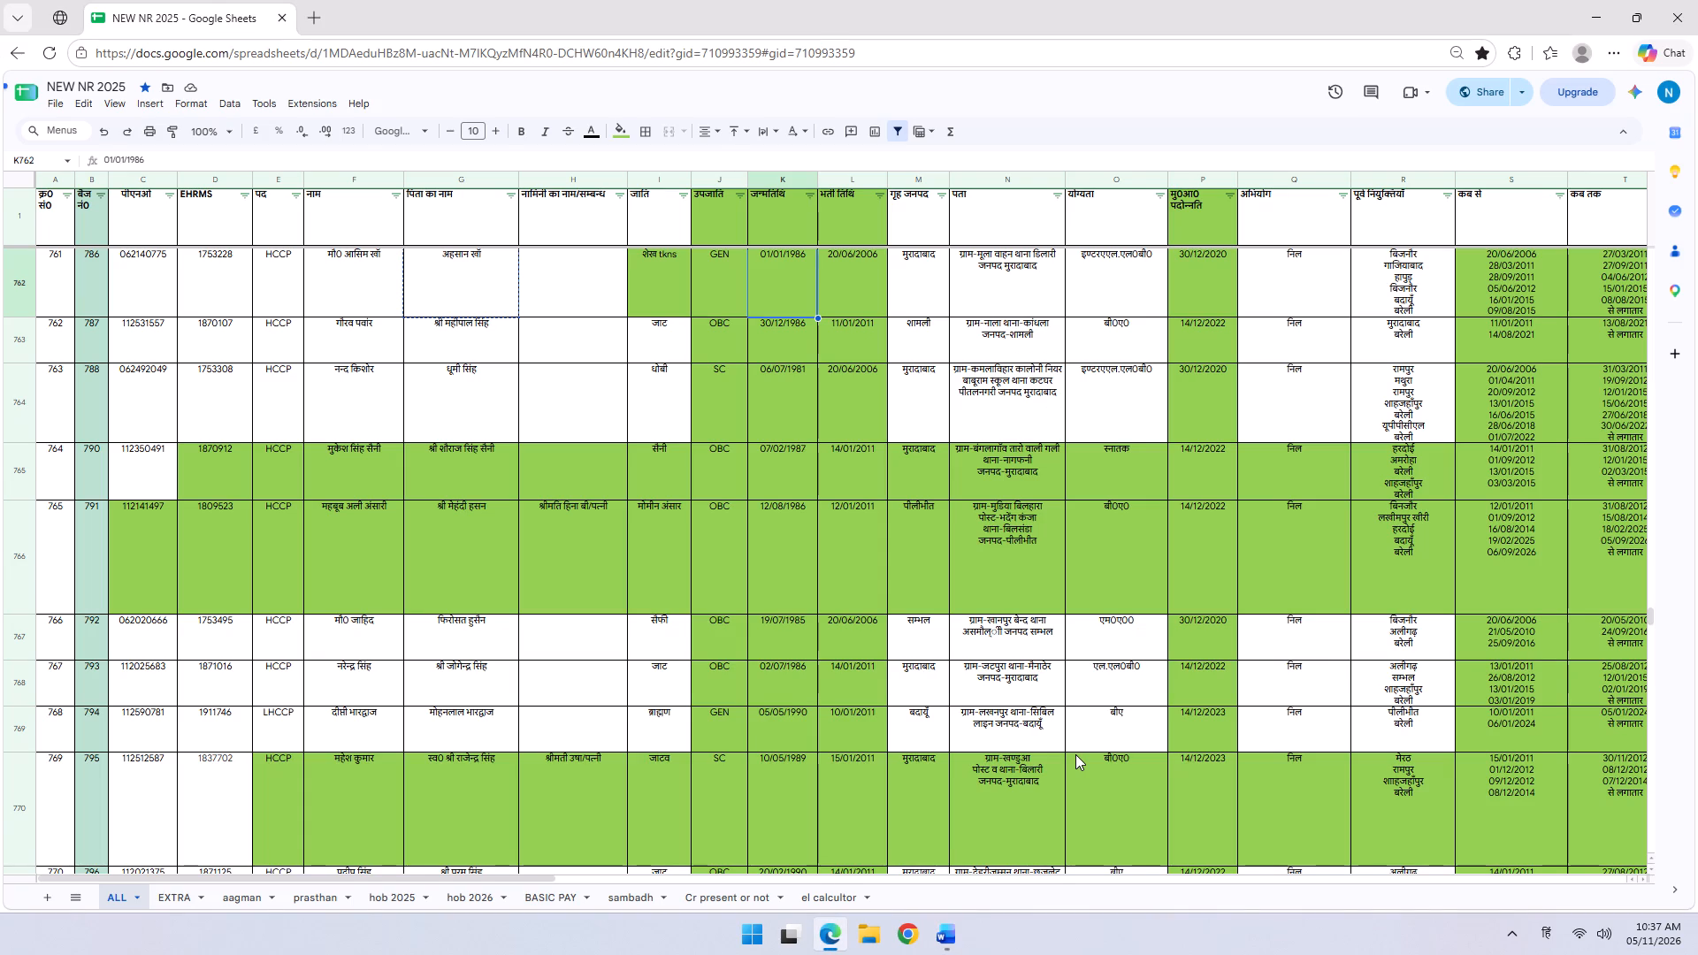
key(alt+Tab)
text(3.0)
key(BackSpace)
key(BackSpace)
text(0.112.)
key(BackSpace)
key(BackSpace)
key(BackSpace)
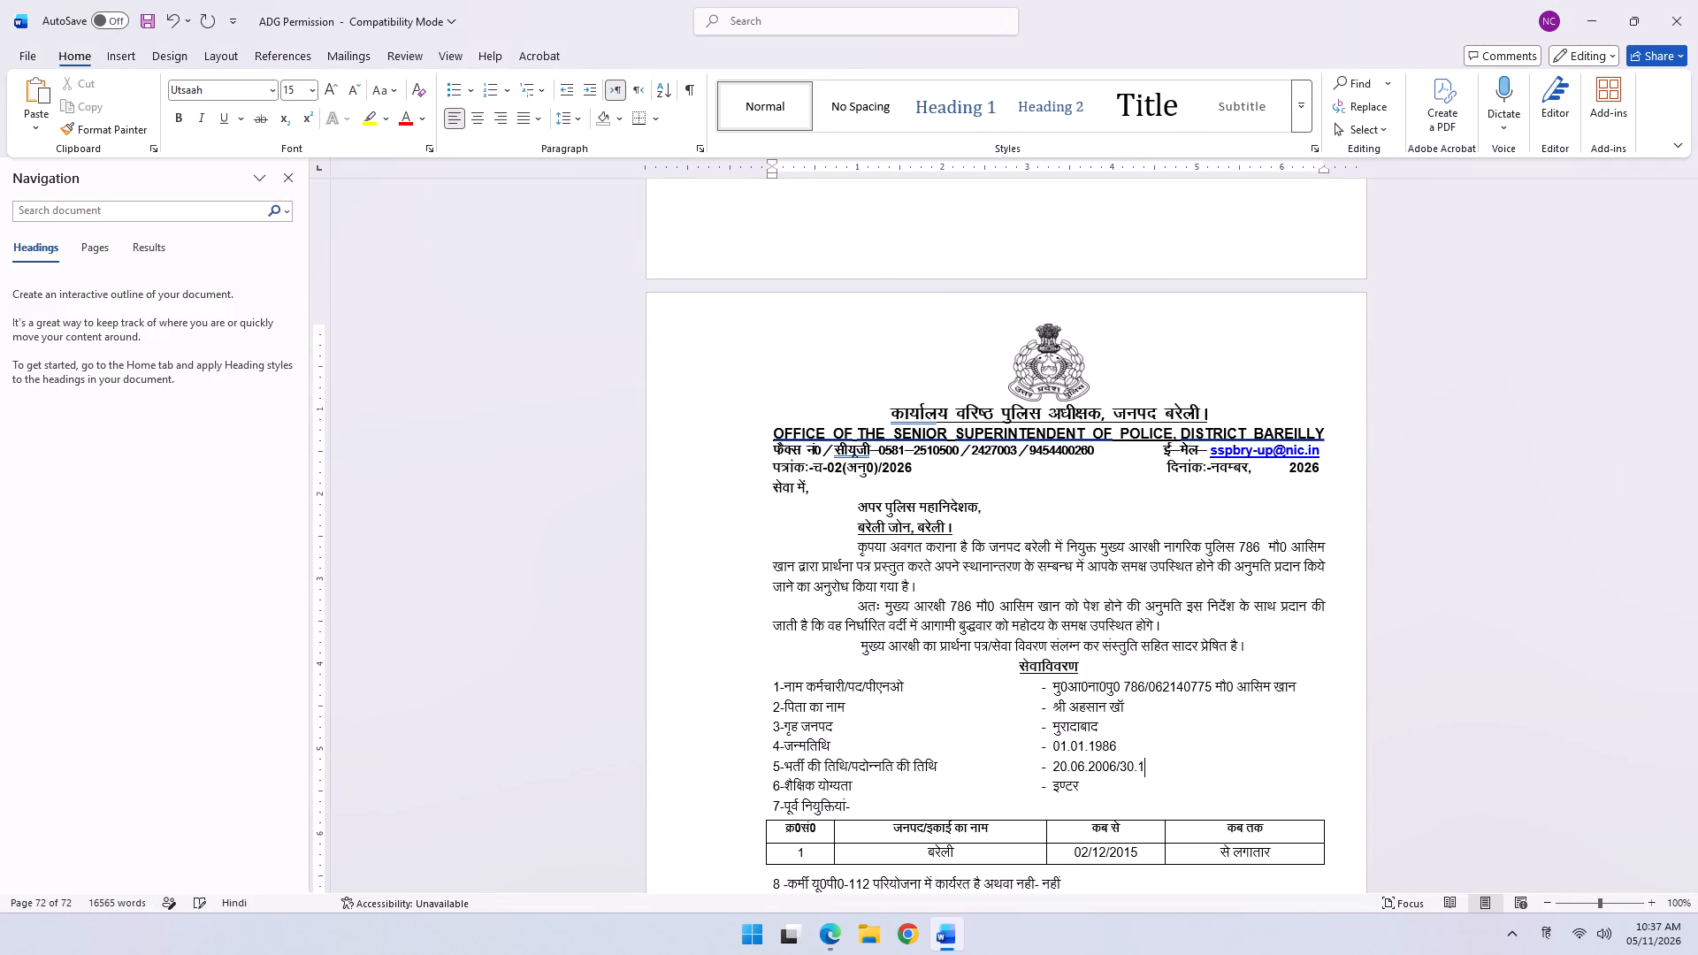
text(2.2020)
Add ", एल0एल0बी0" after इण्टर in the शैक्षिक योग्यता line, as in the officer's record.
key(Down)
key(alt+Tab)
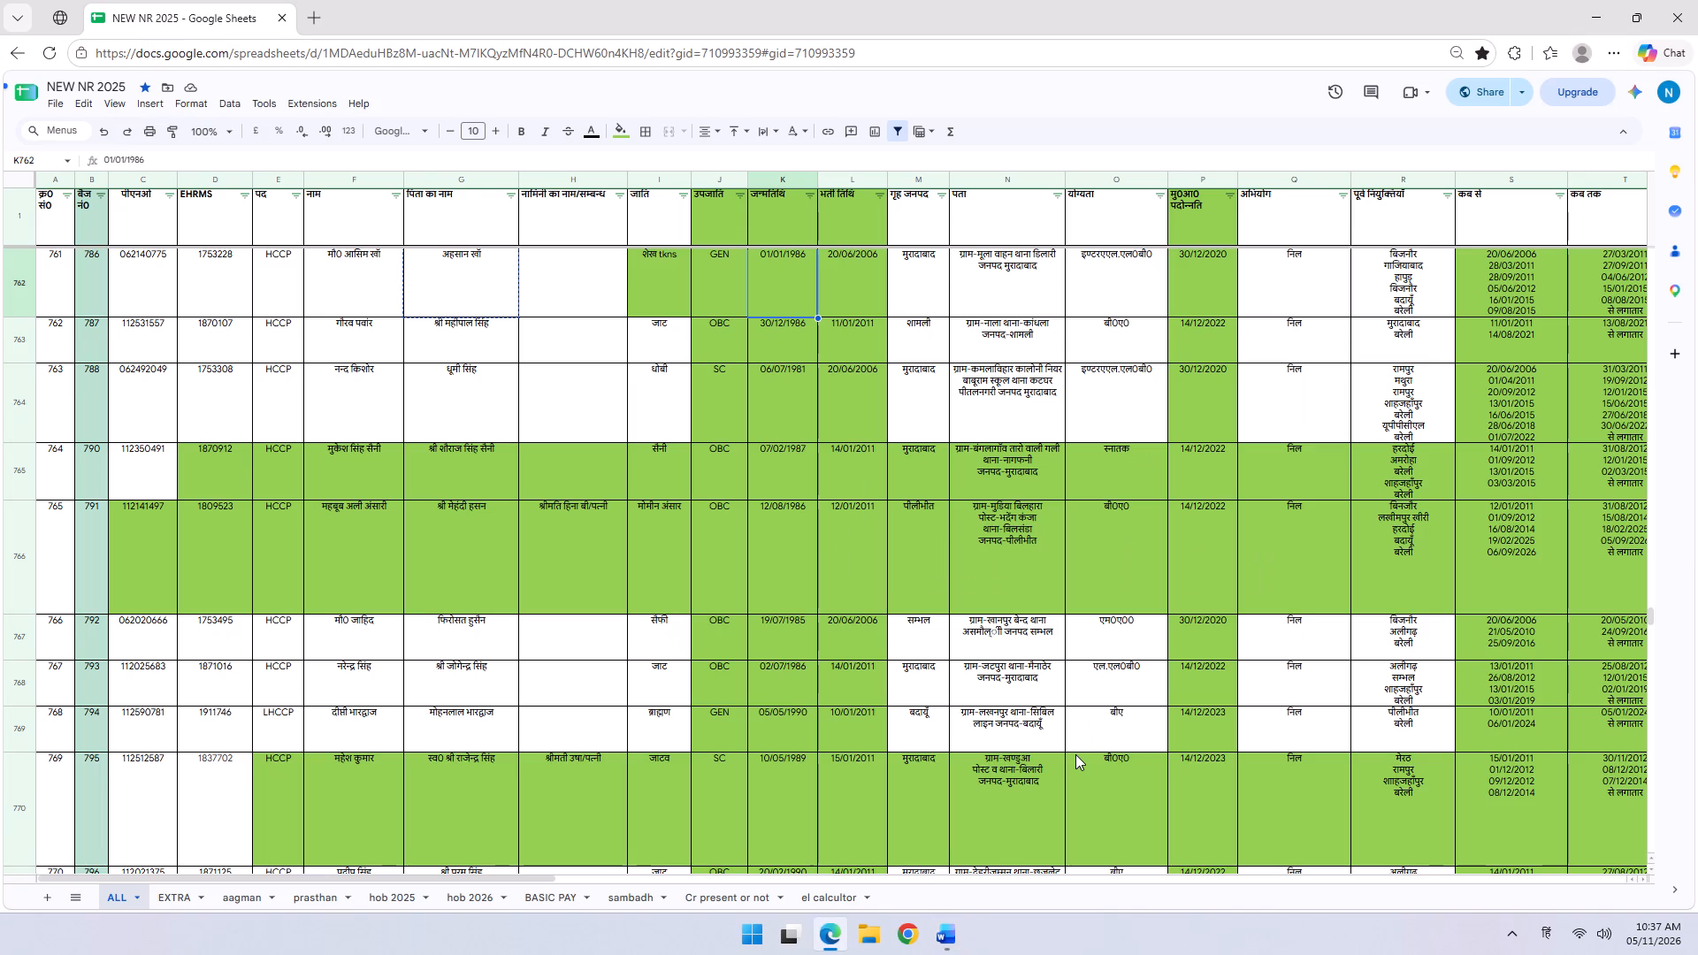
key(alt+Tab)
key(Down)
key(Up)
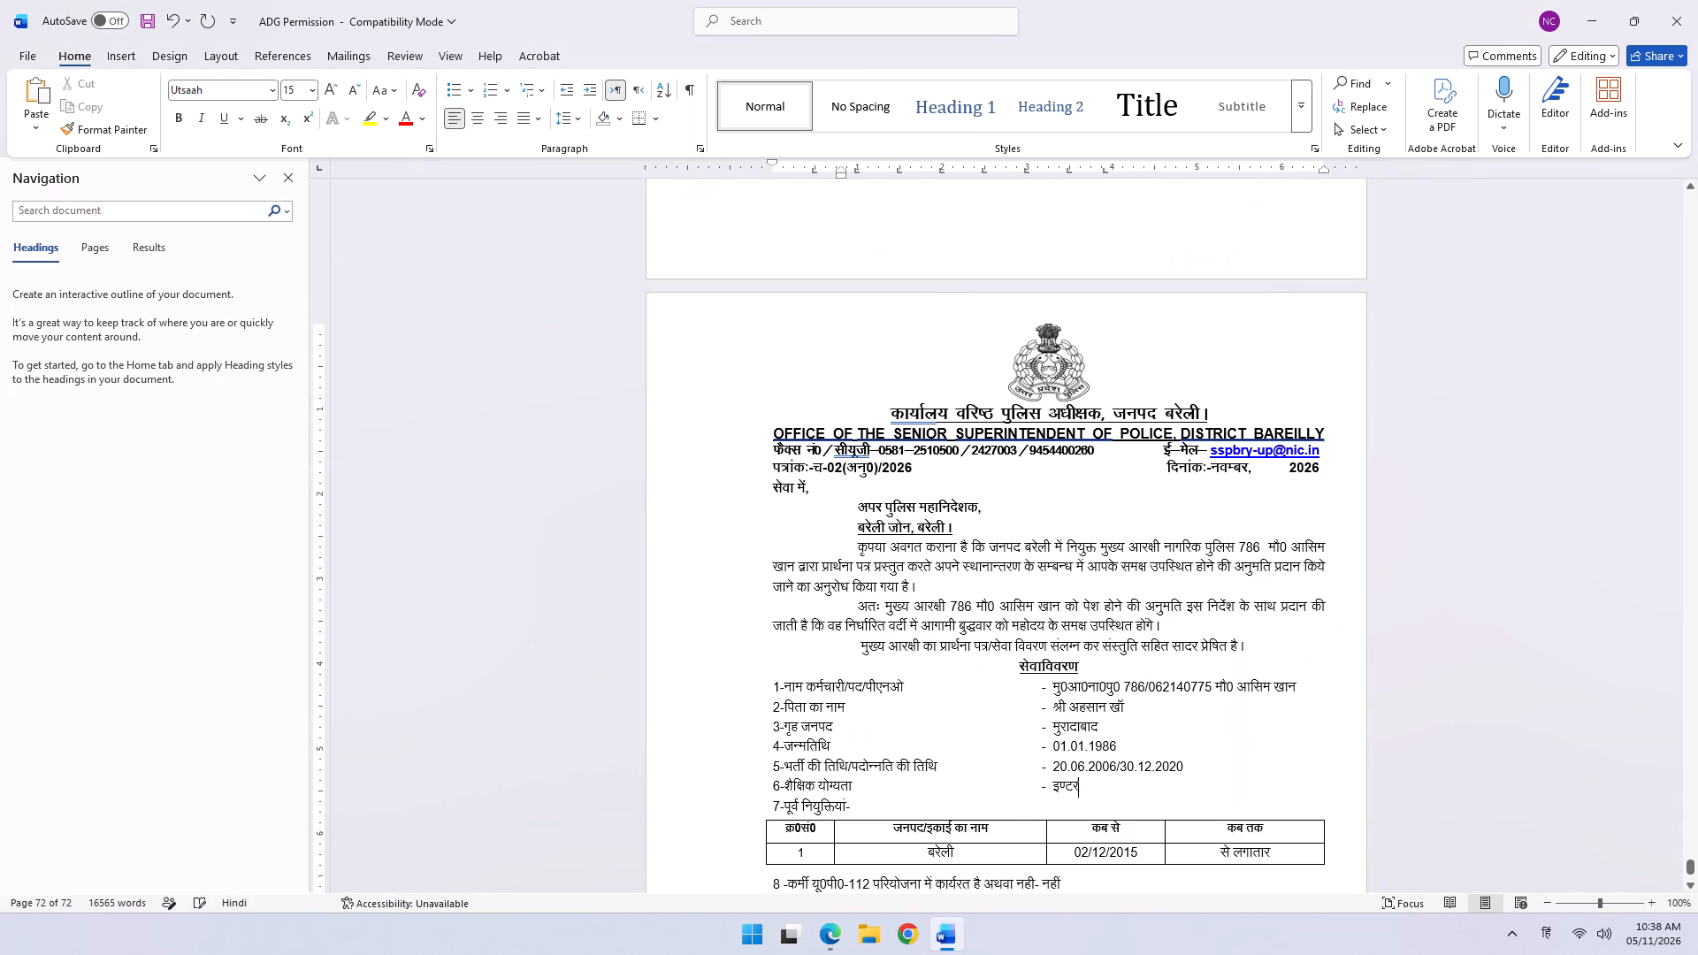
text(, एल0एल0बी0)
Replace बरेली in the posting table's जनपद/इकाई का नाम cell with the पूर्व नियुक्तियां list copied from the officer's record.
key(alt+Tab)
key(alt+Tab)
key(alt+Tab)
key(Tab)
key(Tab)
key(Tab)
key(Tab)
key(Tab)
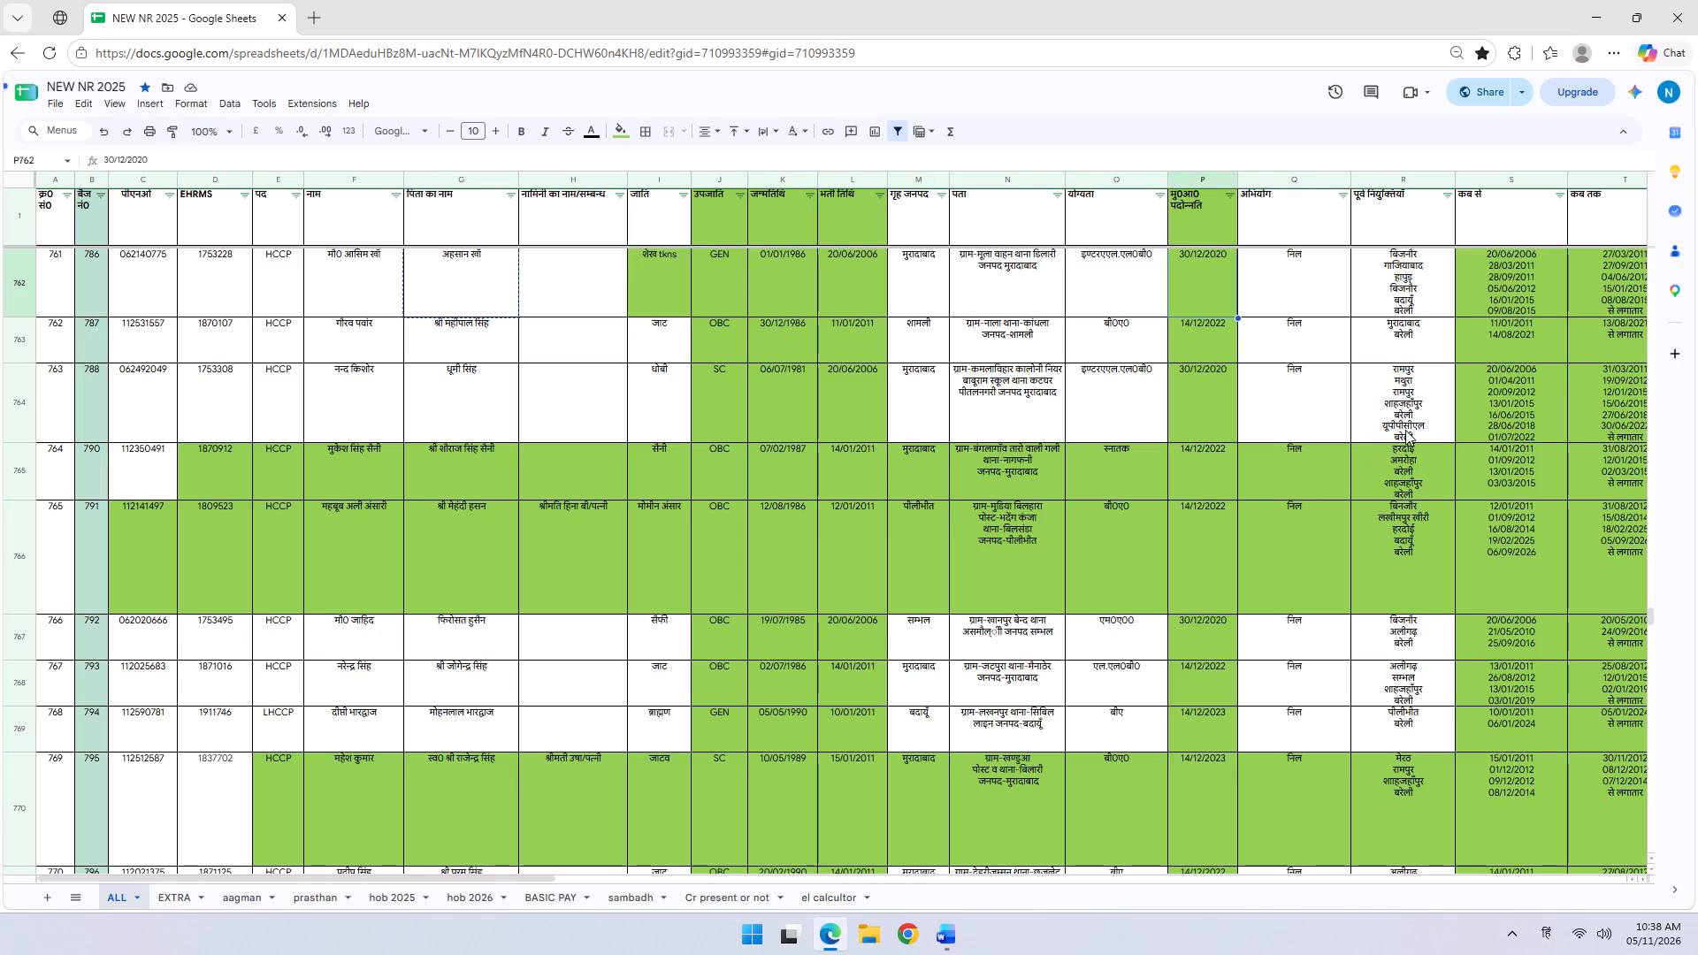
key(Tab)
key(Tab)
click(1411, 294)
key(ctrl+c)
key(alt+Tab)
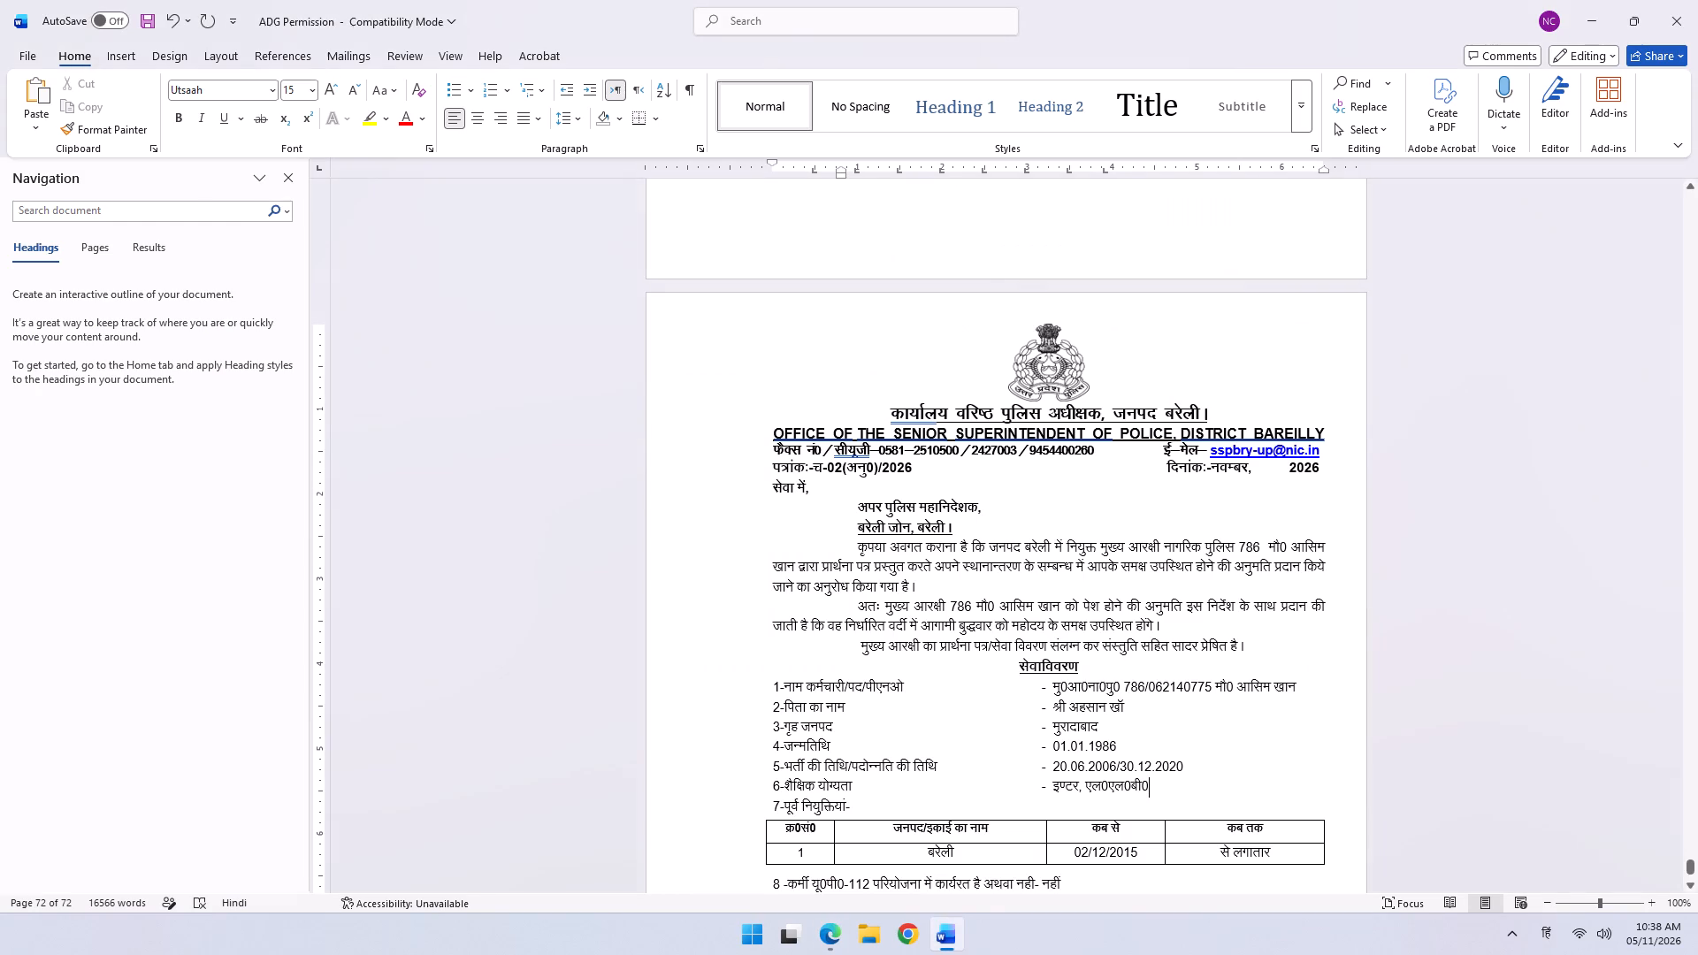
drag(951, 852, 921, 848)
key(ctrl+v)
key(alt+Tab)
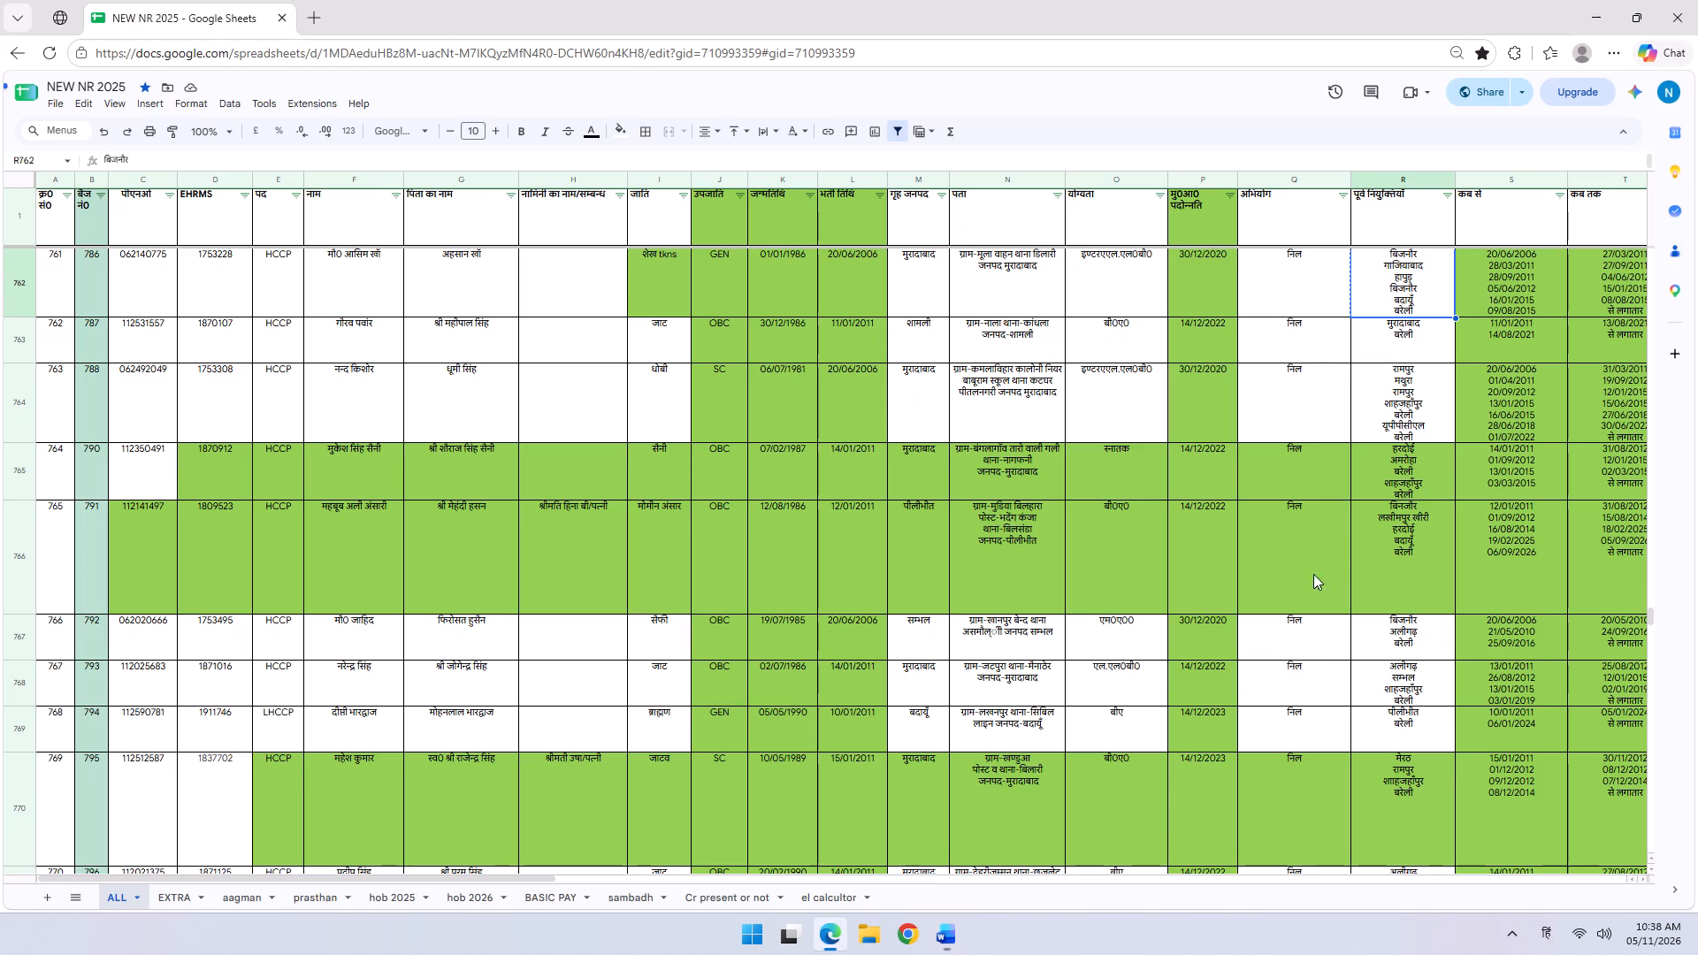
key(alt+Tab)
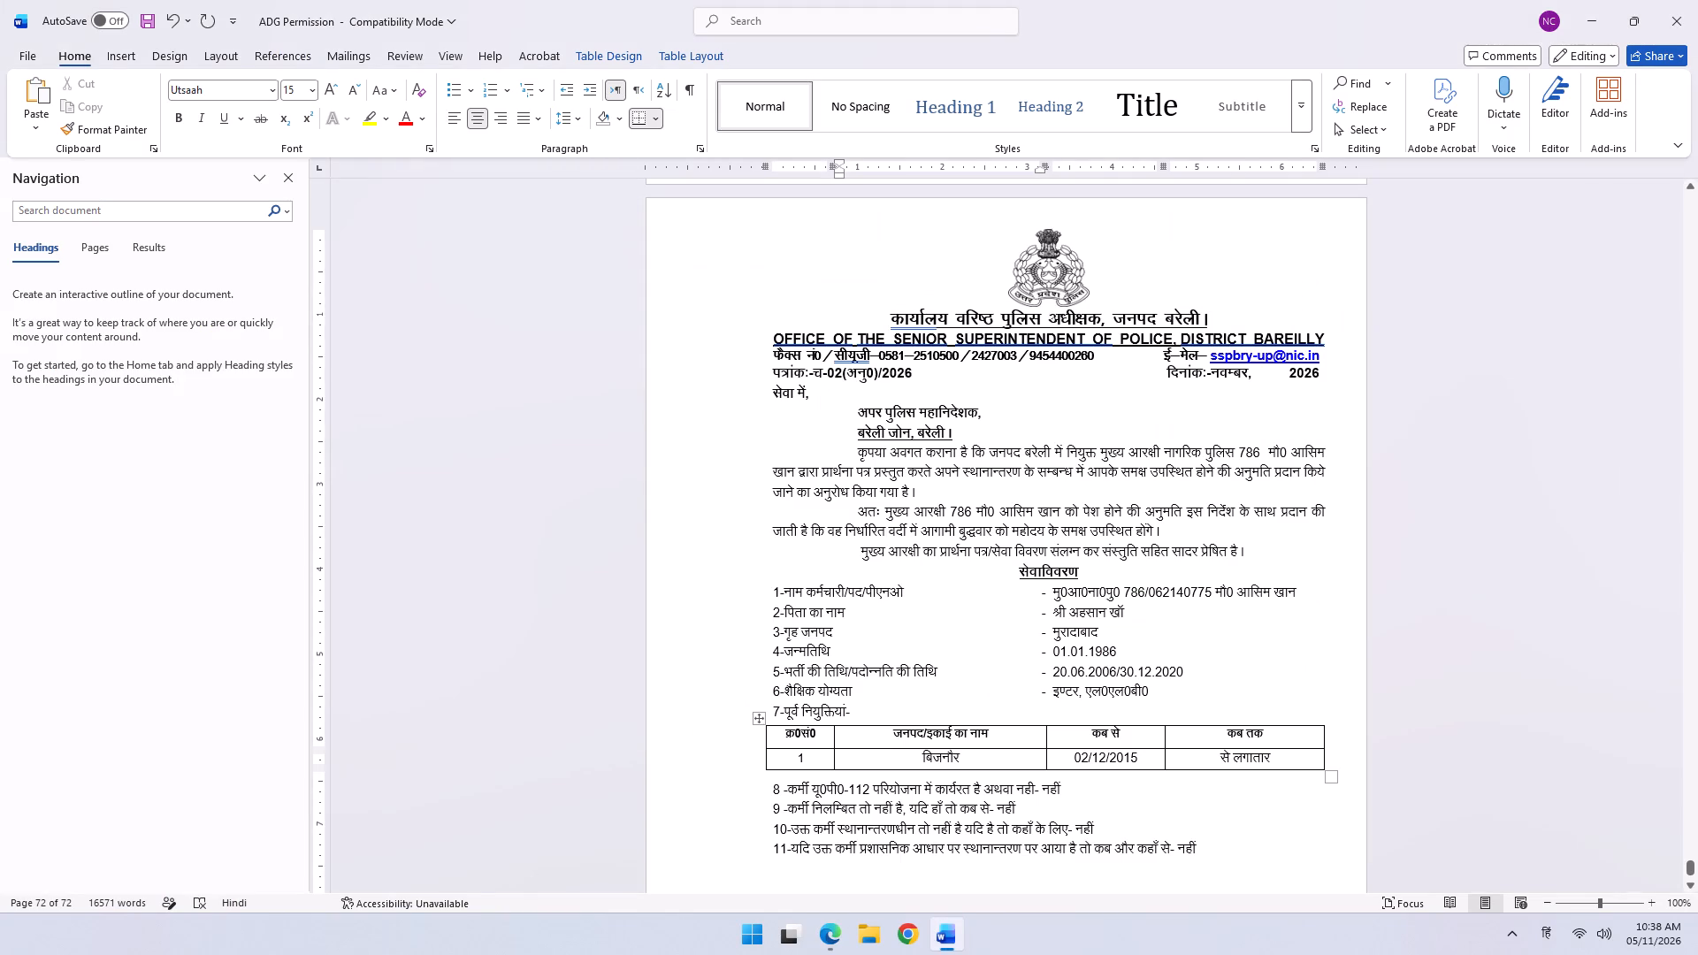
Copy the officer's पूर्व नियुक्तियां list again and paste it over बिजनौर in the जनपद/इकाई का नाम cell.
key(alt+Tab)
key(alt+Tab)
drag(984, 757, 970, 758)
drag(970, 758, 904, 758)
key(ctrl+v)
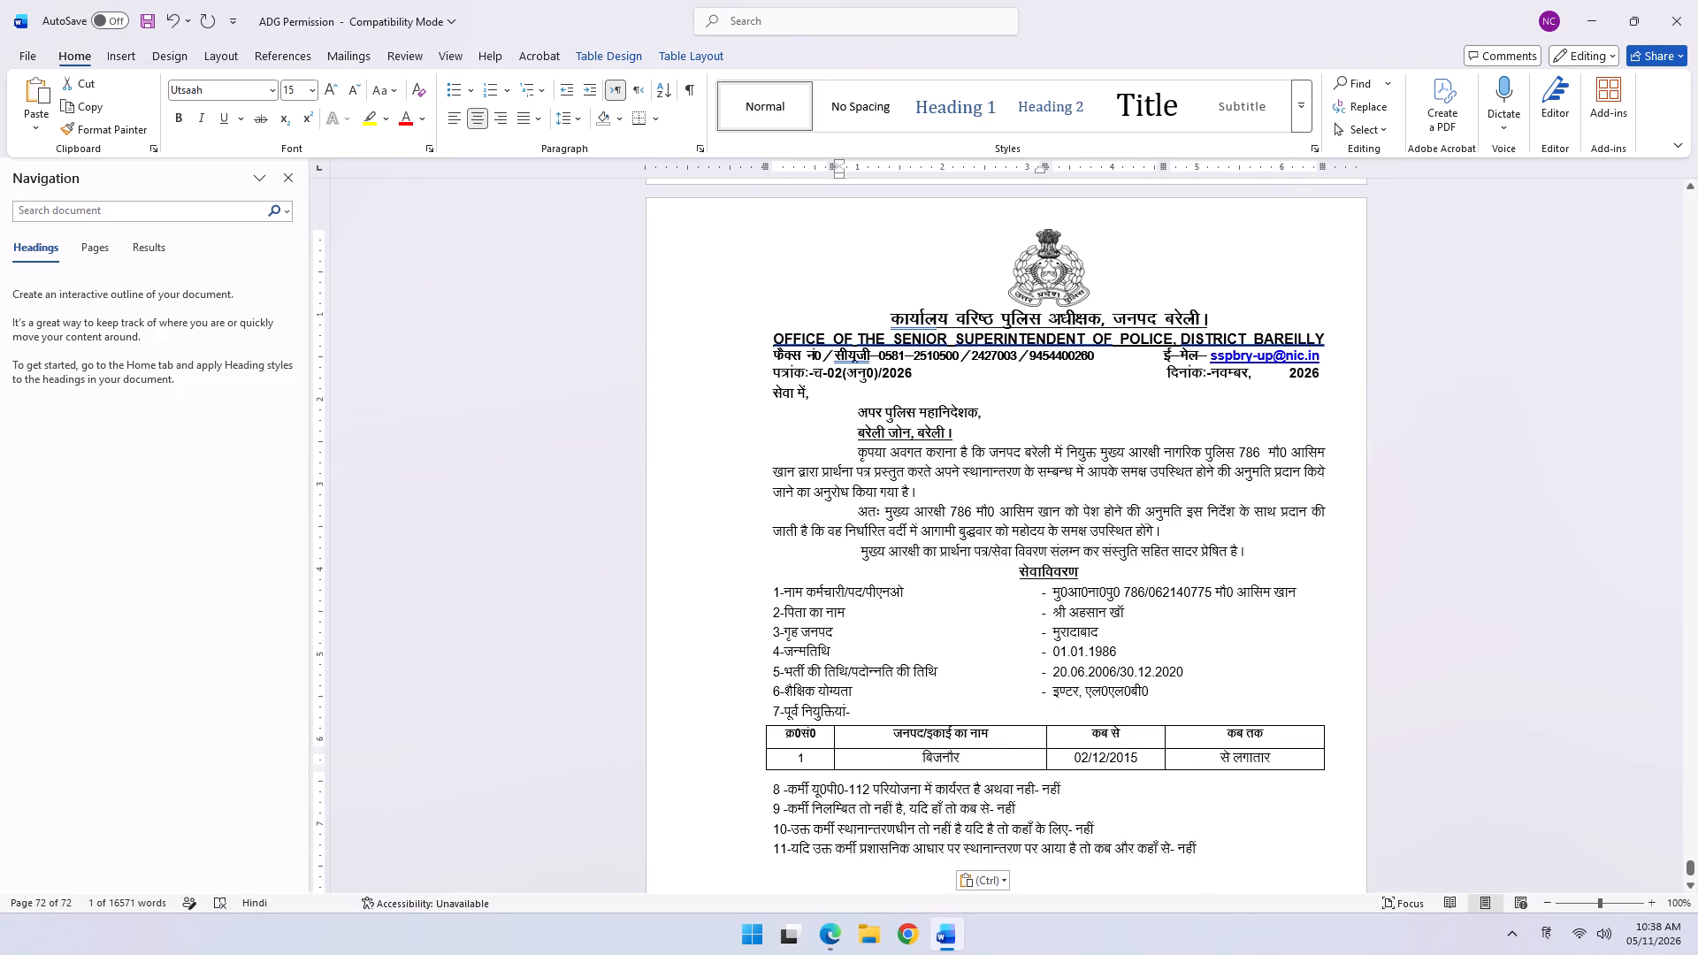
key(alt+Tab)
click(1424, 281)
key(ctrl+c)
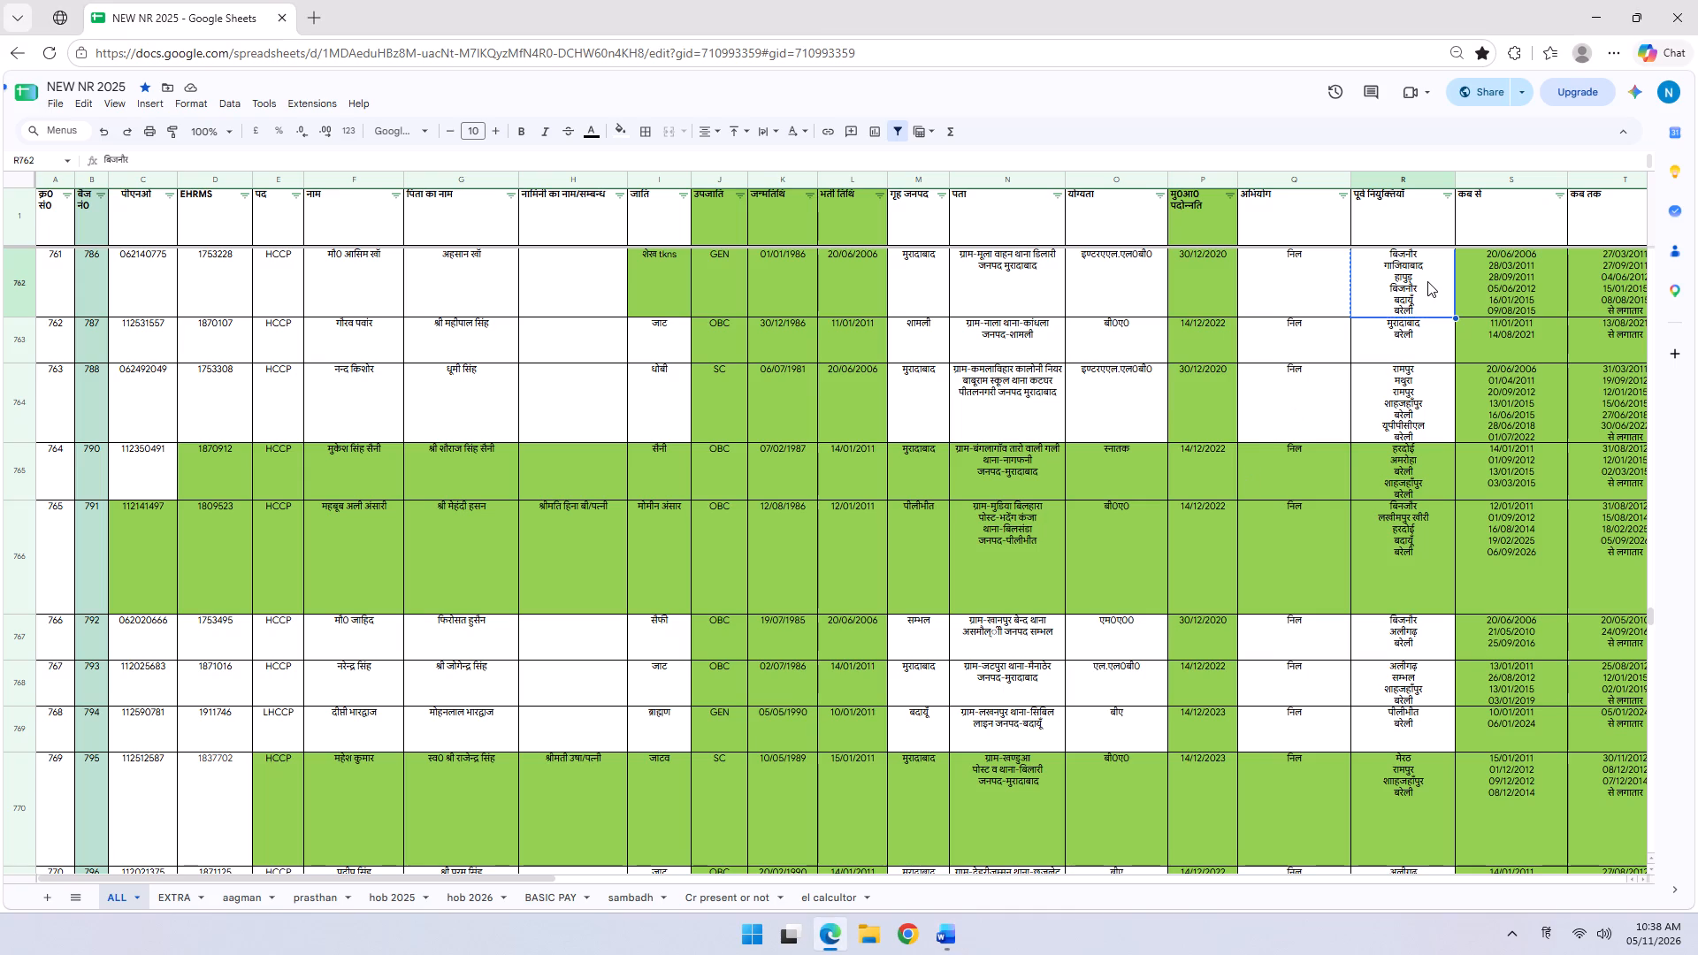
key(alt+Tab)
drag(984, 765, 900, 764)
key(ctrl+v)
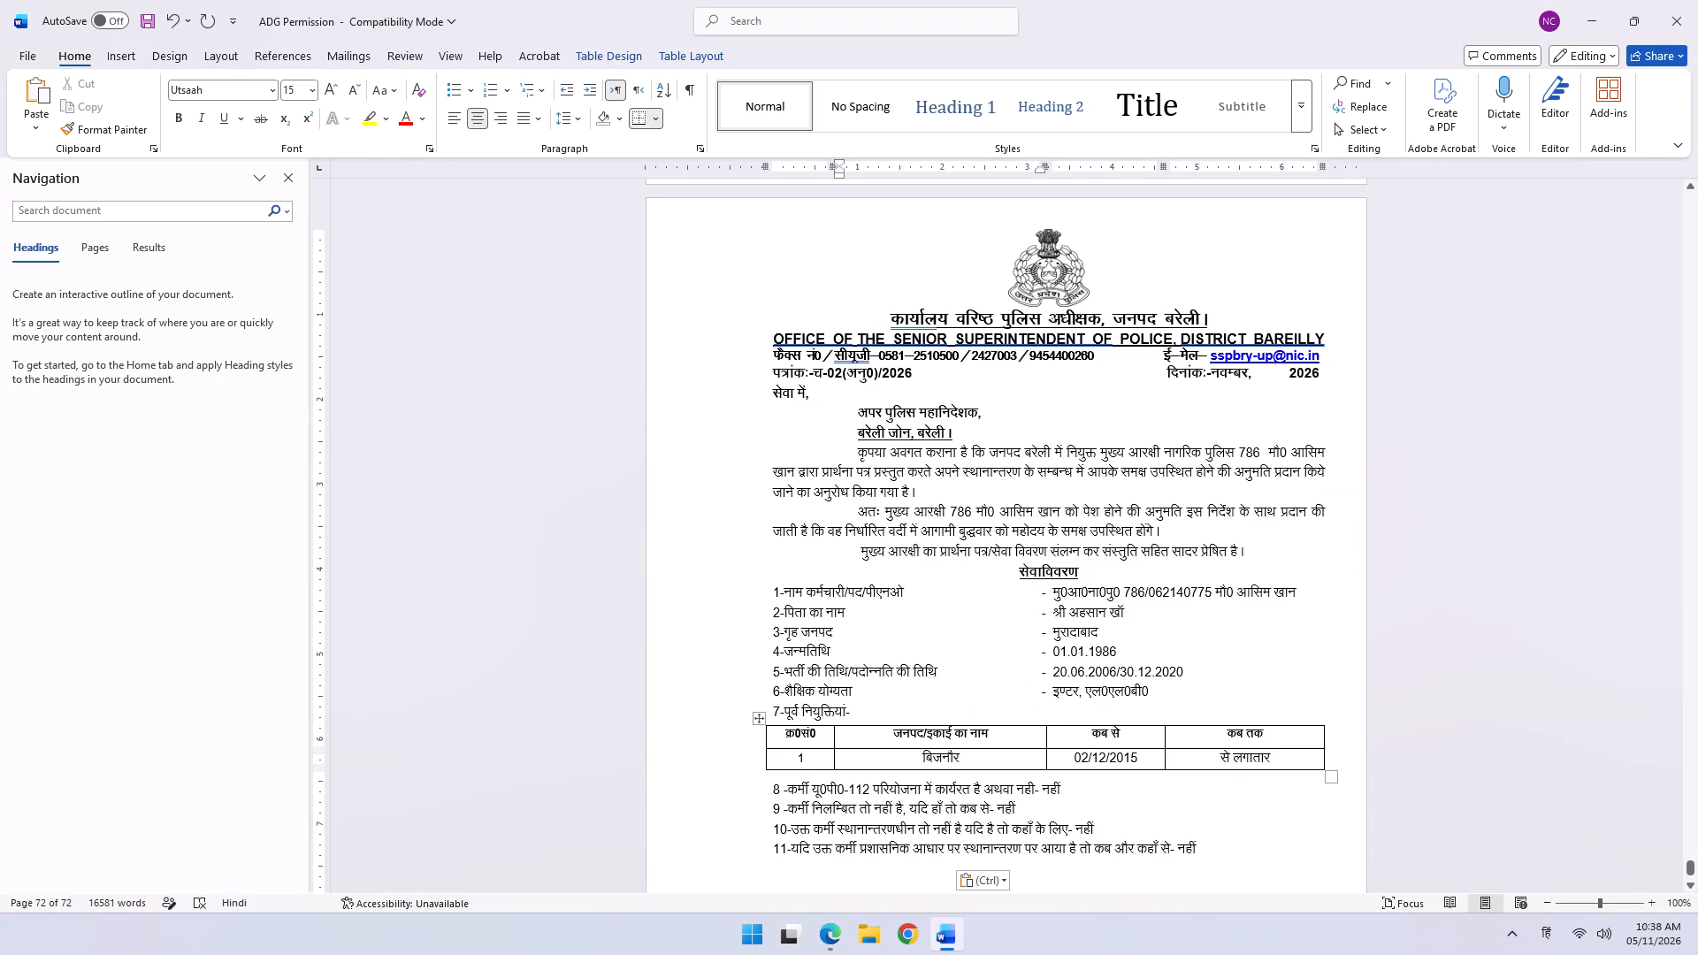
Increase the height of the posting table's data row to fit the six district lines from बिजनौर to बरेली.
drag(922, 768, 919, 862)
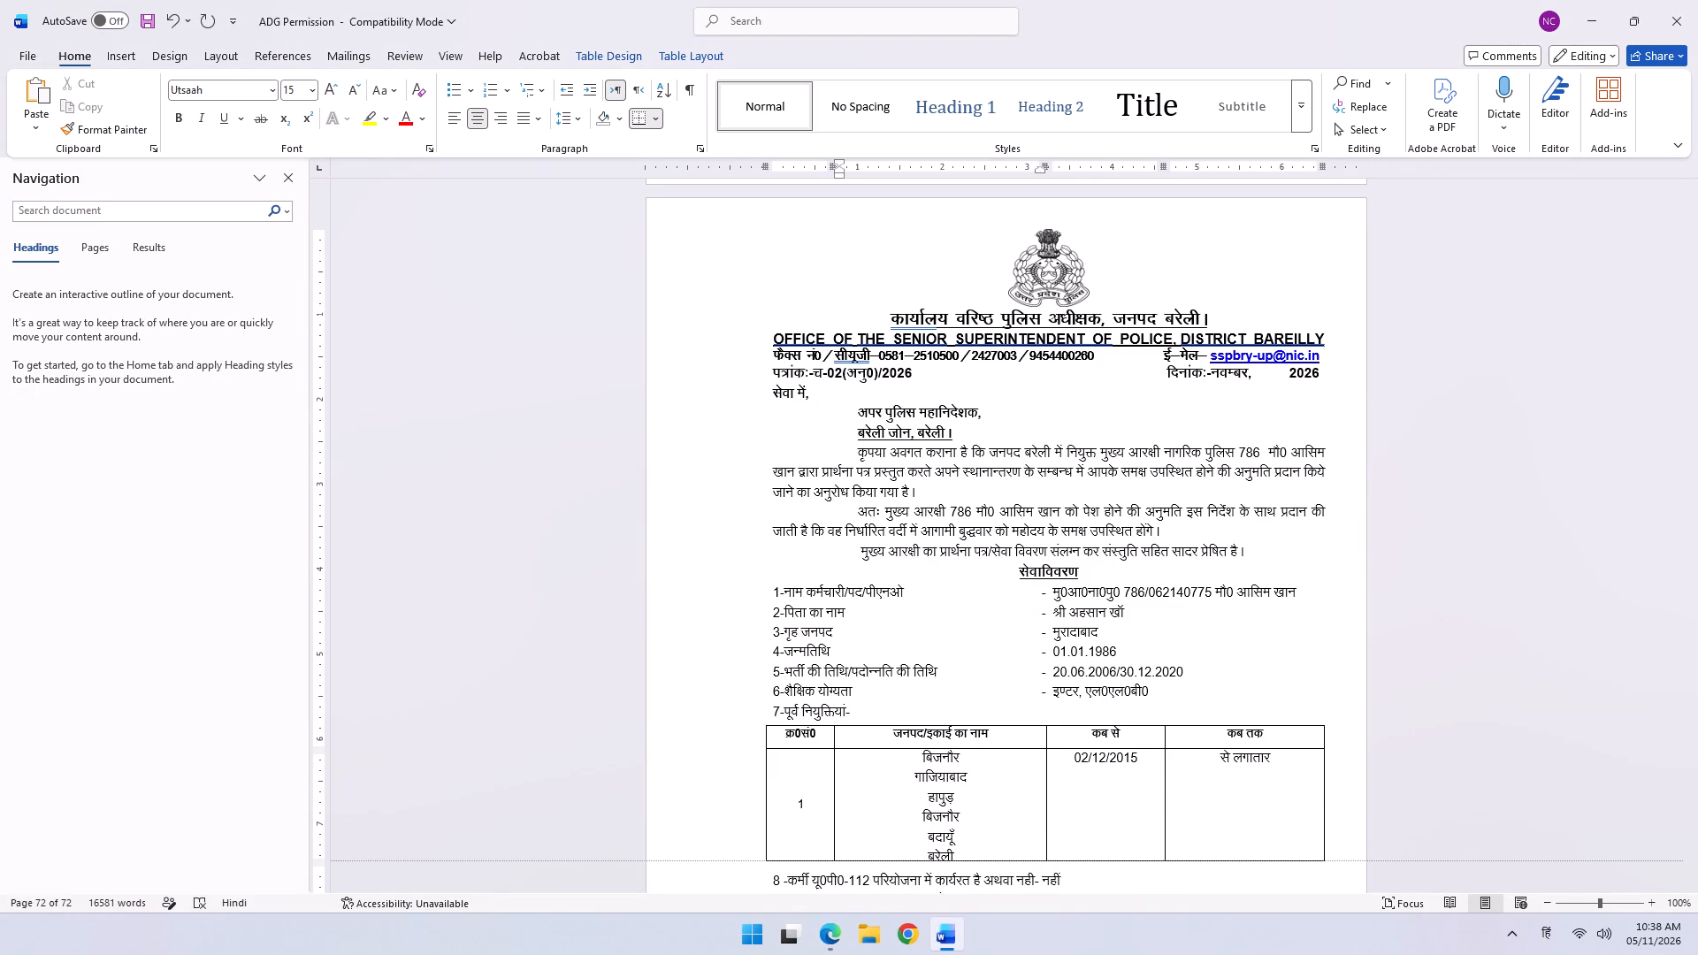
drag(919, 862, 920, 866)
Replace 02/12/2015 in the table's कब से cell with the officer's start dates, 20/06/2006 through 09/08/2015, from the record.
scroll(1042, 795, down, 3)
key(alt+Tab)
key(Tab)
key(ctrl+c)
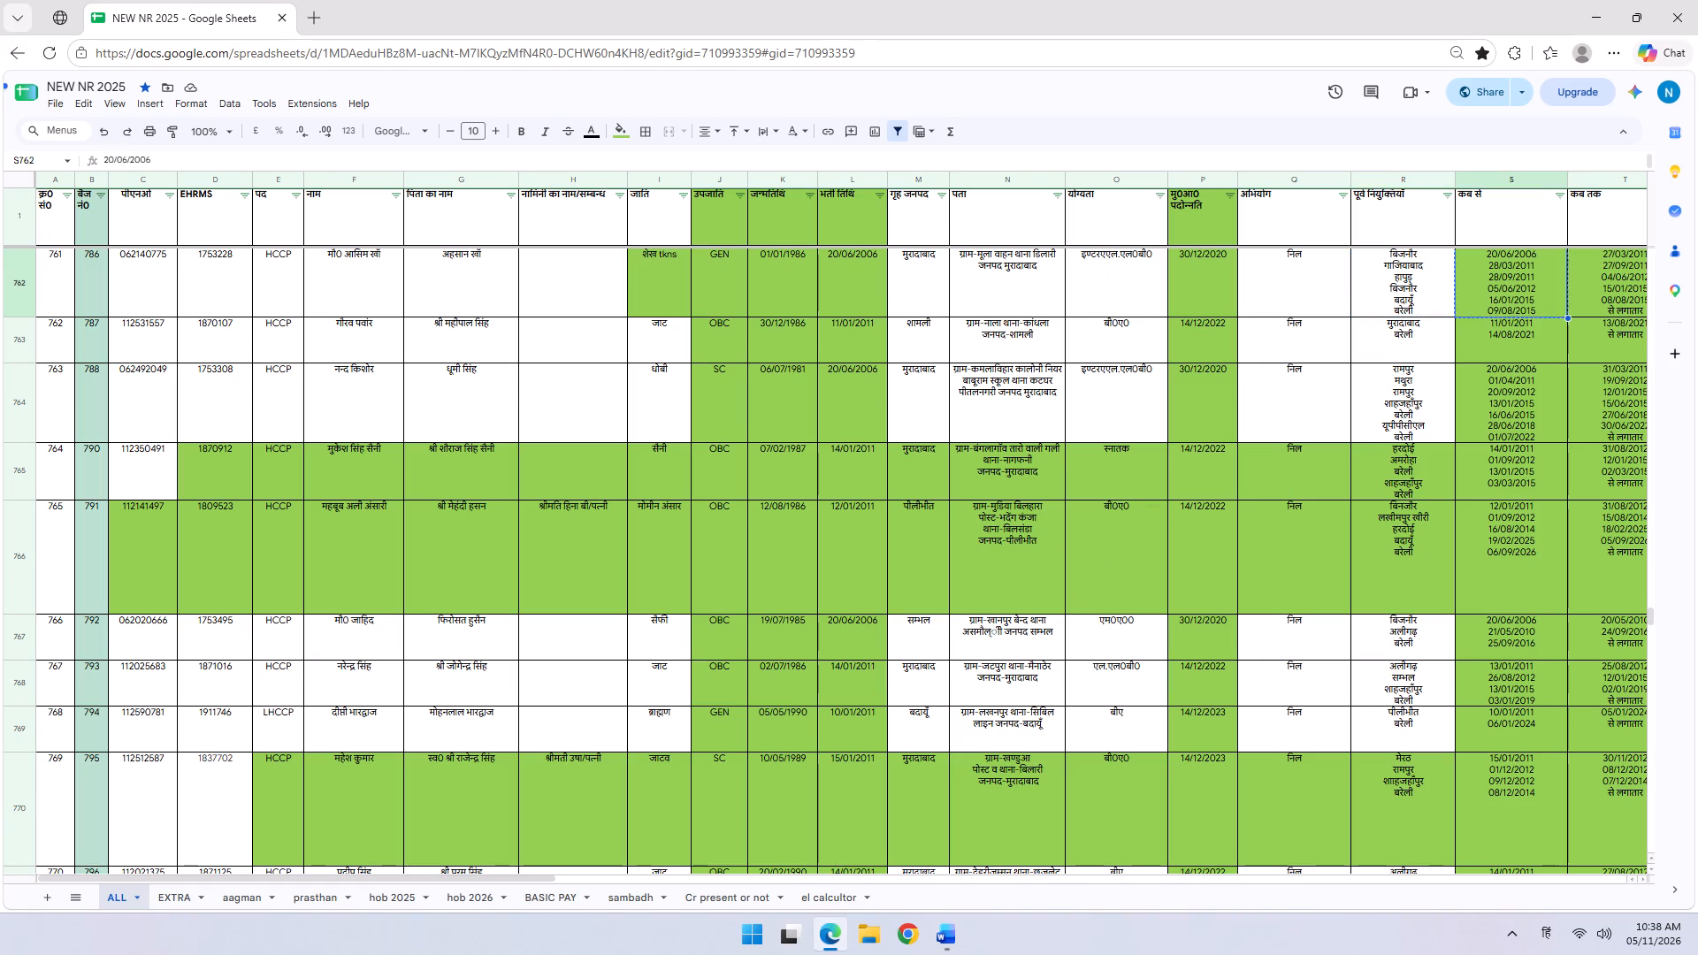
key(alt+Tab)
key(Tab)
key(ctrl+v)
Replace the table's कब तक entry with the officer's end dates, 27/03/2011 through से लगातार, from the record.
key(alt+Tab)
key(Tab)
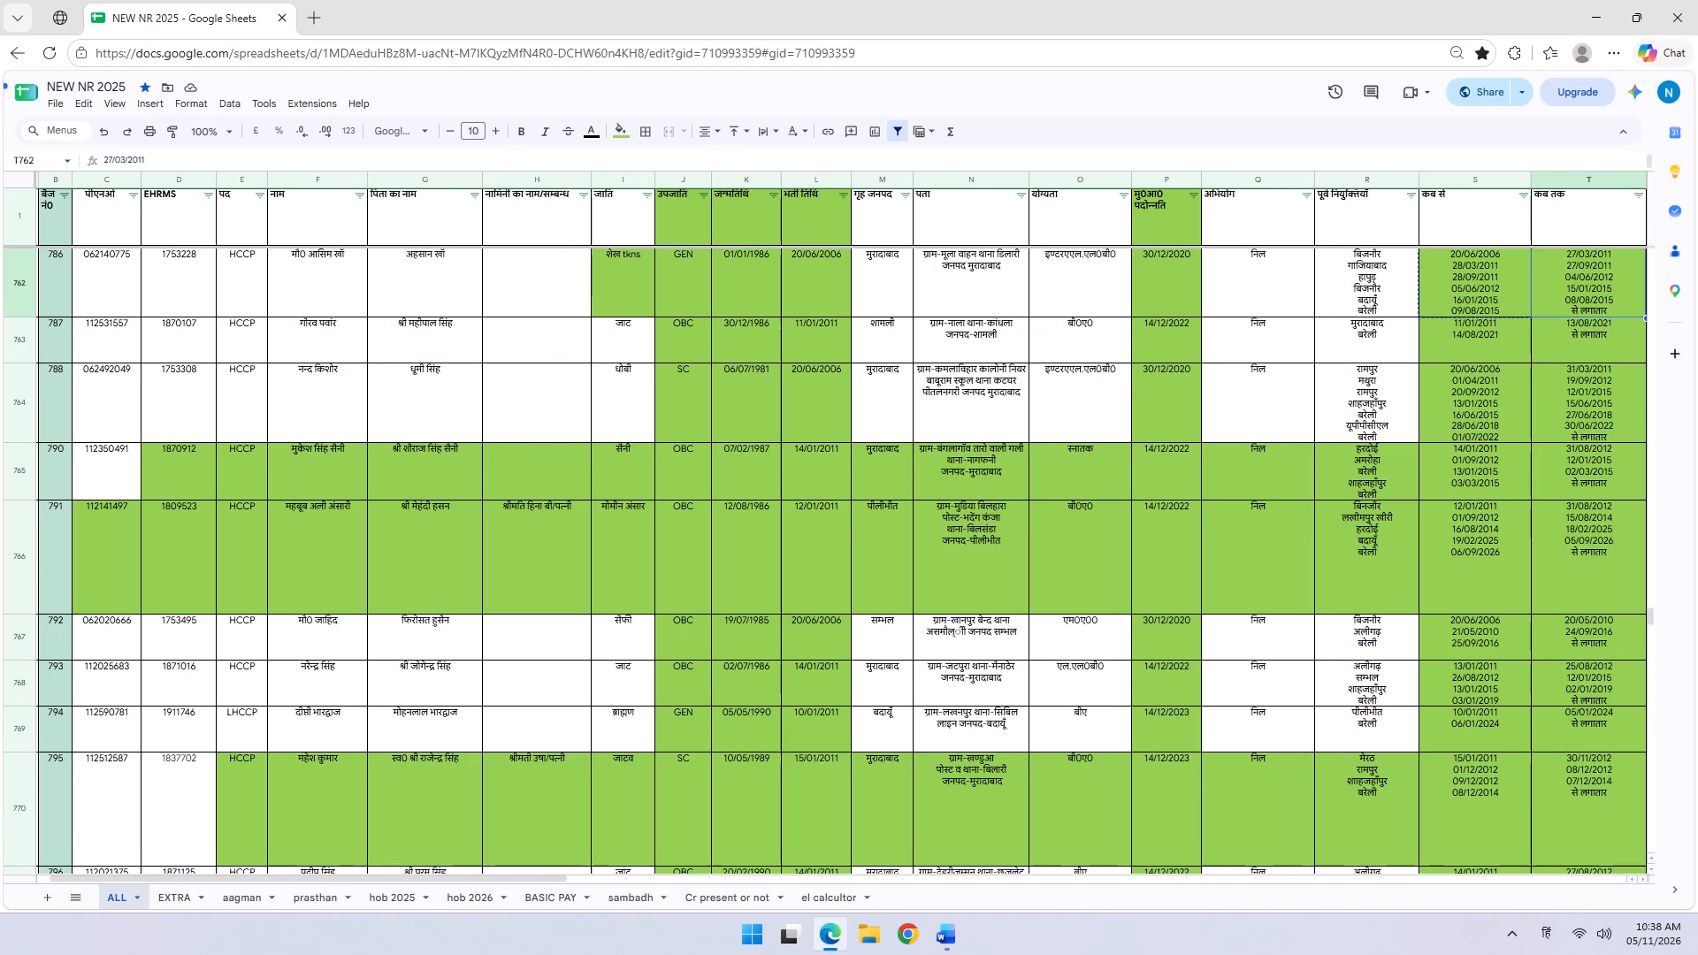
key(ctrl+c)
key(alt+Tab)
key(Tab)
key(ctrl+v)
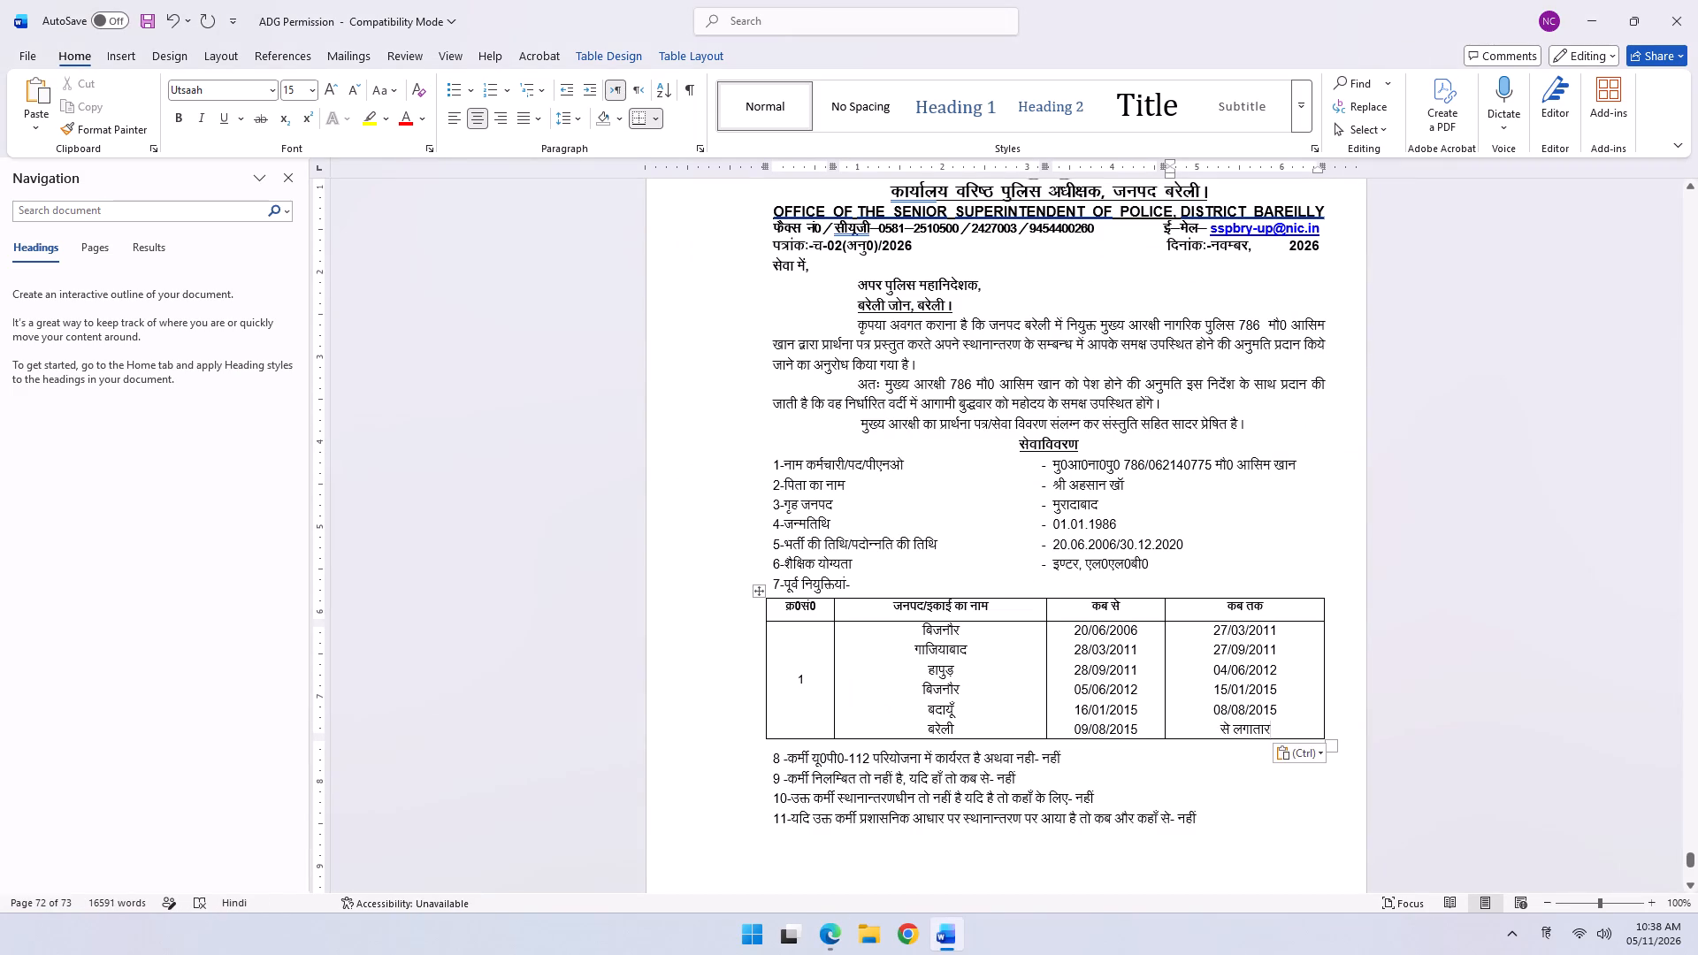
Add serial numbers 2 through 6 on separate lines below 1 in the posting table's क्र0सं0 cell.
click(809, 676)
key(Return)
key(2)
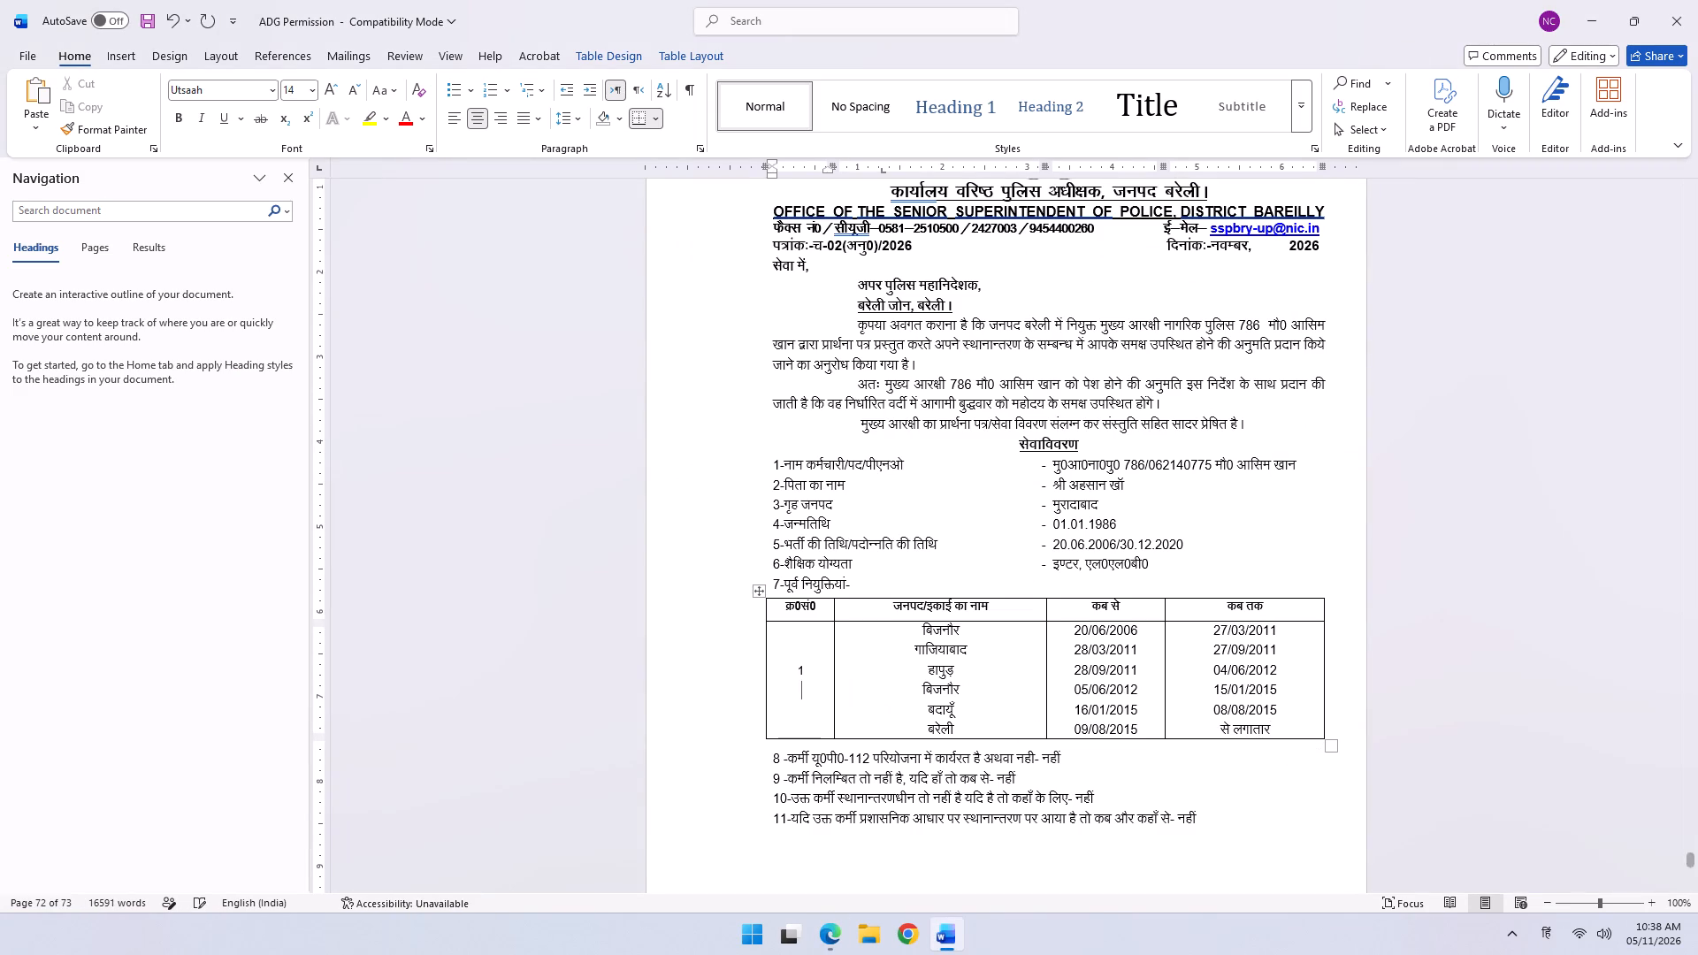
key(Return)
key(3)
key(Return)
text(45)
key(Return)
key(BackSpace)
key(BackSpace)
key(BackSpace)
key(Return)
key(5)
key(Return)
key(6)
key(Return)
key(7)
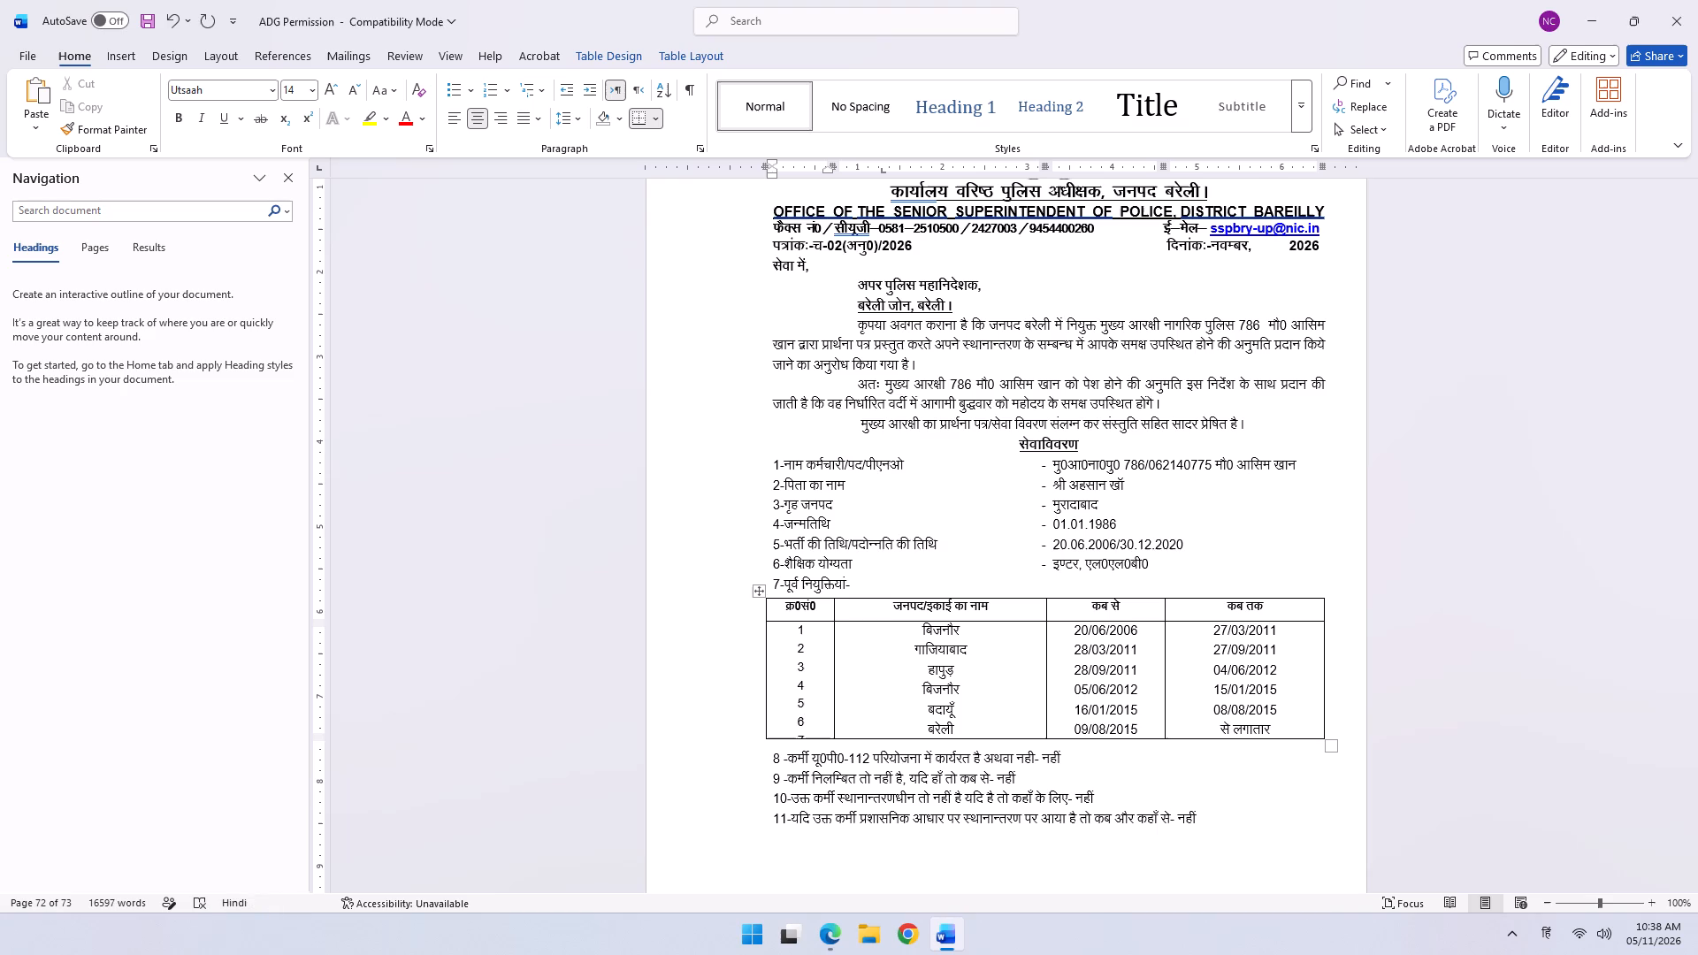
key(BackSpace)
Copy the formatting of the district names onto serial numbers 1 to 6 with Format Painter so they line up.
click(898, 691)
drag(910, 637, 969, 715)
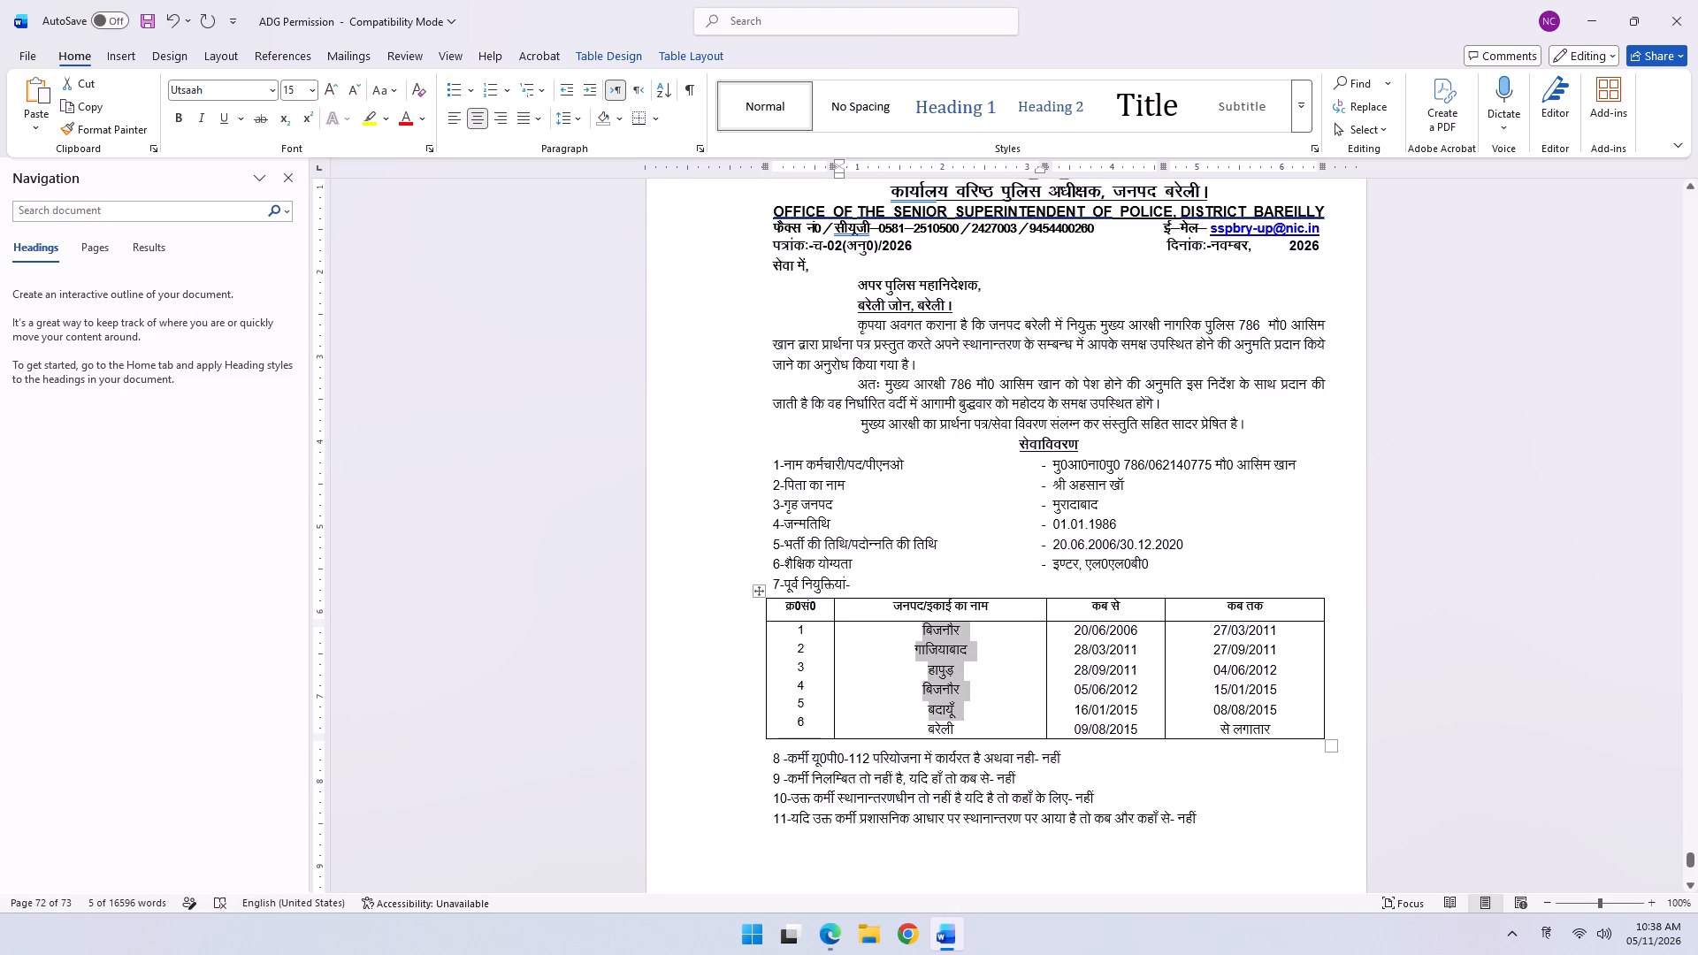
click(135, 137)
drag(817, 730, 780, 697)
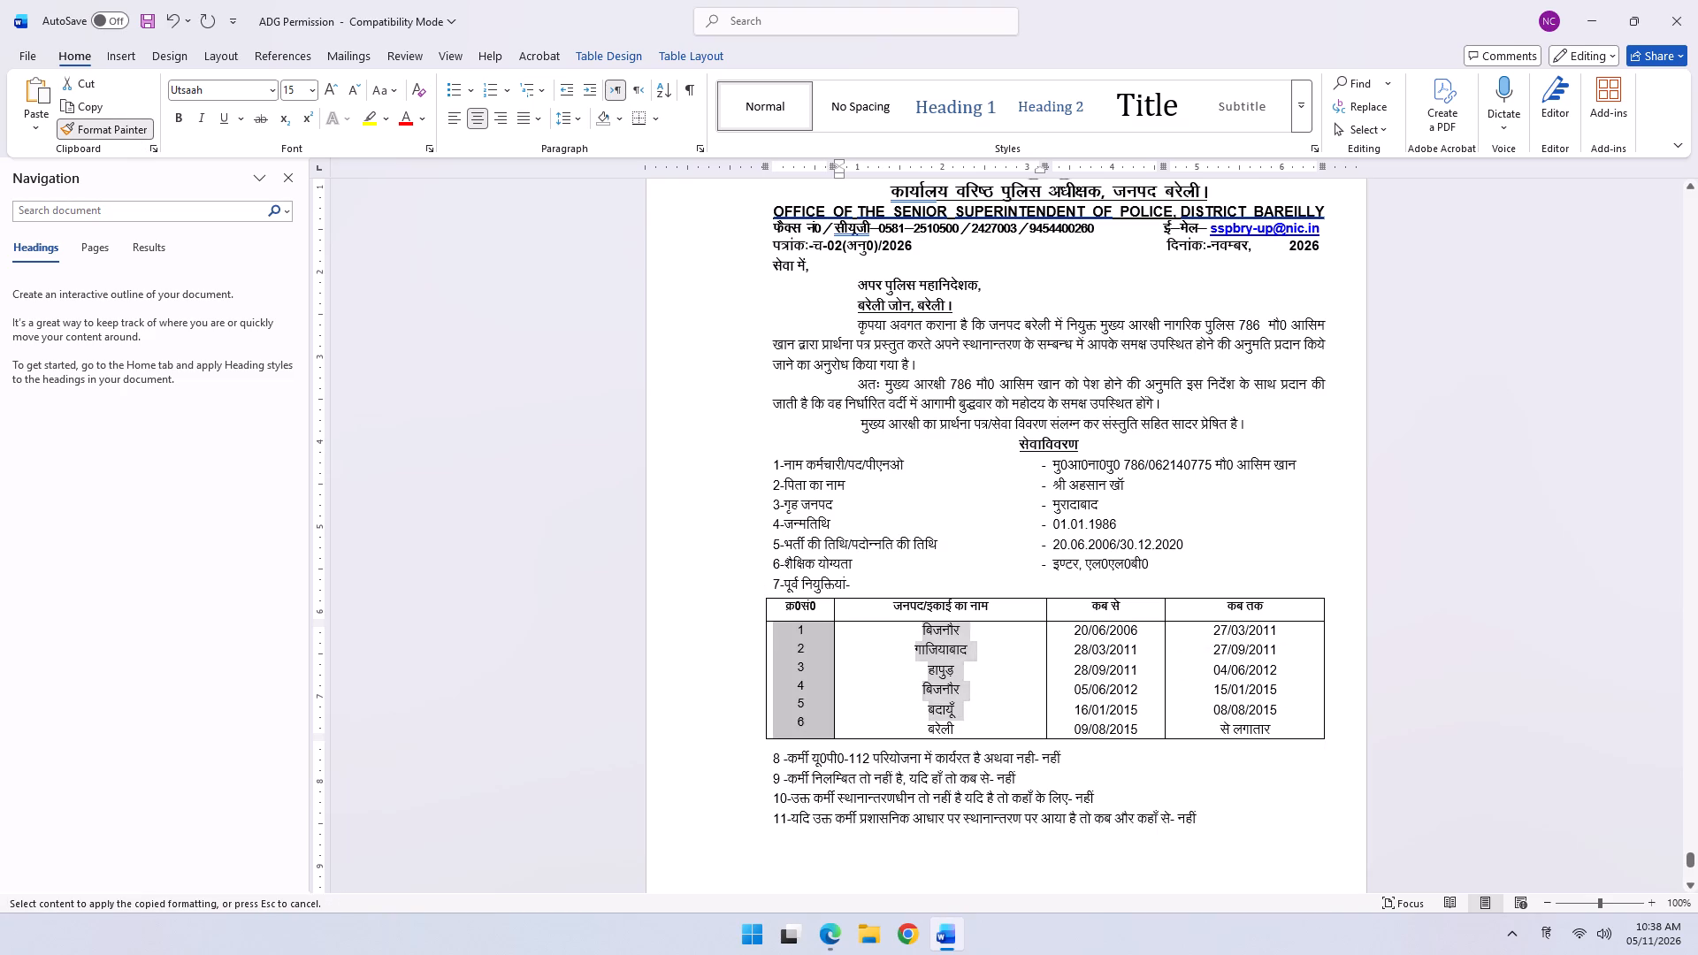
drag(780, 697, 764, 645)
click(1182, 698)
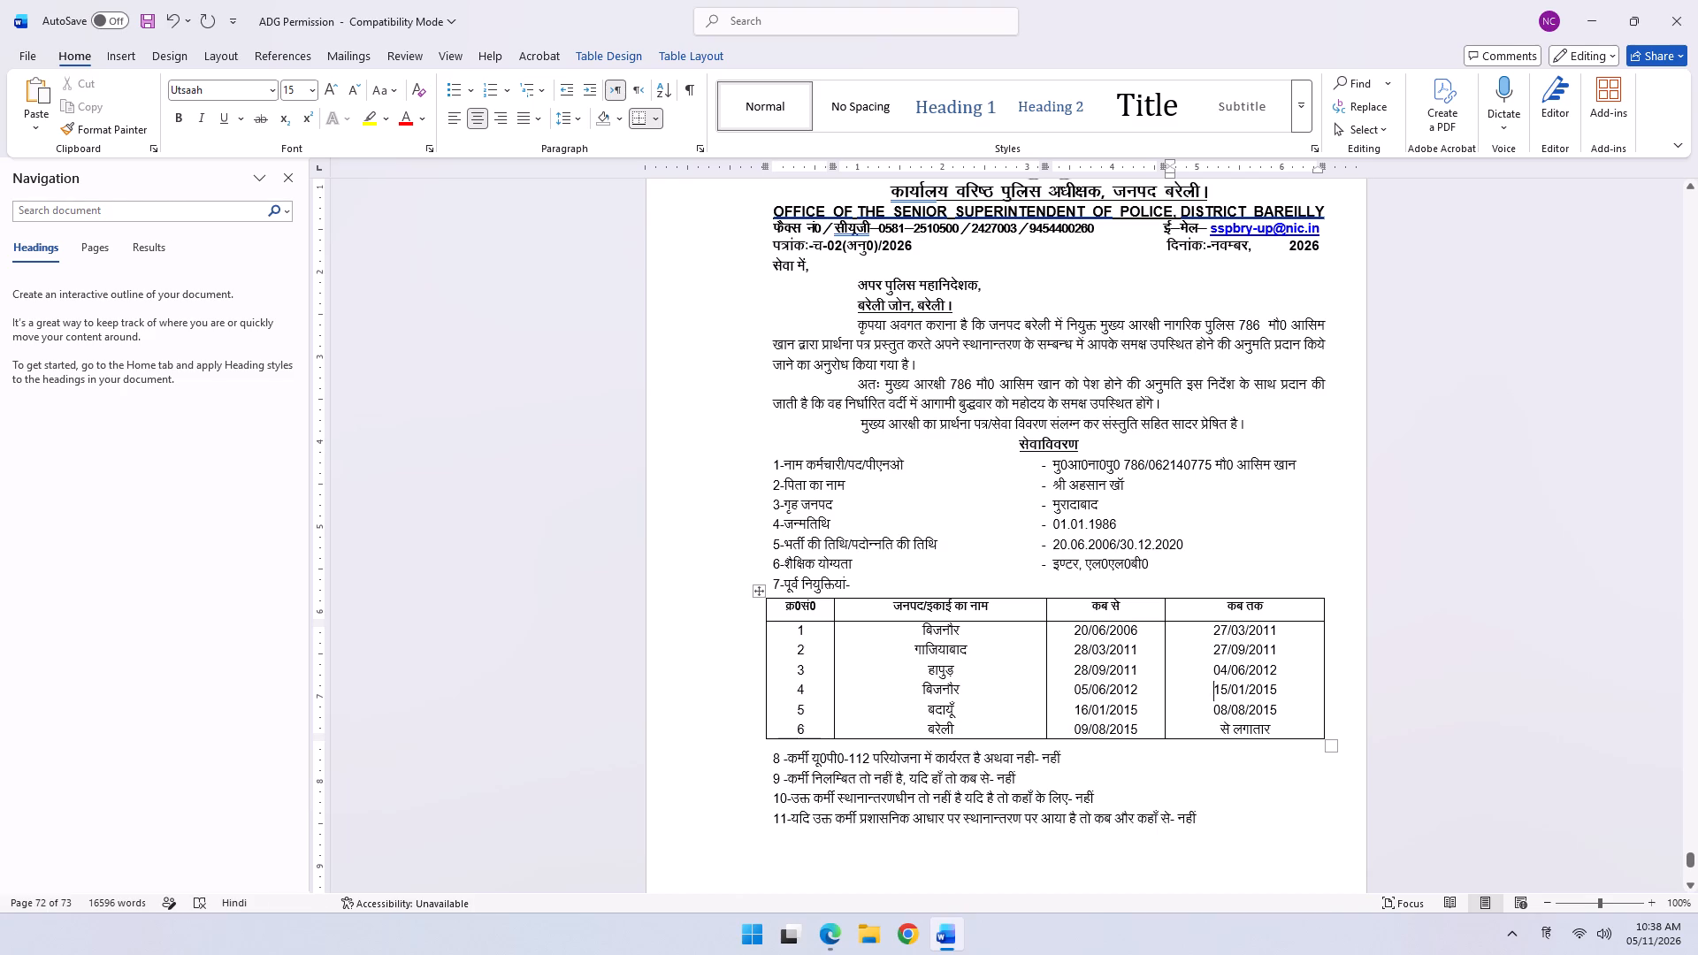
Switch to the NEW NR 2025 spreadsheet and check the officer's row across the columns from जनपद में नियुक्ति to छुद्र दण्ड.
key(alt+Tab)
key(Tab)
key(Tab)
key(Tab)
key(Tab)
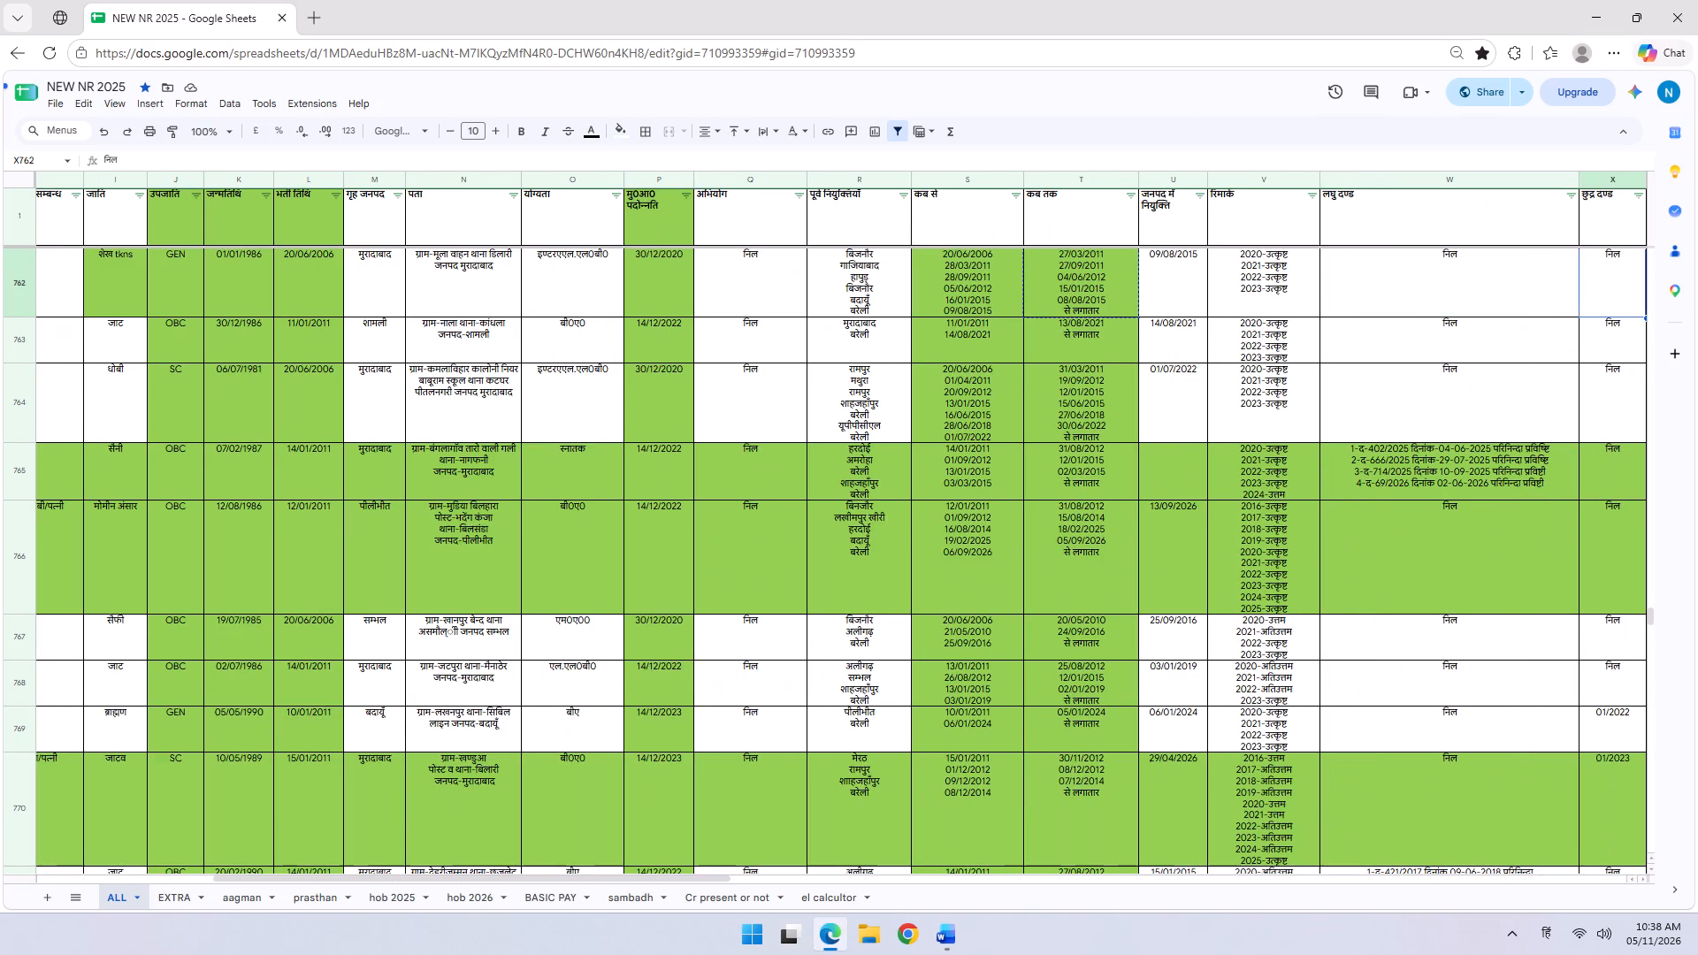
key(alt+Tab)
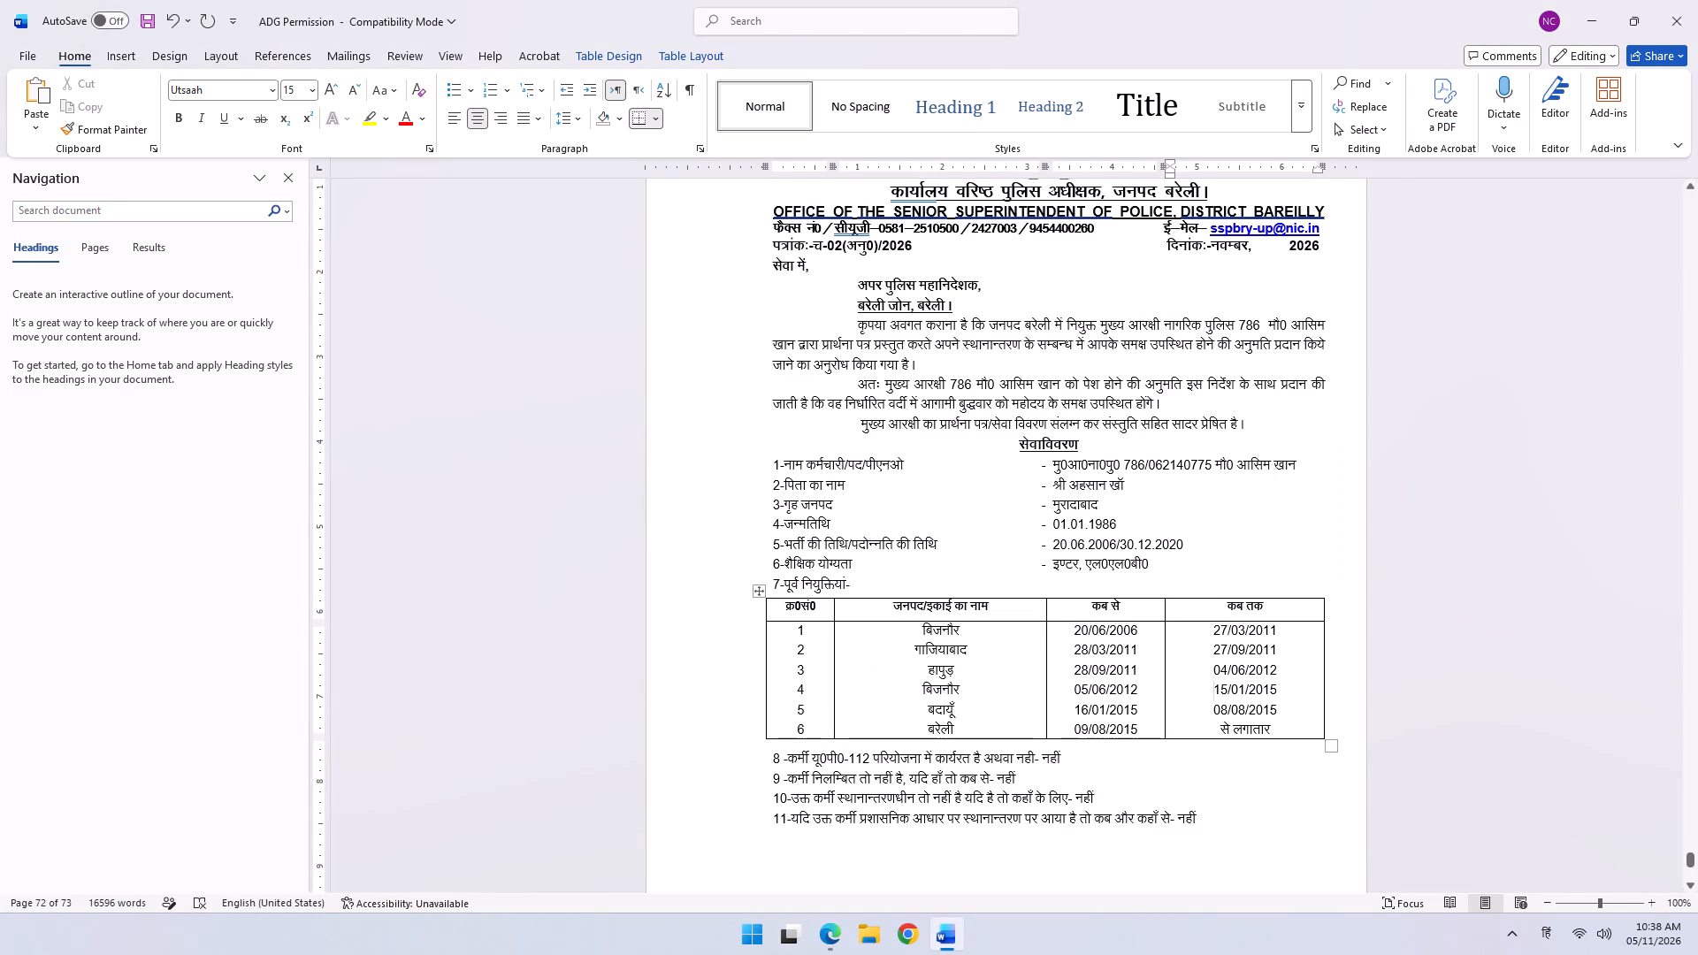
key(alt+Tab)
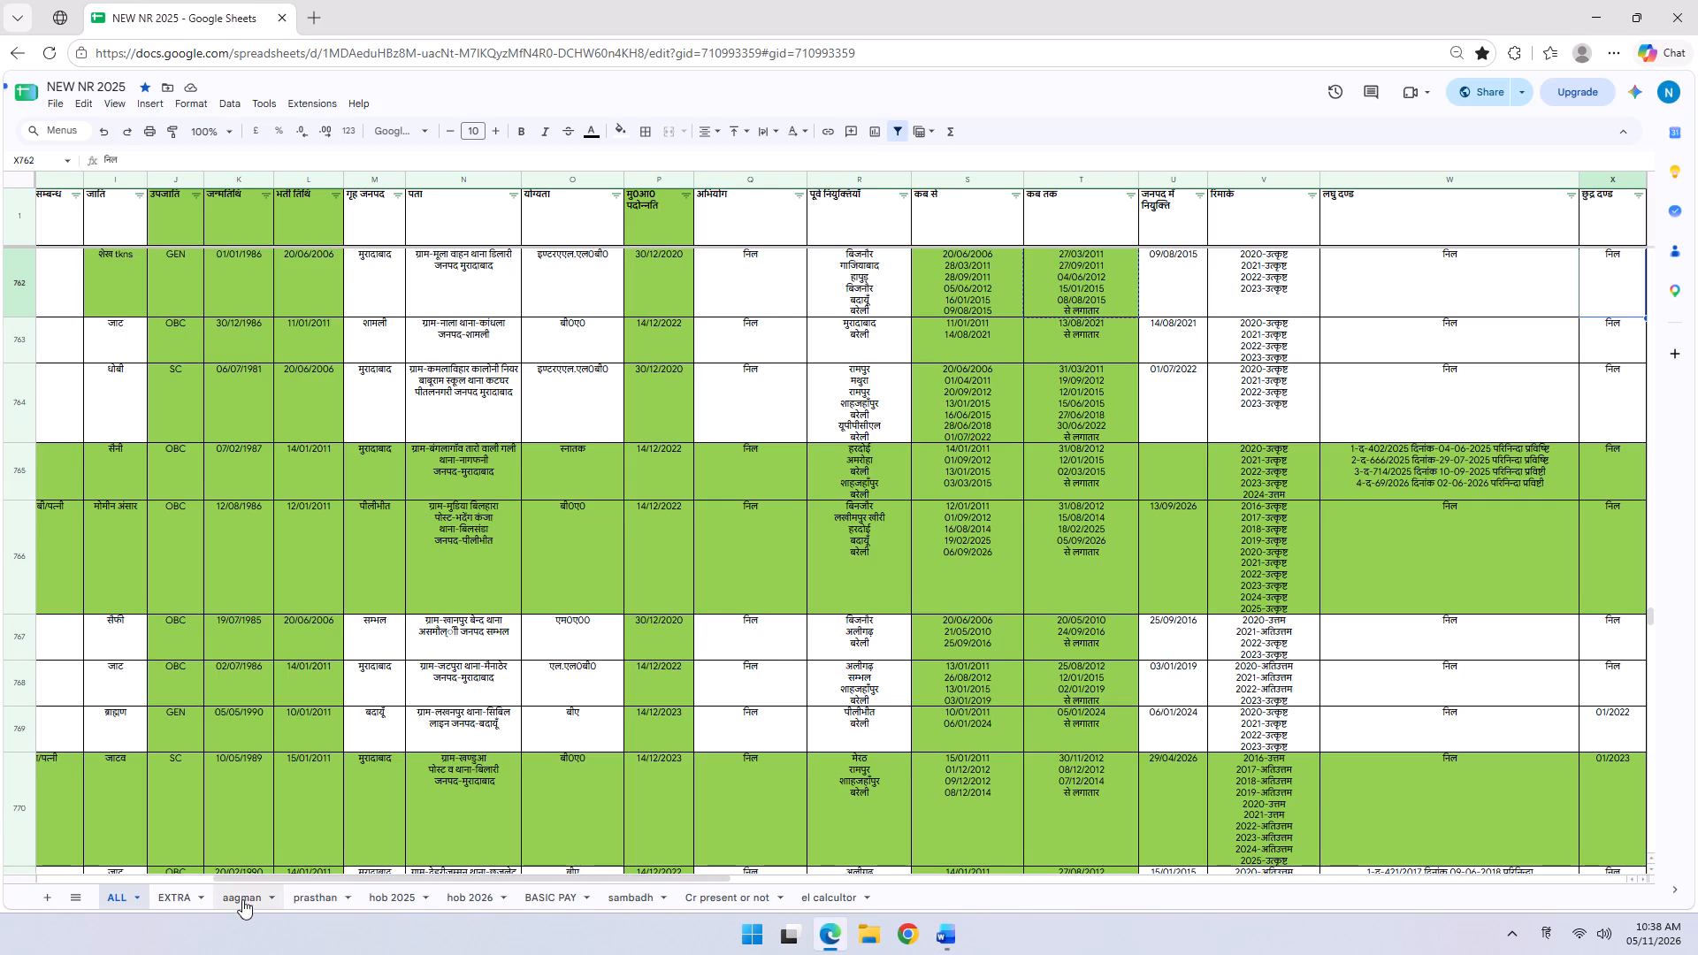
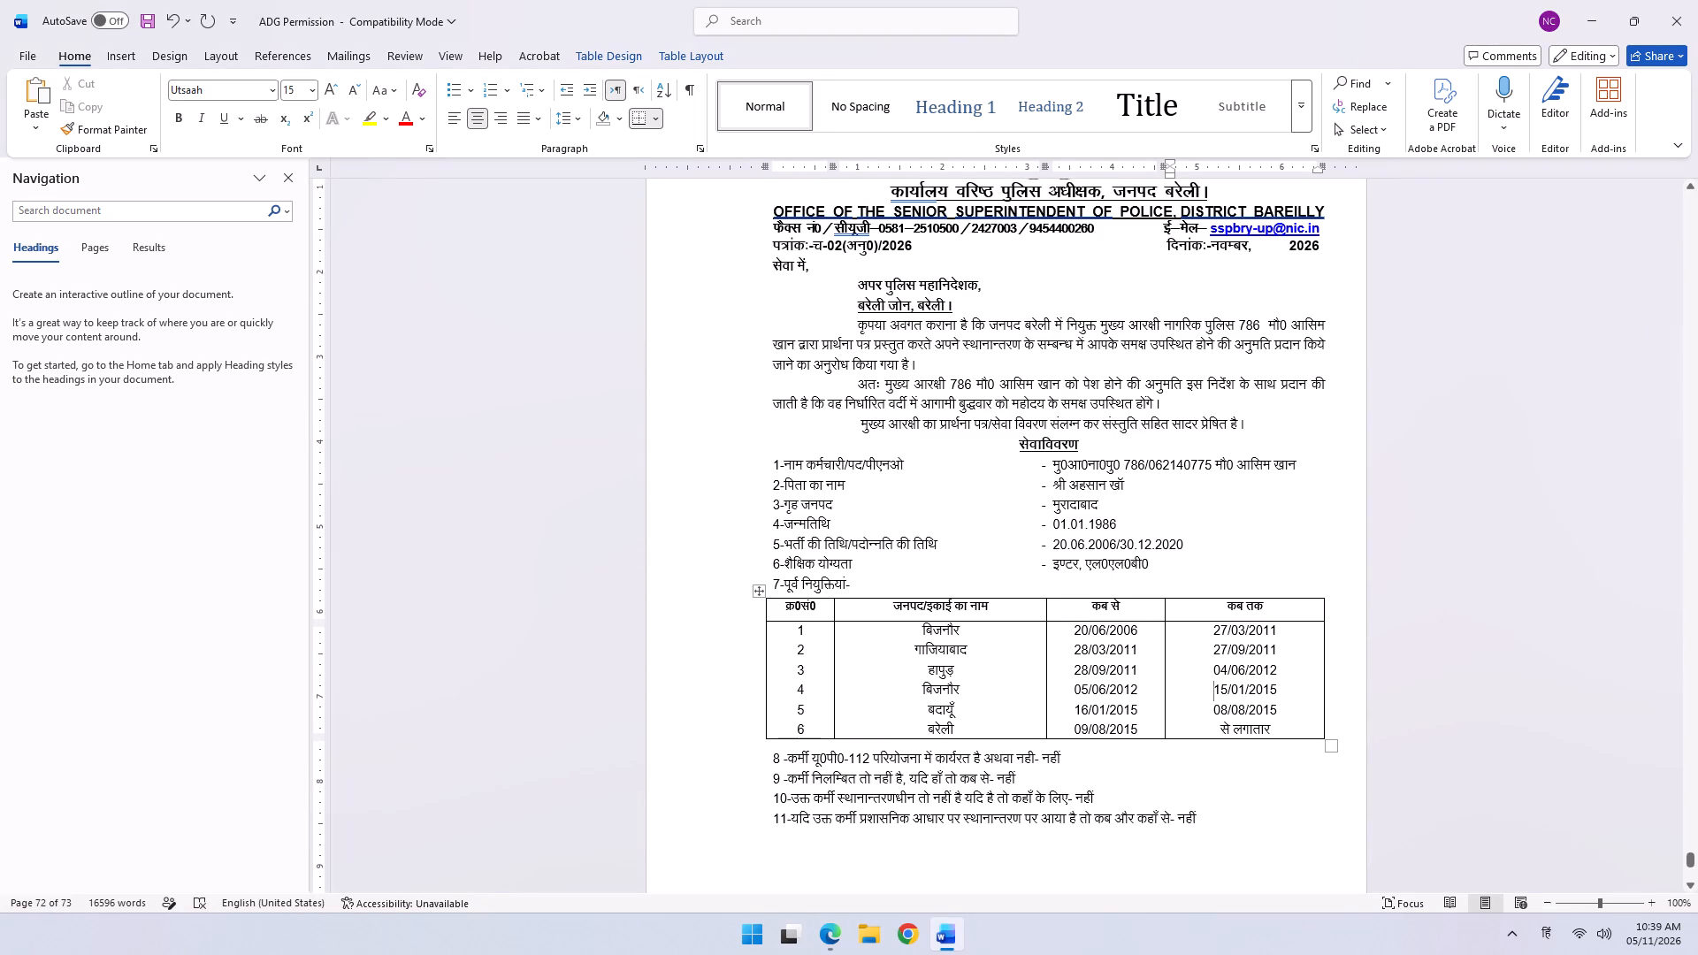
Replace item 10's answer with हाँ, पुलिस उपमहानिरीक्षक बरेली परिक्षेत्र बरेली के आदेश संख्या and the copied reference बीआर-पाँच-26/2026(02)-नि0अ0 दिनांक 16.10.2026.
click(1114, 804)
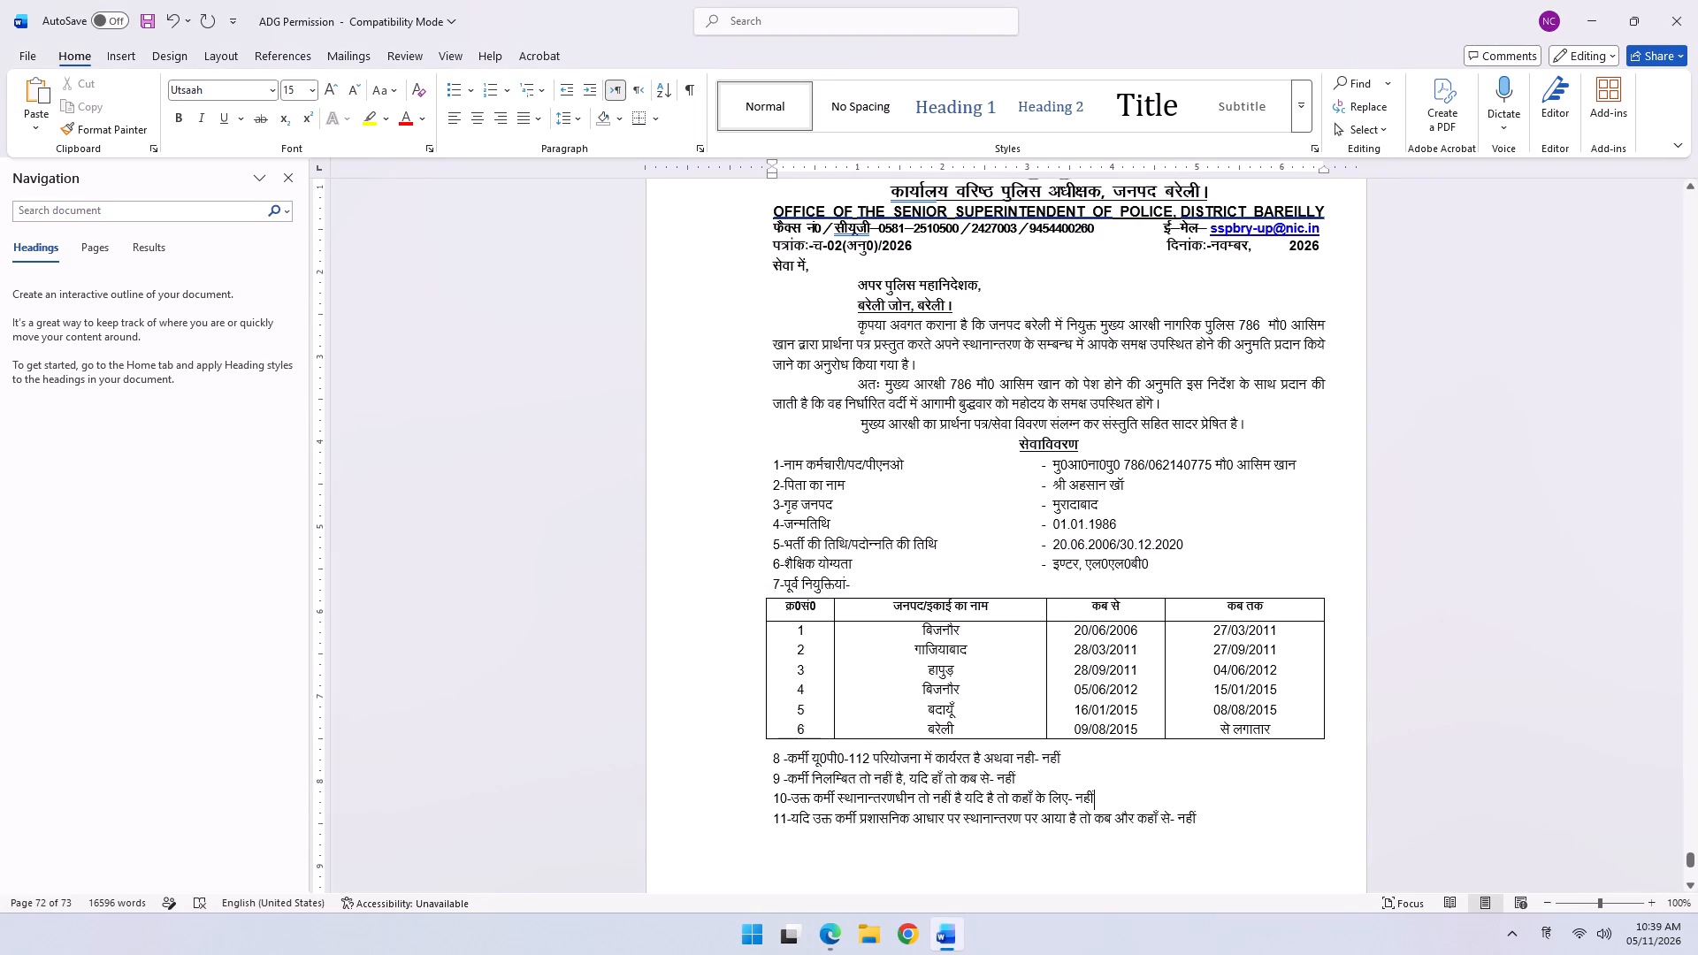
key(BackSpace)
key(BackSpace)
key(BackSpace)
key(BackSpace)
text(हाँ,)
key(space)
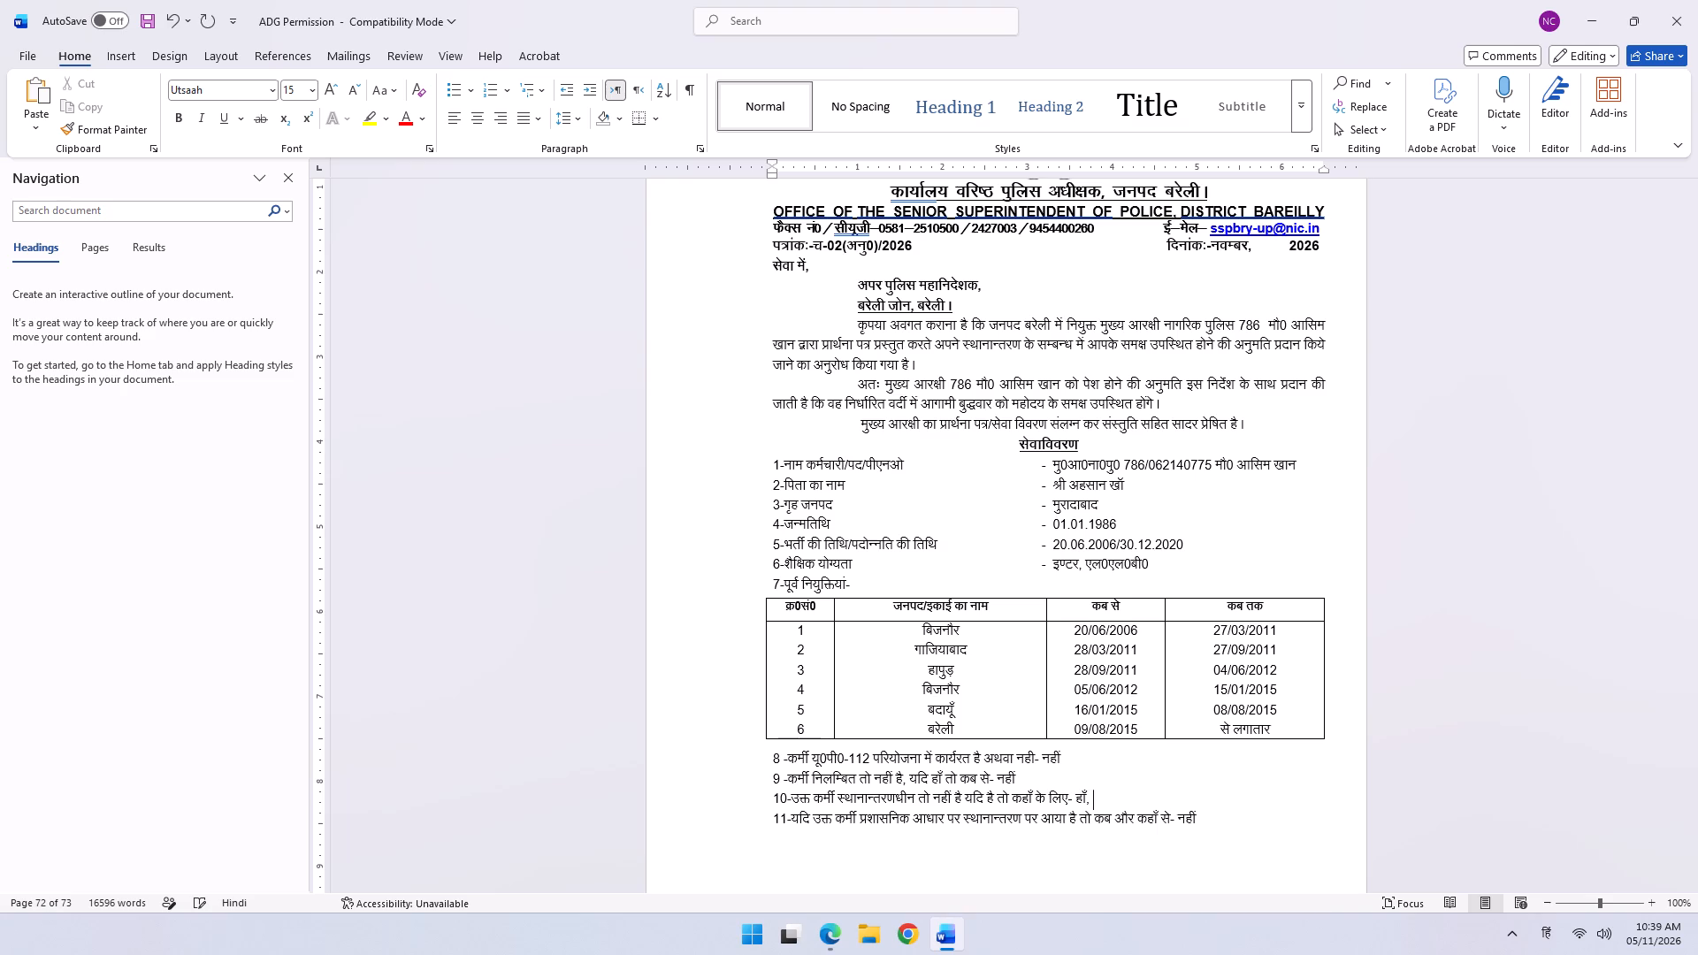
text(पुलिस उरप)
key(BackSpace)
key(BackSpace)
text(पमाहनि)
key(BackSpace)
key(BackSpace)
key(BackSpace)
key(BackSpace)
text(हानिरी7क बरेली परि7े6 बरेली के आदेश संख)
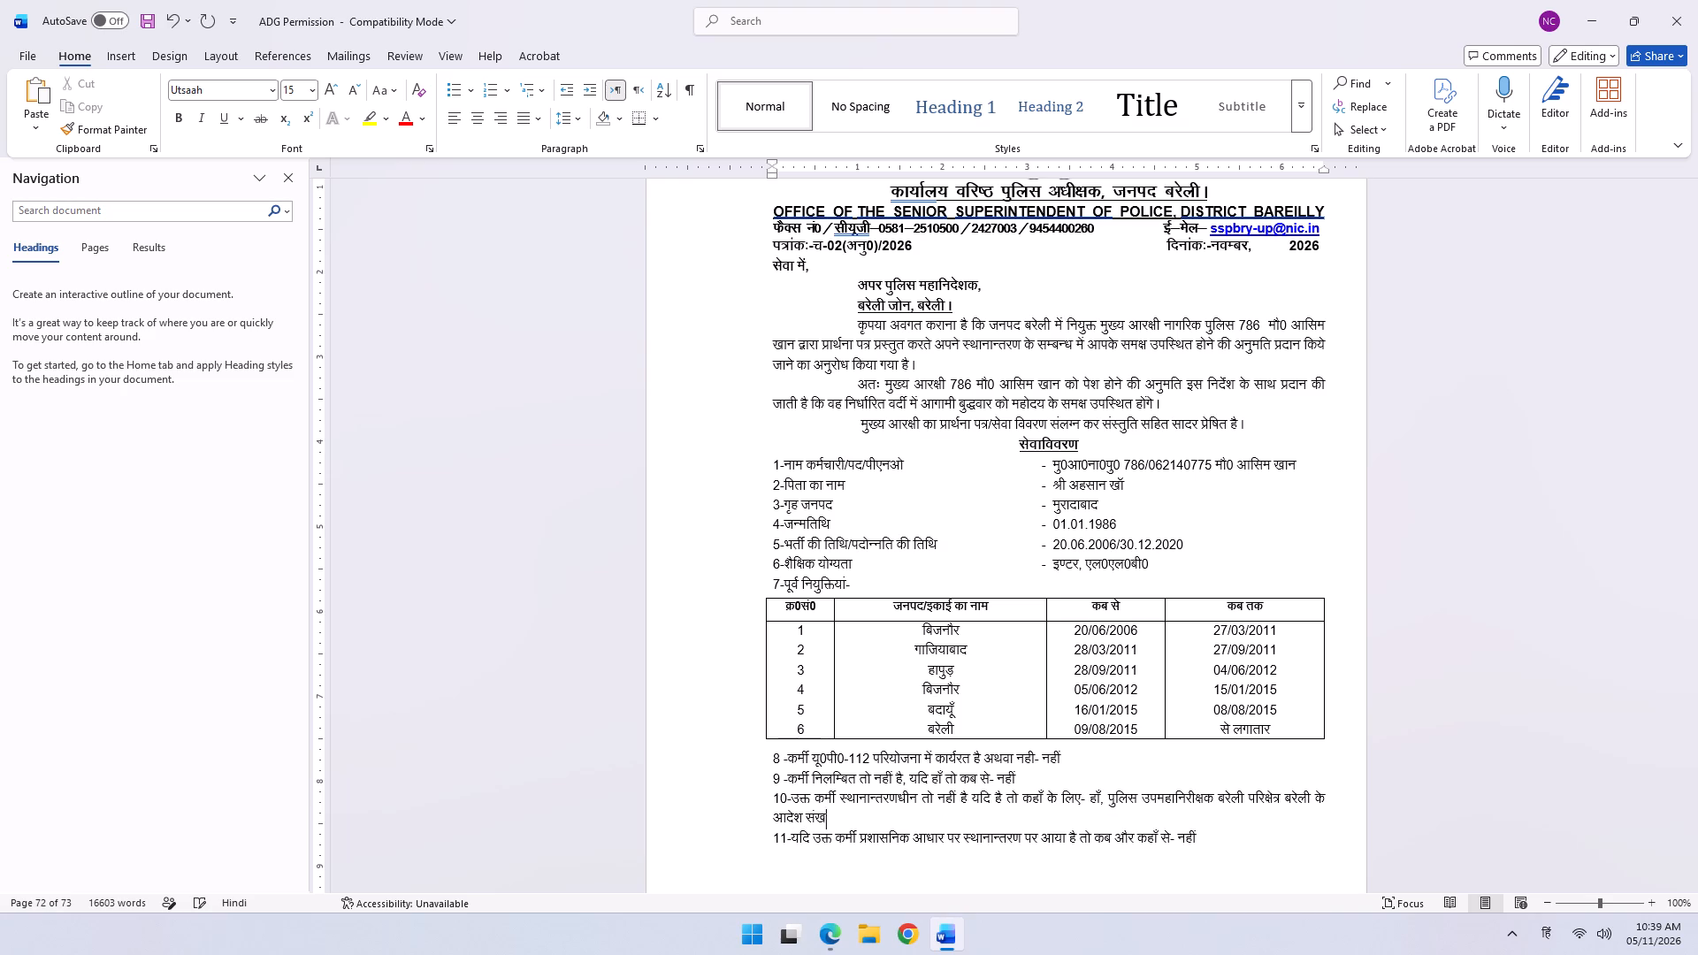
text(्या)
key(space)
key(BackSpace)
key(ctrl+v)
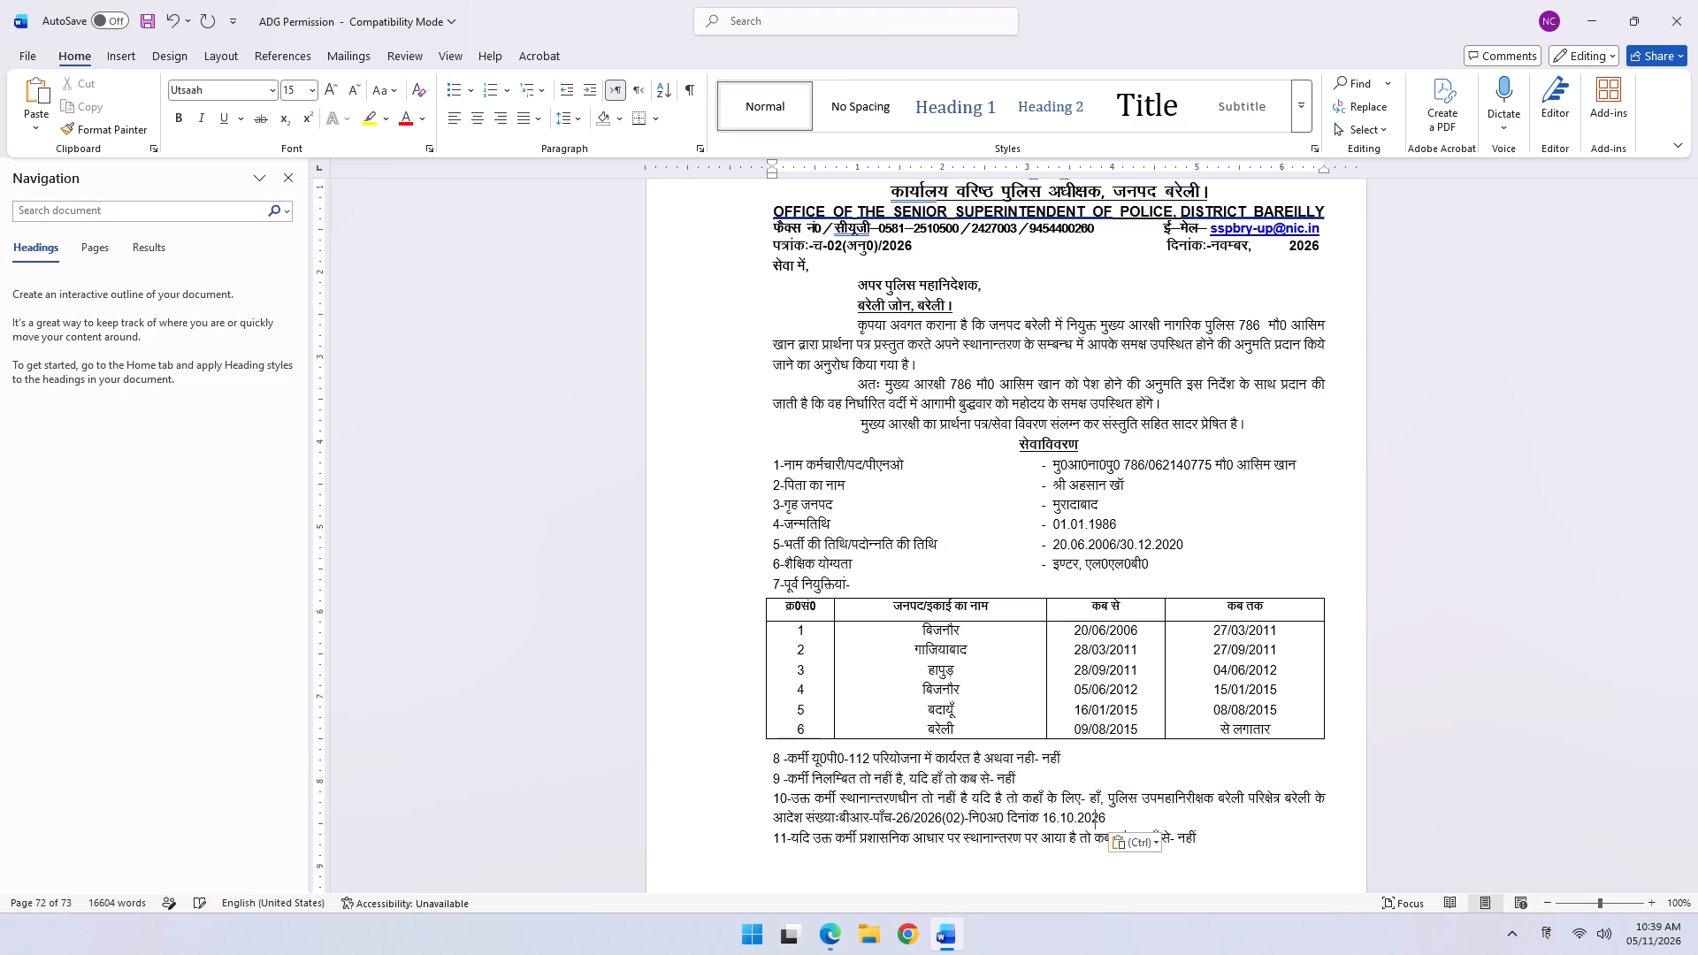
Complete item 10's answer after the order date with के द्वारा जनपद बरेली से जनपद शाहजहाँपुर ।.
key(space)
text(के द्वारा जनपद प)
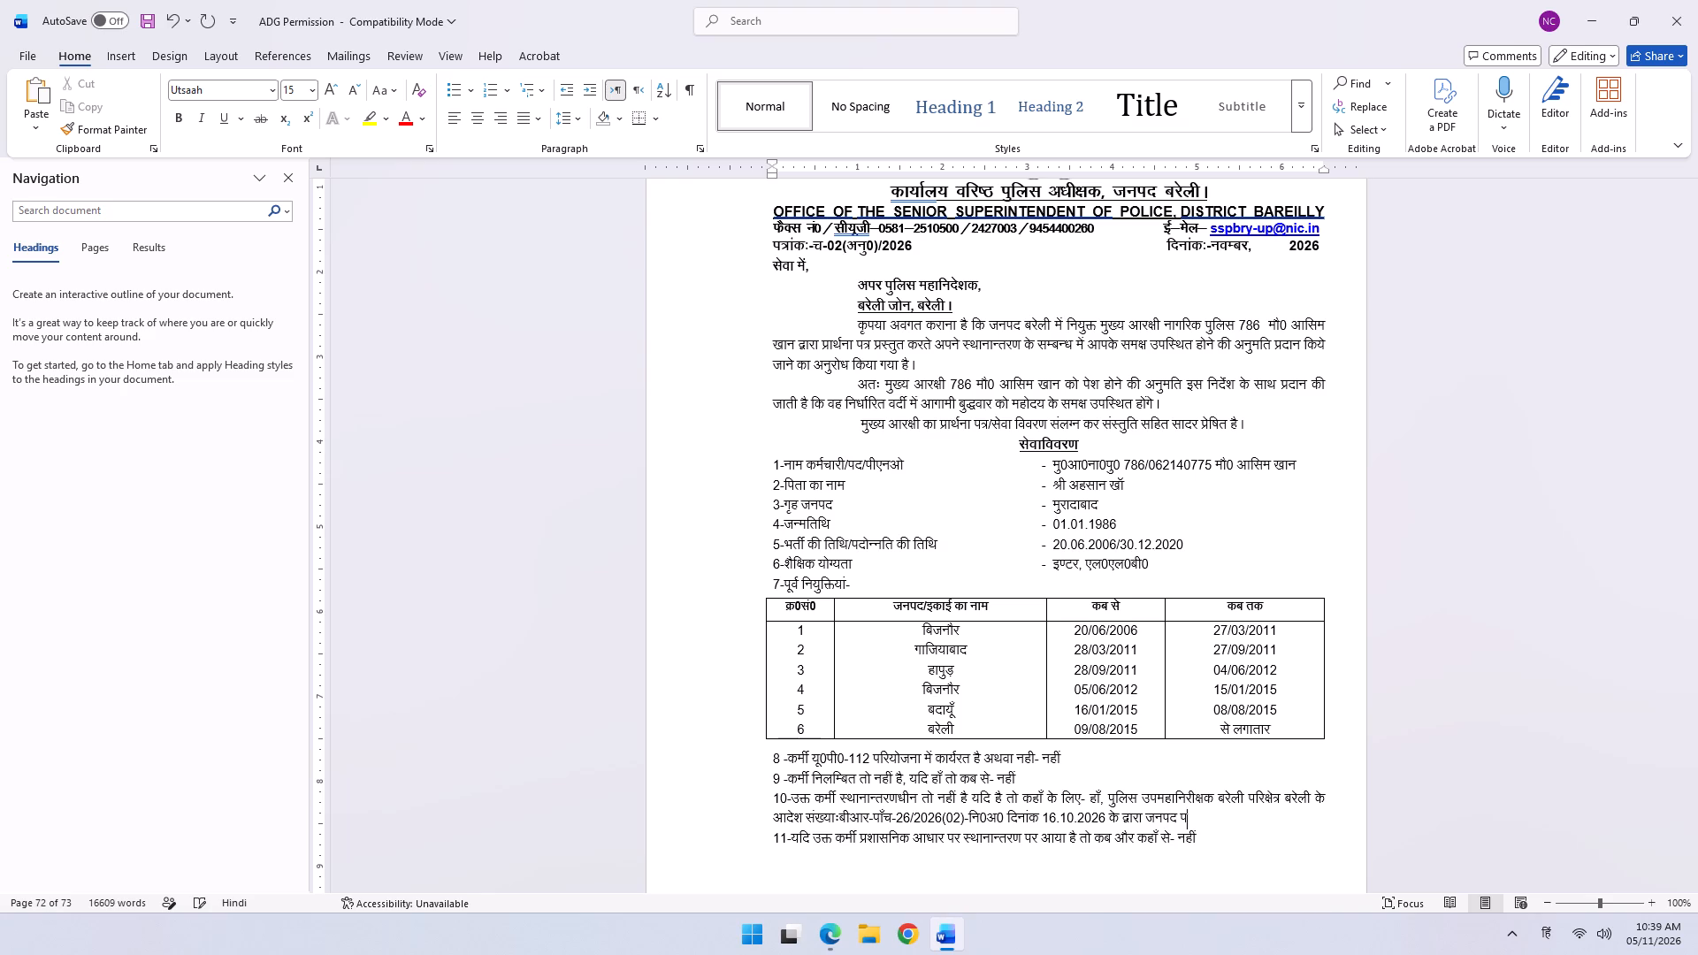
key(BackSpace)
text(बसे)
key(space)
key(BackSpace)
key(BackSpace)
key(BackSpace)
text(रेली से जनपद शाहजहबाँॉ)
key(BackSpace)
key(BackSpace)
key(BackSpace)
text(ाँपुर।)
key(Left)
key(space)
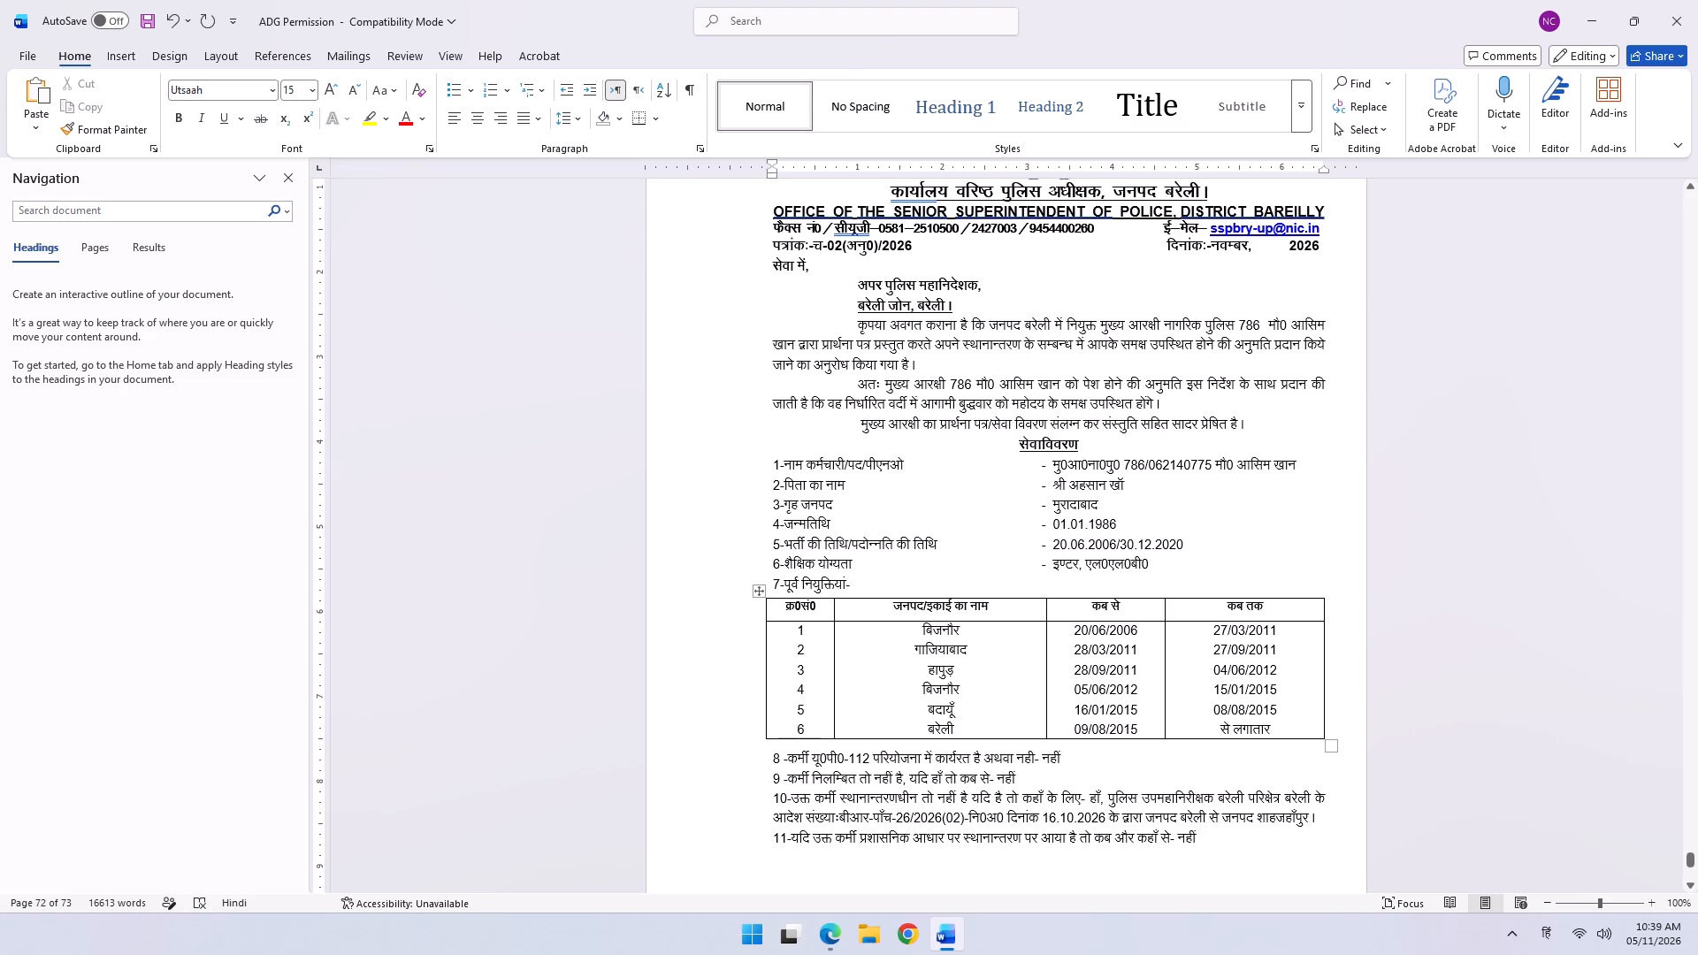
Review the letter's layout from the letterhead through the signature block to the प्रतिलिपि note.
scroll(1172, 753, down, 2)
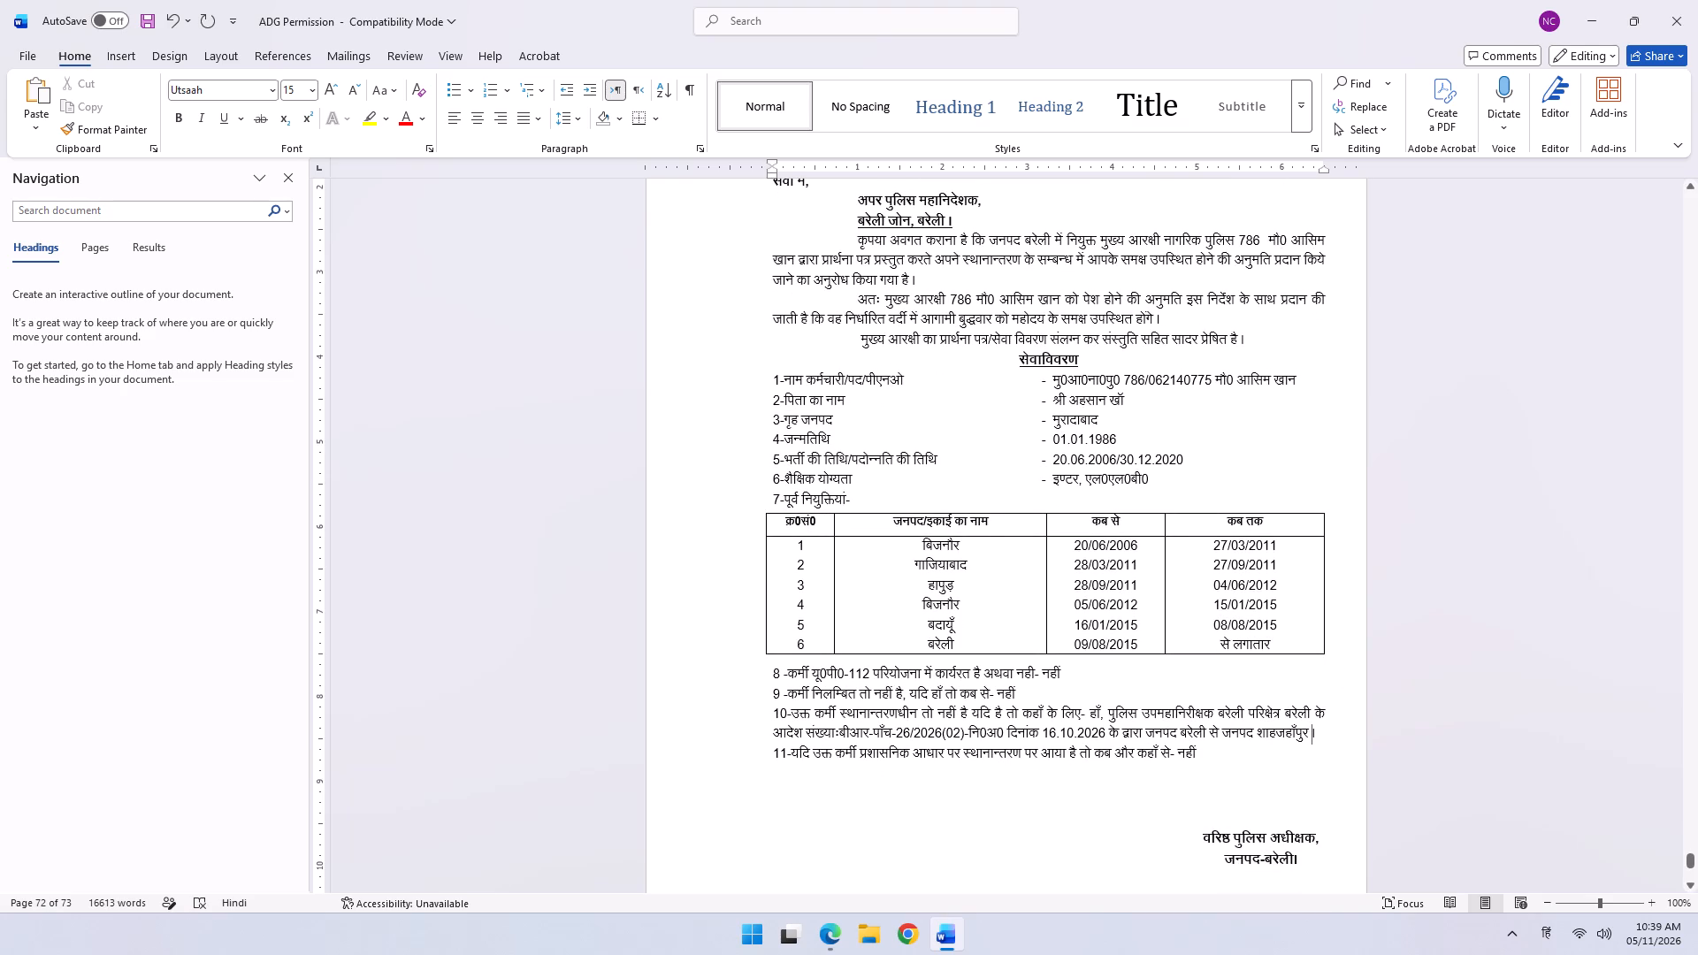
scroll(1216, 779, down, 4)
scroll(1229, 667, up, 1)
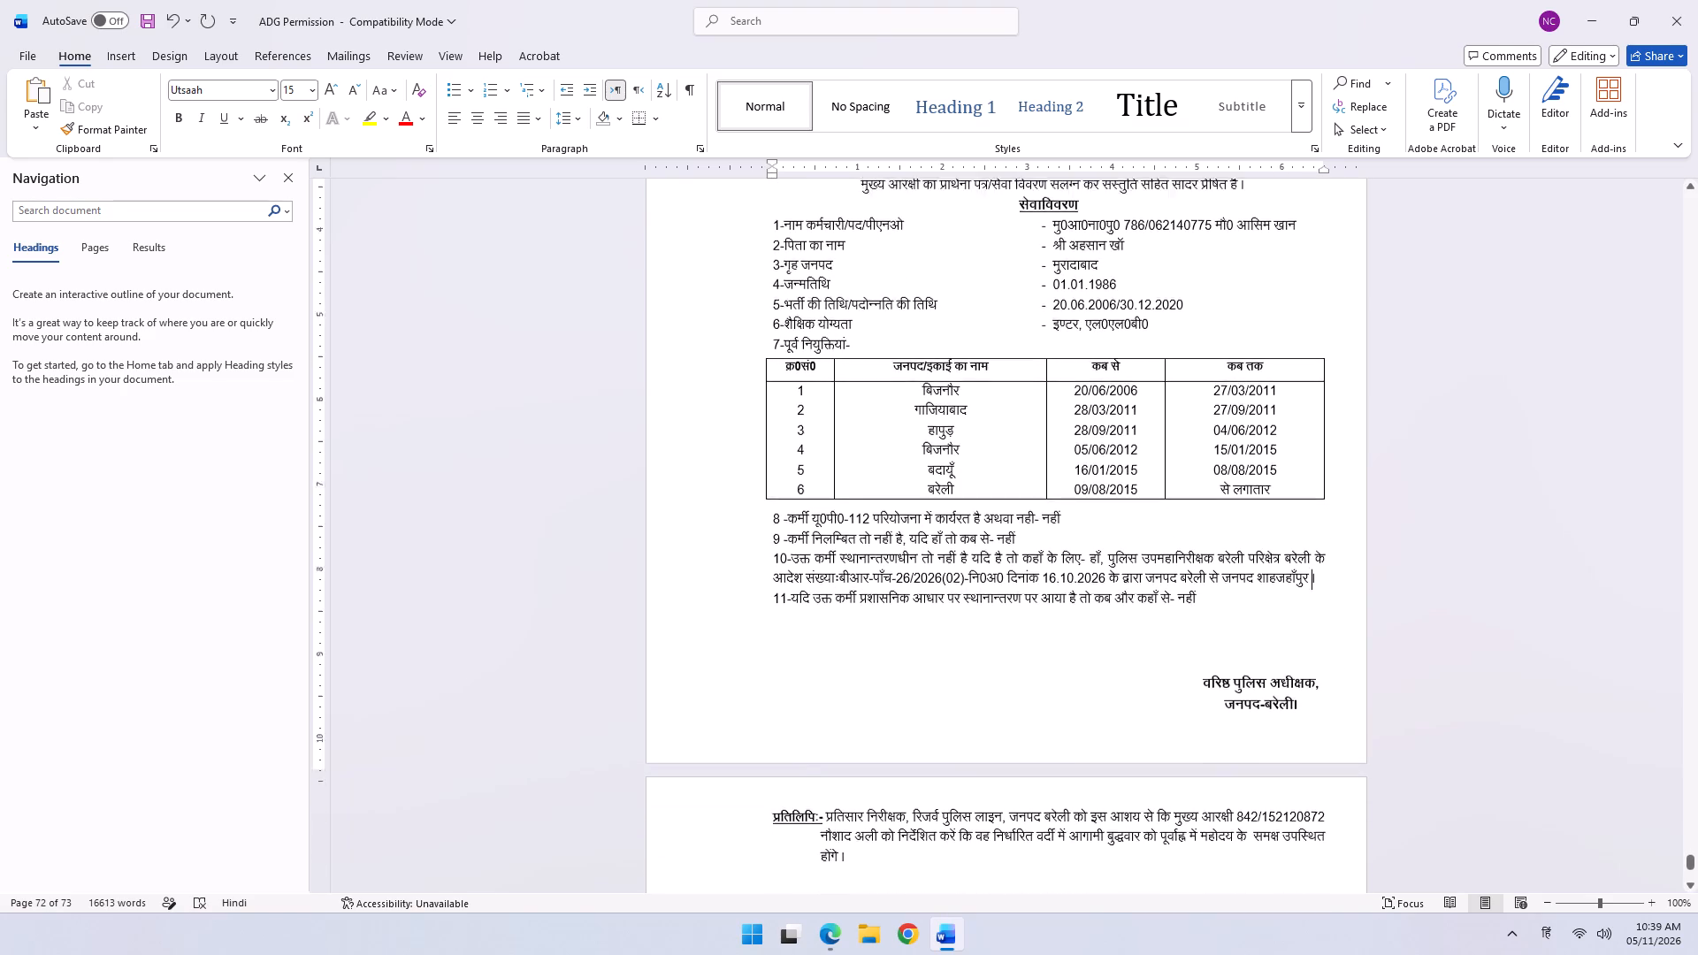
scroll(1229, 667, up, 3)
scroll(1229, 667, down, 1)
scroll(1229, 667, up, 7)
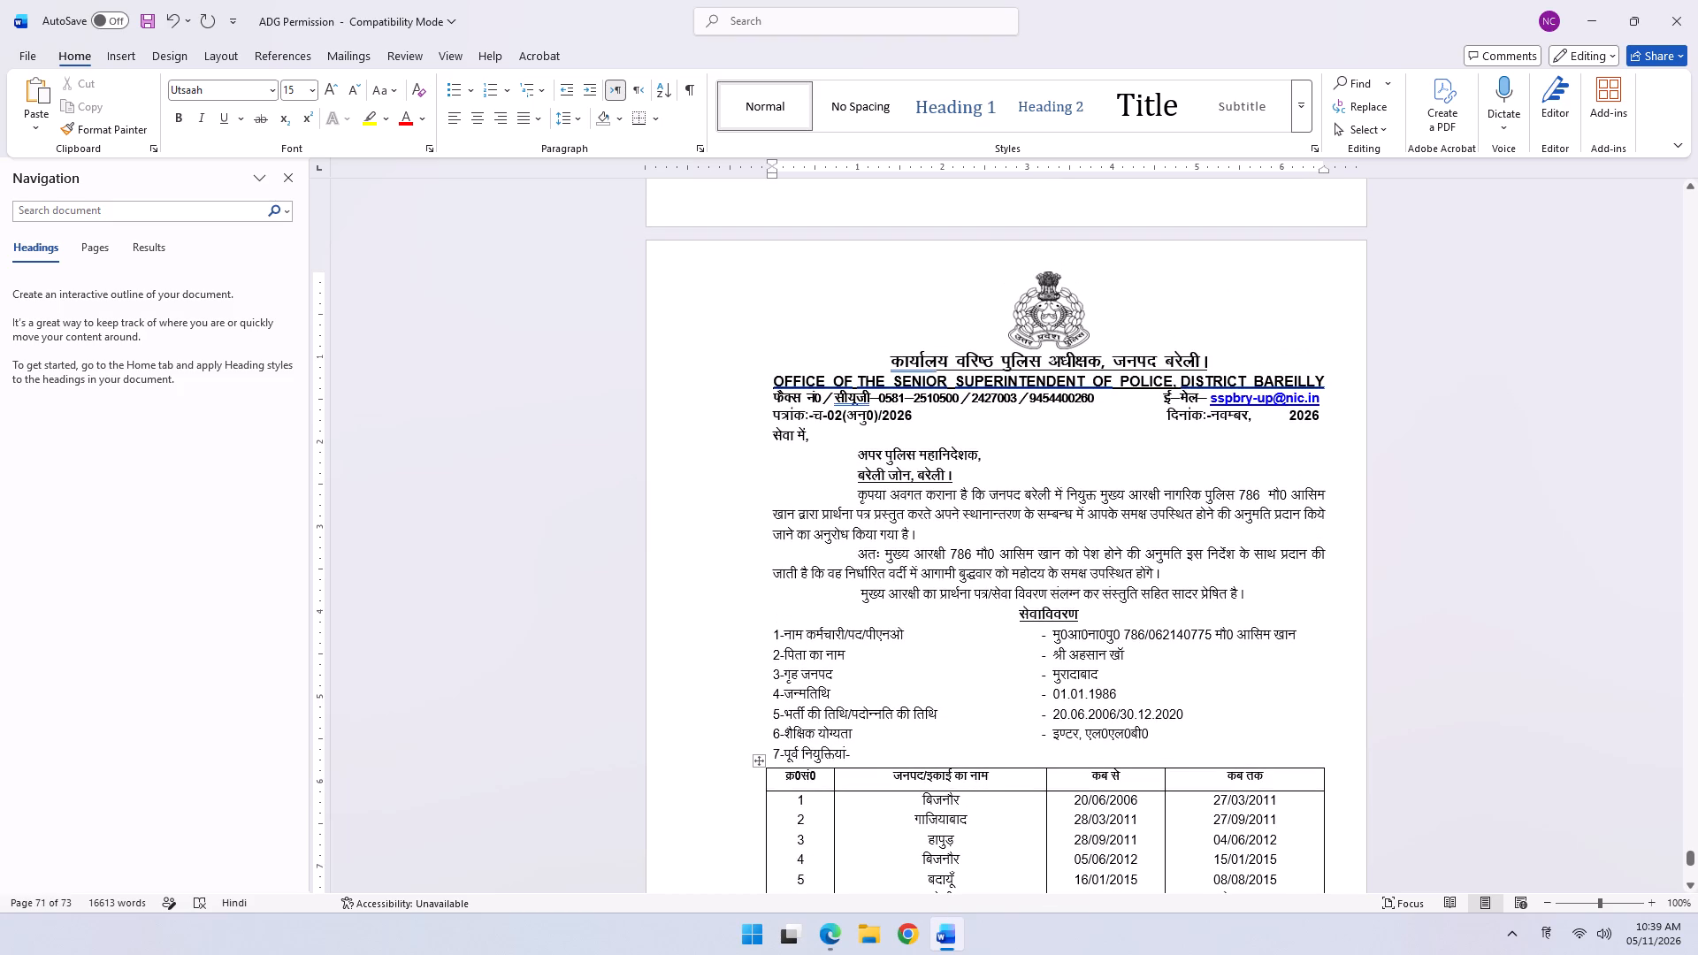
scroll(960, 522, up, 3)
scroll(1010, 533, down, 7)
scroll(945, 582, down, 4)
scroll(894, 646, down, 2)
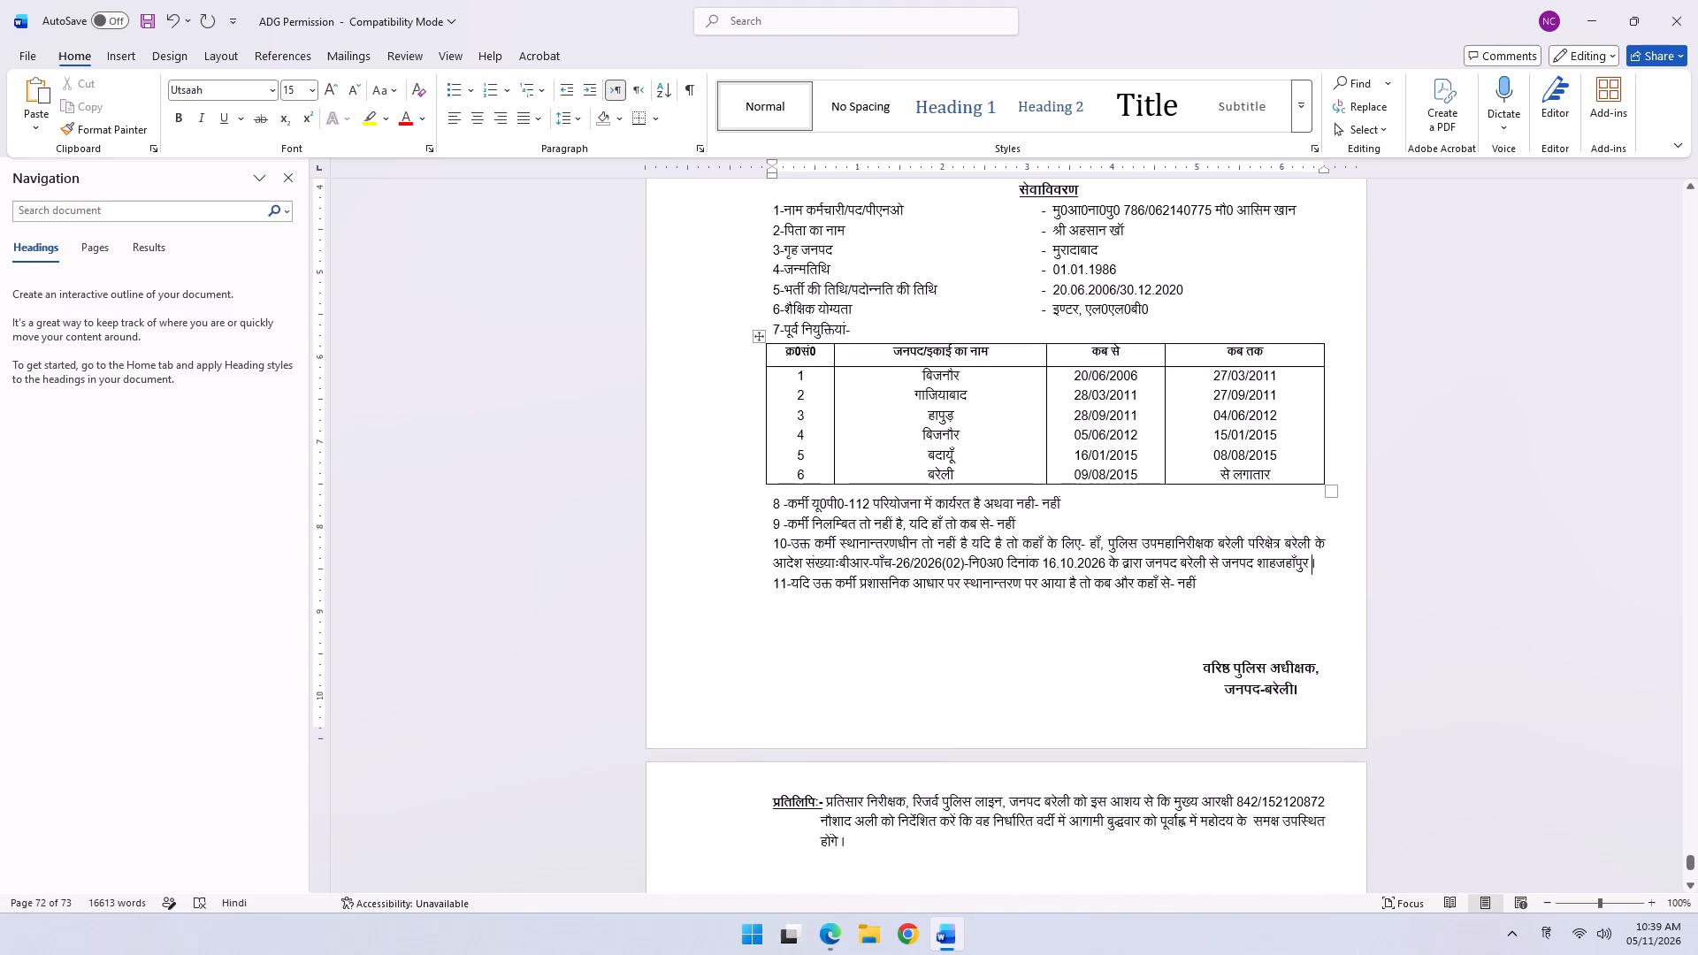
Delete surplus blank lines above and below the वरिष्ठ पुलिस अधीक्षक signature block, keeping the signature text intact.
click(1226, 641)
key(Delete)
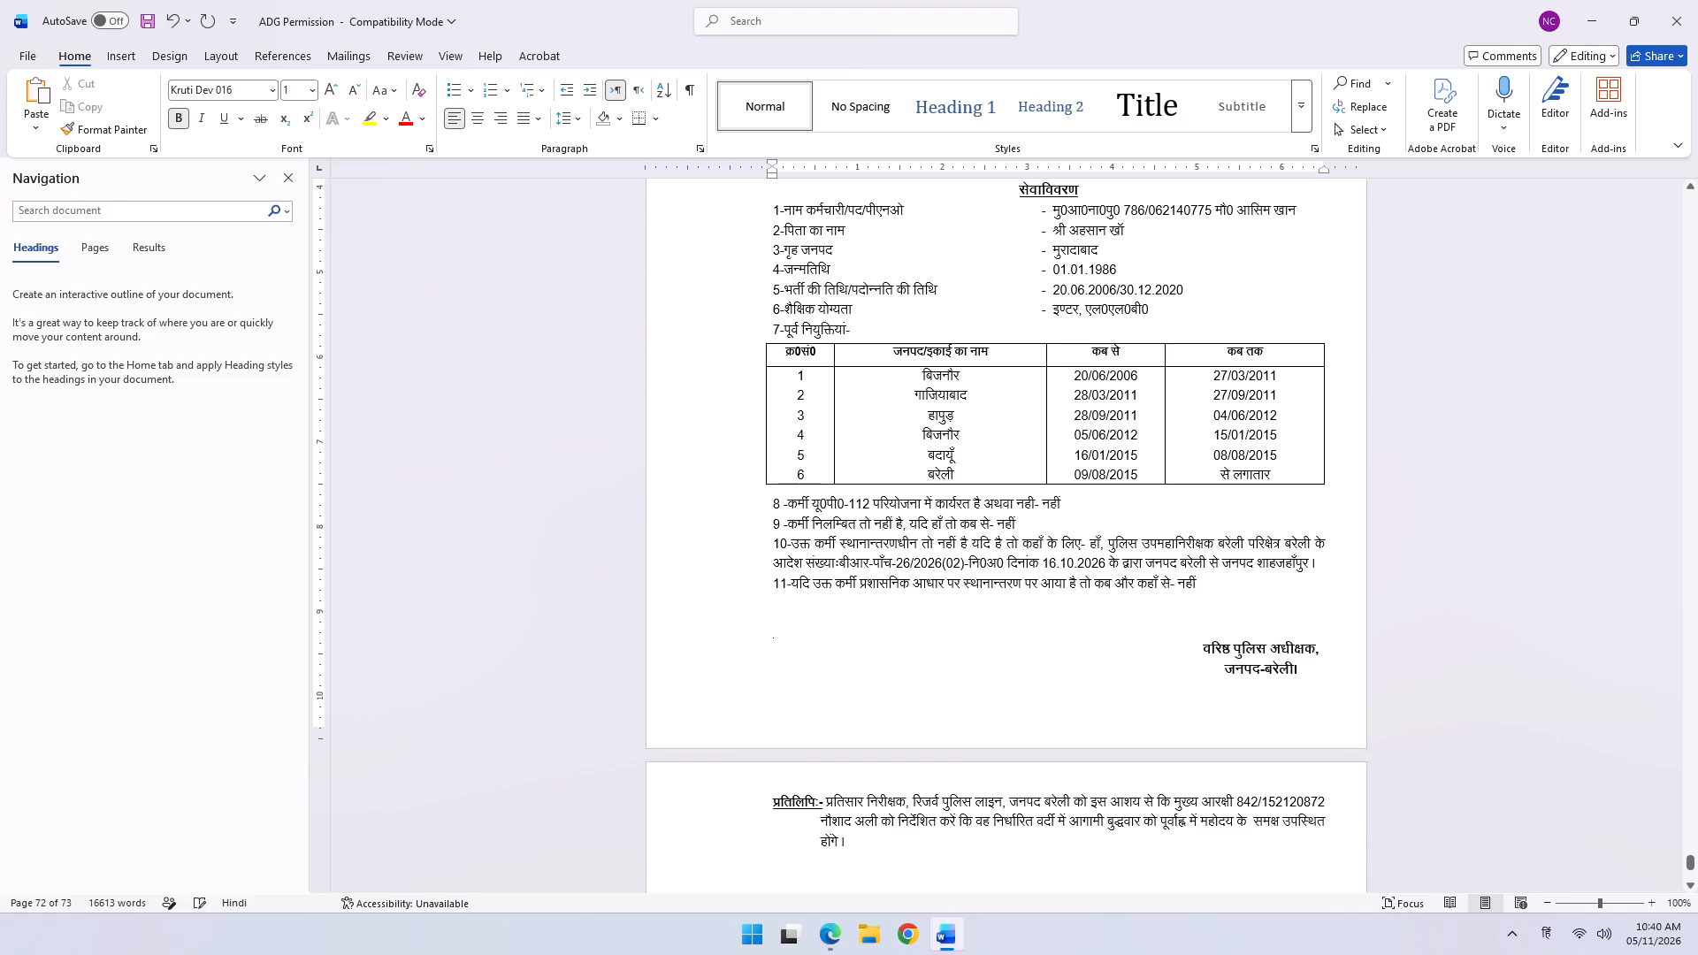
key(Delete)
key(Delete)
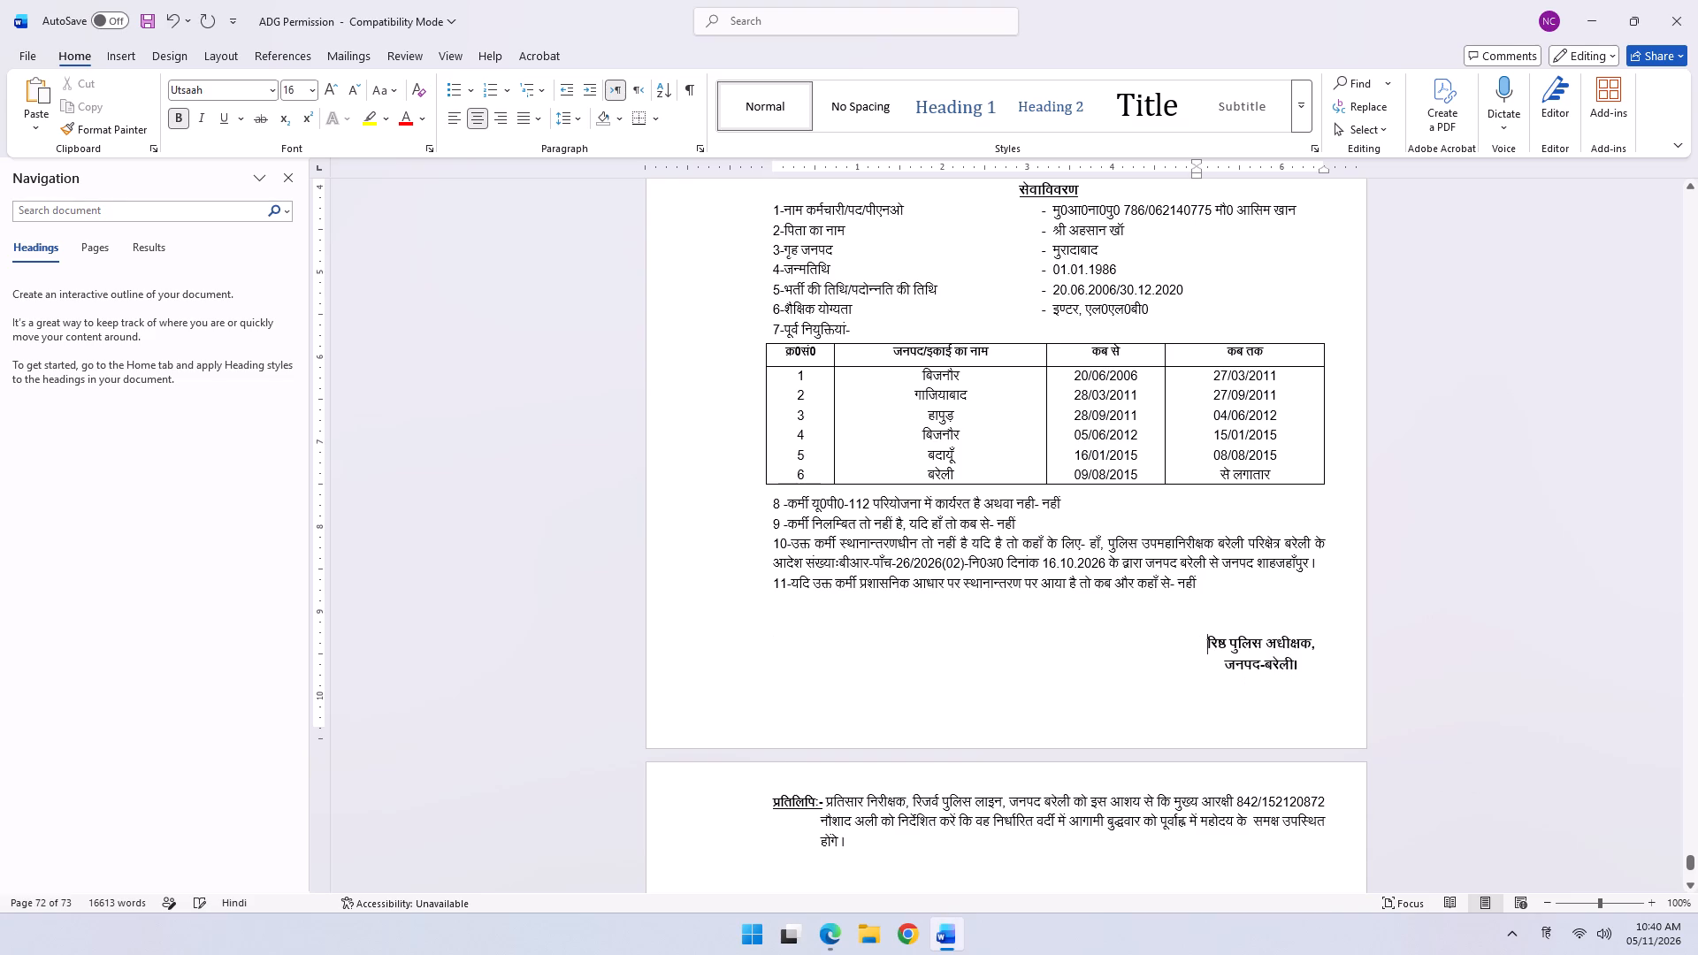
key(ctrl+z)
key(Down)
key(Down)
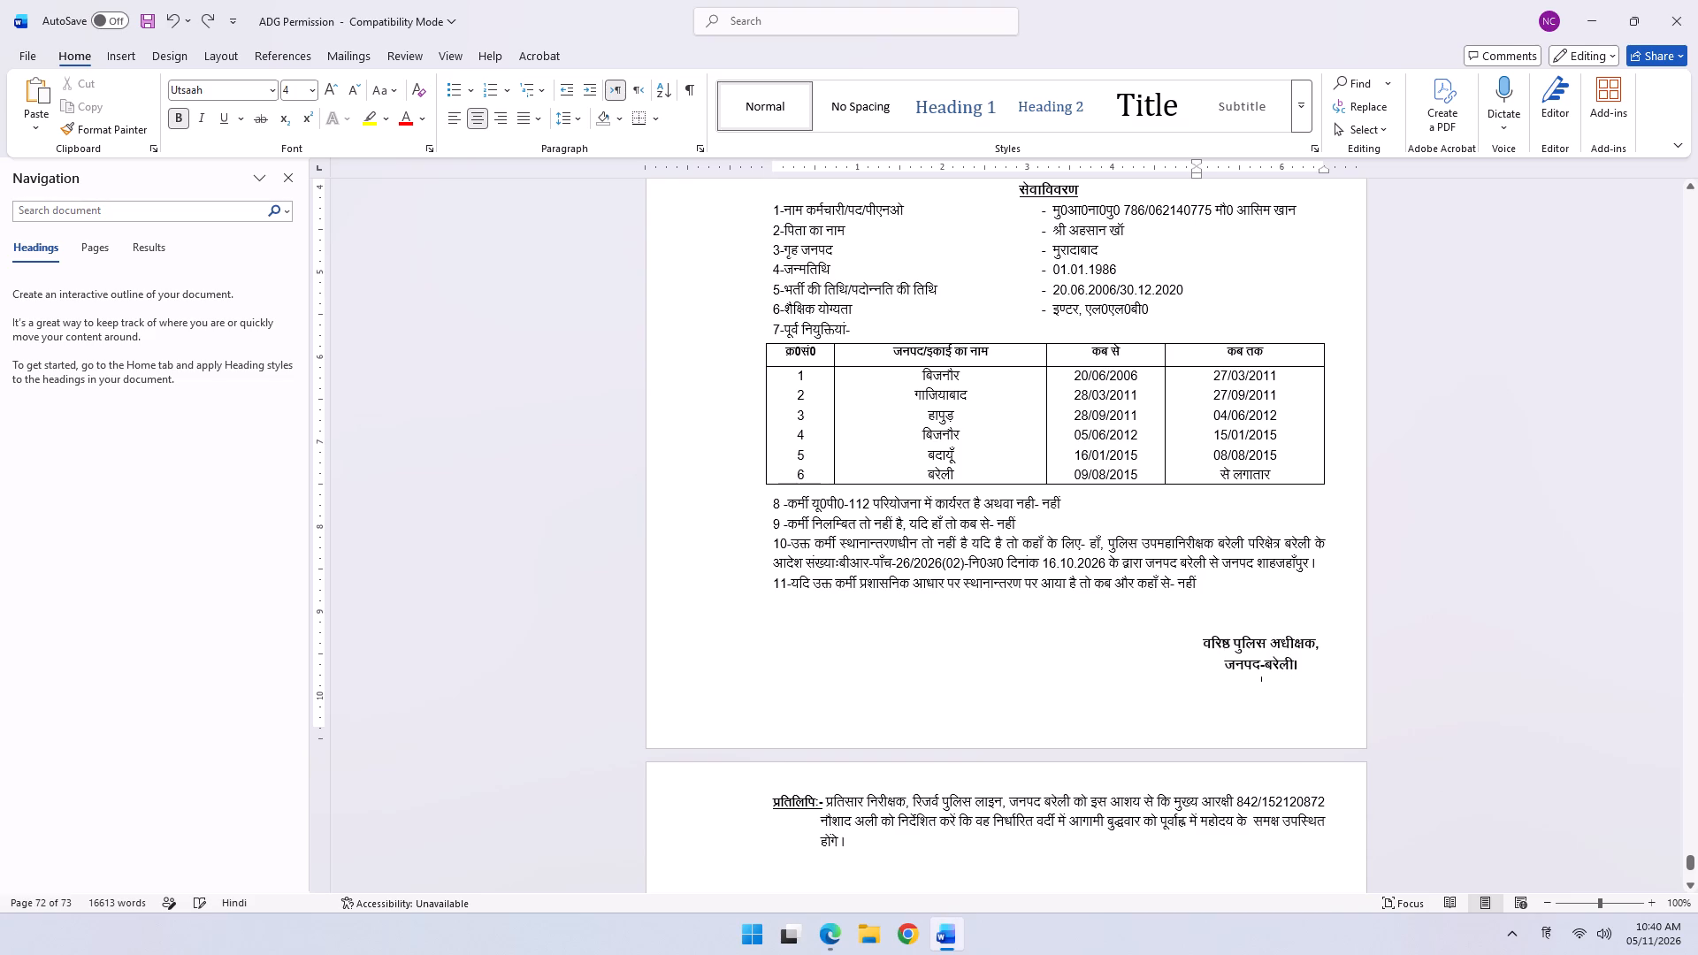
key(Delete)
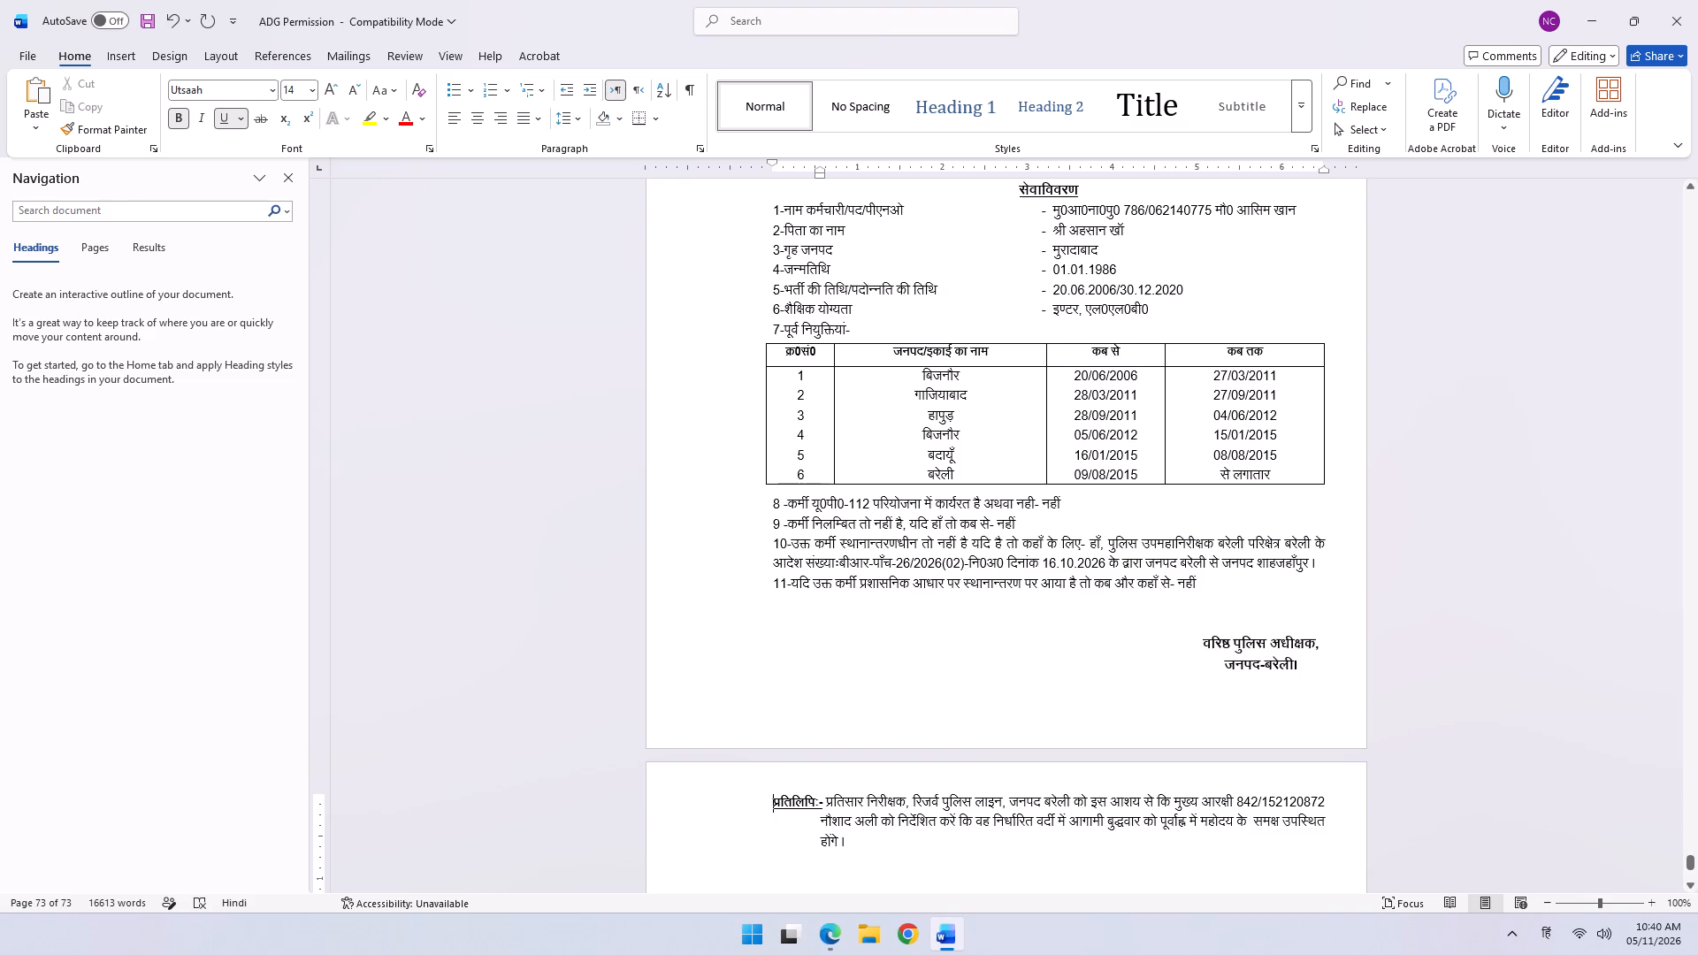
Apply a line spacing preset to the letter text from अपर पुलिस महानिदेशक through item 11.
scroll(1061, 584, up, 3)
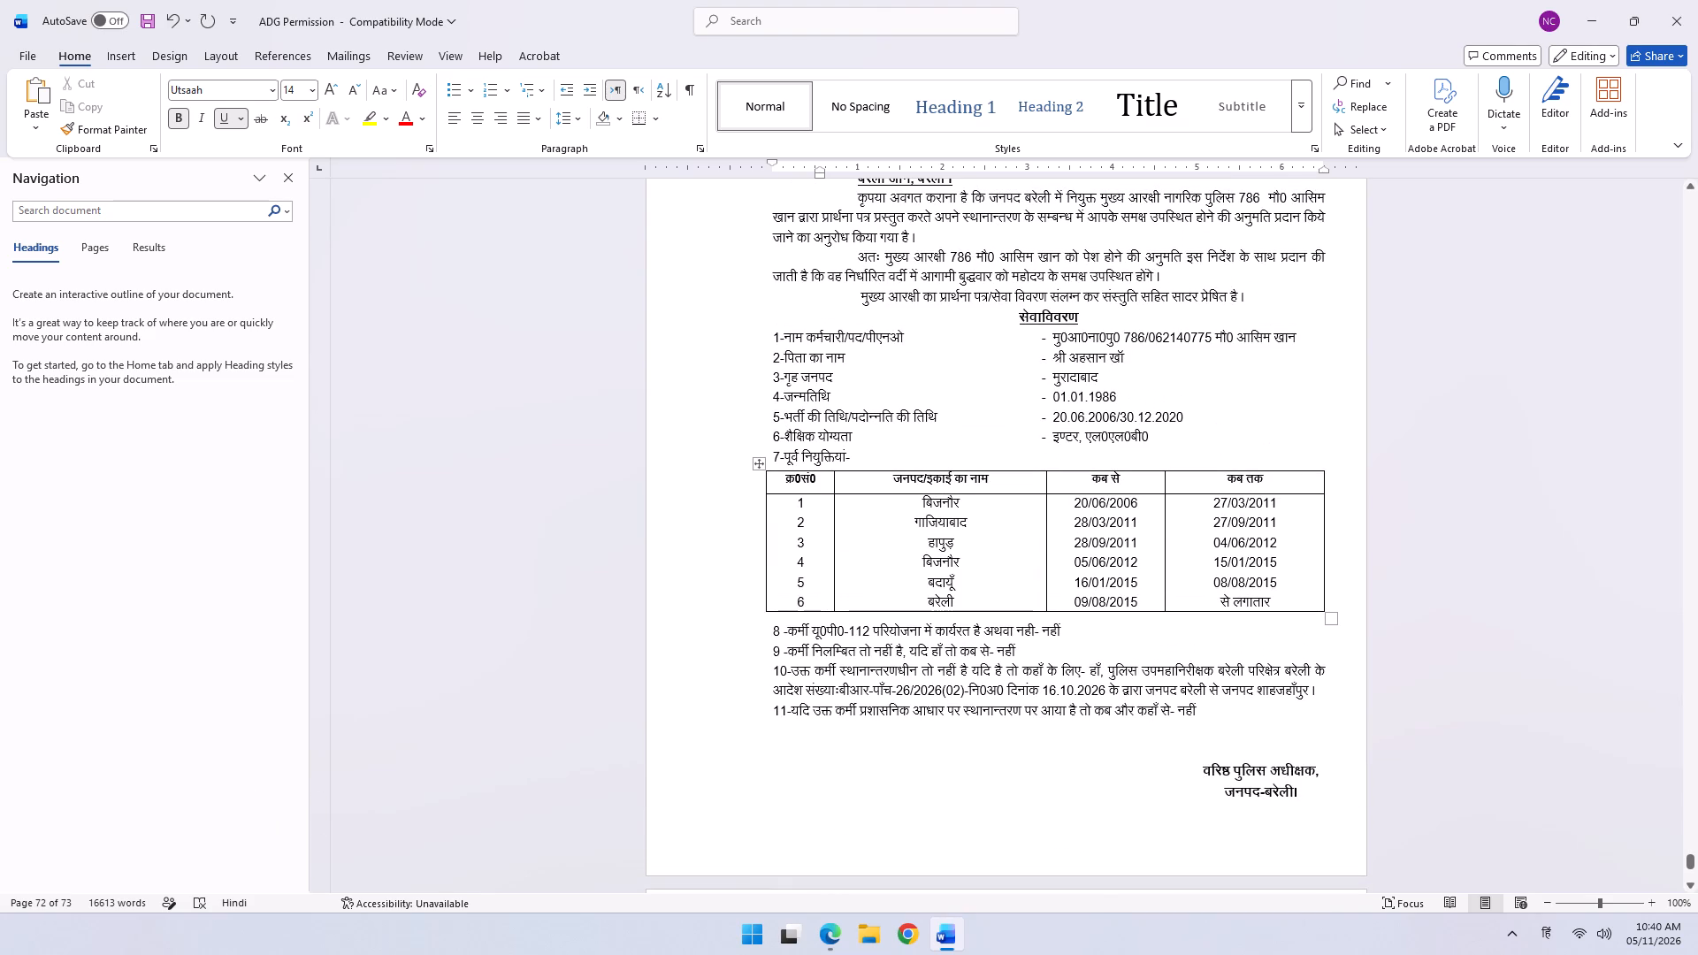
scroll(826, 422, up, 3)
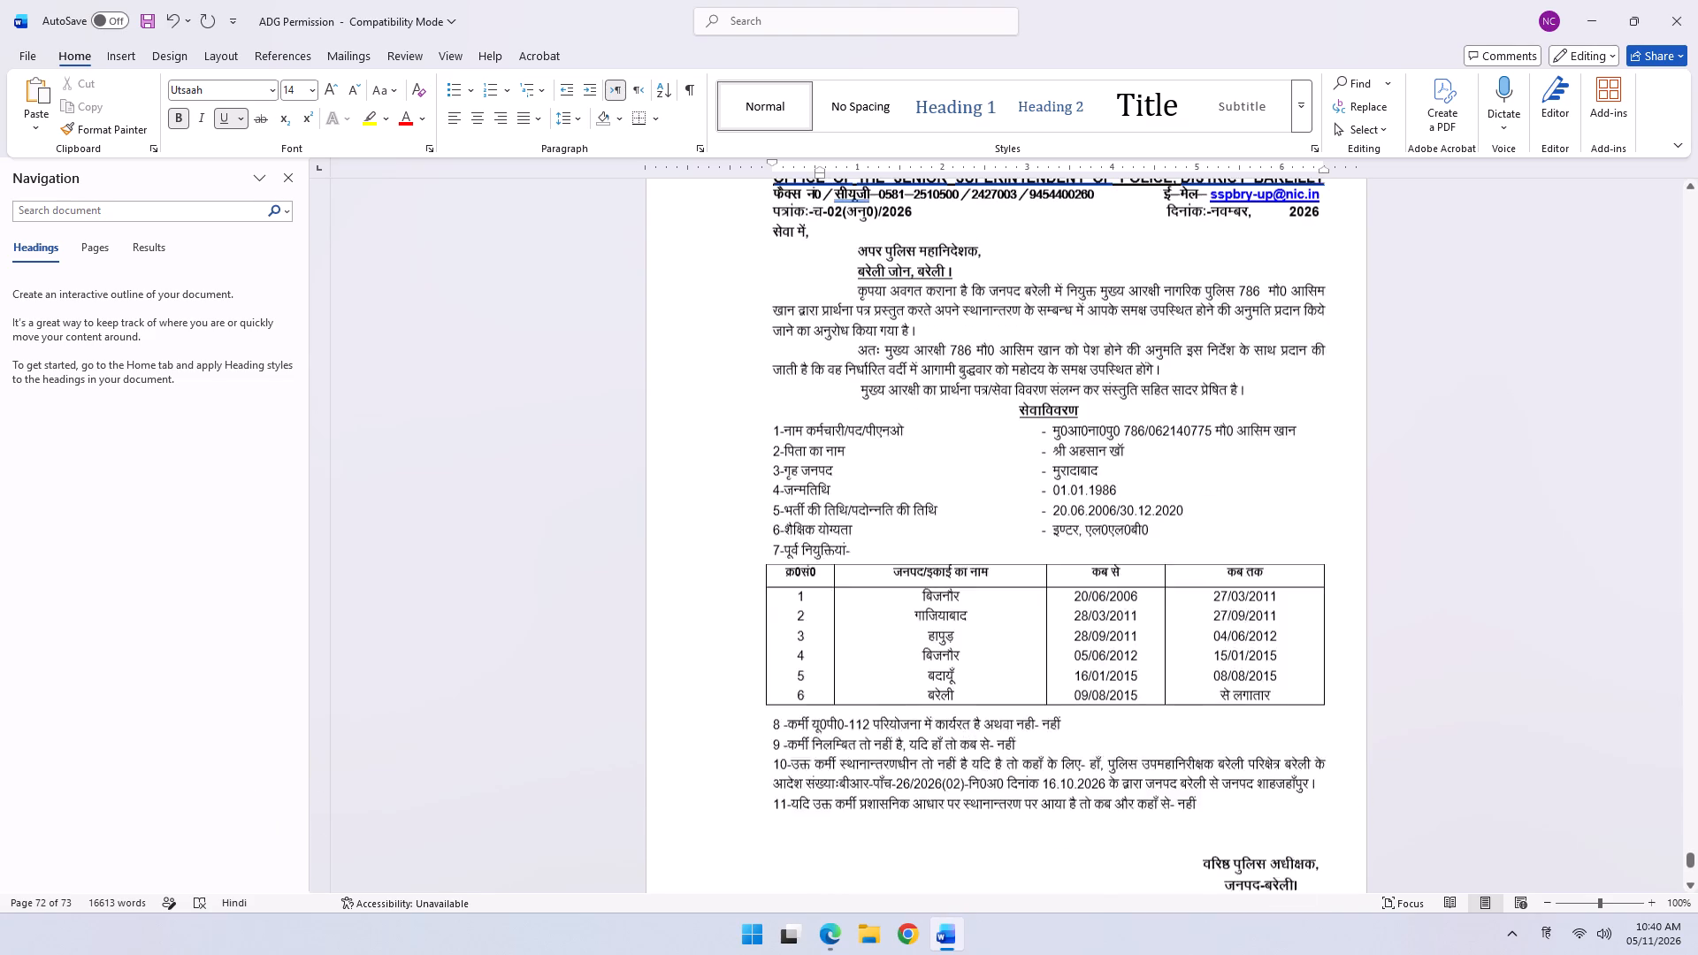
scroll(826, 422, up, 1)
drag(848, 330, 855, 340)
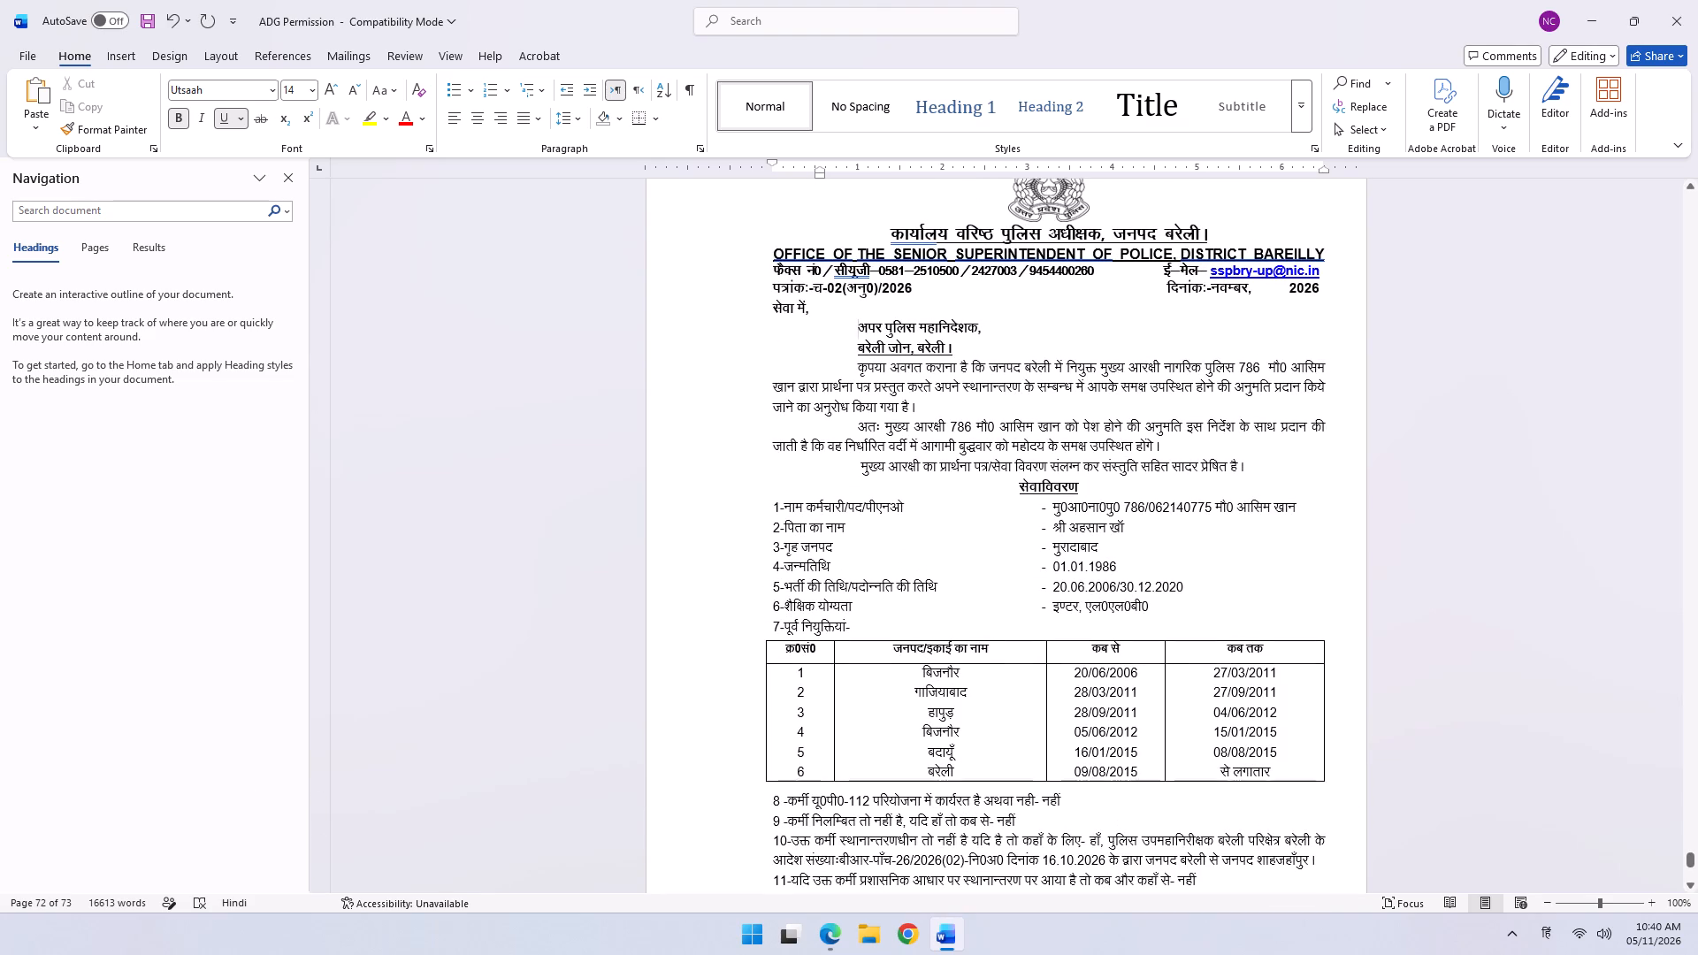
drag(855, 340, 1218, 791)
click(537, 116)
click(537, 116)
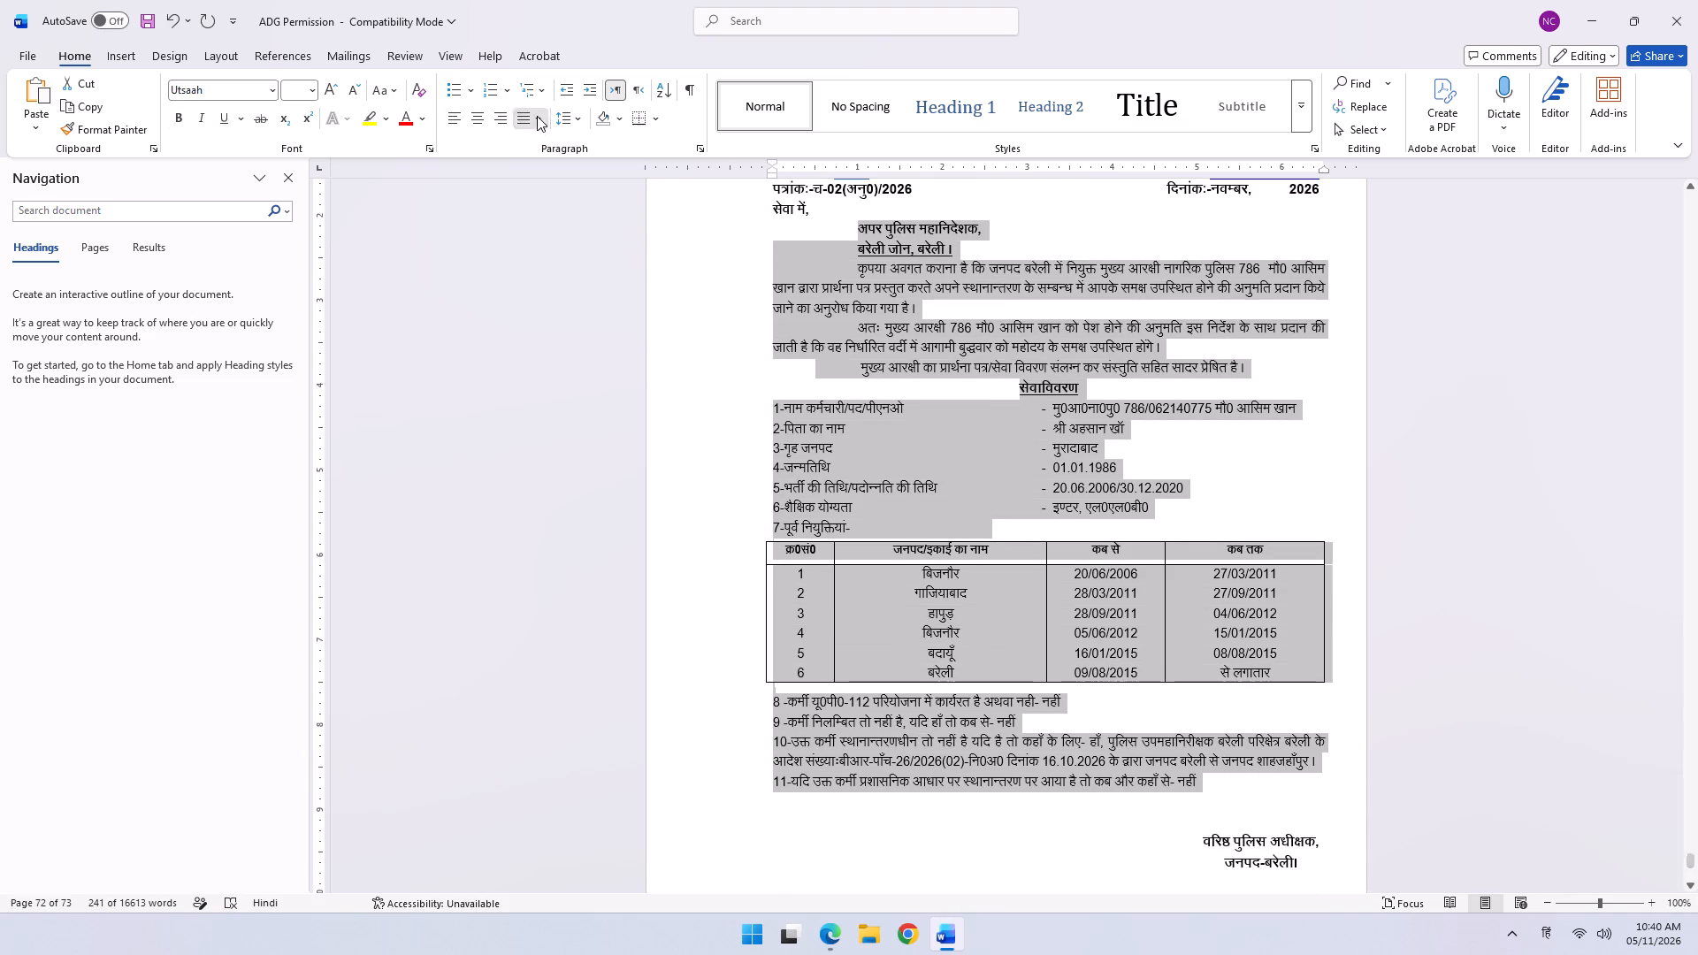
click(570, 123)
click(583, 144)
scroll(1082, 542, down, 4)
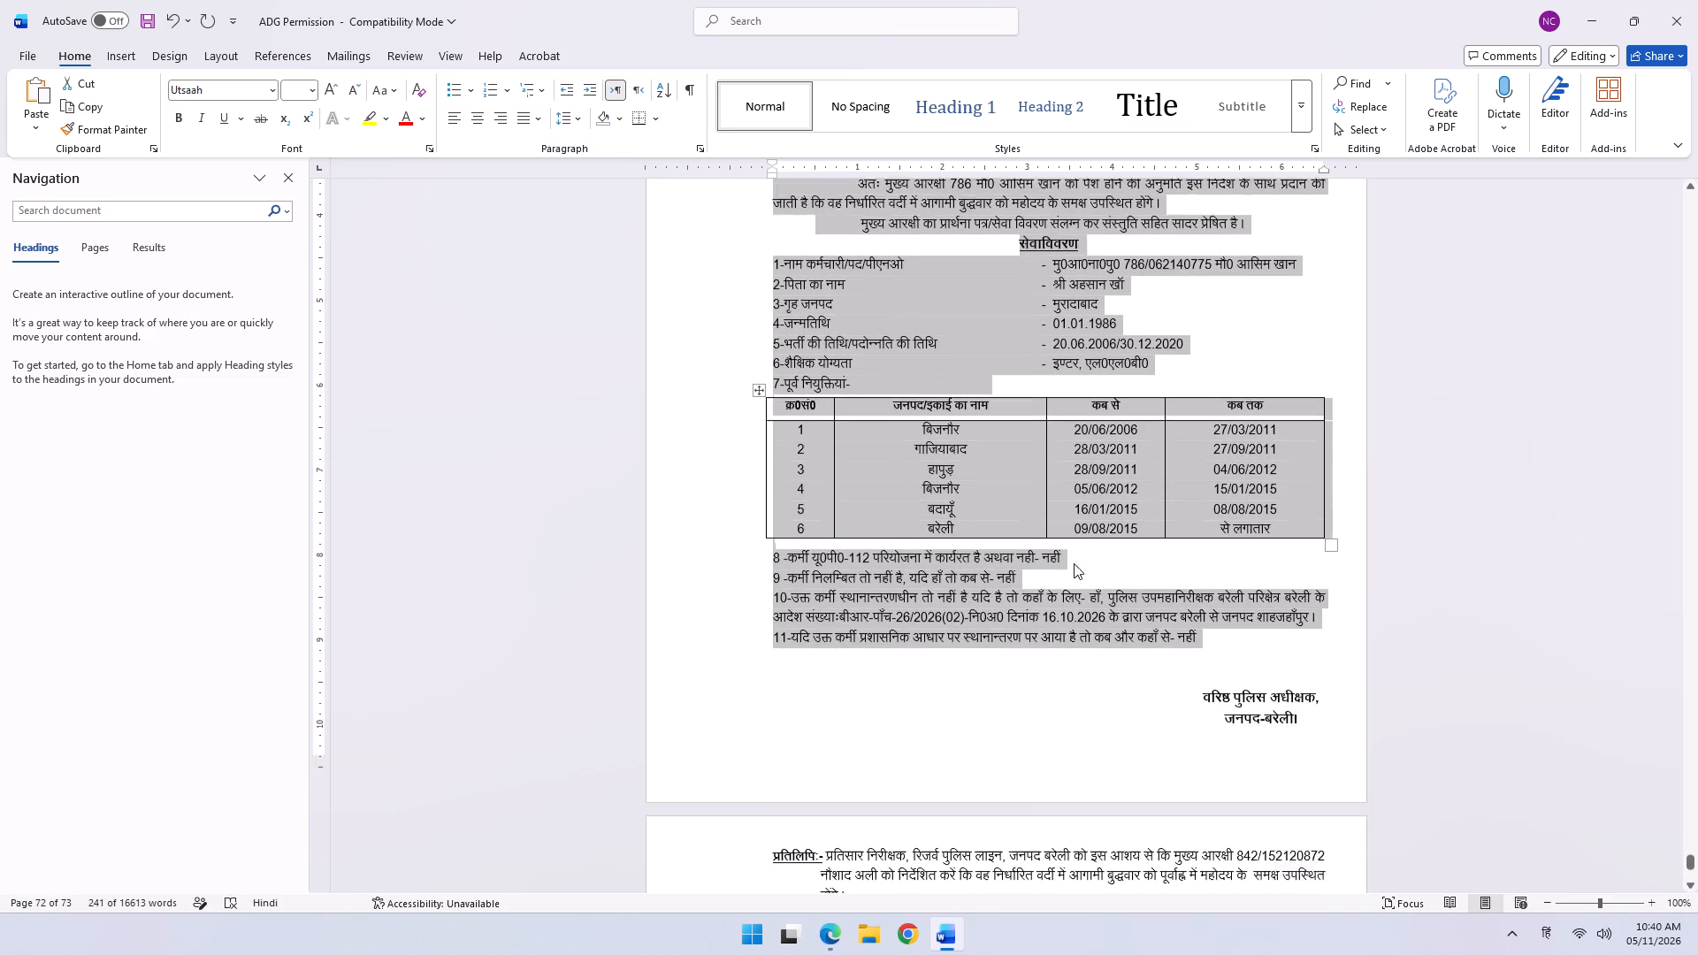
click(1039, 415)
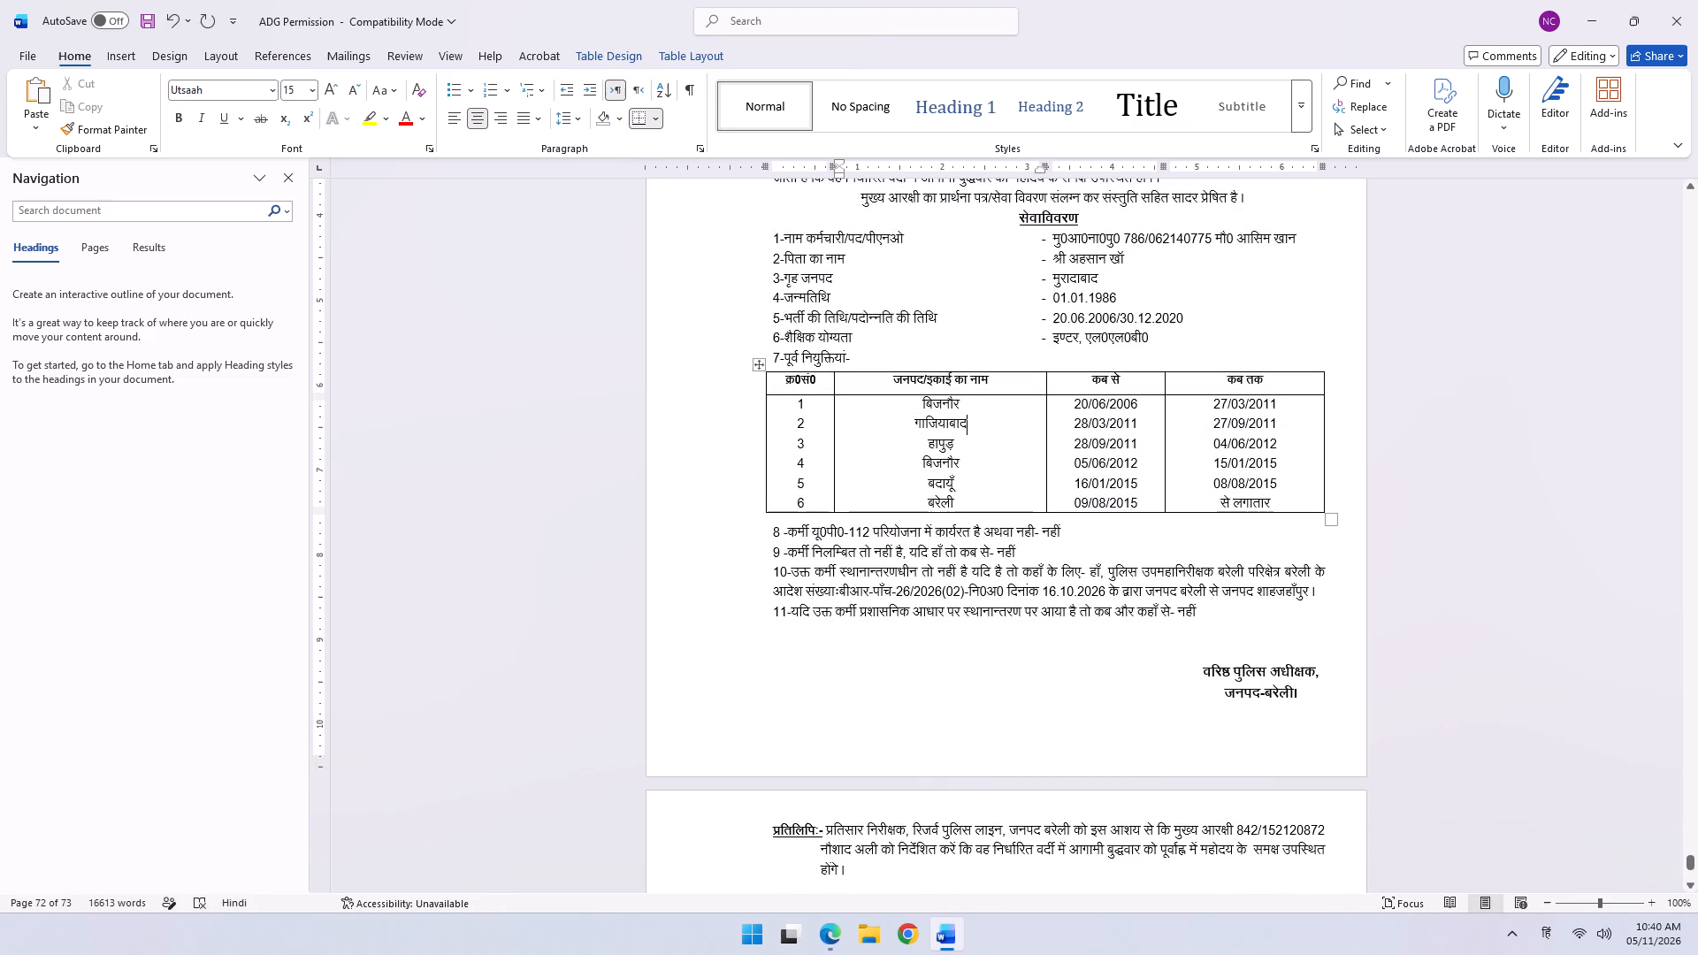
Reduce the height of the posting table's header row to the minimum by raising its lower border.
drag(1029, 397, 1029, 393)
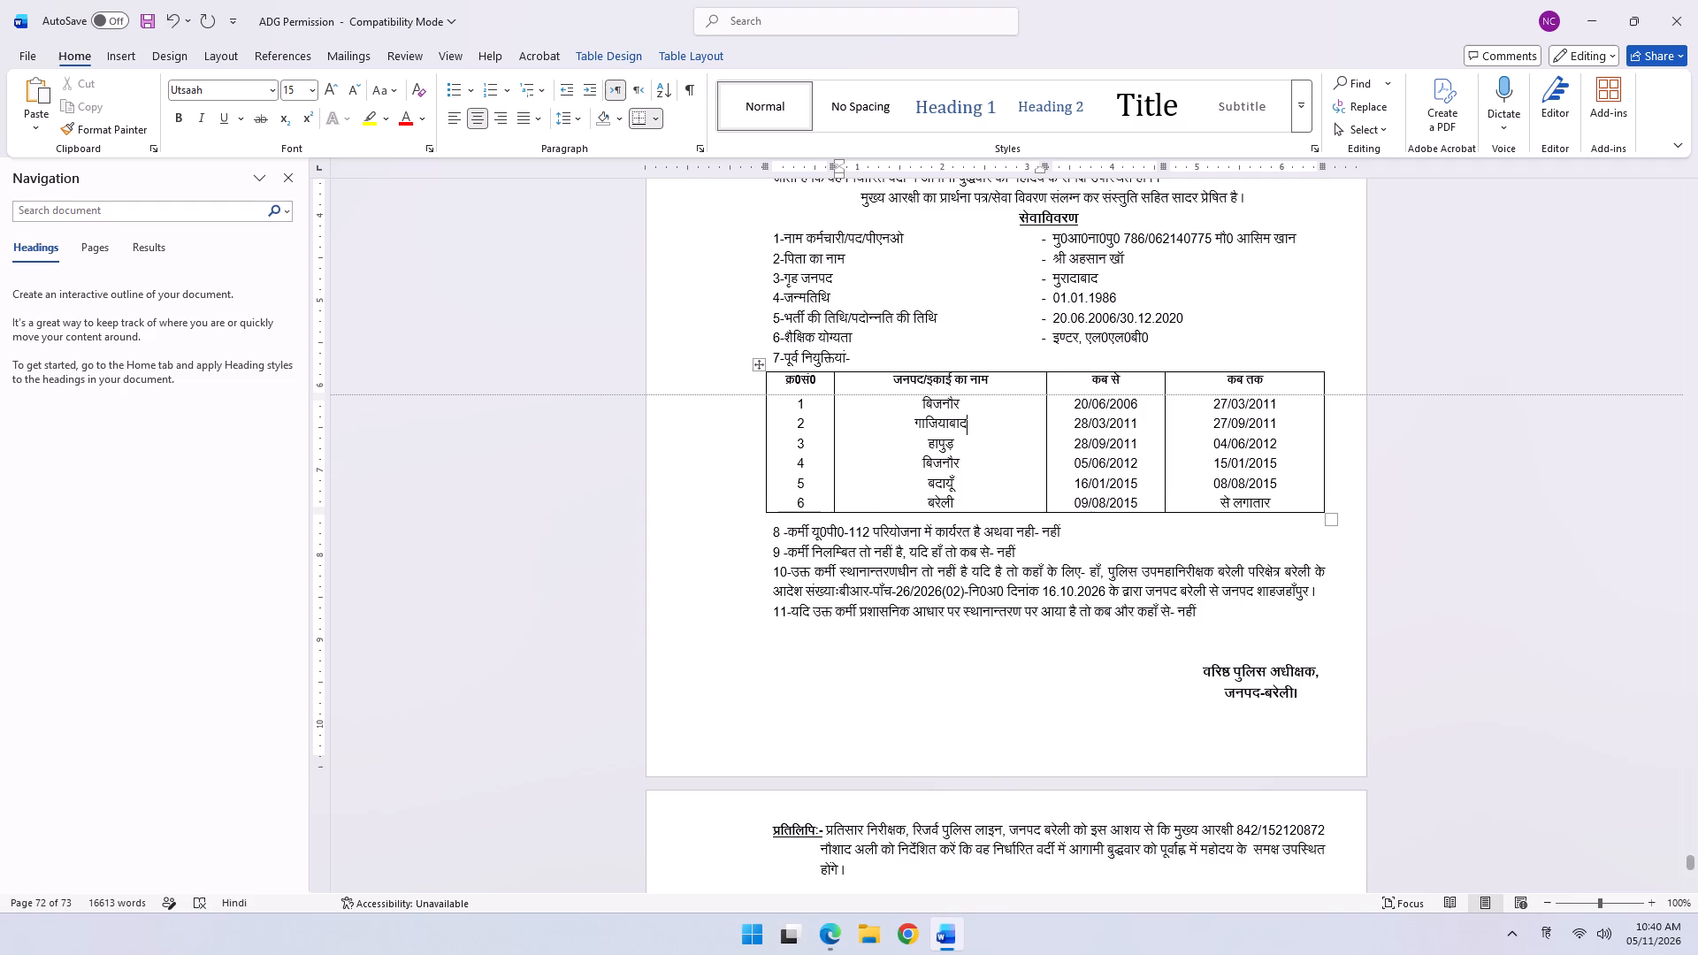
drag(1029, 393, 1029, 389)
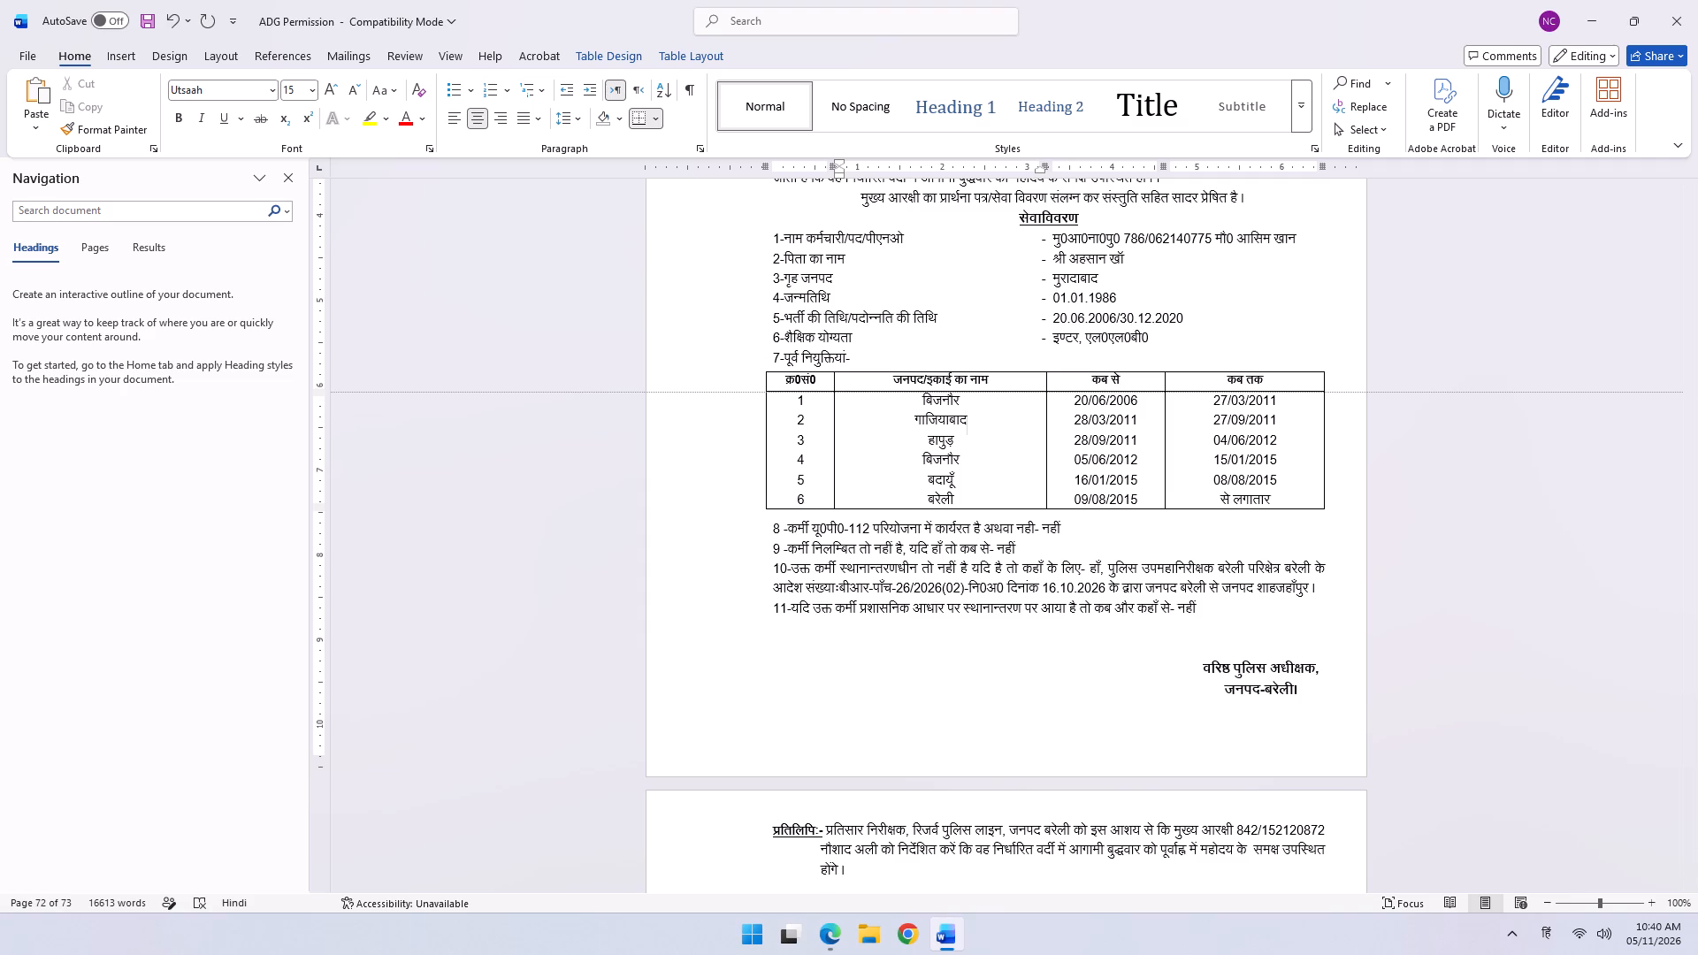
drag(1029, 389, 1029, 384)
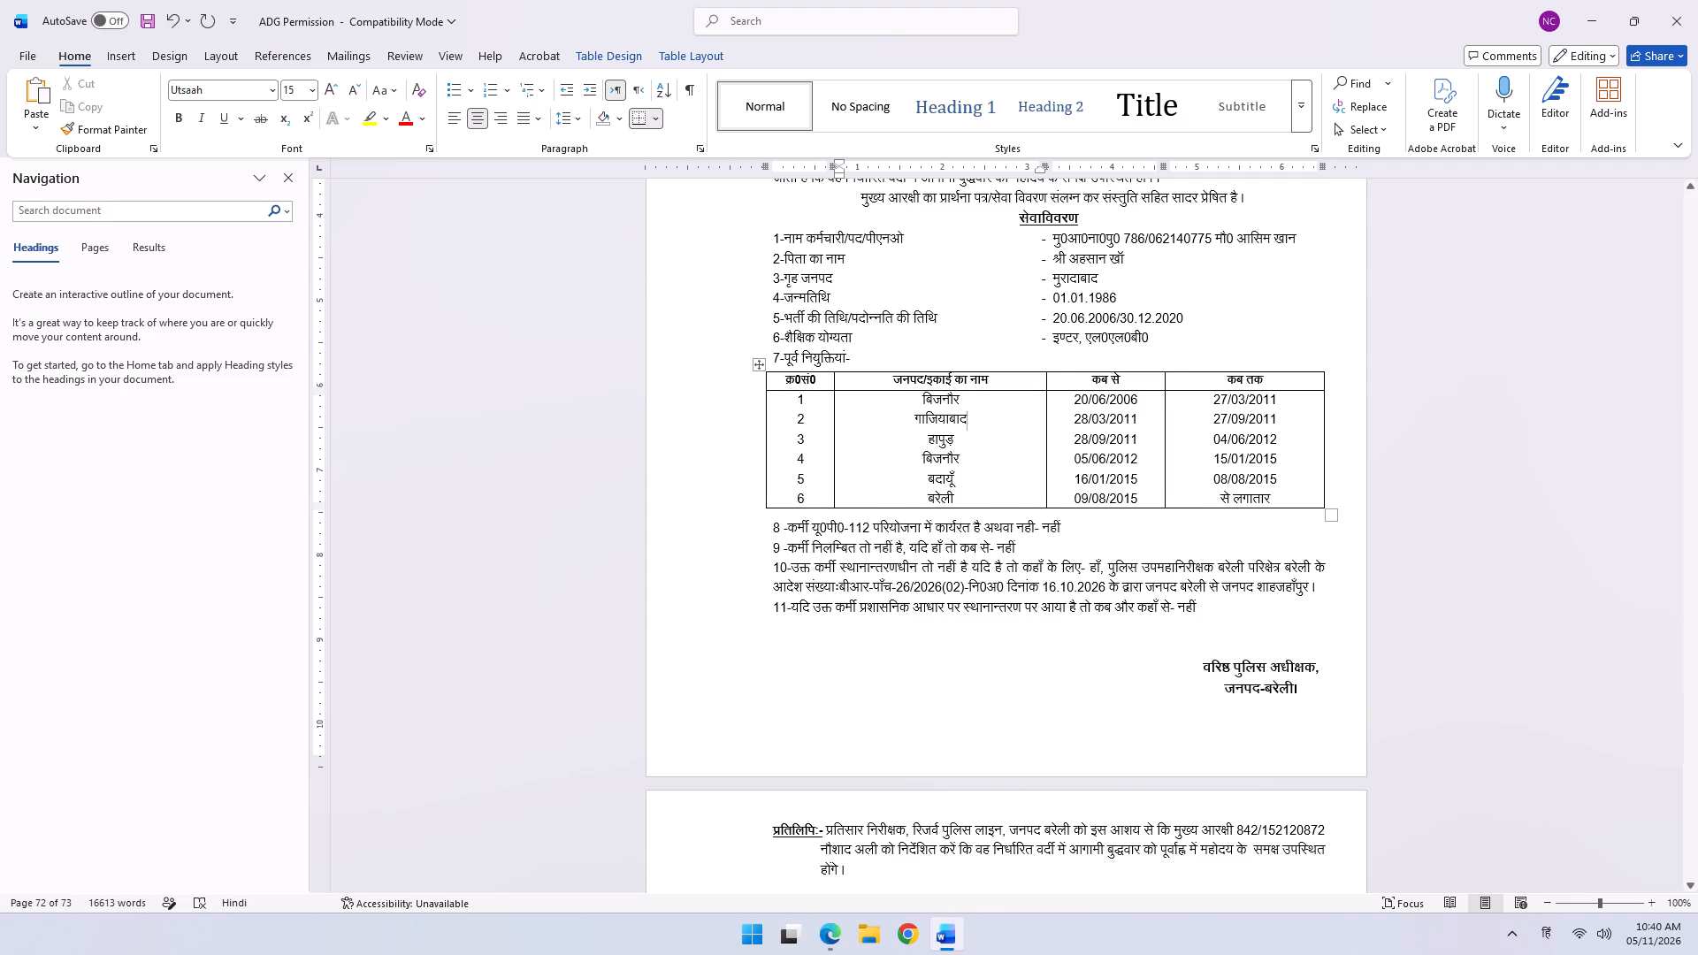
Delete the small blank line between the posting table and item 8.
click(960, 691)
click(784, 519)
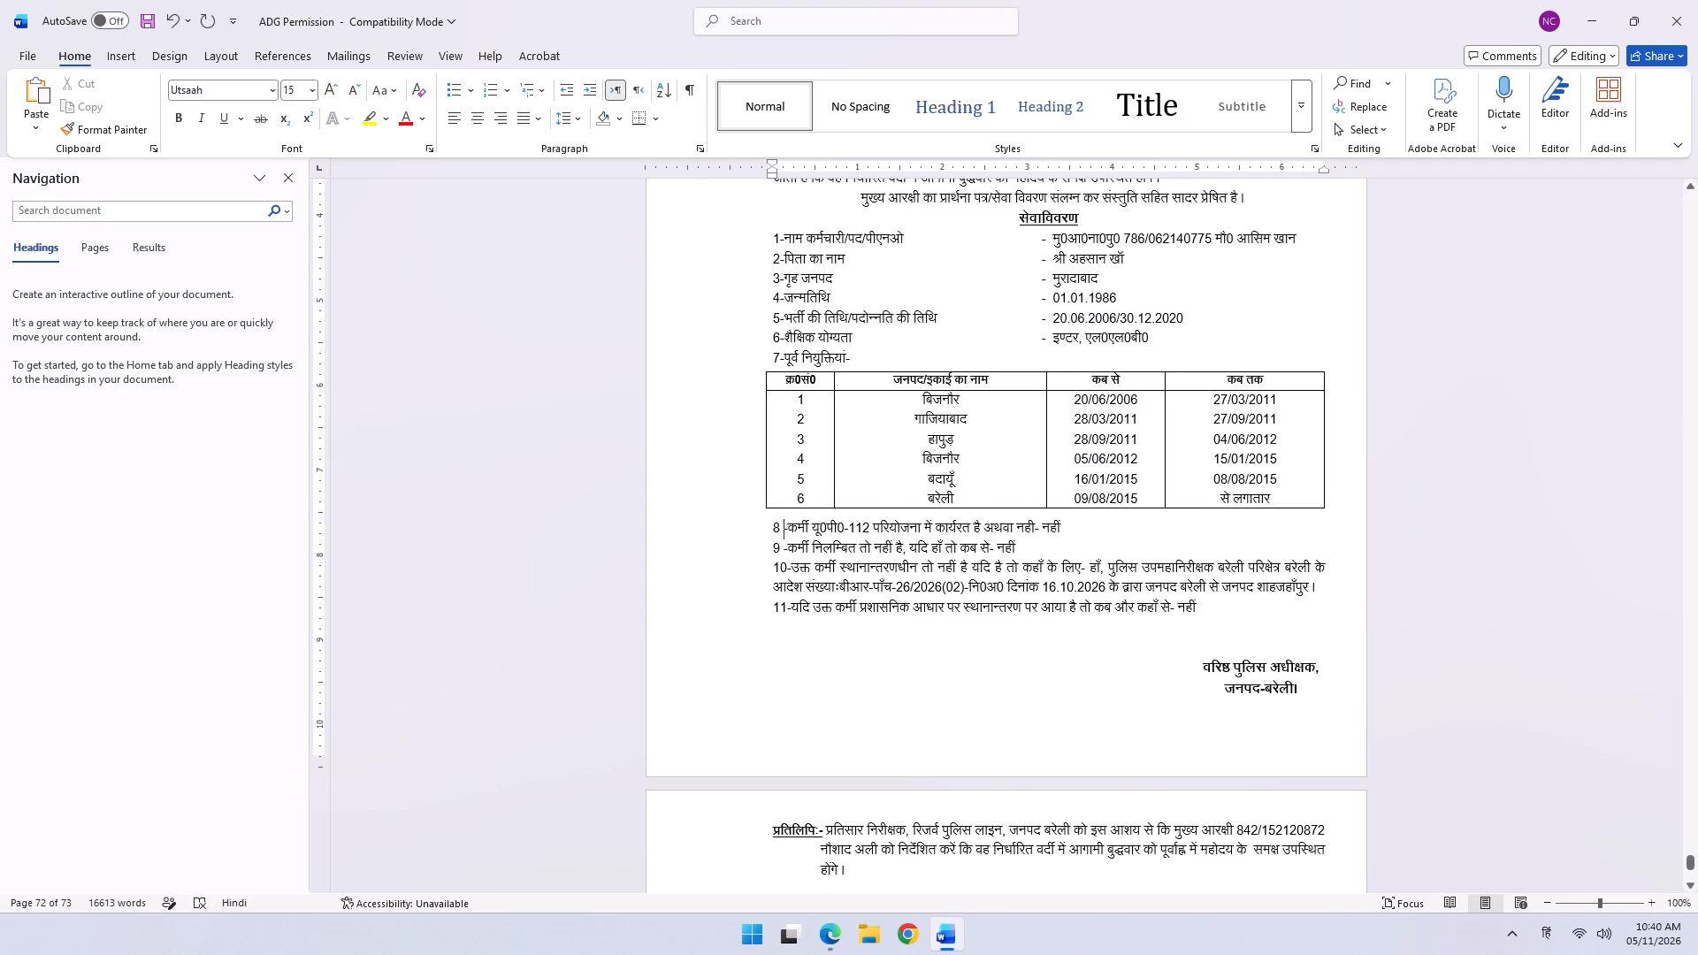
click(768, 516)
key(Delete)
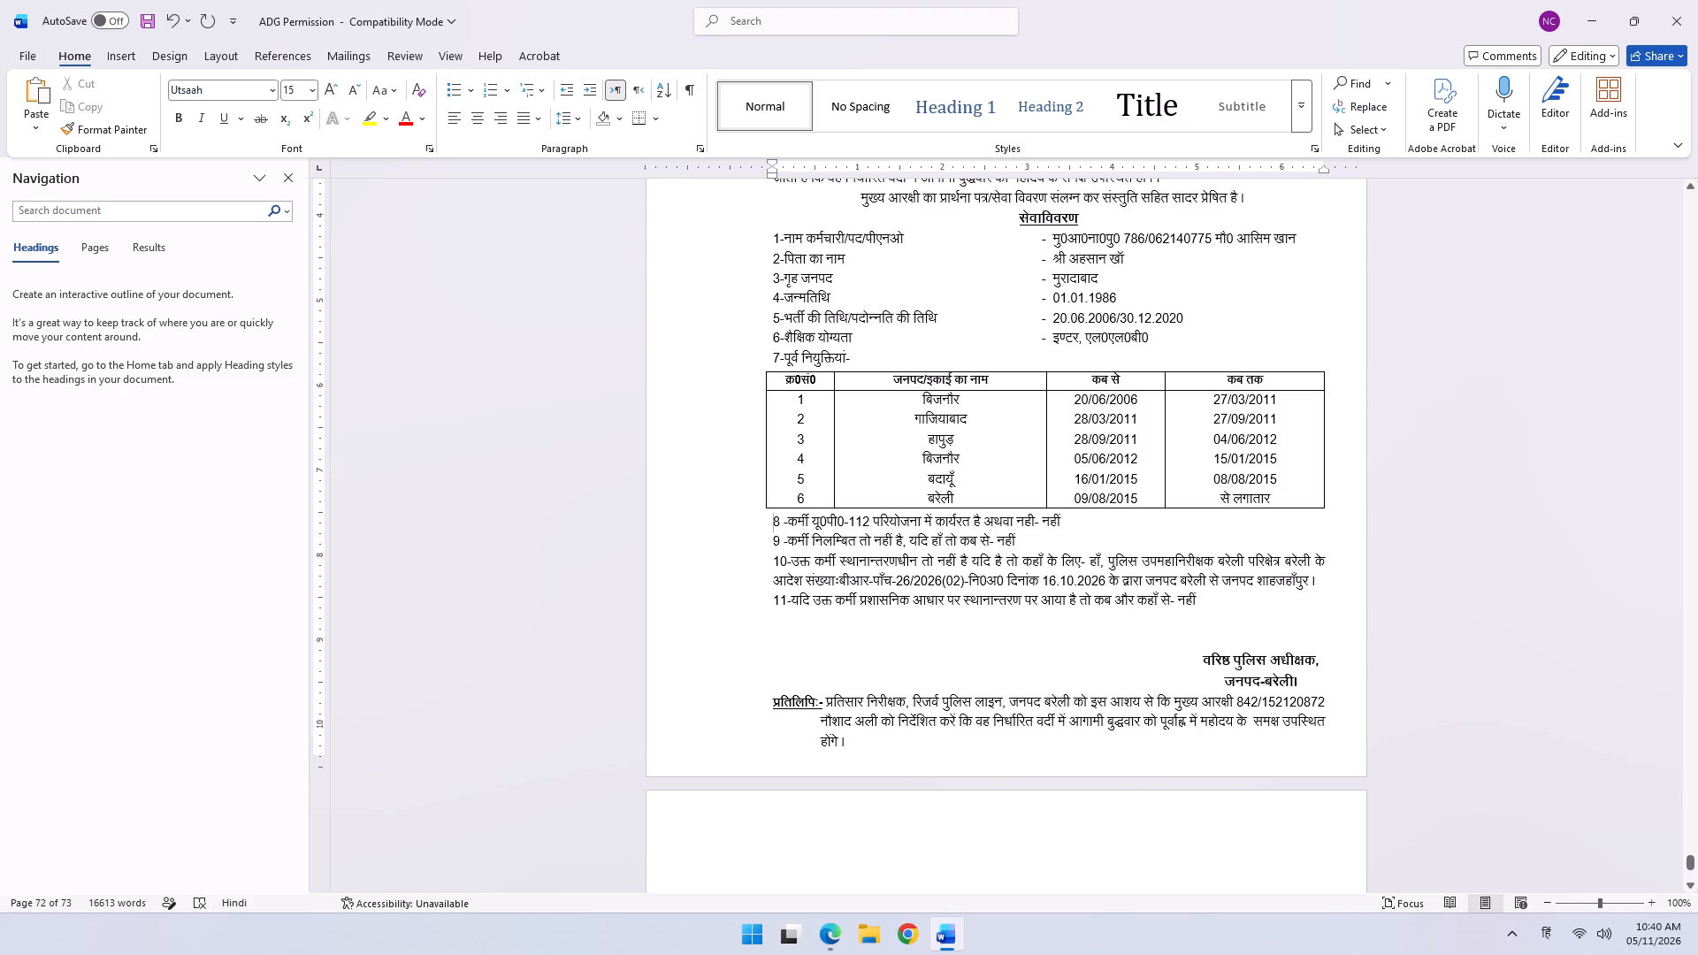
Place the insertion point at the start of the वरिष्ठ पुलिस अधीक्षक signature line.
click(1202, 656)
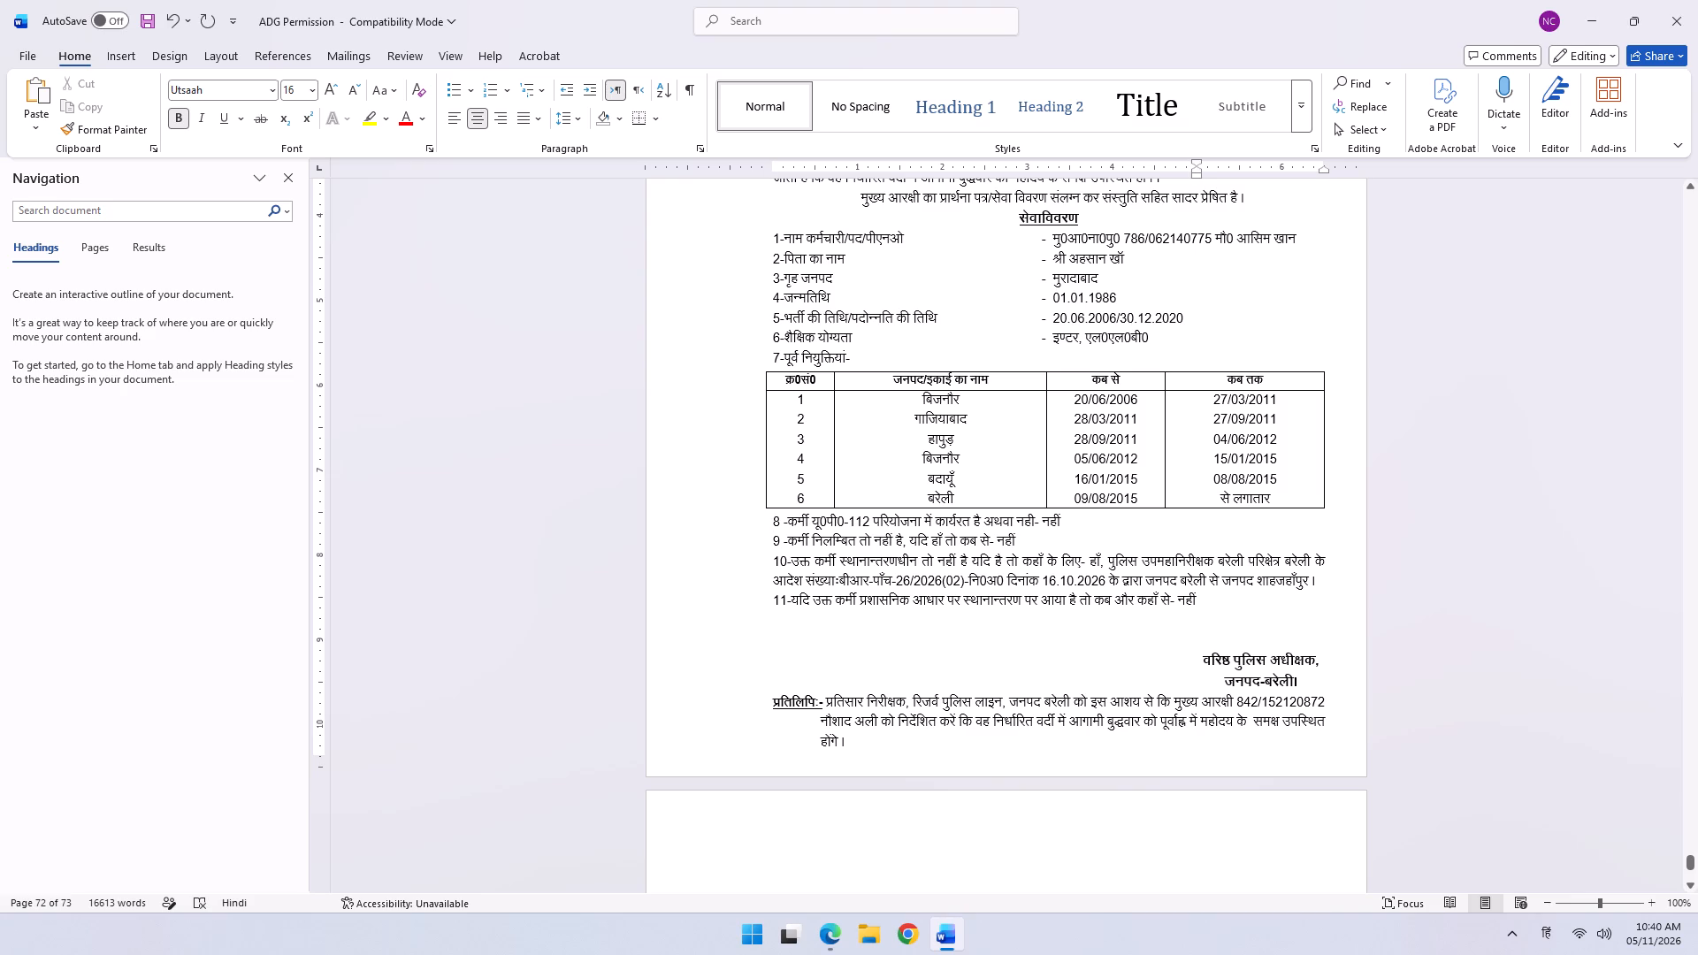
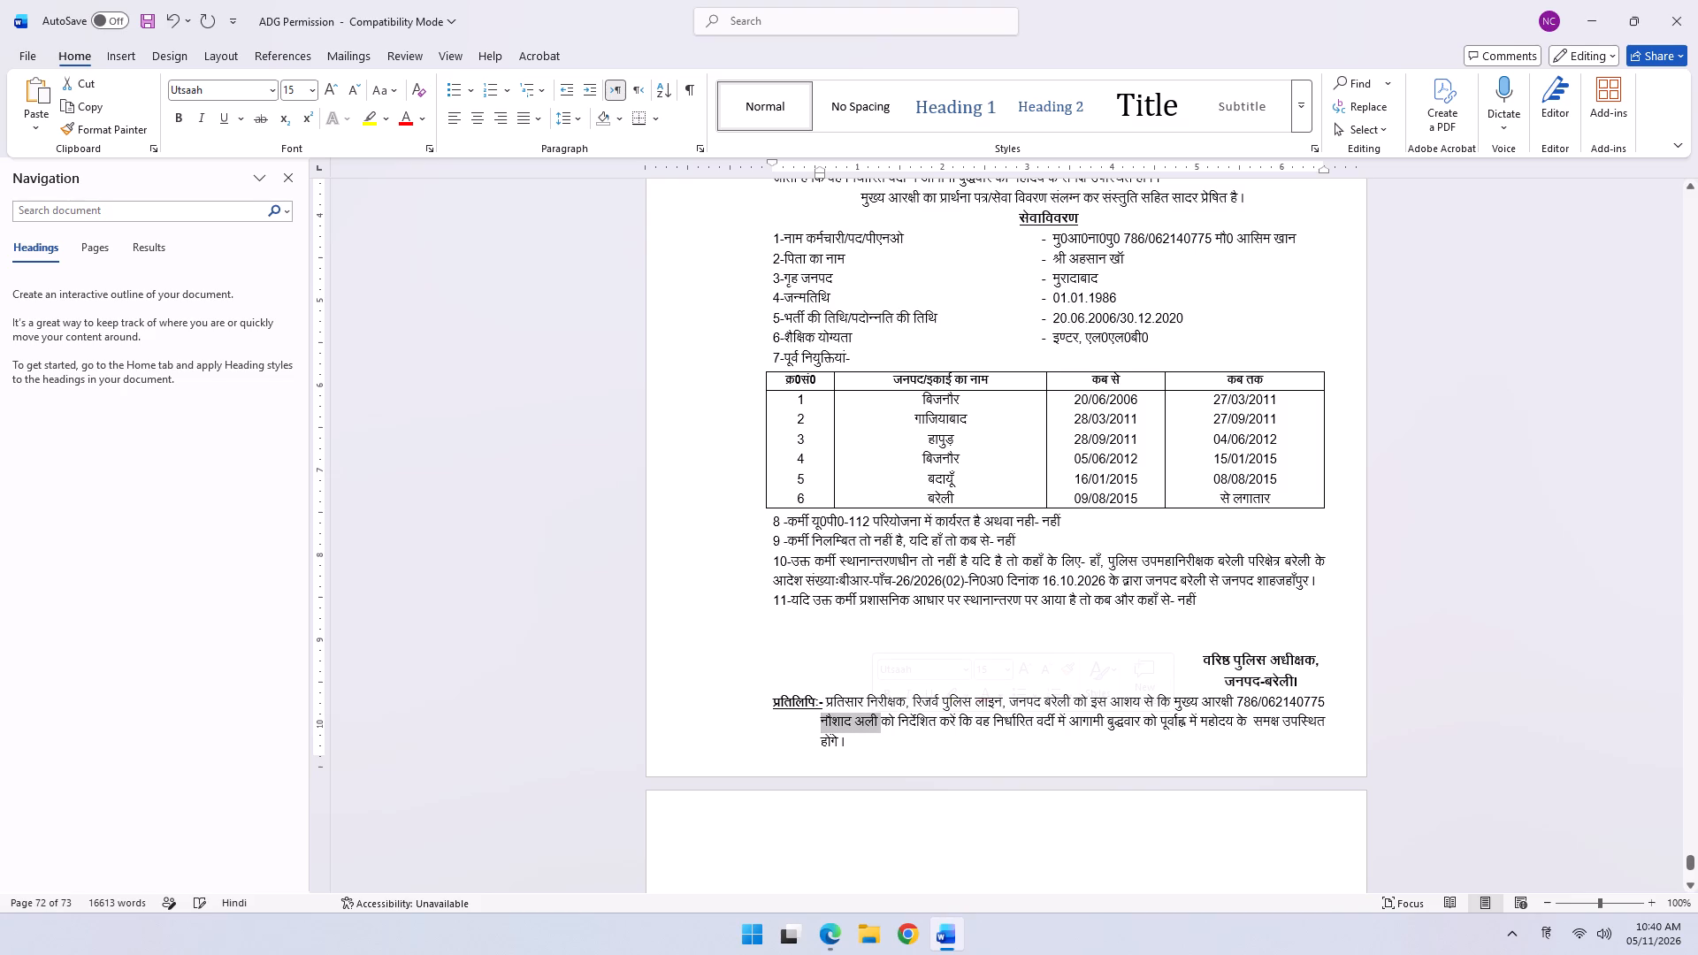
Replace the selected name in the प्रतिलिपि paragraph with the name of the officer listed in item 1.
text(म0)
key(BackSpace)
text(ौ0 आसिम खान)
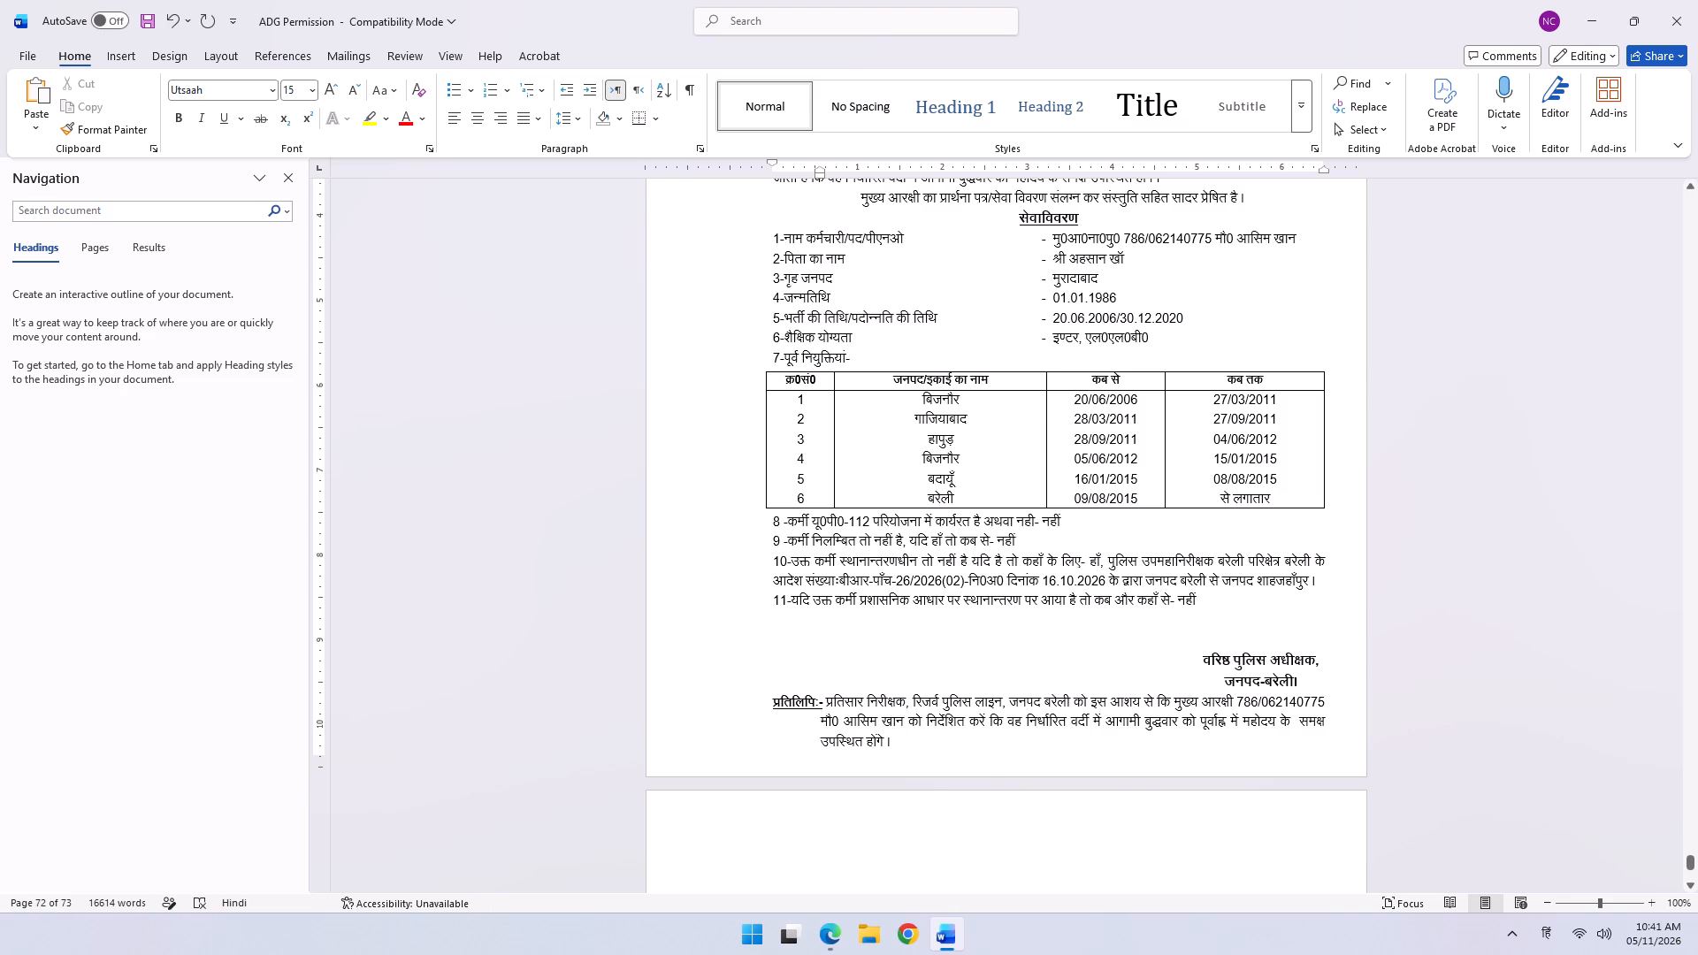
Replace प्रतिसार निरीक्षक at the start of the प्रतिलिपि paragraph with क्षेत्राधिकारी नगर द्वितीय.
click(816, 720)
drag(826, 706, 892, 701)
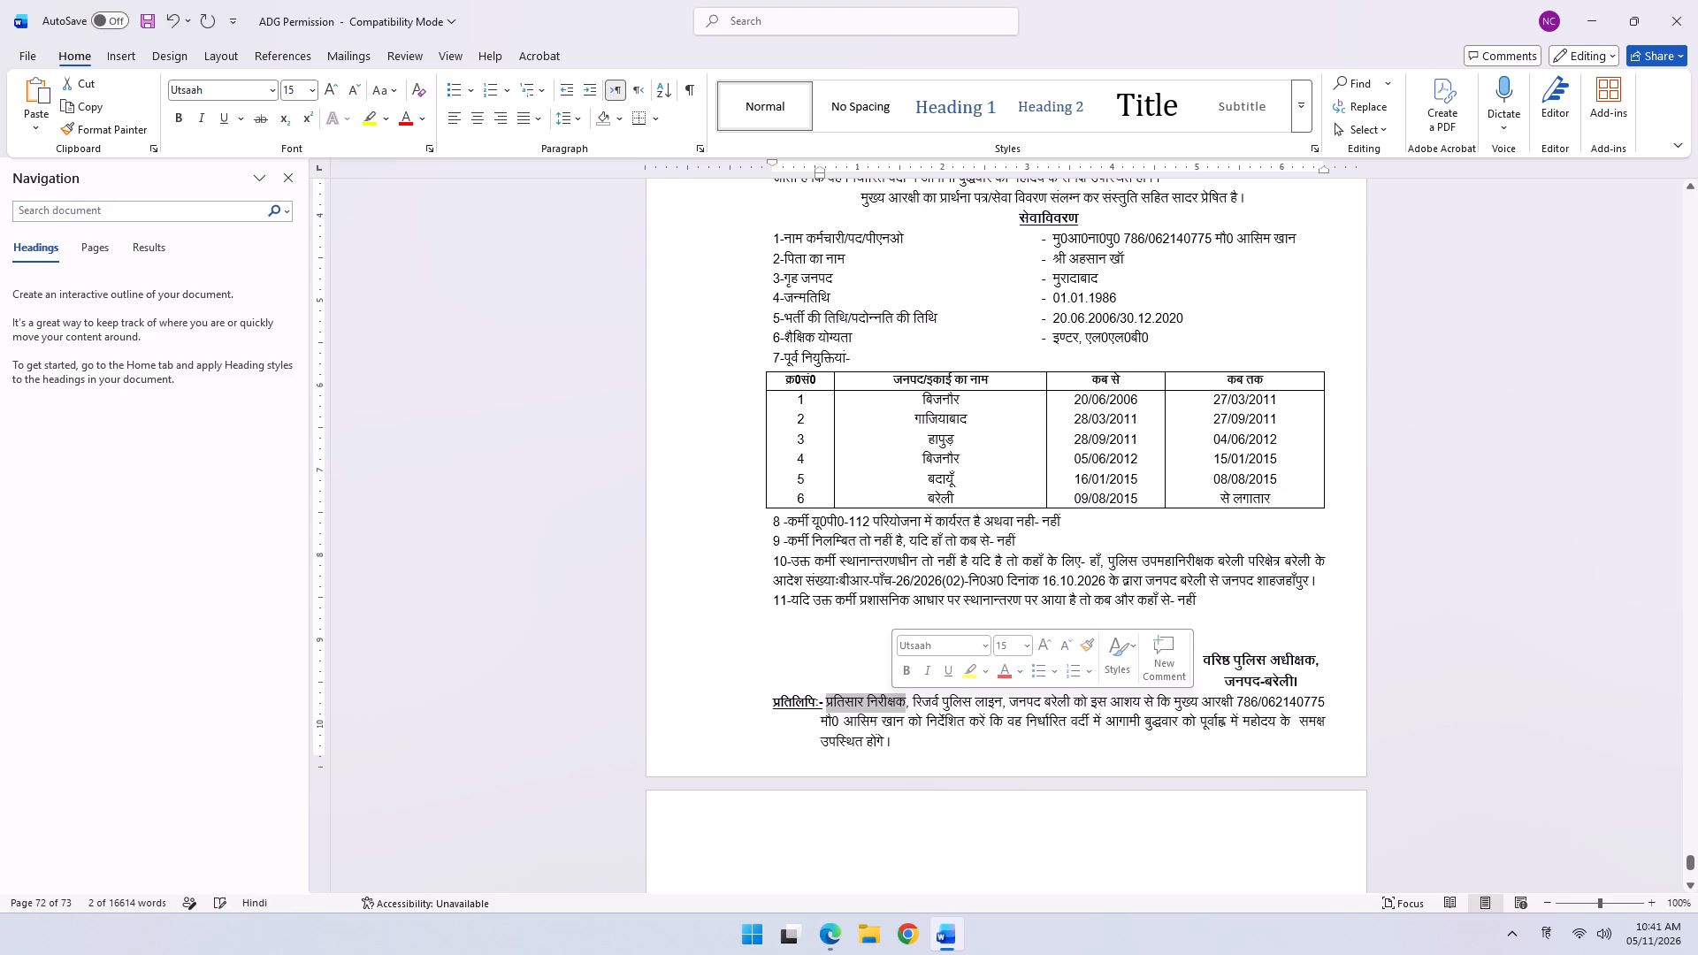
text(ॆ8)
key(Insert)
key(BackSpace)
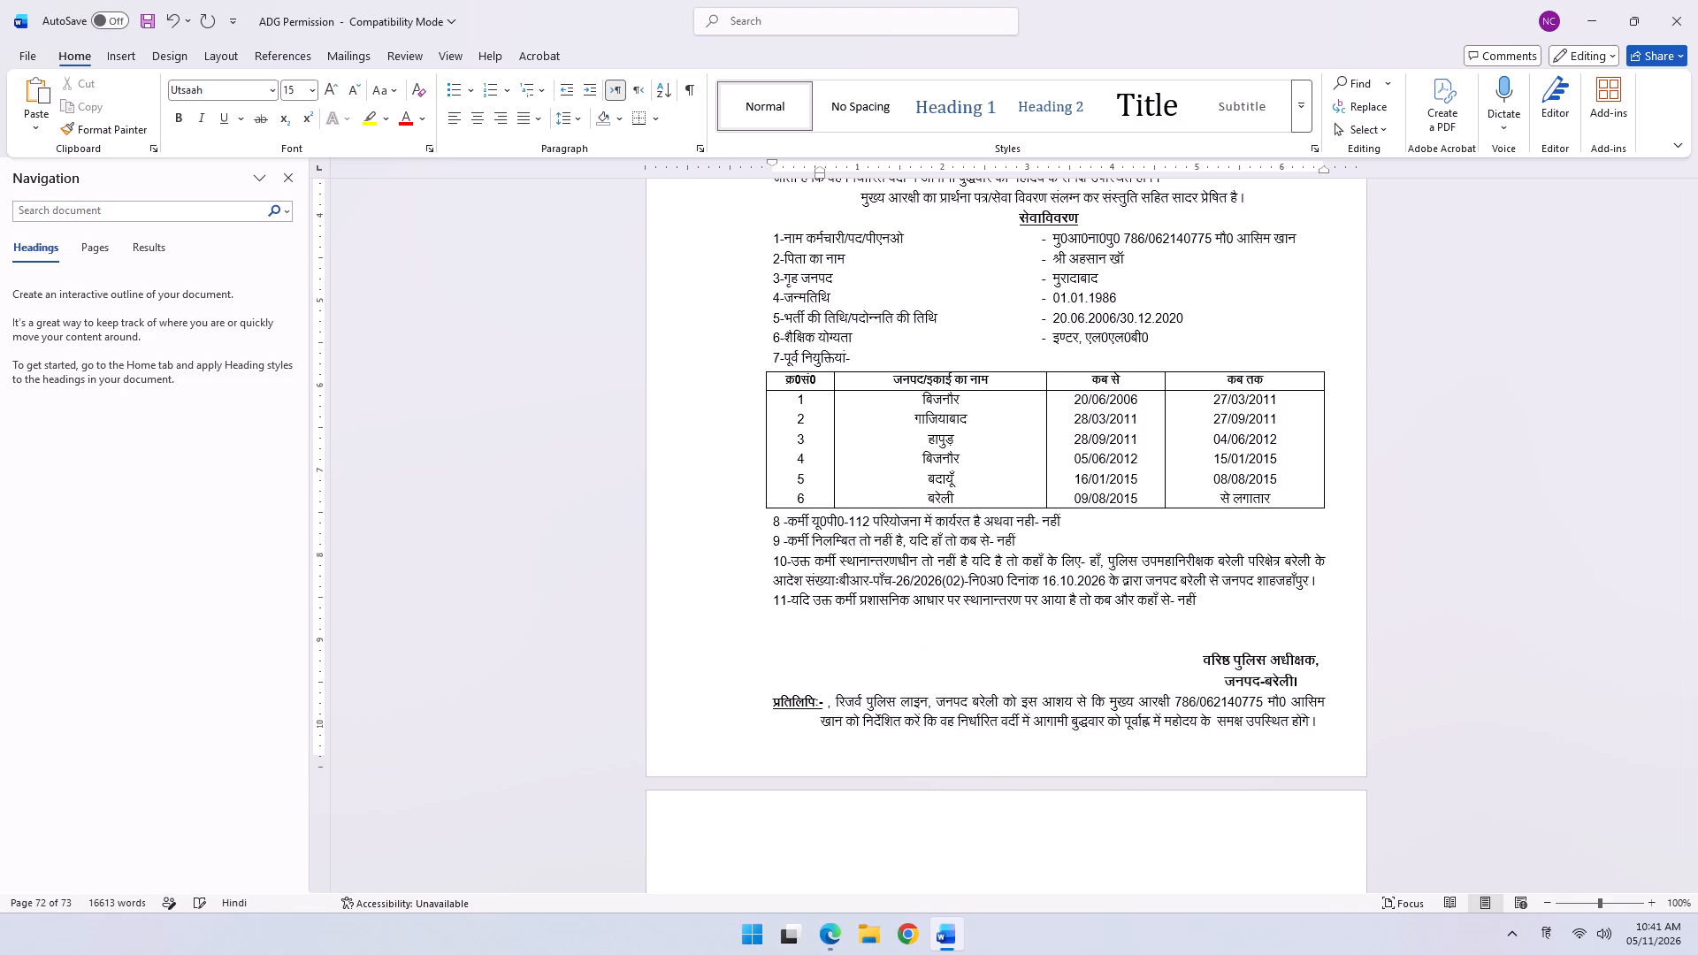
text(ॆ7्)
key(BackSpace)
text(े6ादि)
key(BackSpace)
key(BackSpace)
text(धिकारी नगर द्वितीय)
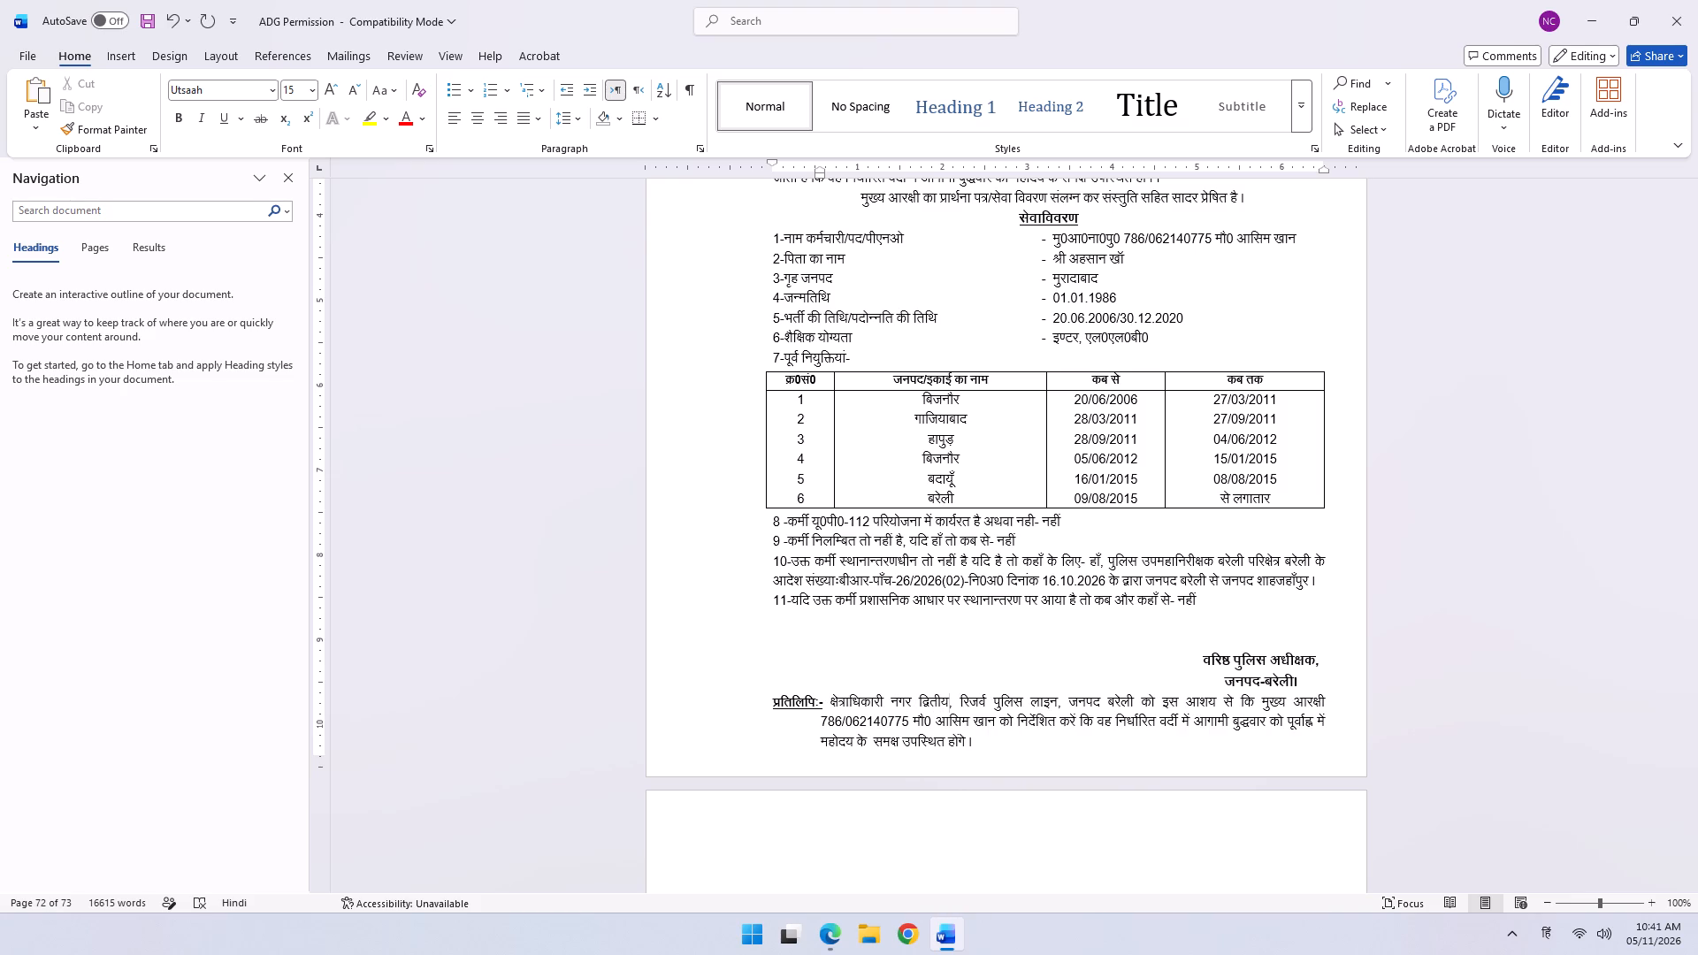
Delete रिजर्व पुलिस लाइन and its comma from the प्रतिलिपि paragraph.
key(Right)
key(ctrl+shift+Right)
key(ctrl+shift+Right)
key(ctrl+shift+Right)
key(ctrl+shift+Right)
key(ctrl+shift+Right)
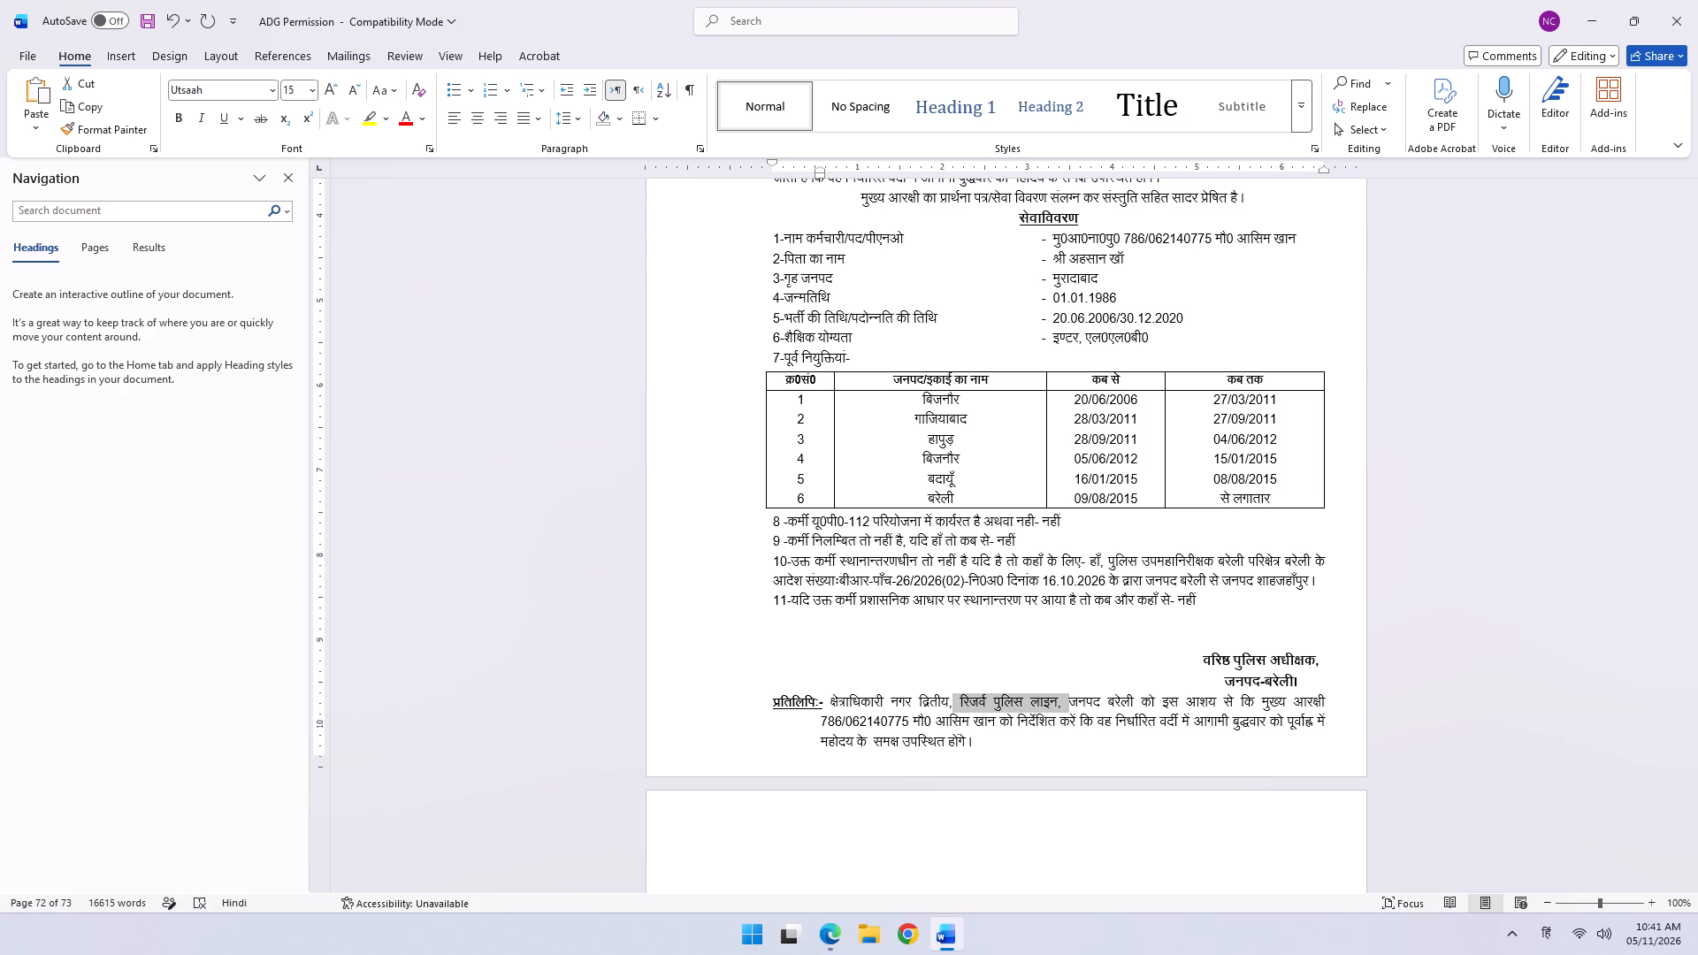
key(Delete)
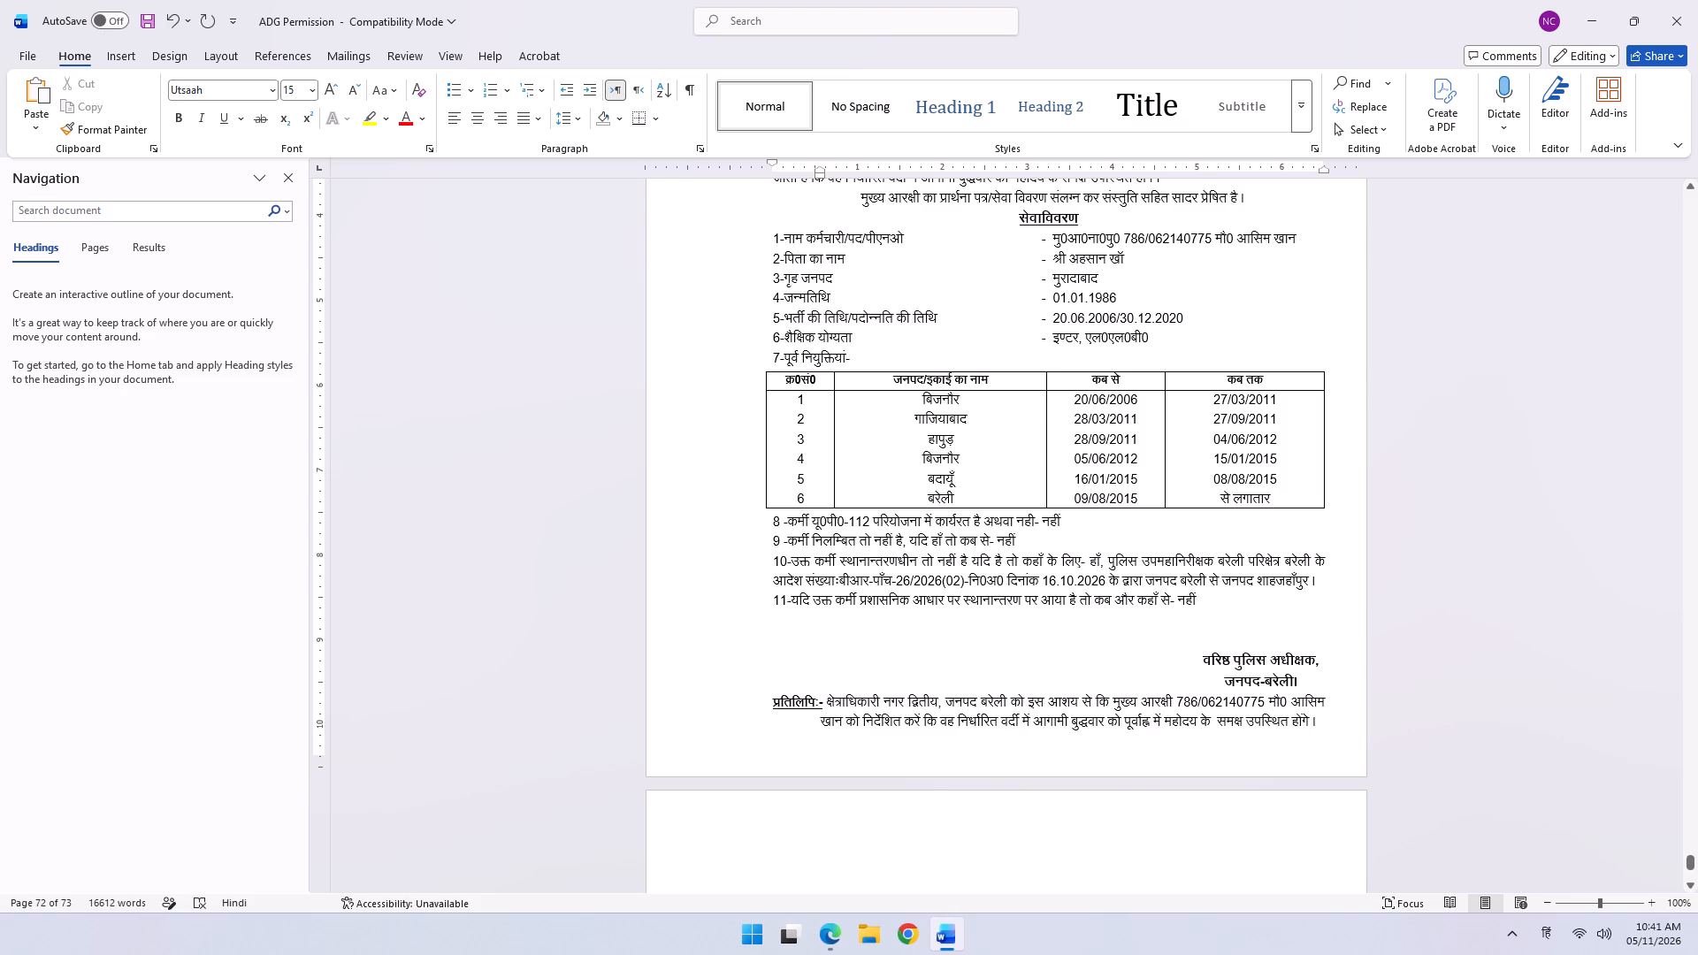
Insert a blank line between जनपद-बरेली and the प्रतिलिपि paragraph and shrink its font size to 1.
click(1301, 687)
key(Return)
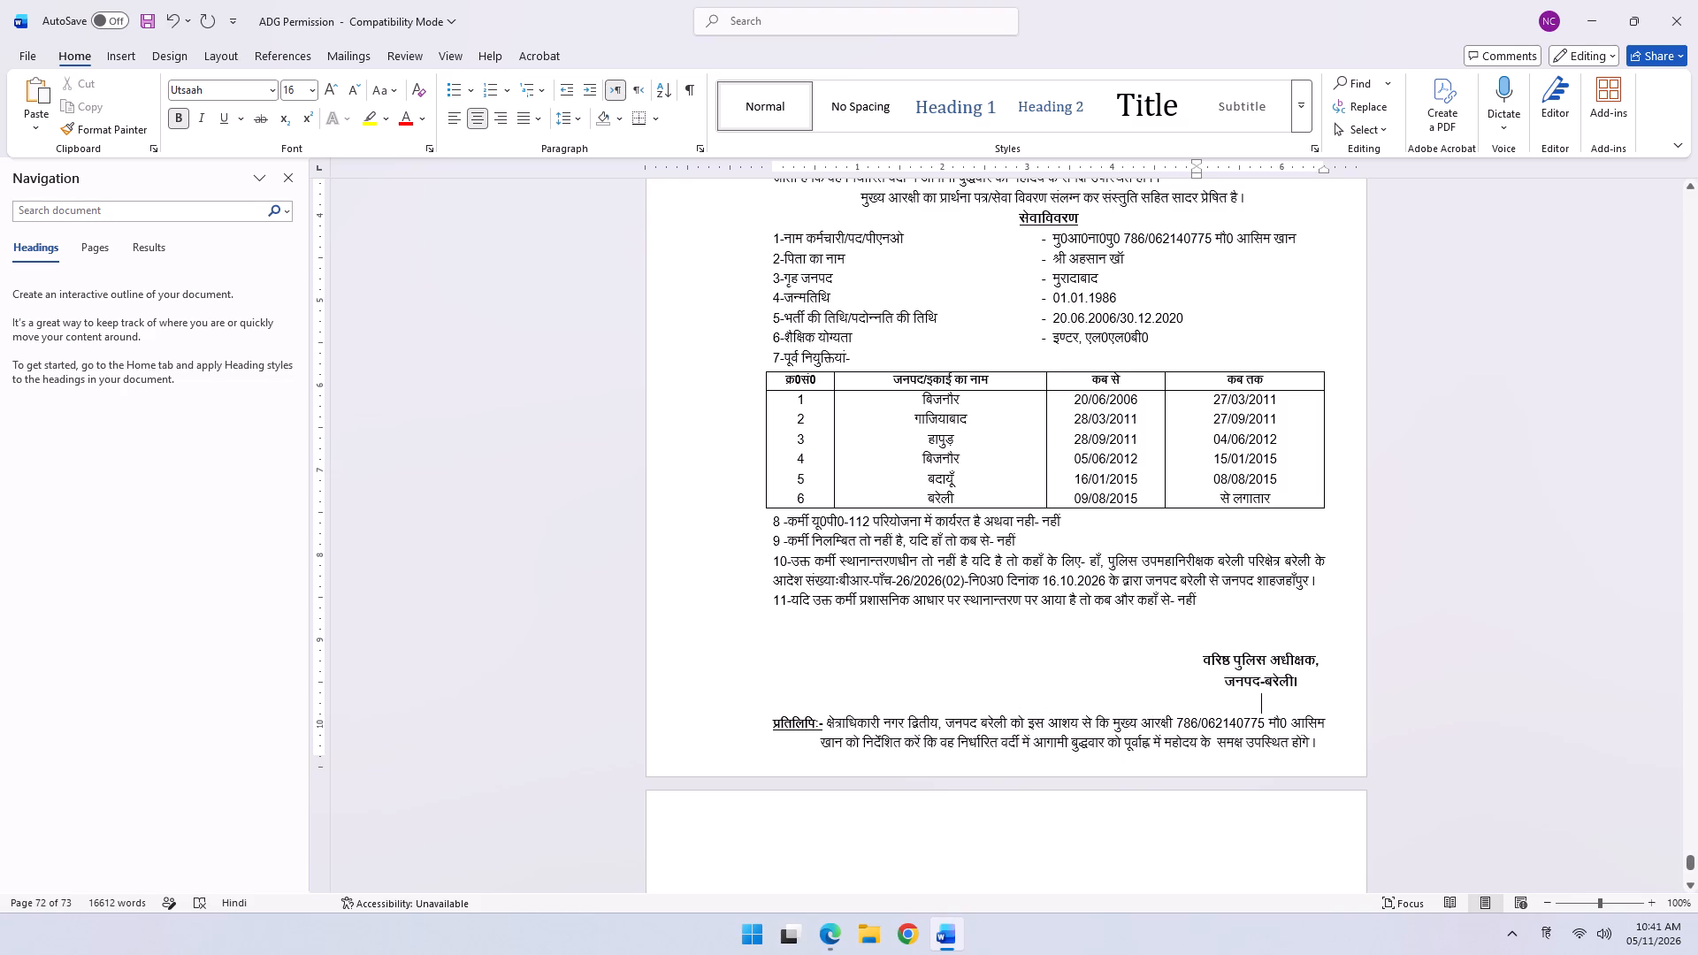
key(ctrl+bracketleft)
key(ctrl+bracketleft)
key(ctrl+bracketleft)
key(ctrl+bracketleft)
key(ctrl+bracketleft)
key(ctrl+bracketleft)
key(ctrl+bracketleft)
key(ctrl+bracketleft)
key(ctrl+bracketleft)
key(ctrl+bracketleft)
key(ctrl+bracketleft)
key(ctrl+bracketleft)
key(ctrl+bracketleft)
key(ctrl+bracketleft)
key(ctrl+bracketleft)
key(ctrl+bracketleft)
key(ctrl+bracketleft)
key(ctrl+bracketleft)
key(ctrl+bracketleft)
key(ctrl+bracketleft)
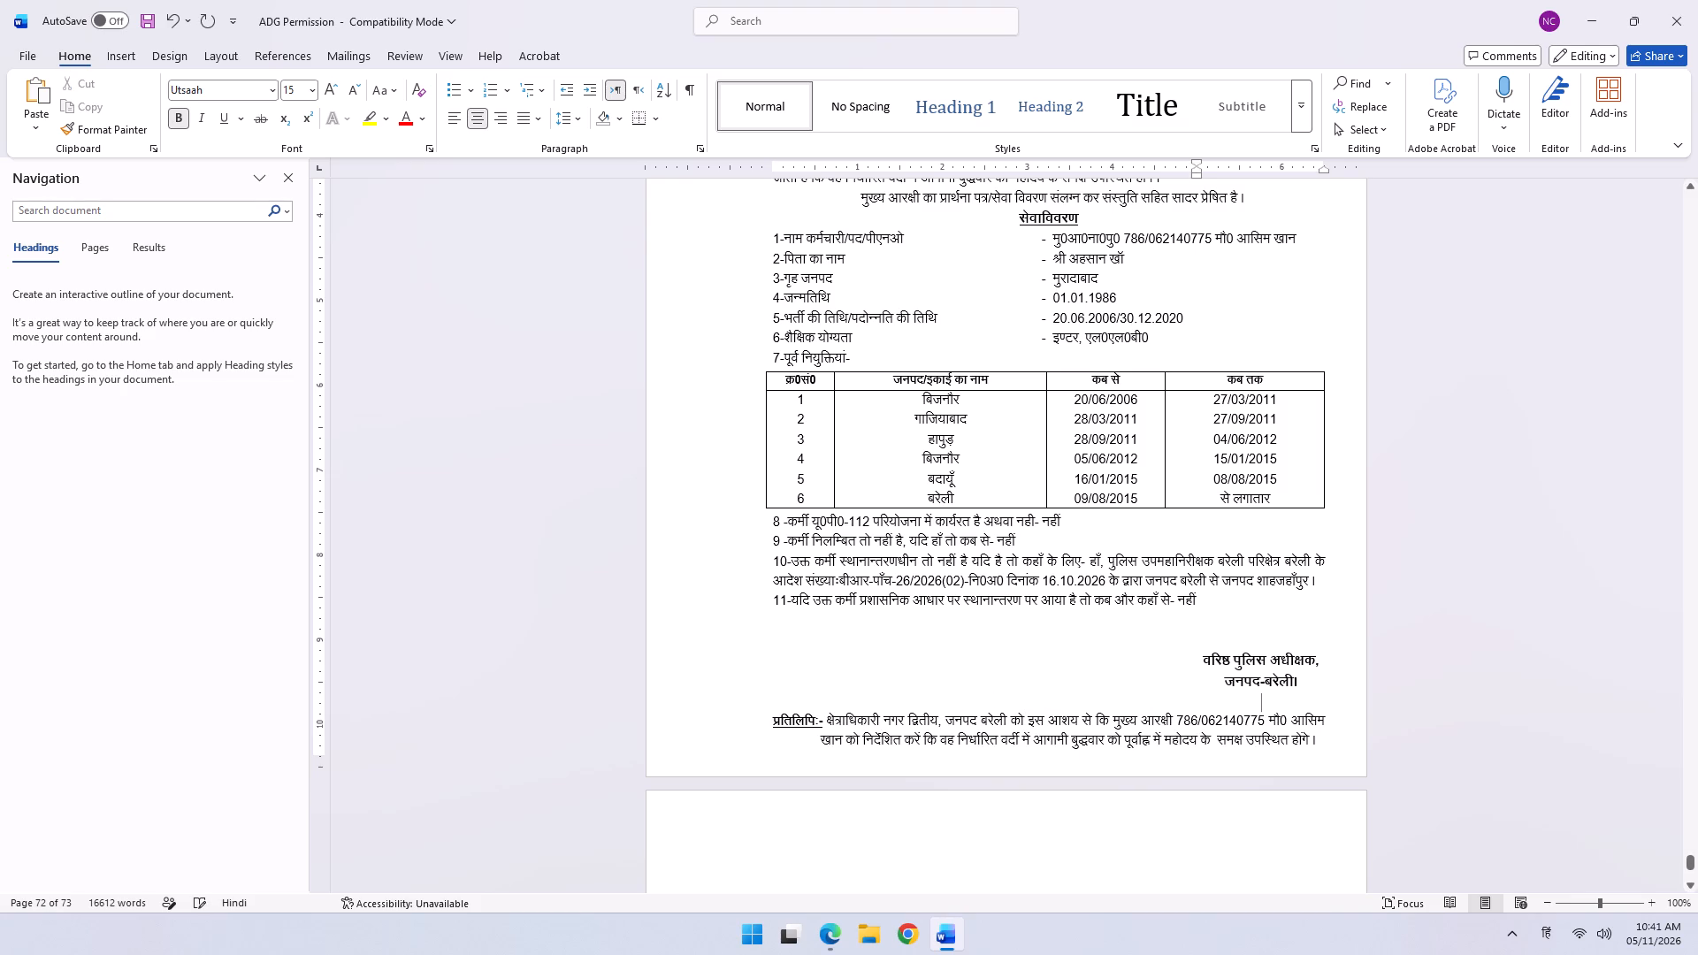
Insert a blank line above the वरिष्ठ पुलिस अधीक्षक signature line.
click(1197, 660)
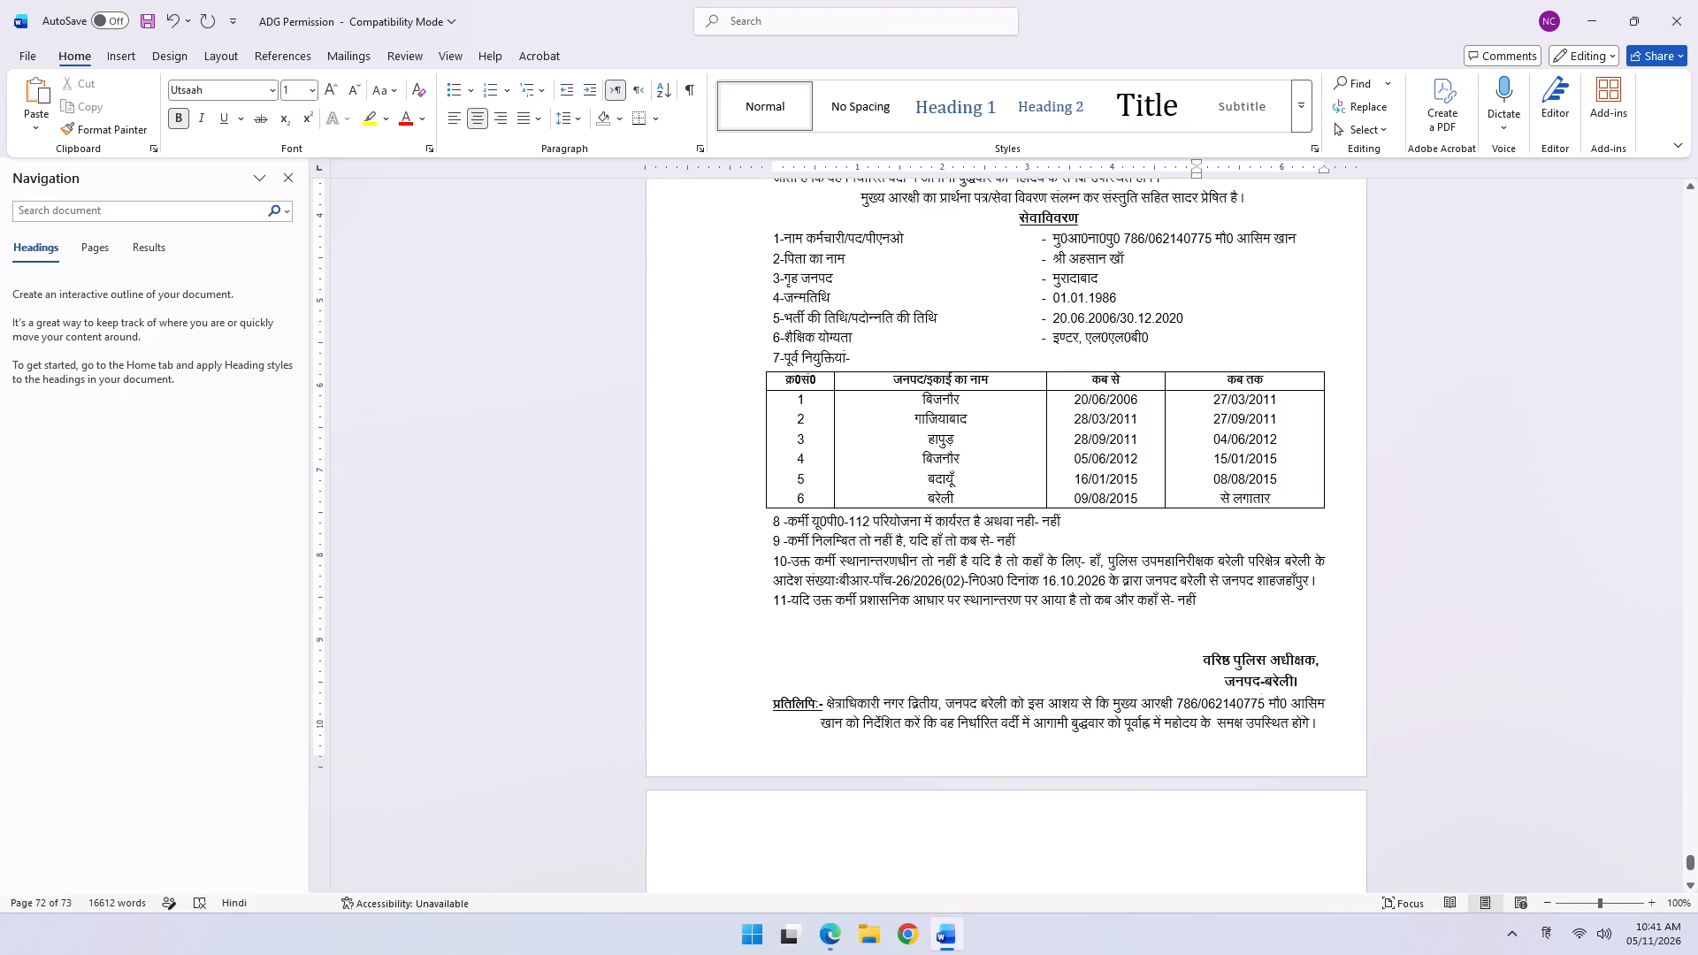
key(Return)
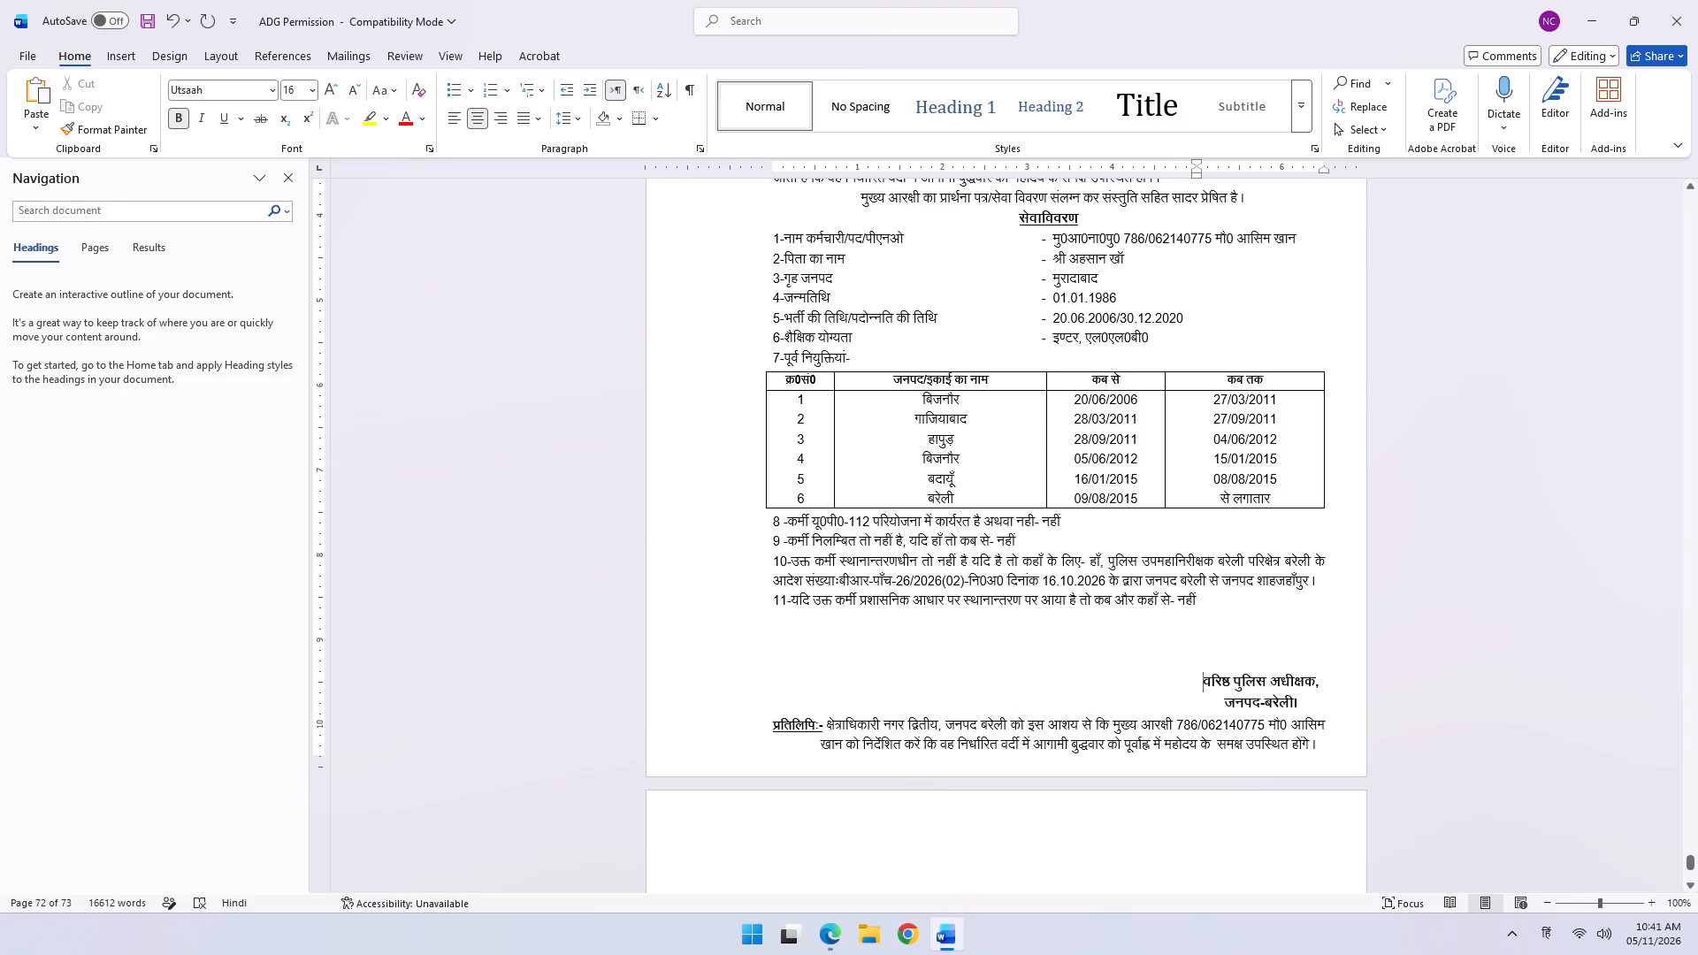
Check over the letter and print 2 copies of only its current page on the HP LaserJet 1020.
scroll(1140, 689, down, 2)
scroll(1122, 662, up, 5)
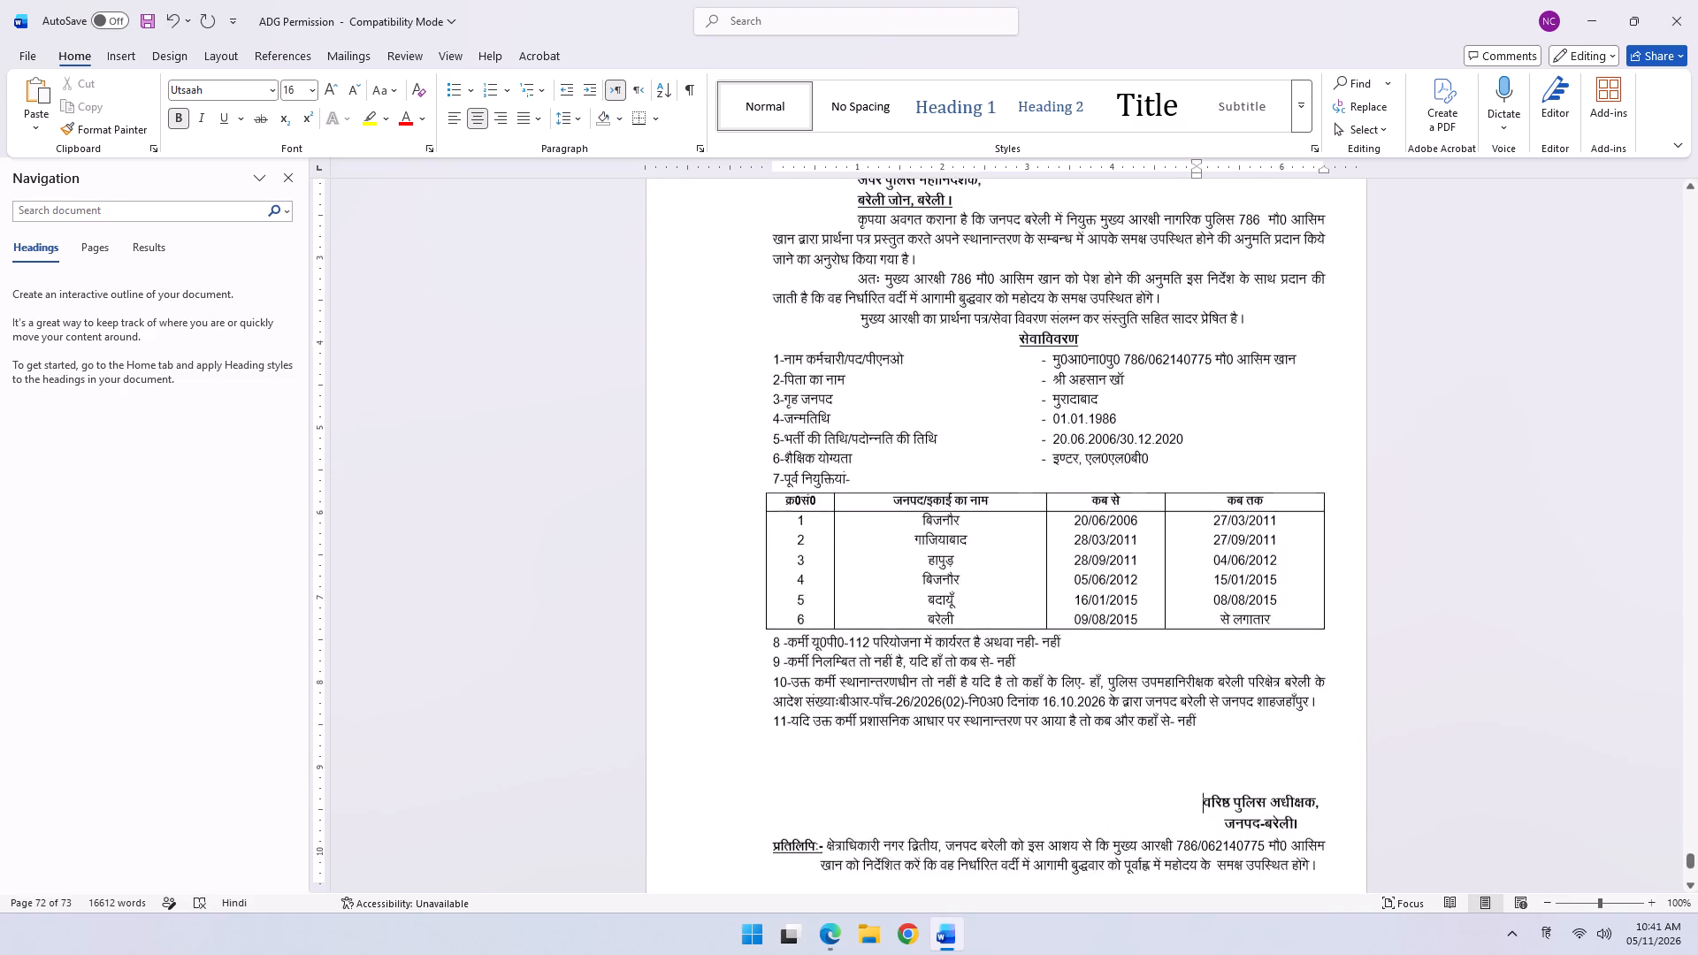
scroll(1121, 660, up, 5)
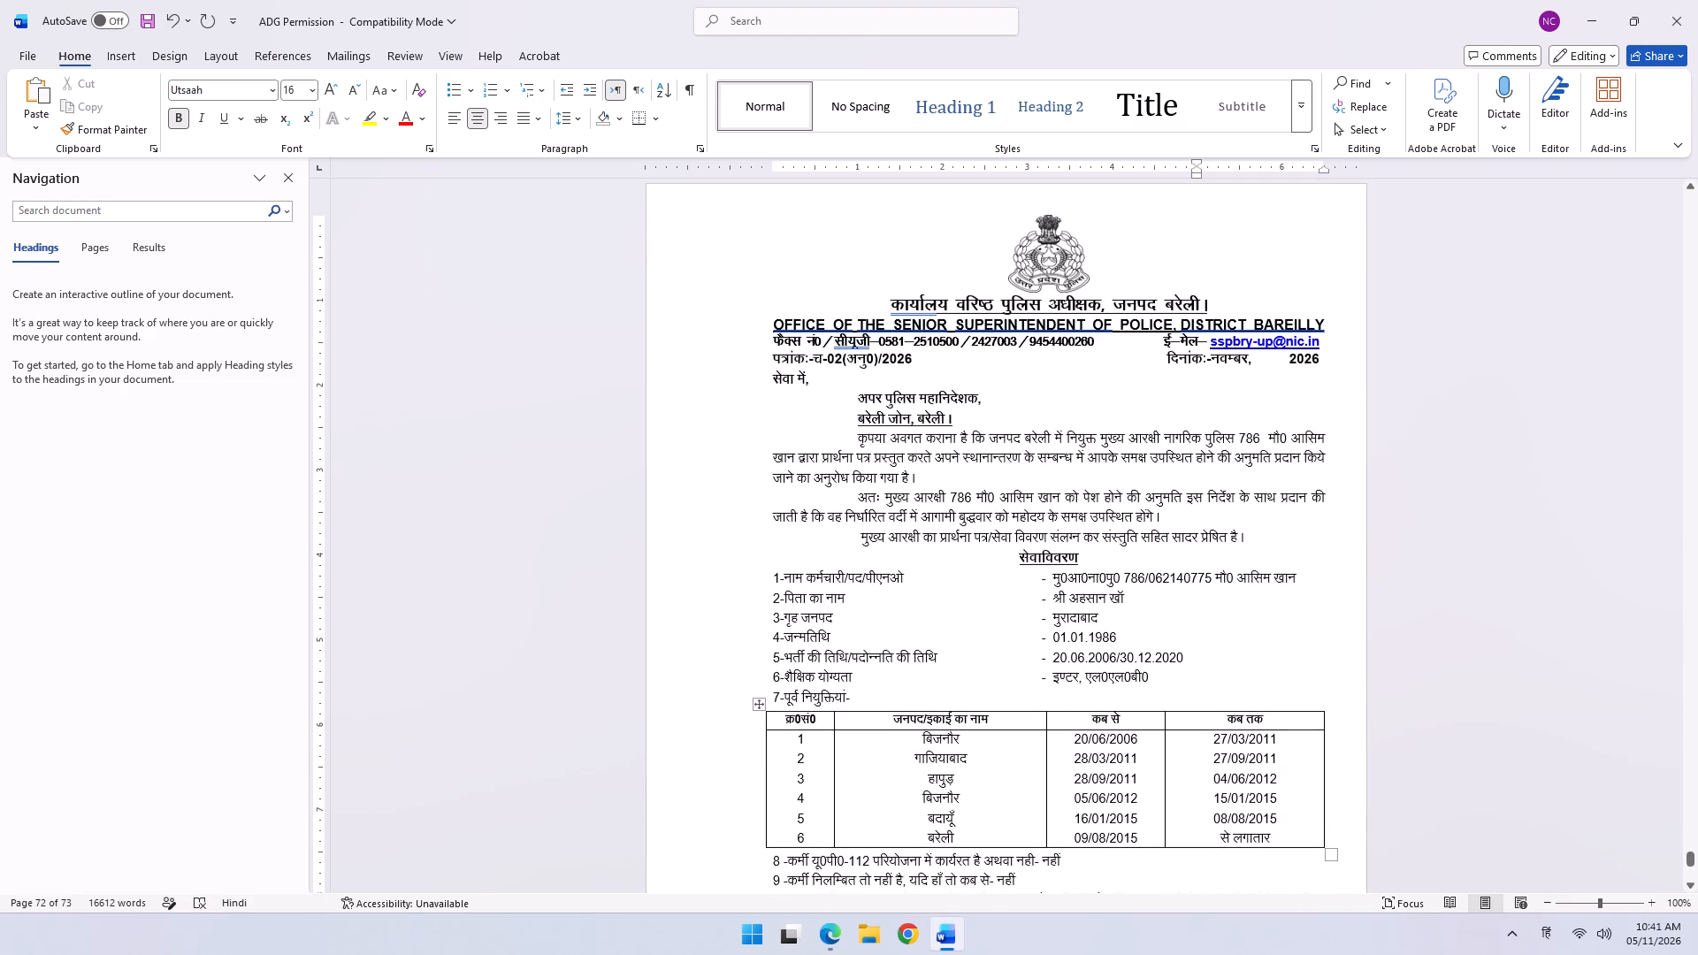
scroll(1159, 638, down, 1)
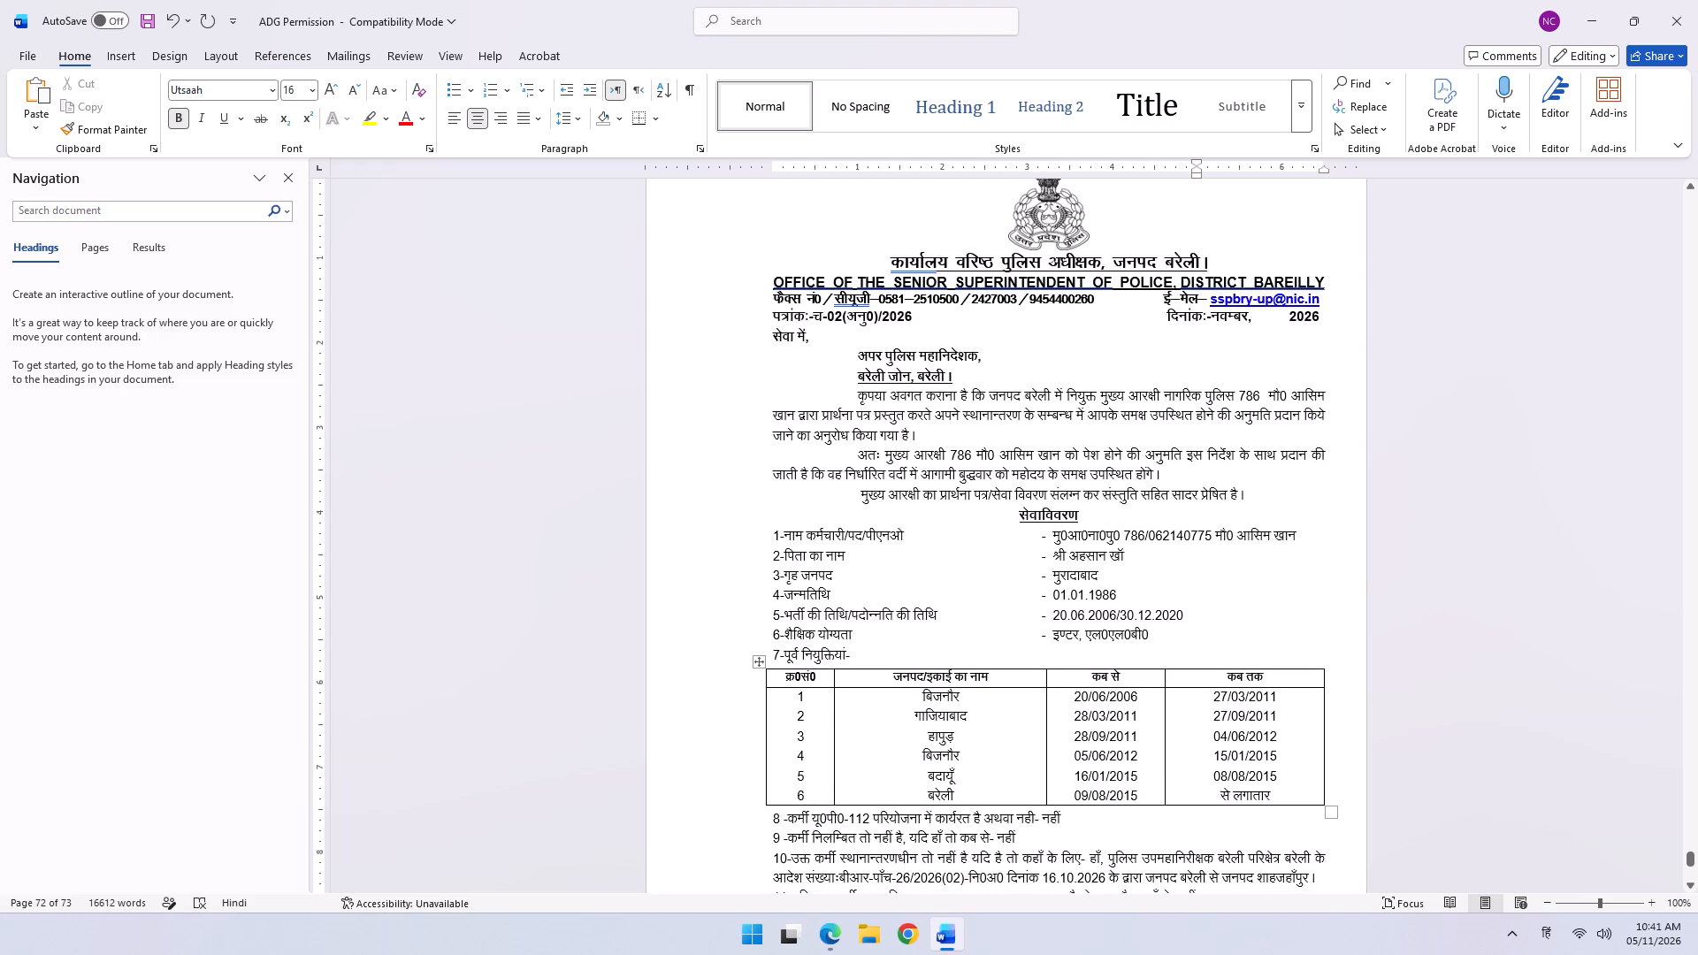
scroll(1085, 655, down, 6)
click(1097, 689)
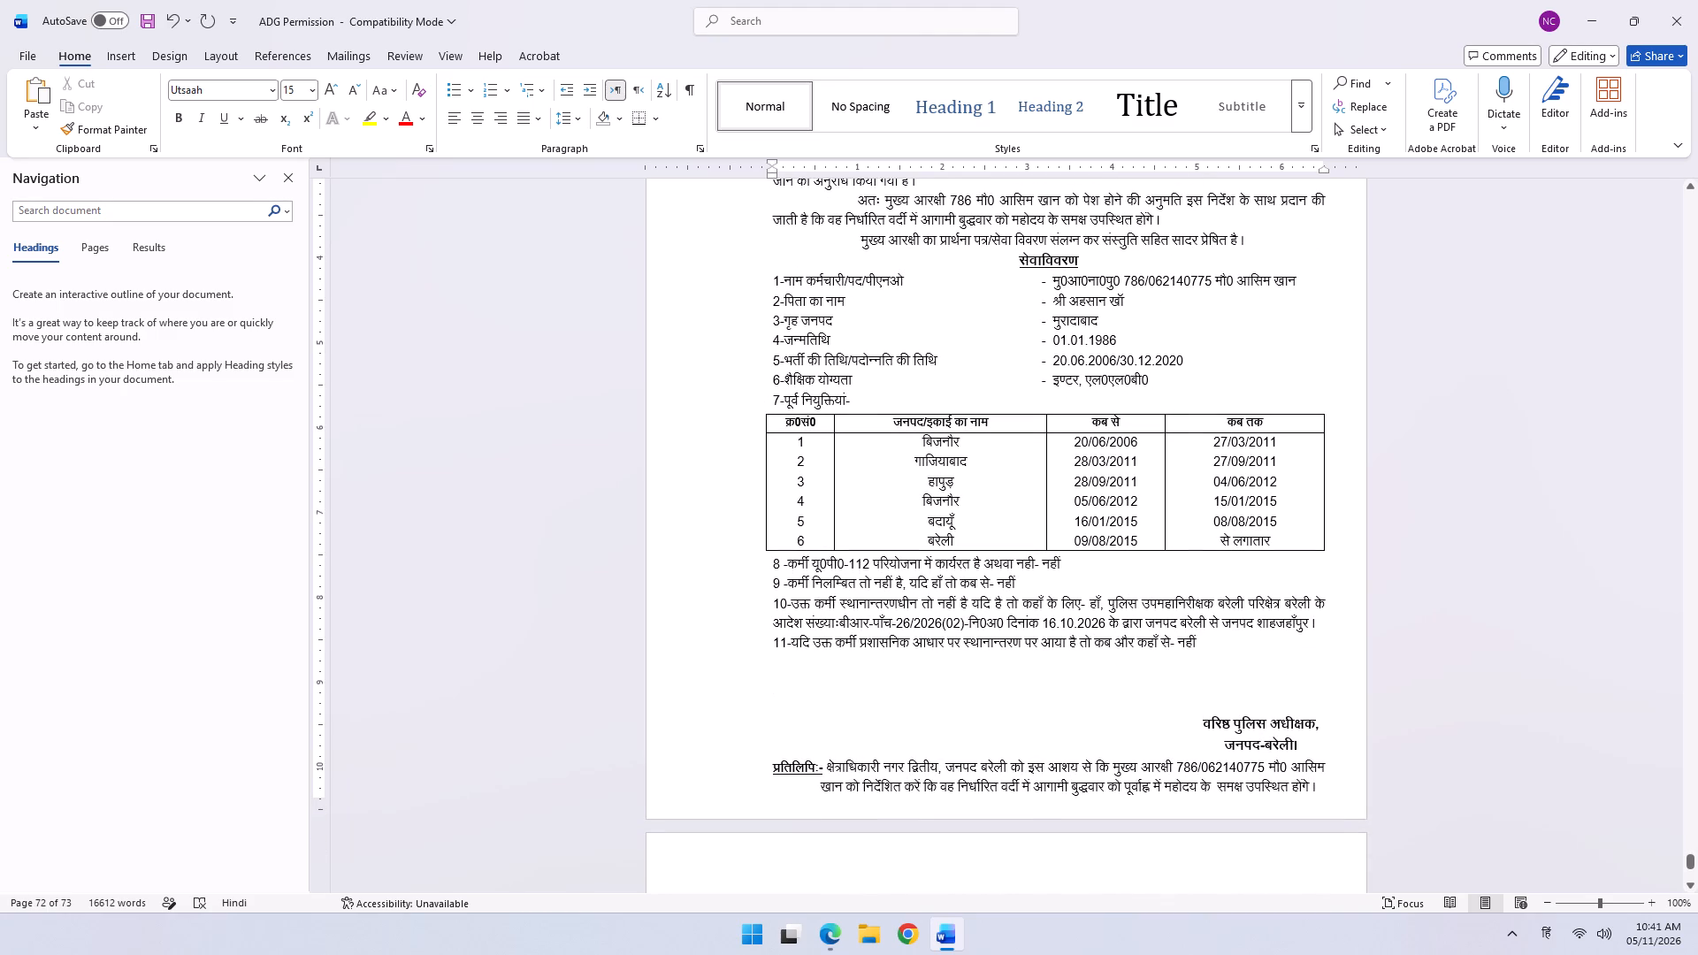
key(ctrl+p)
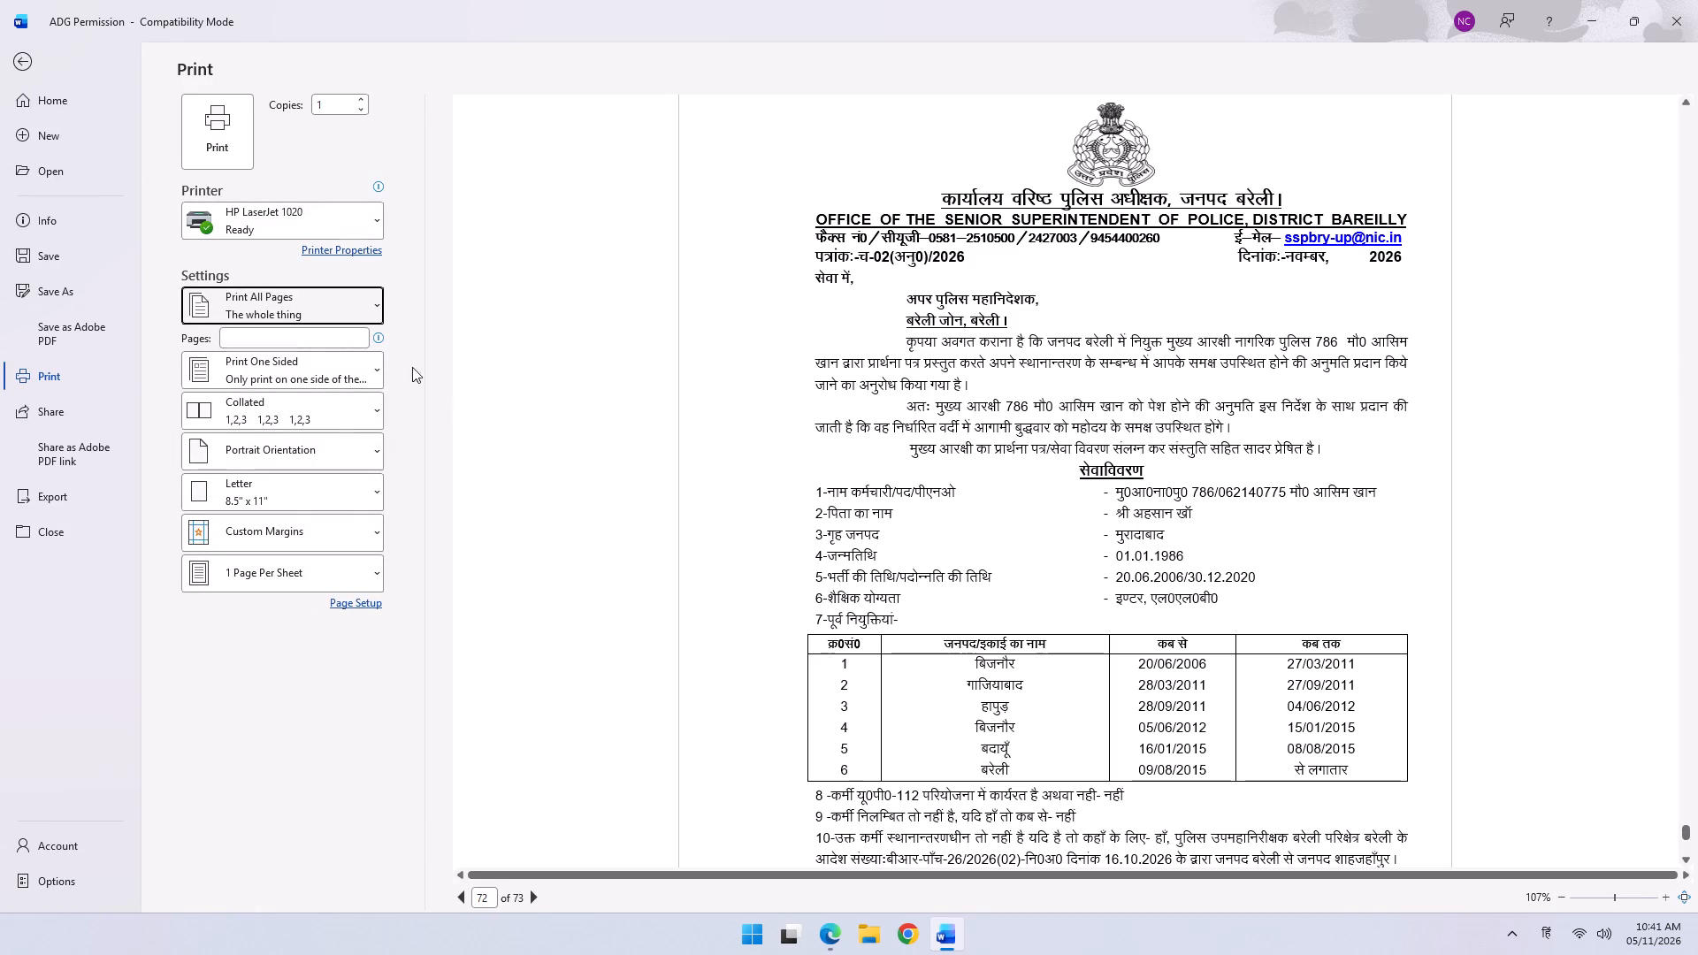
click(262, 318)
click(250, 445)
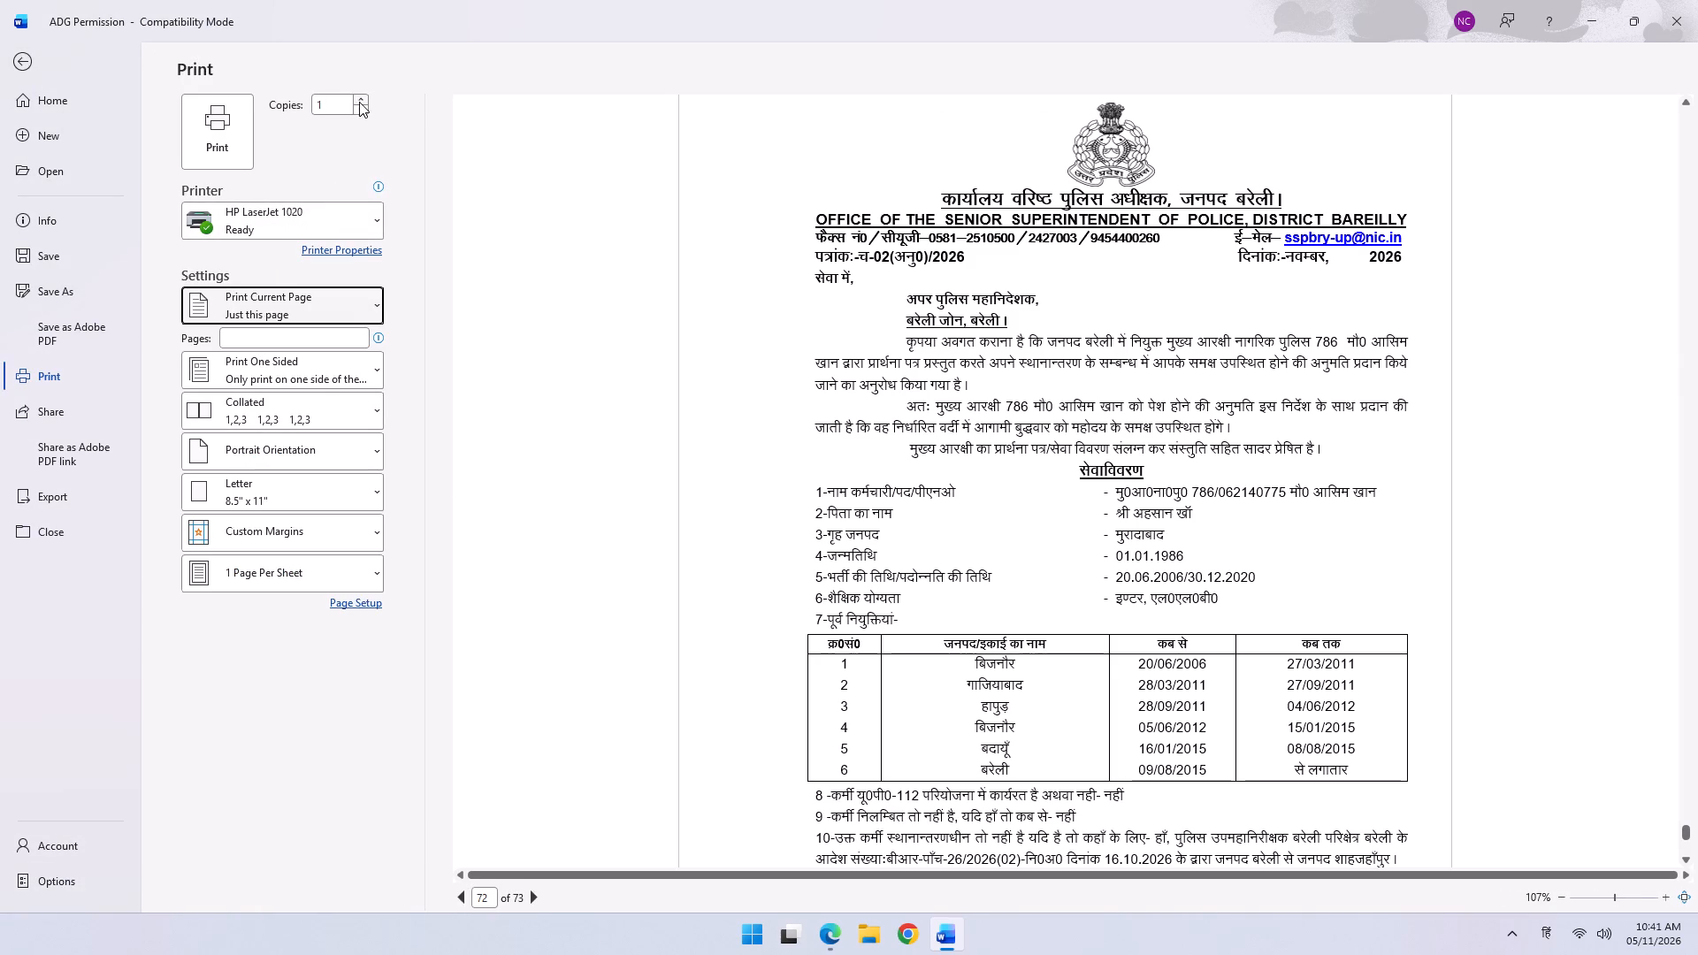
click(359, 102)
click(195, 141)
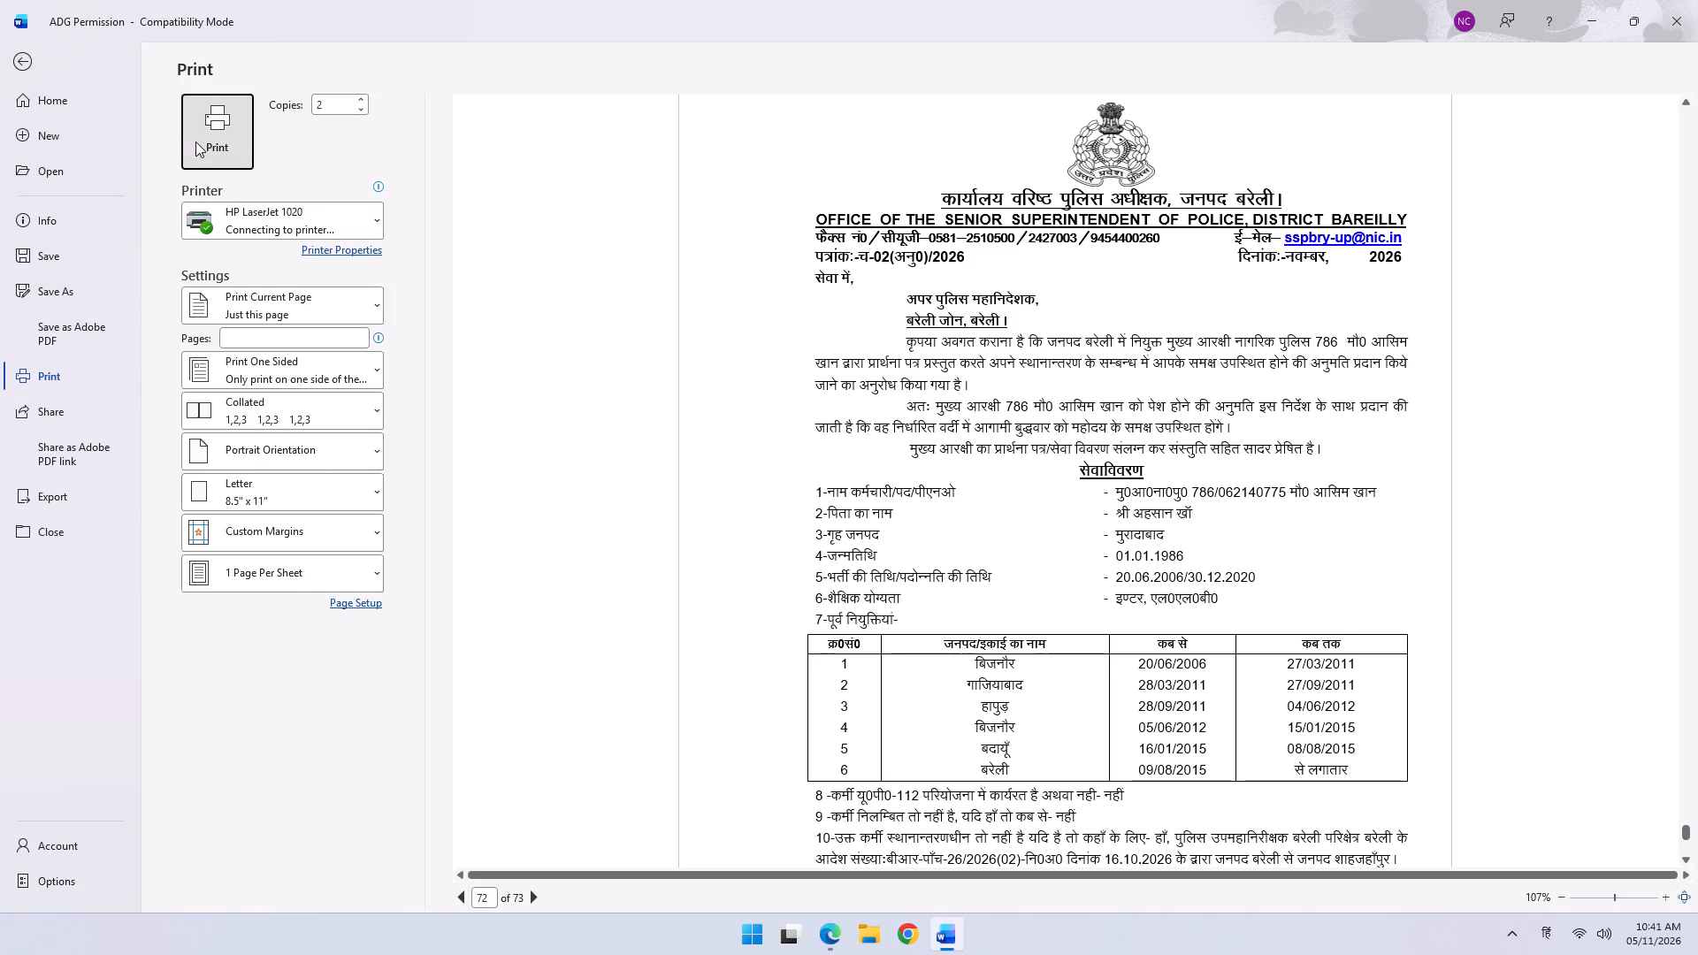
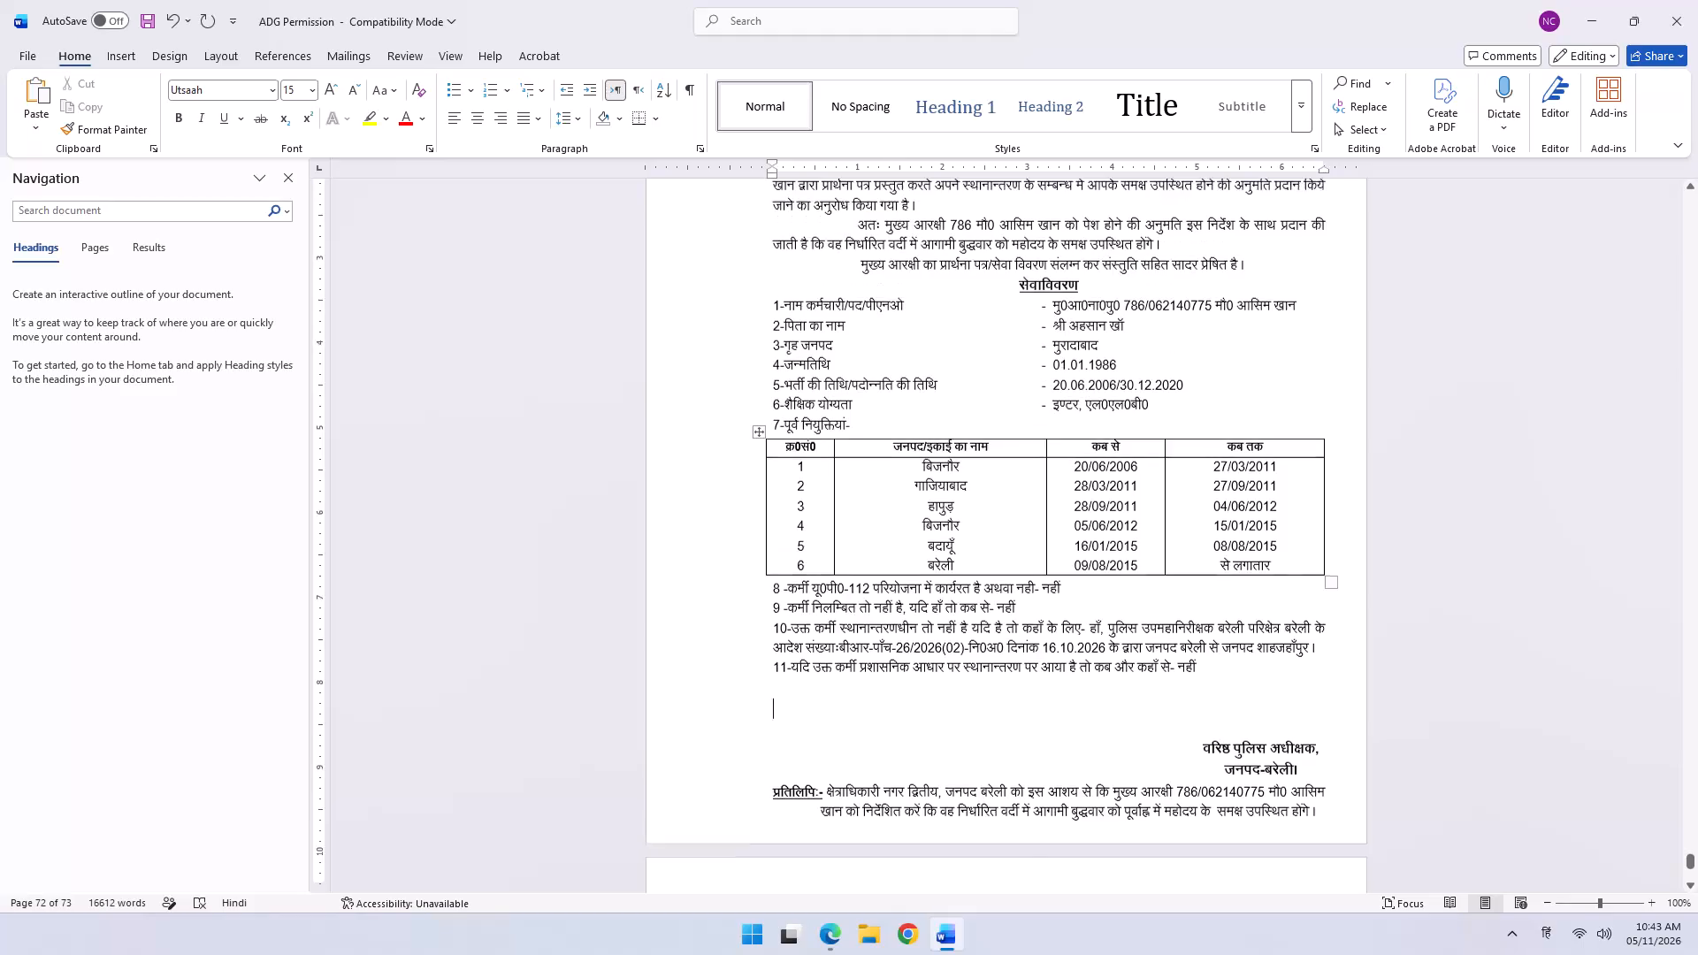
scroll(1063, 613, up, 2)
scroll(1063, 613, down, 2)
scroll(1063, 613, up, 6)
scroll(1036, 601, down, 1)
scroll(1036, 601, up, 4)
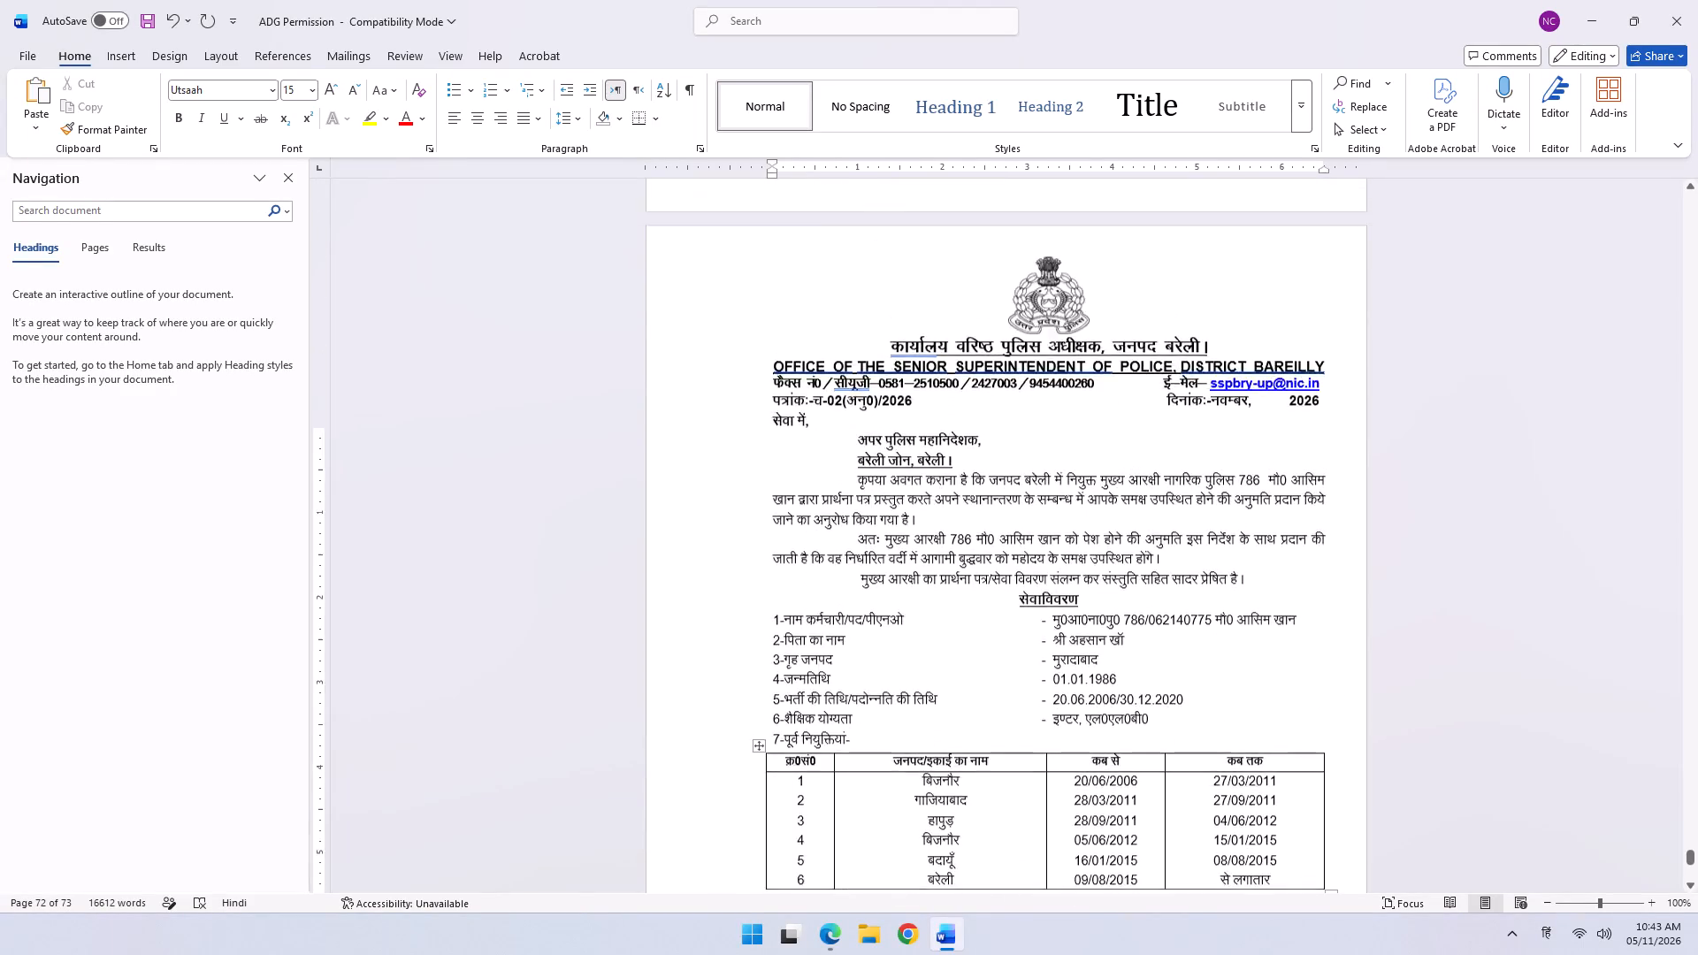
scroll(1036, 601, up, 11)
Search Windows for phq and open the PHQ Permission document.
text(जुपौ)
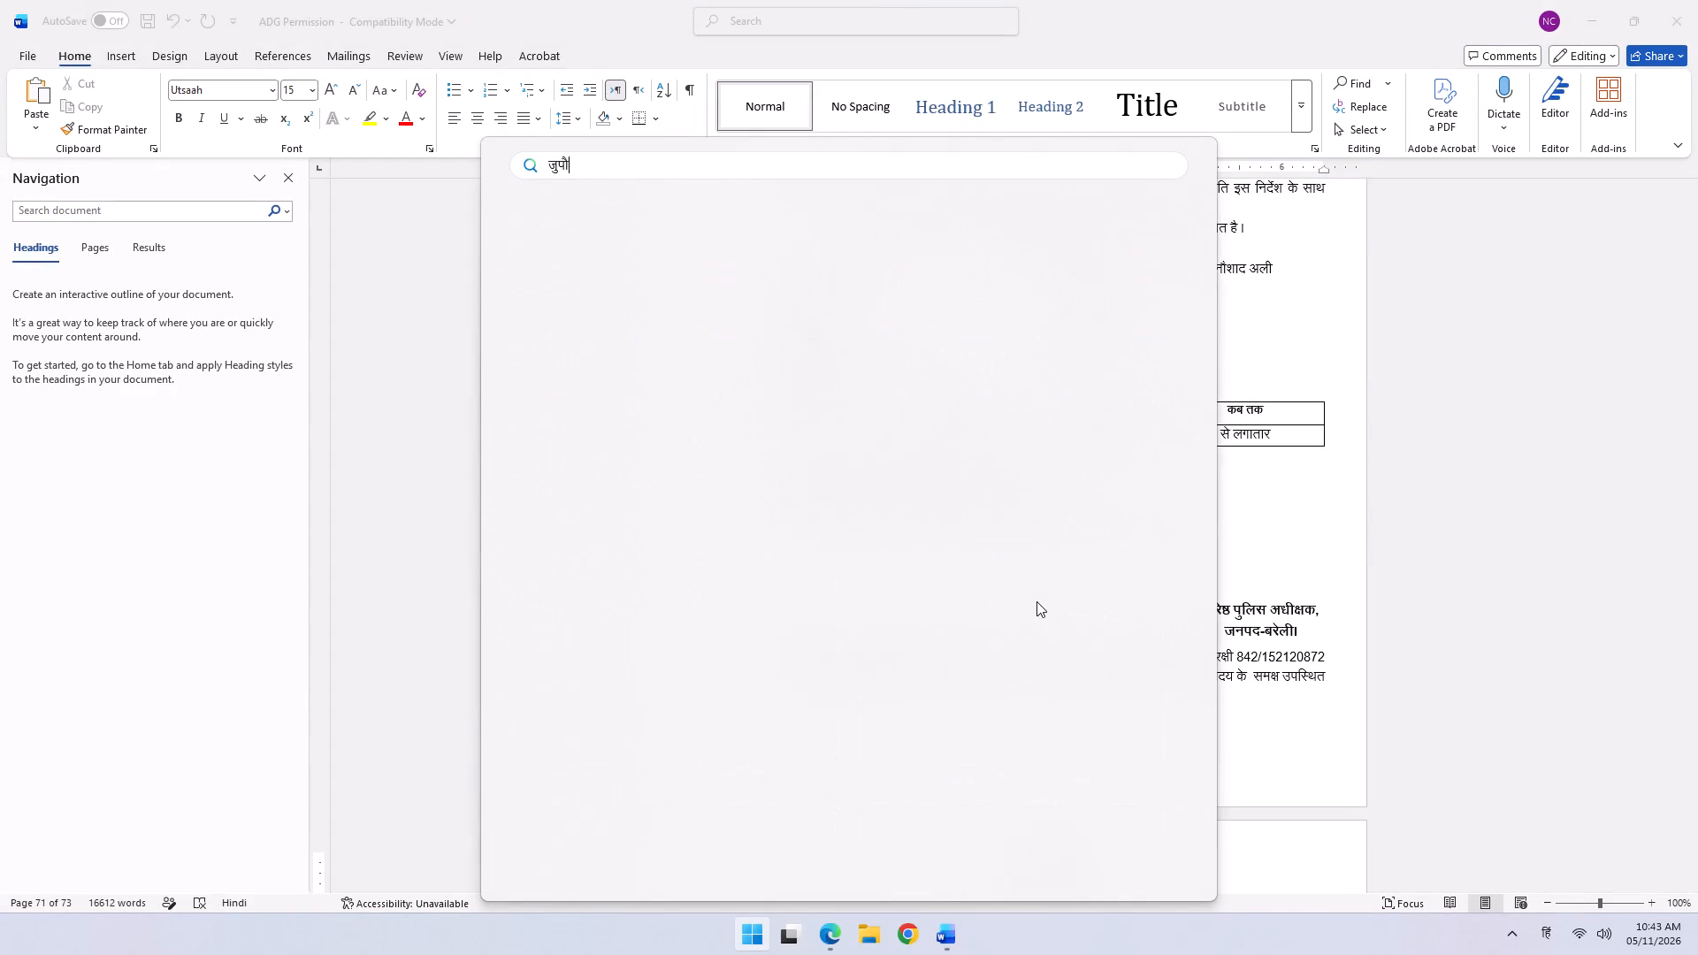
key(BackSpace)
key(BackSpace)
key(BackSpace)
key(BackSpace)
text(phq)
key(Down)
key(Up)
key(Return)
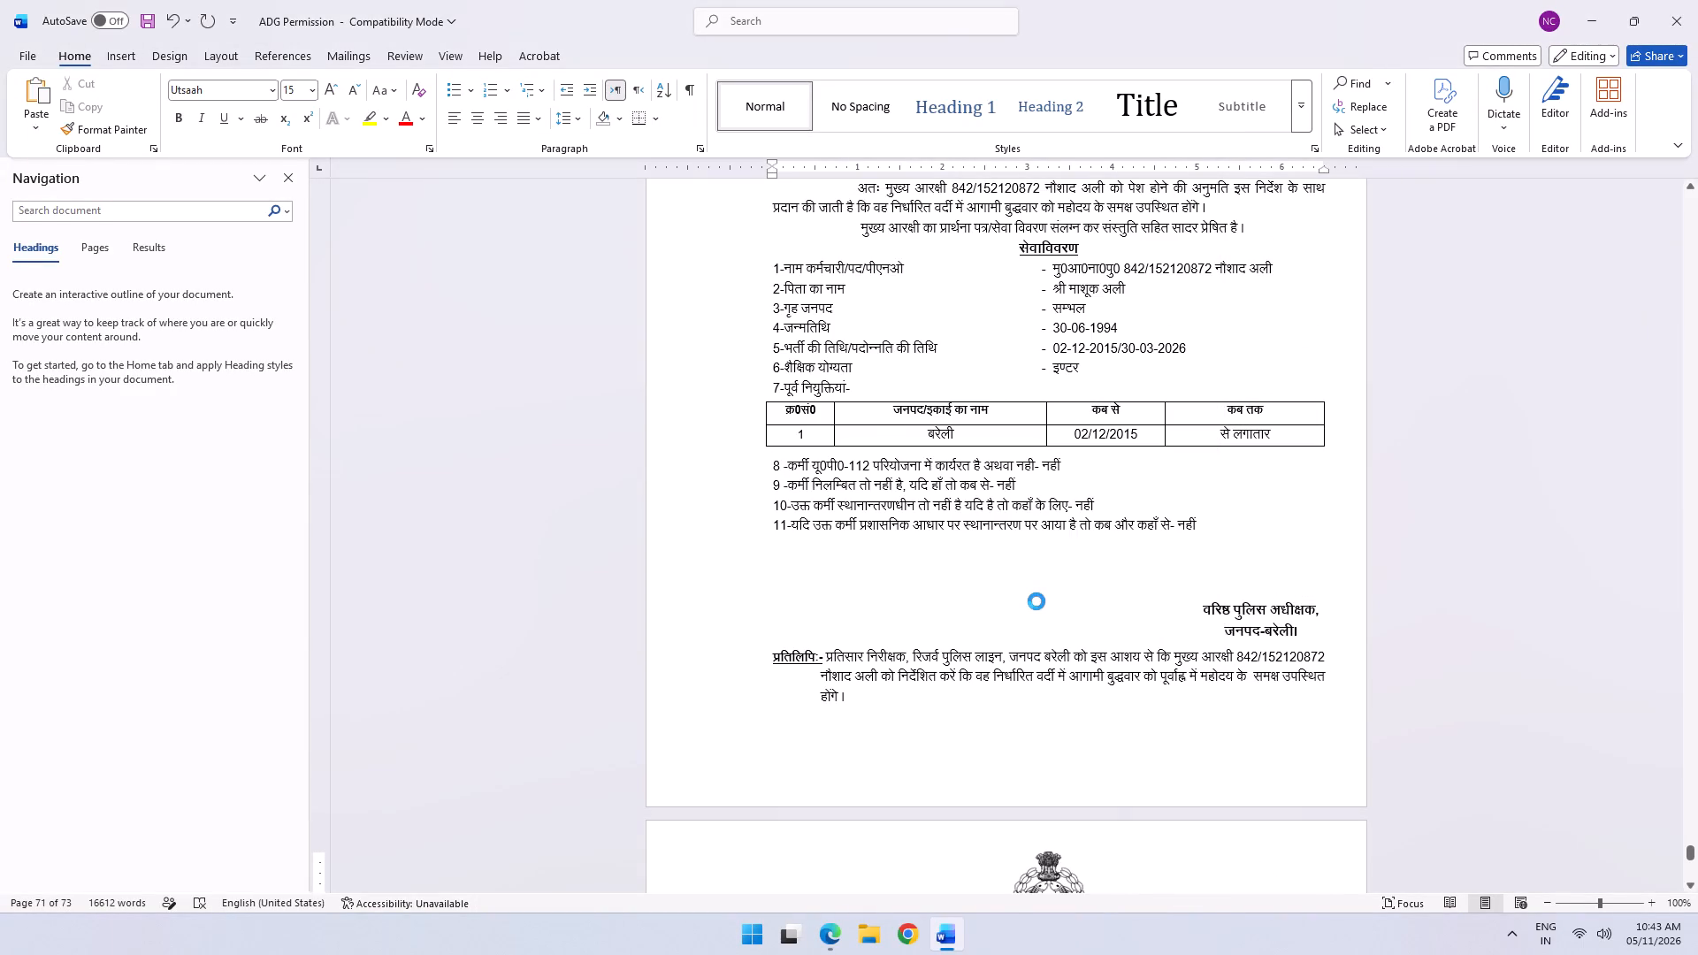
Print one copy of only the document's last page, the अनुमति आदेश letter, on the HP LaserJet 1020.
key(ctrl+End)
key(ctrl+End)
key(ctrl+End)
key(ctrl+End)
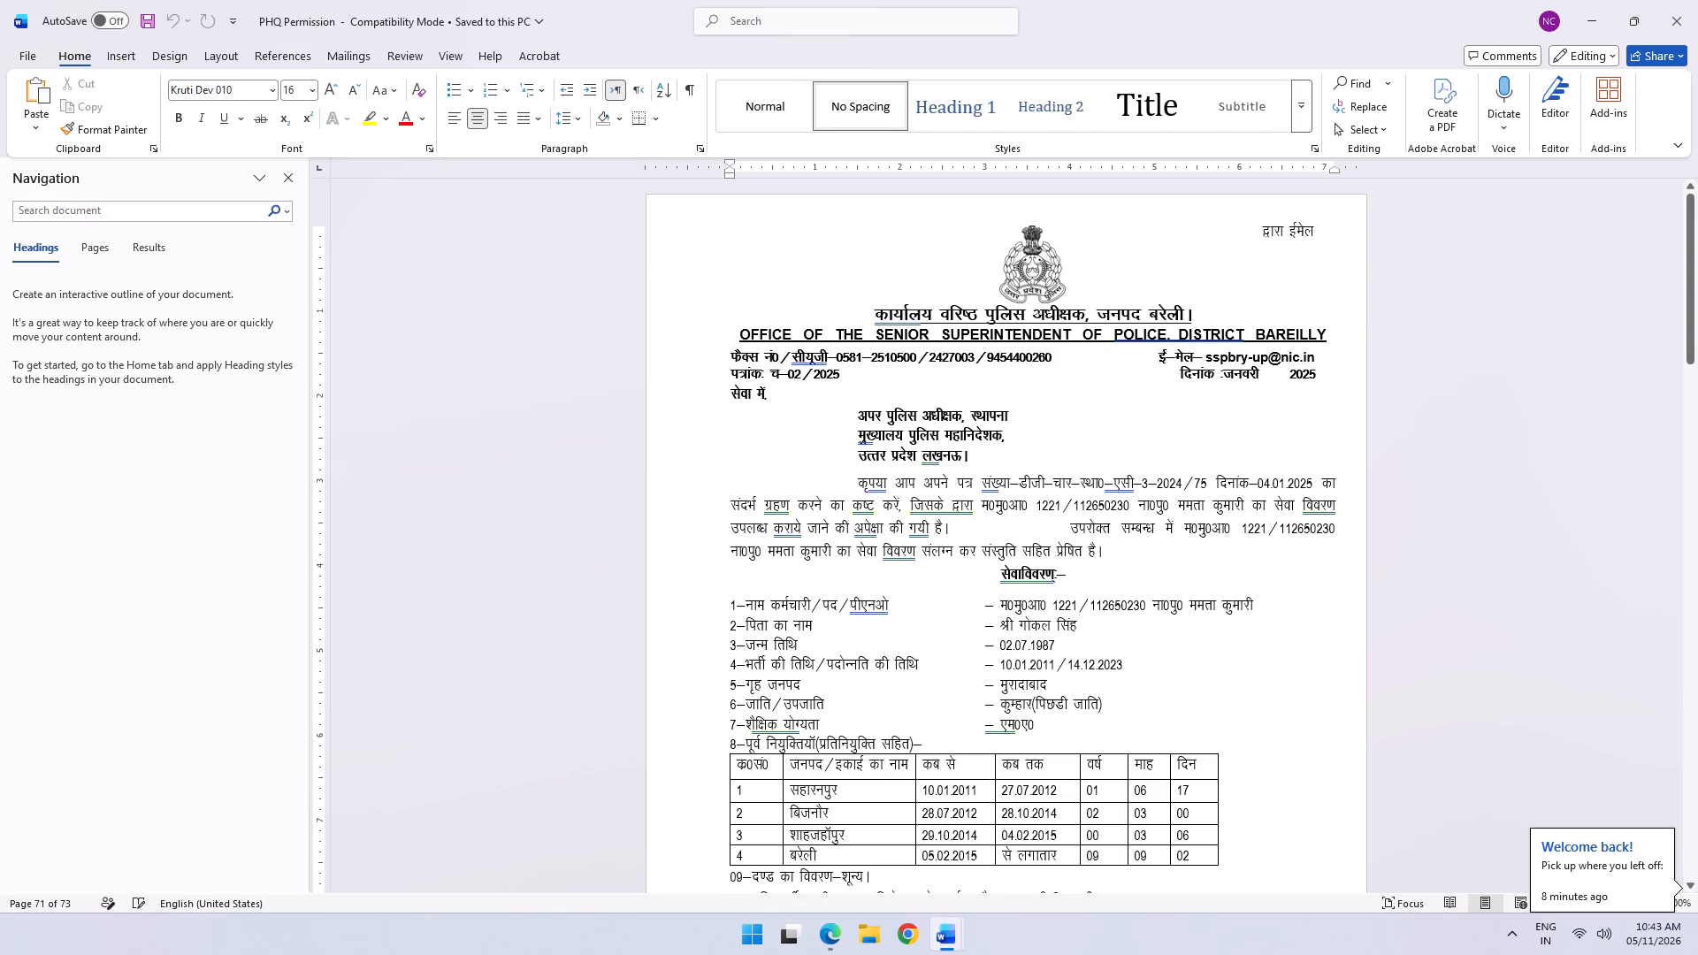
key(ctrl+End)
key(ctrl+End)
key(ctrl+End)
key(ctrl+End)
key(ctrl+End)
key(ctrl+End)
key(ctrl+End)
key(ctrl+End)
key(ctrl+End)
key(ctrl+End)
key(ctrl+End)
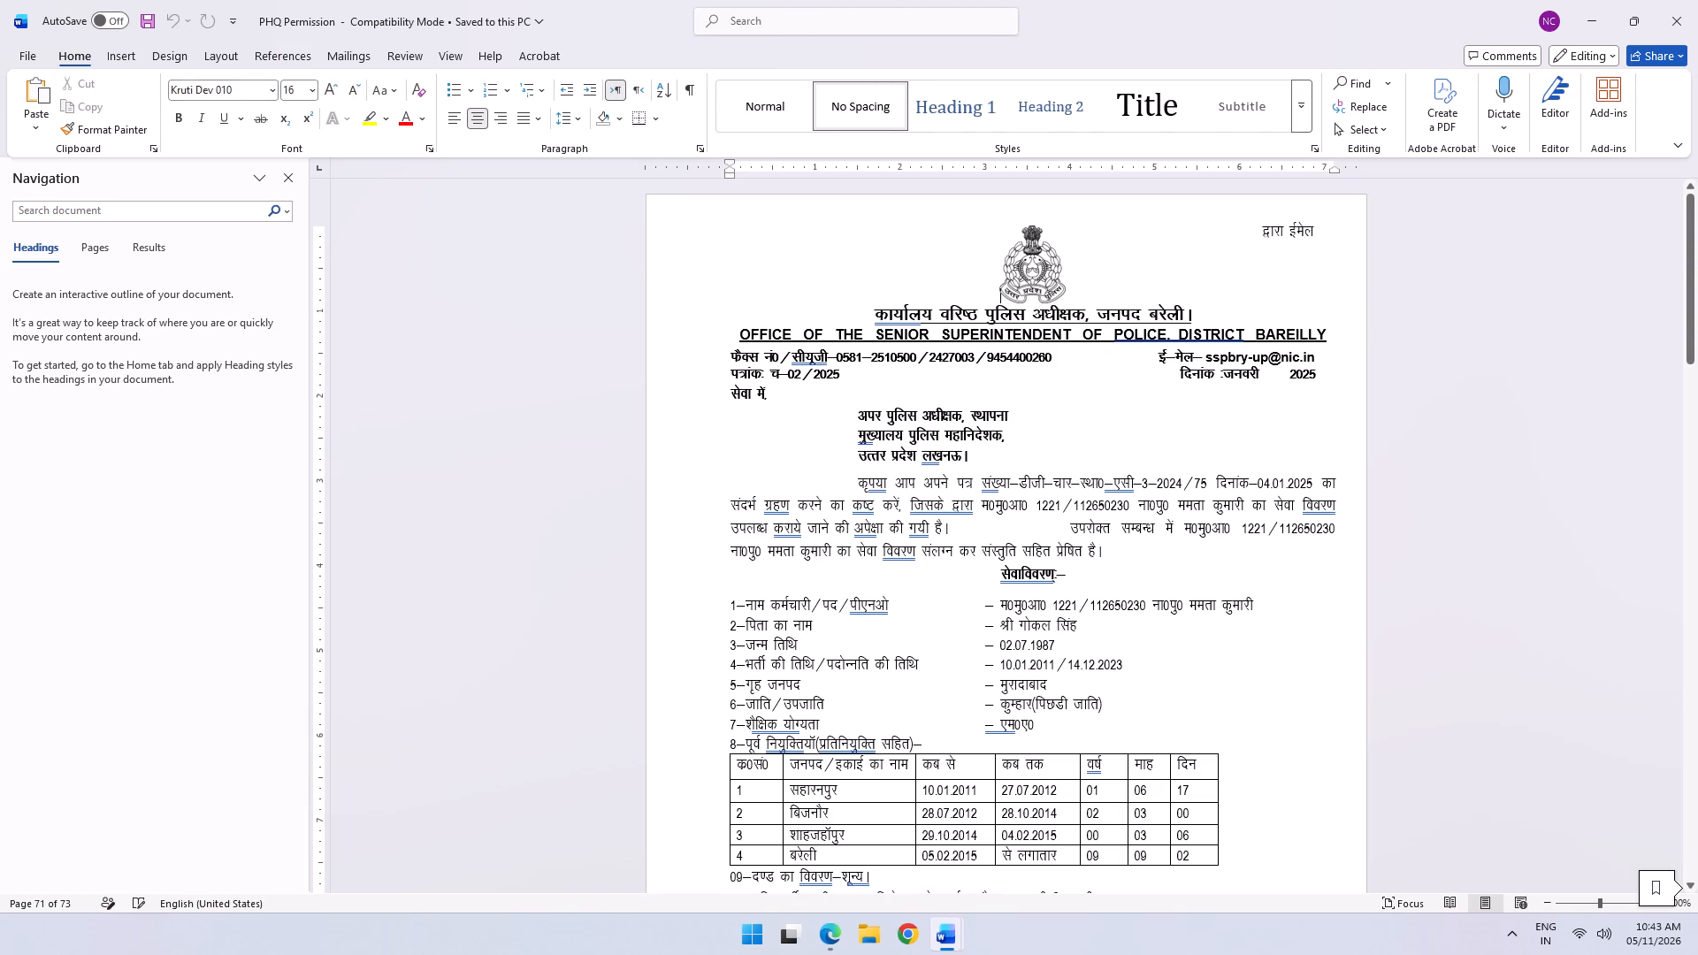
key(ctrl+End)
key(ctrl+End)
key(ctrl+End)
key(ctrl+End)
key(ctrl+End)
key(ctrl+End)
key(ctrl+End)
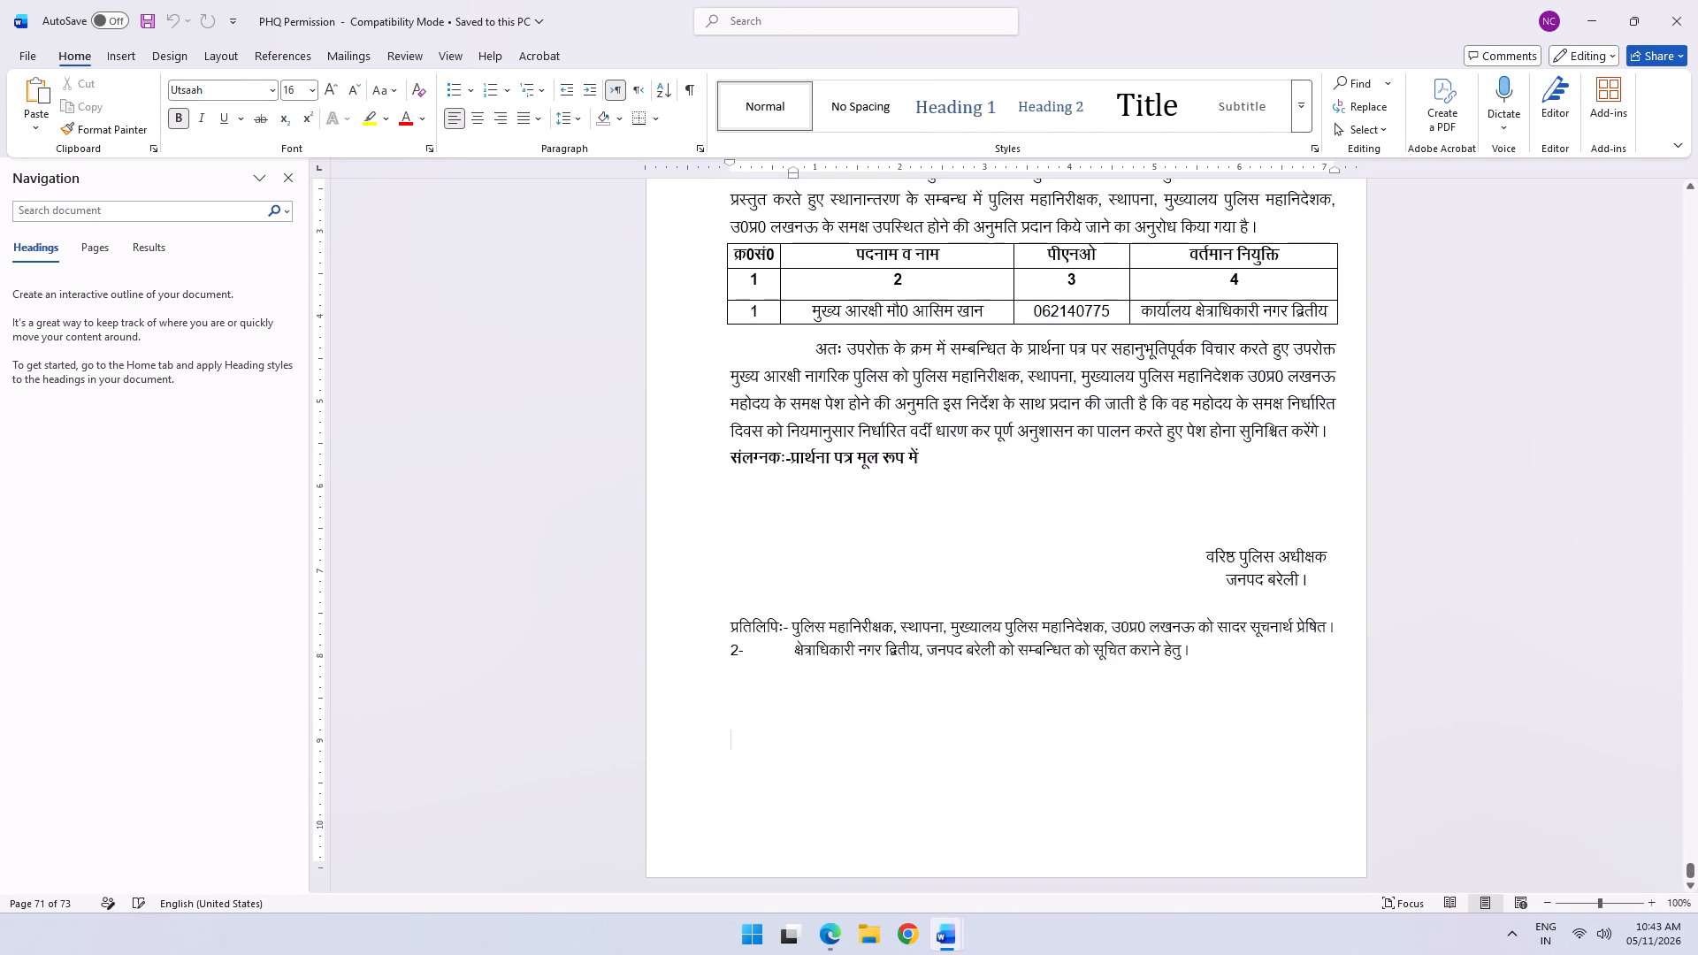
scroll(1004, 539, up, 4)
click(933, 715)
key(ctrl+p)
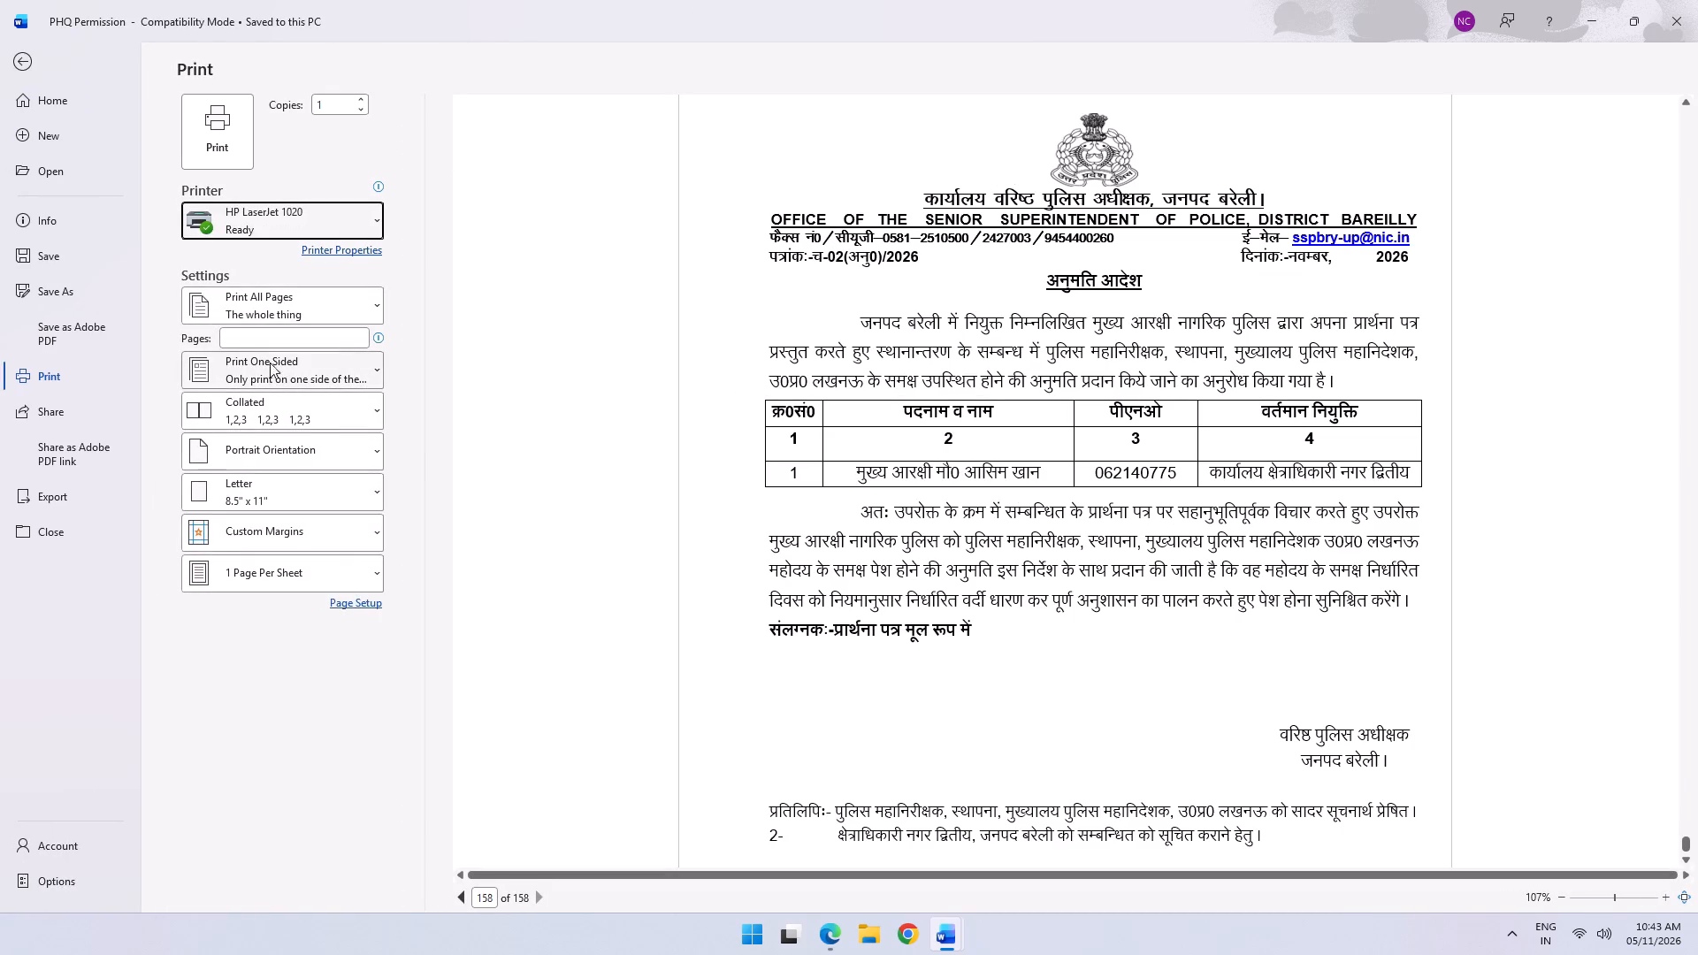
click(256, 311)
click(244, 473)
click(233, 125)
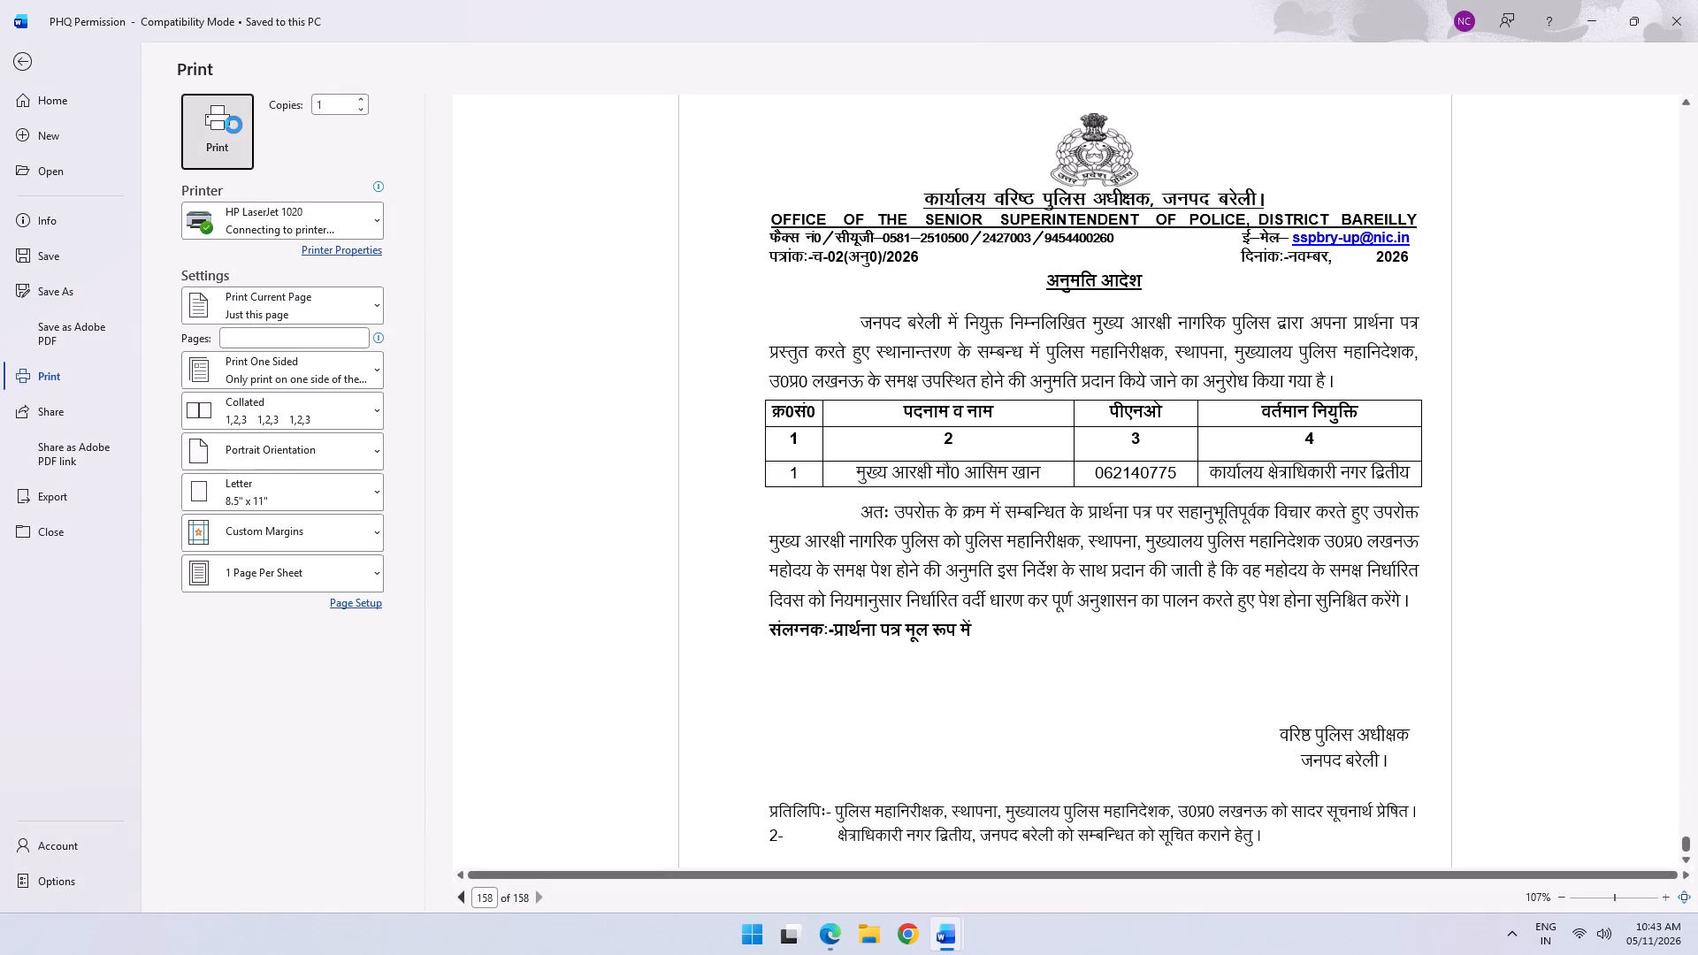
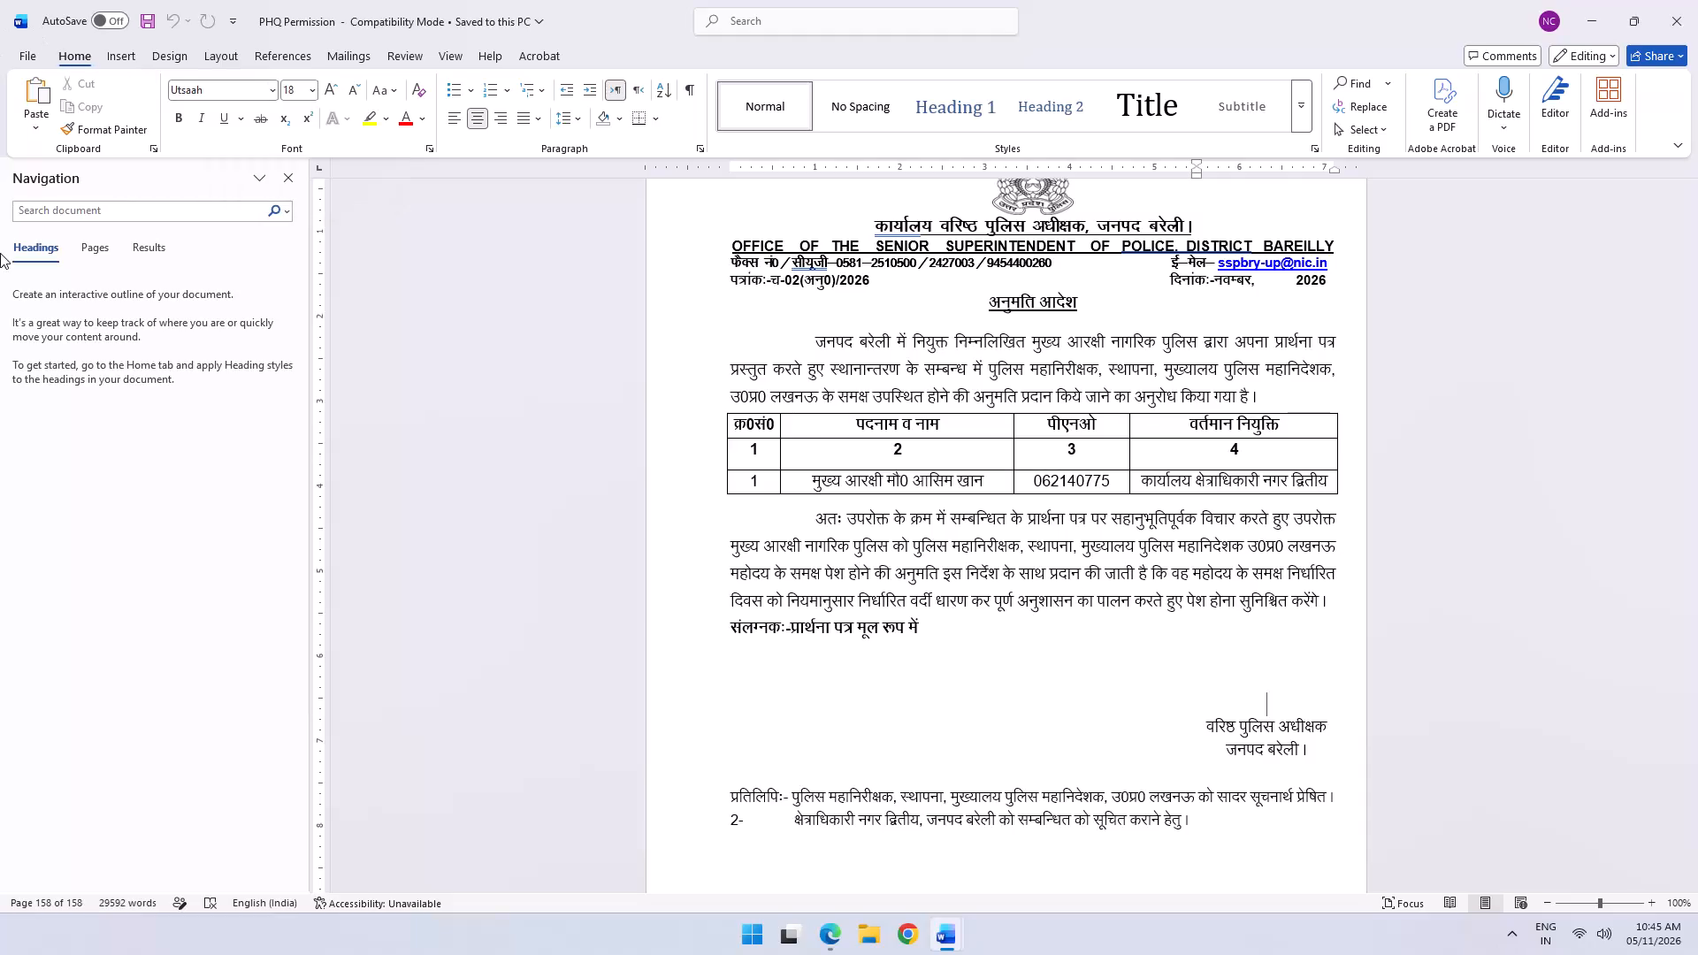
Close the PHQ Permission document and return to the ADG Permission document.
scroll(665, 616, down, 5)
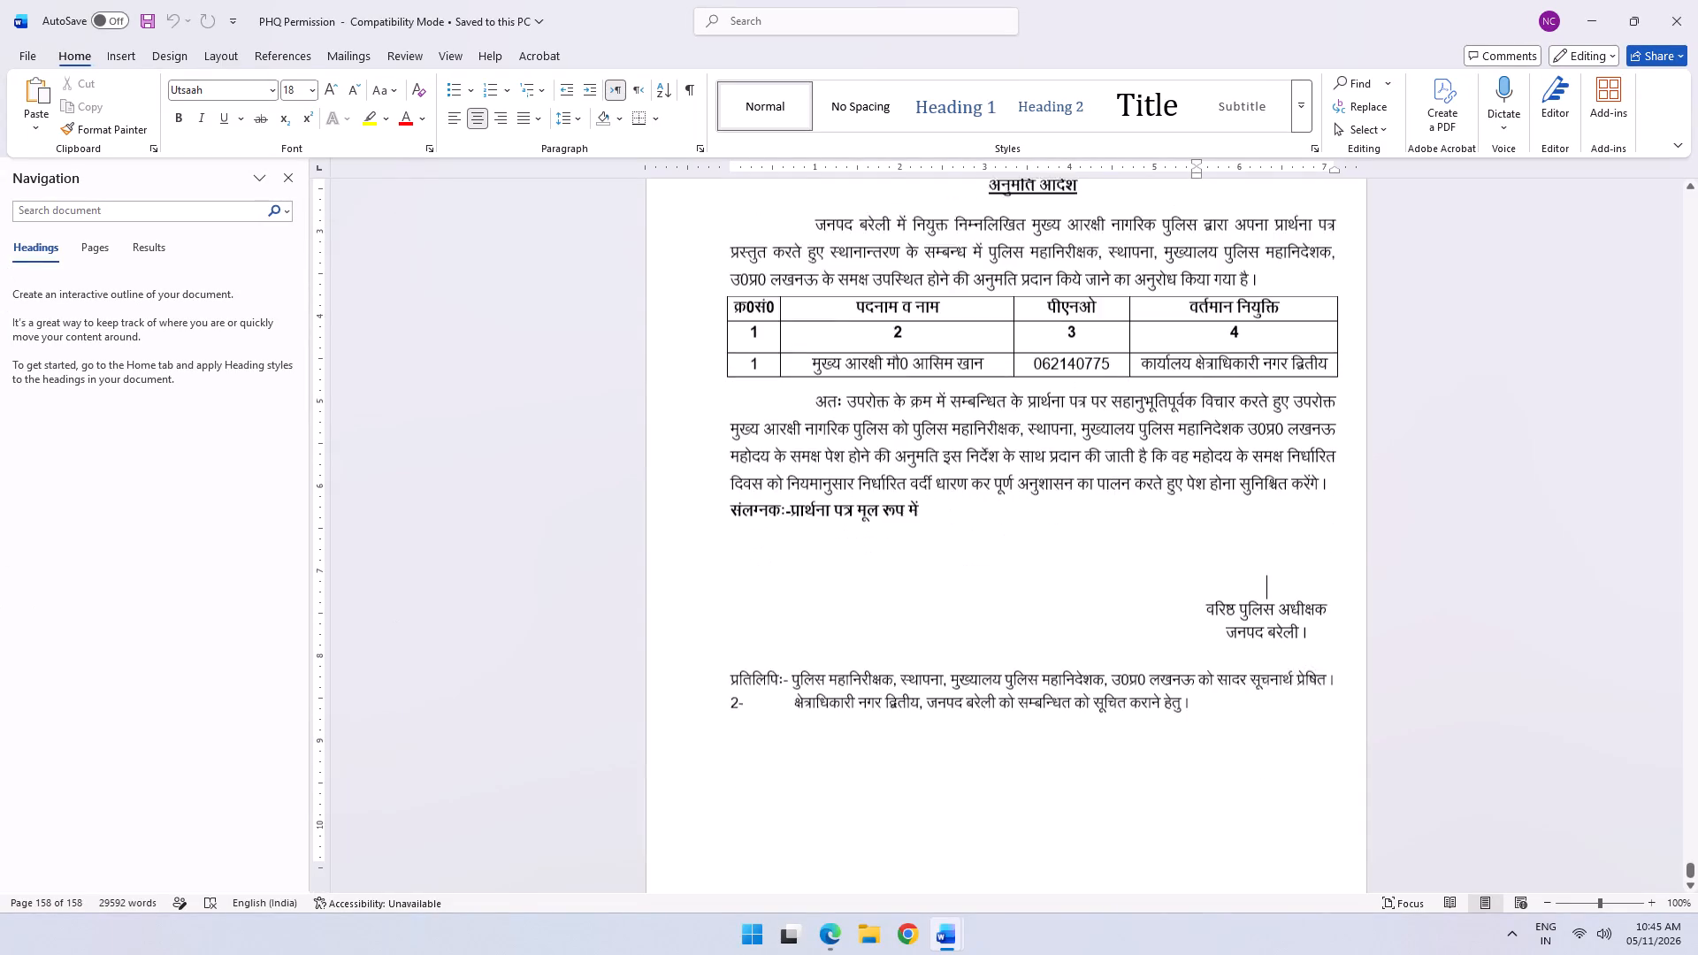
click(1697, 0)
Search the ADG Permission document for the next officer's PNO.
scroll(1021, 579, down, 3)
scroll(1021, 579, up, 1)
scroll(1021, 579, down, 8)
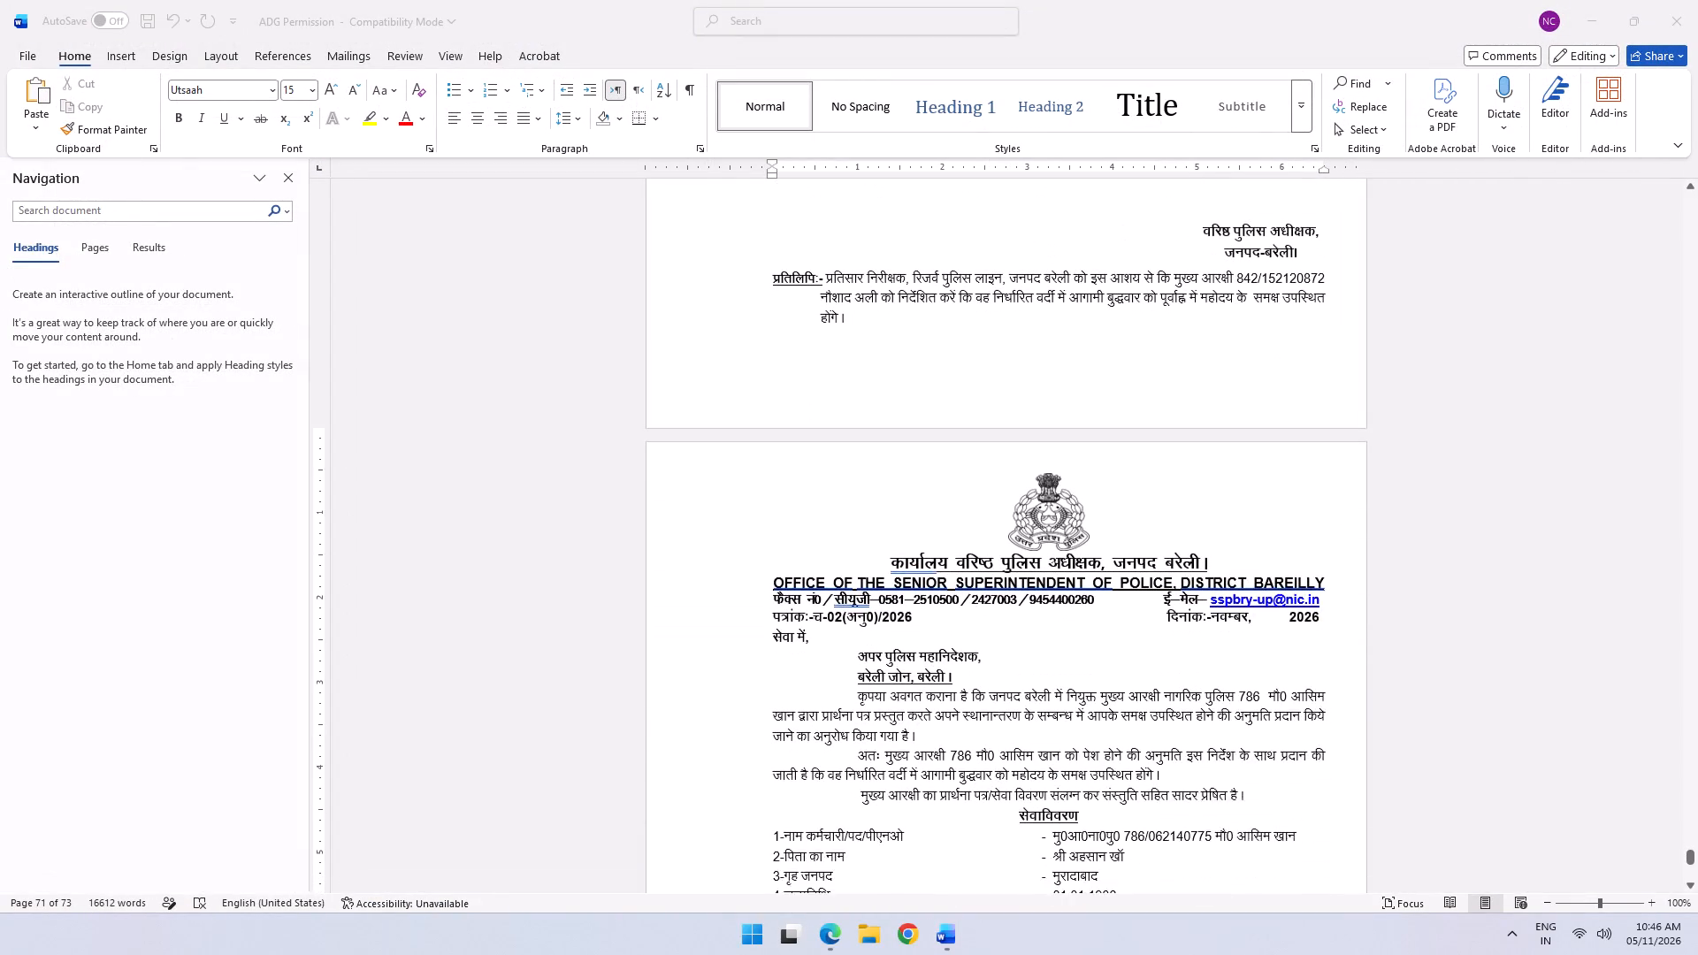
key(ctrl+f)
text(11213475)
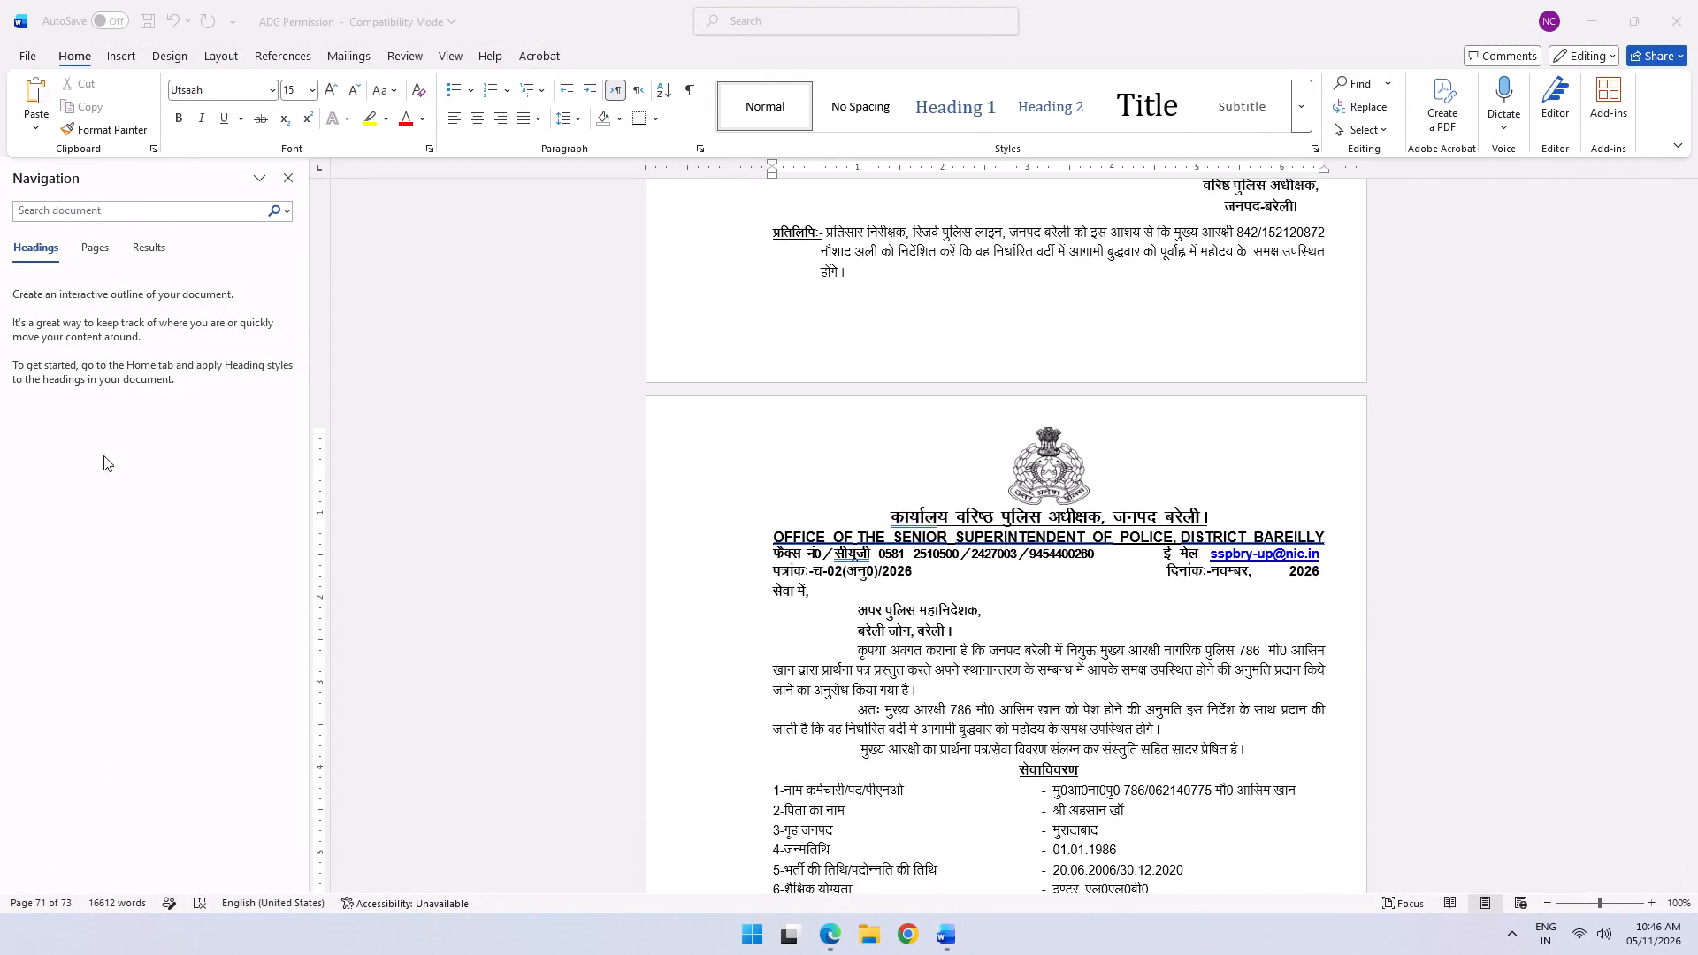
click(121, 209)
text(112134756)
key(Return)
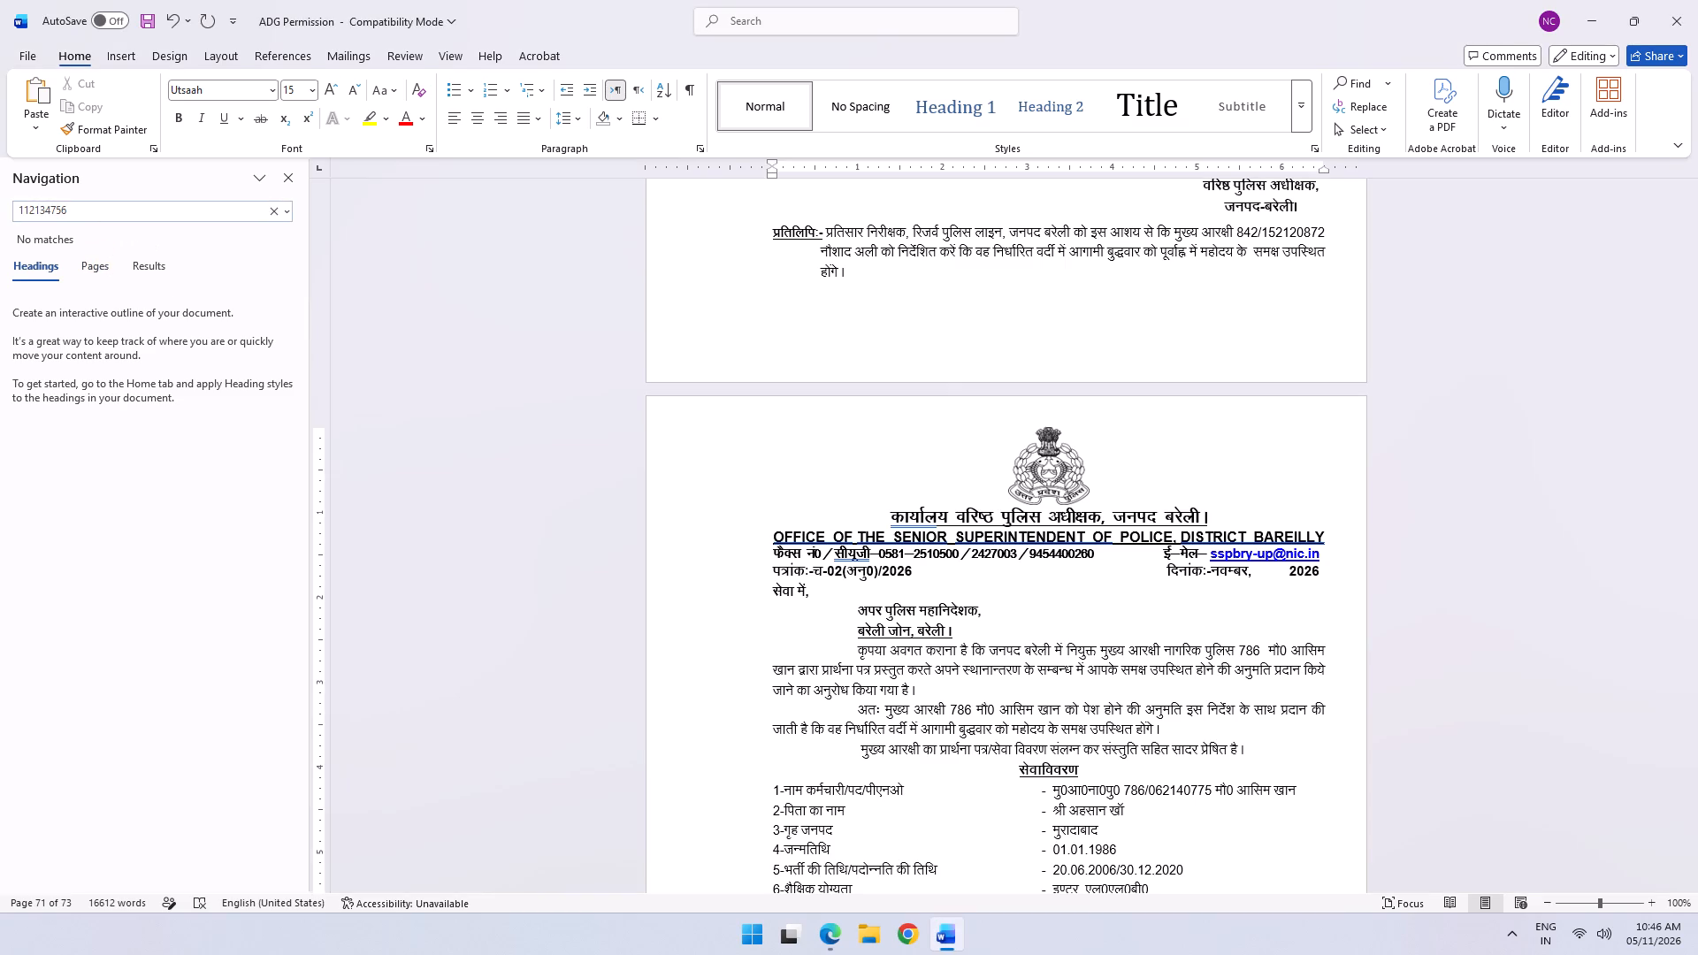
Copy the whole last letter, from letterhead to प्रतिलिपि note, and paste it onto the blank page after it.
scroll(956, 658, down, 3)
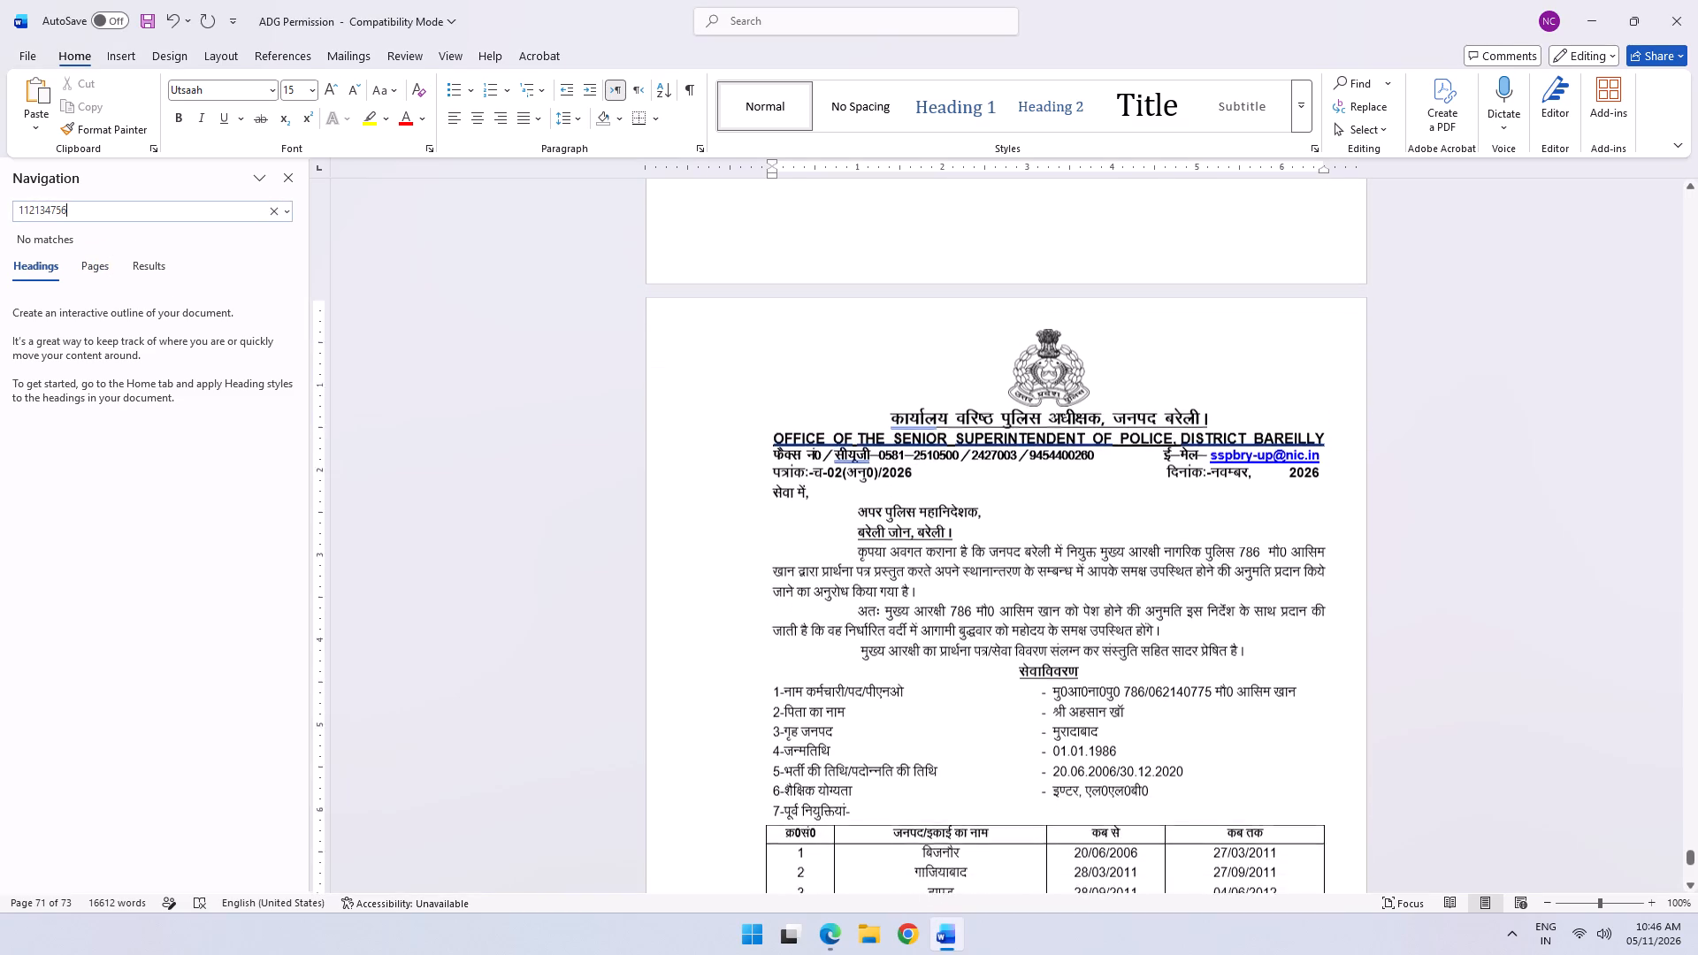
scroll(956, 658, down, 15)
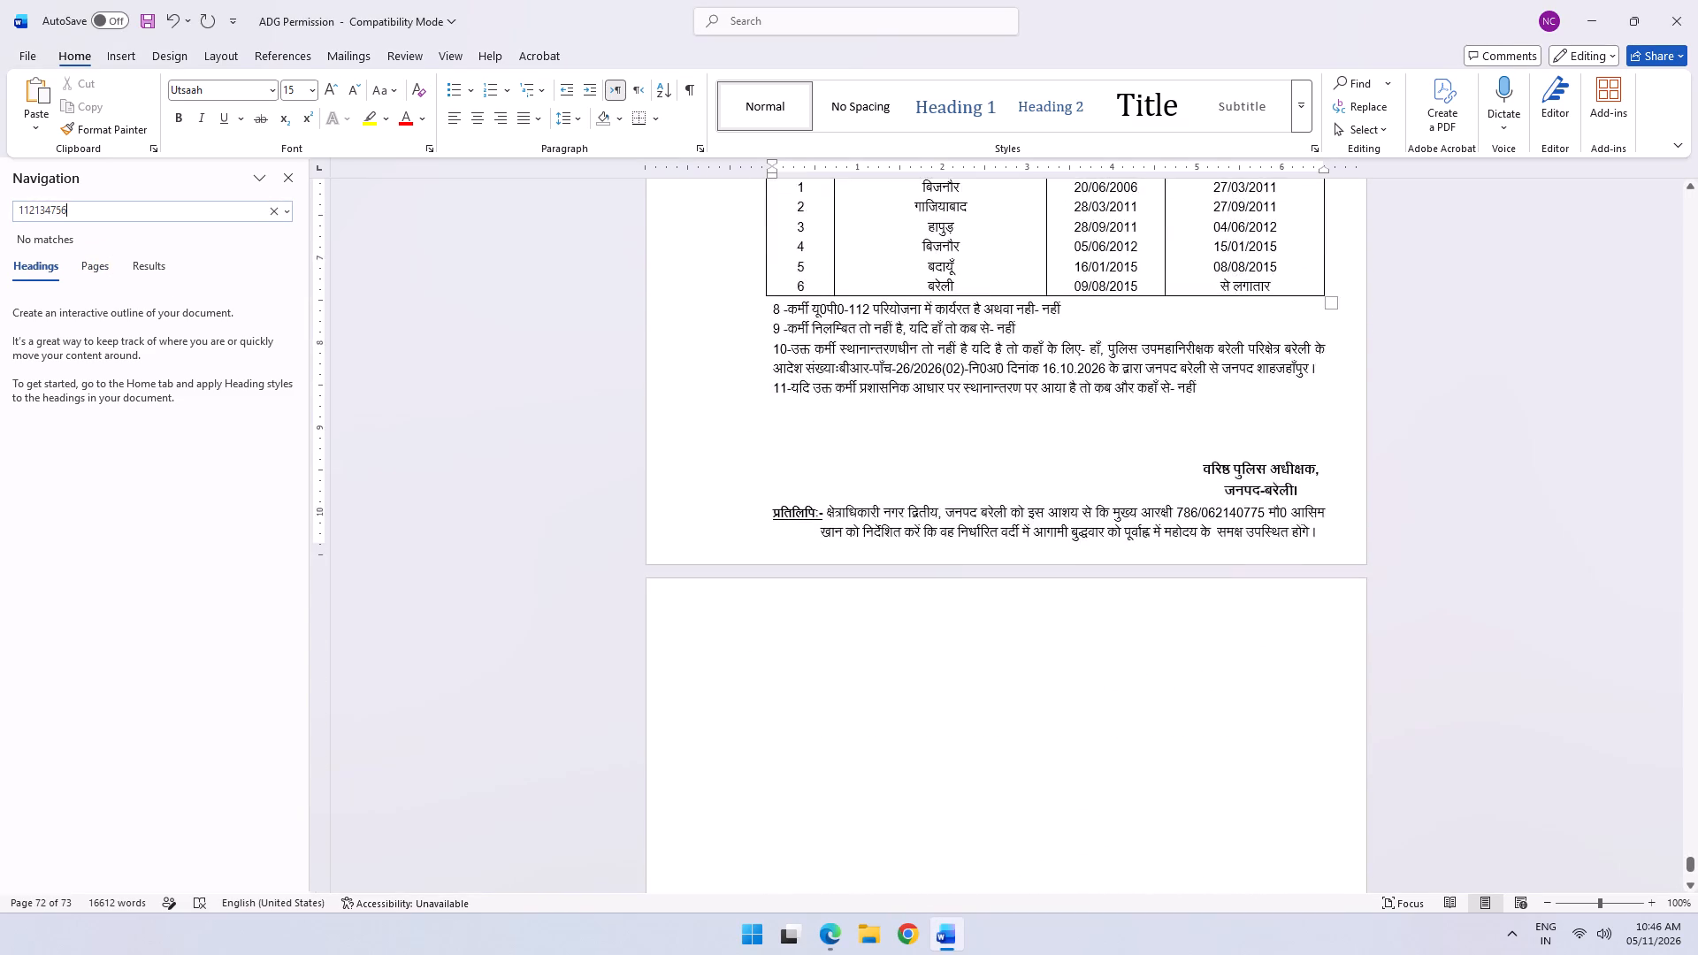
scroll(954, 653, up, 10)
scroll(952, 651, down, 1)
scroll(949, 647, up, 2)
scroll(949, 647, down, 1)
scroll(949, 647, up, 2)
scroll(942, 486, up, 5)
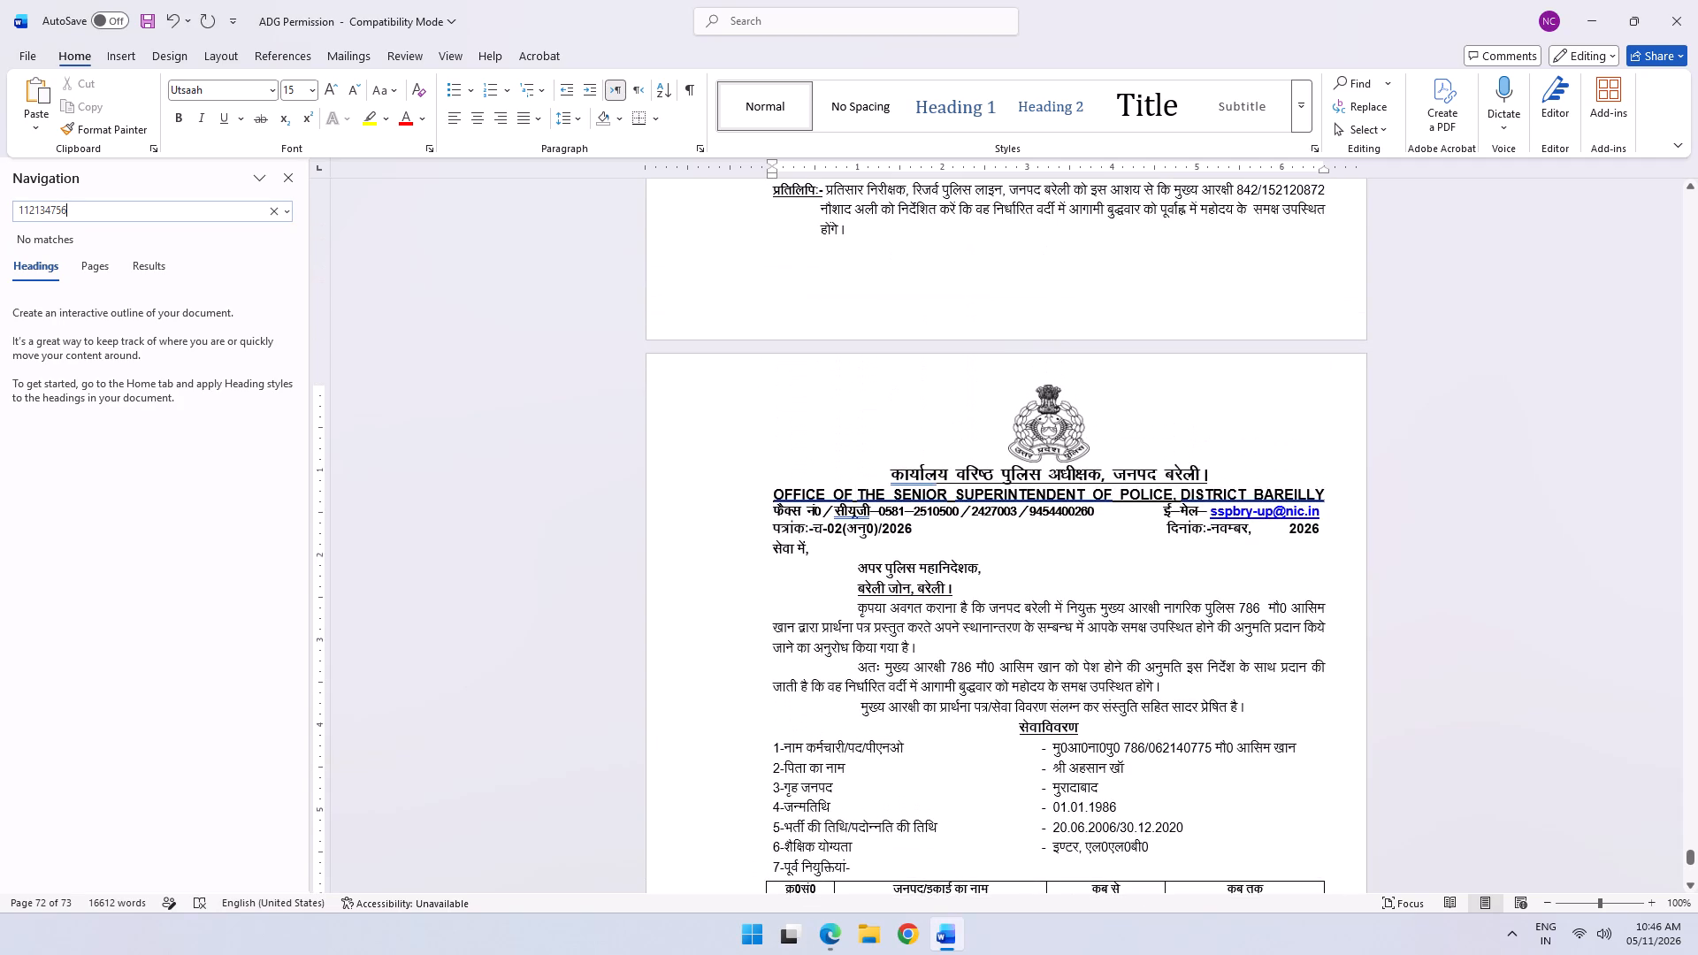
drag(986, 414, 1349, 564)
key(ctrl+c)
click(1011, 639)
key(ctrl+v)
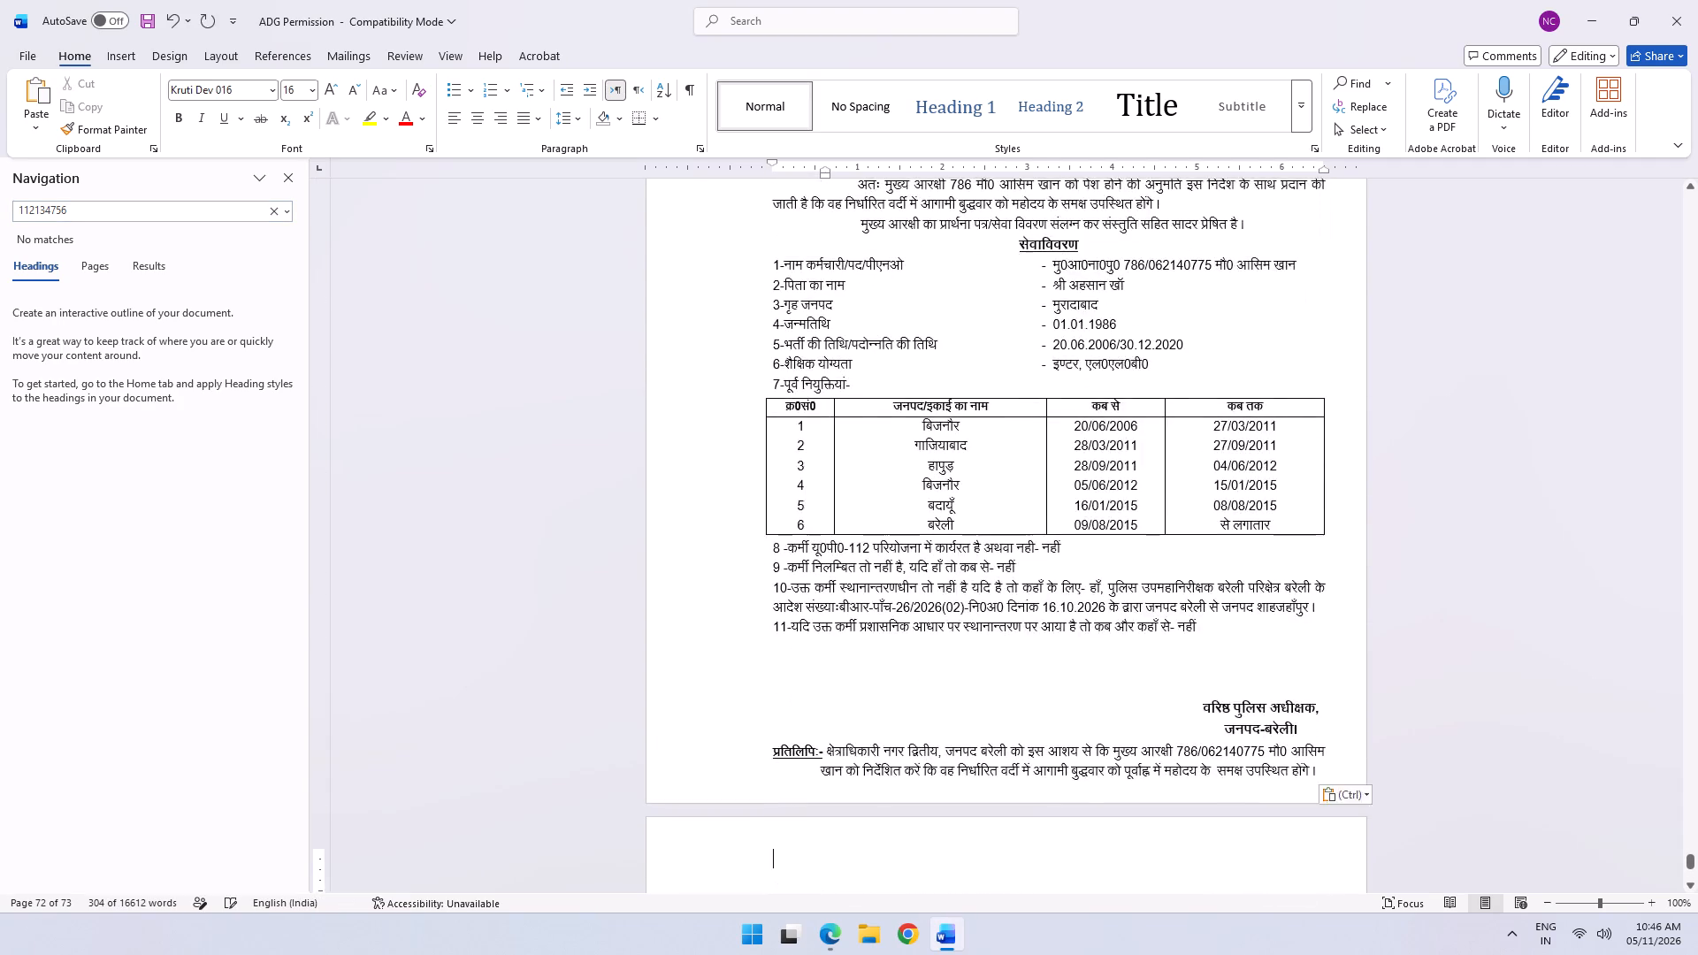
In the opening paragraph of the letter on page 72, replace the constable number with the next officer's number.
scroll(882, 611, up, 7)
scroll(1044, 532, up, 4)
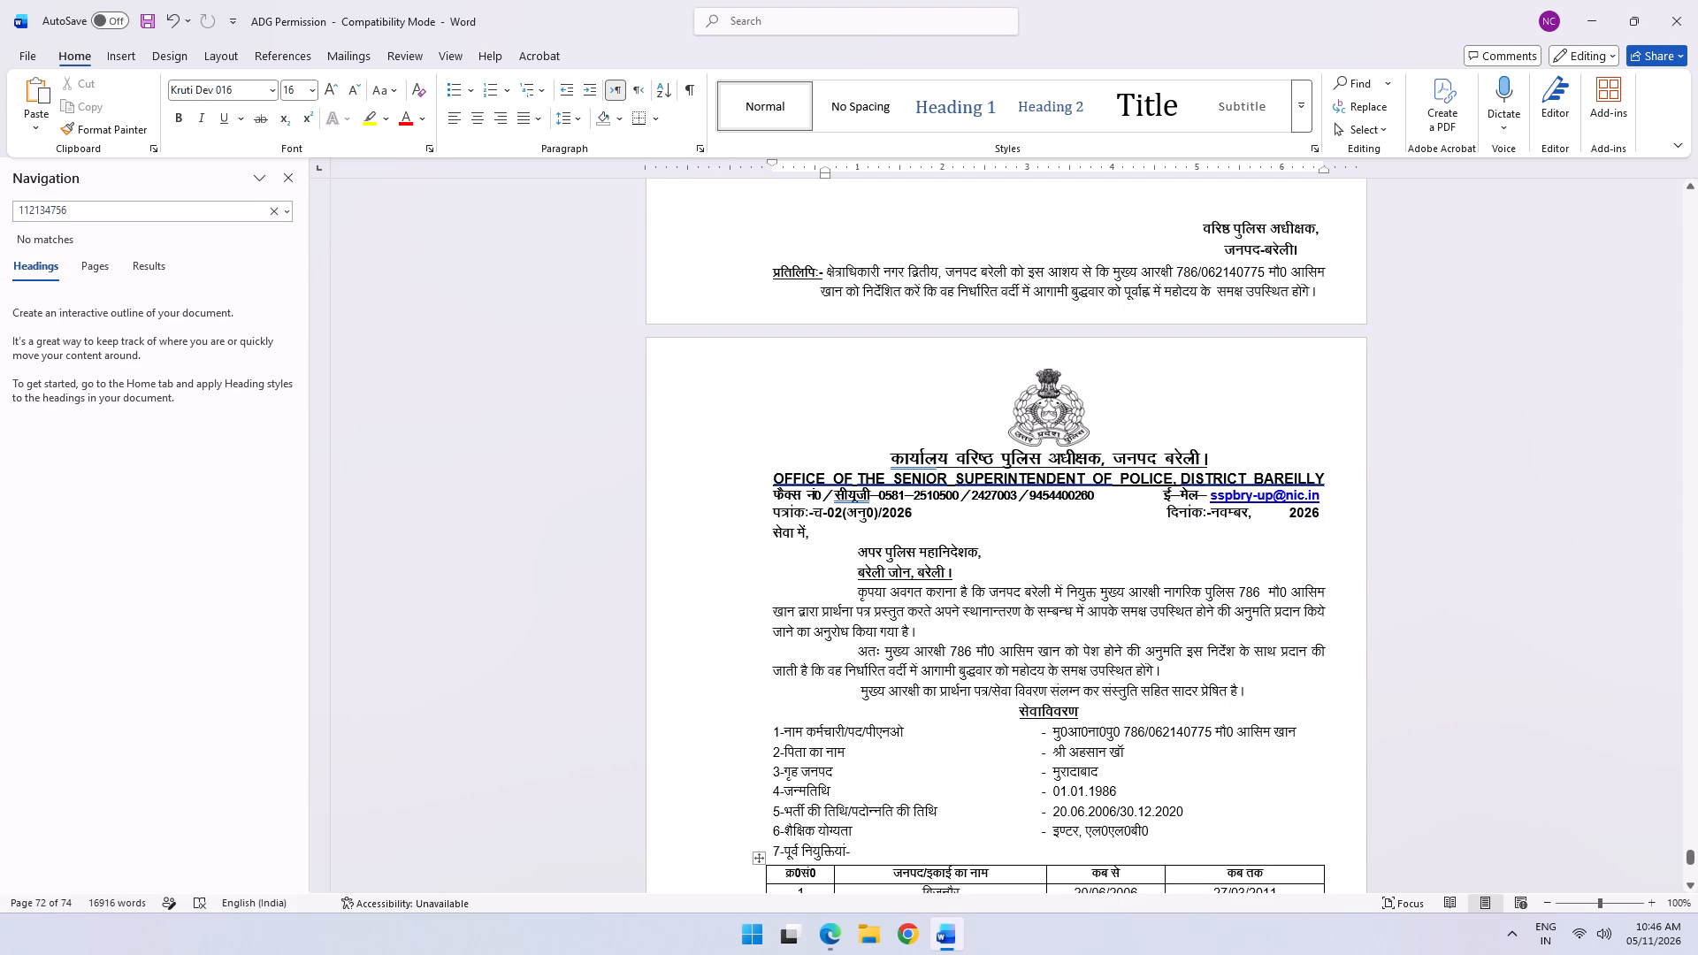
drag(1233, 592, 1319, 596)
click(1325, 597)
drag(1241, 593, 1322, 589)
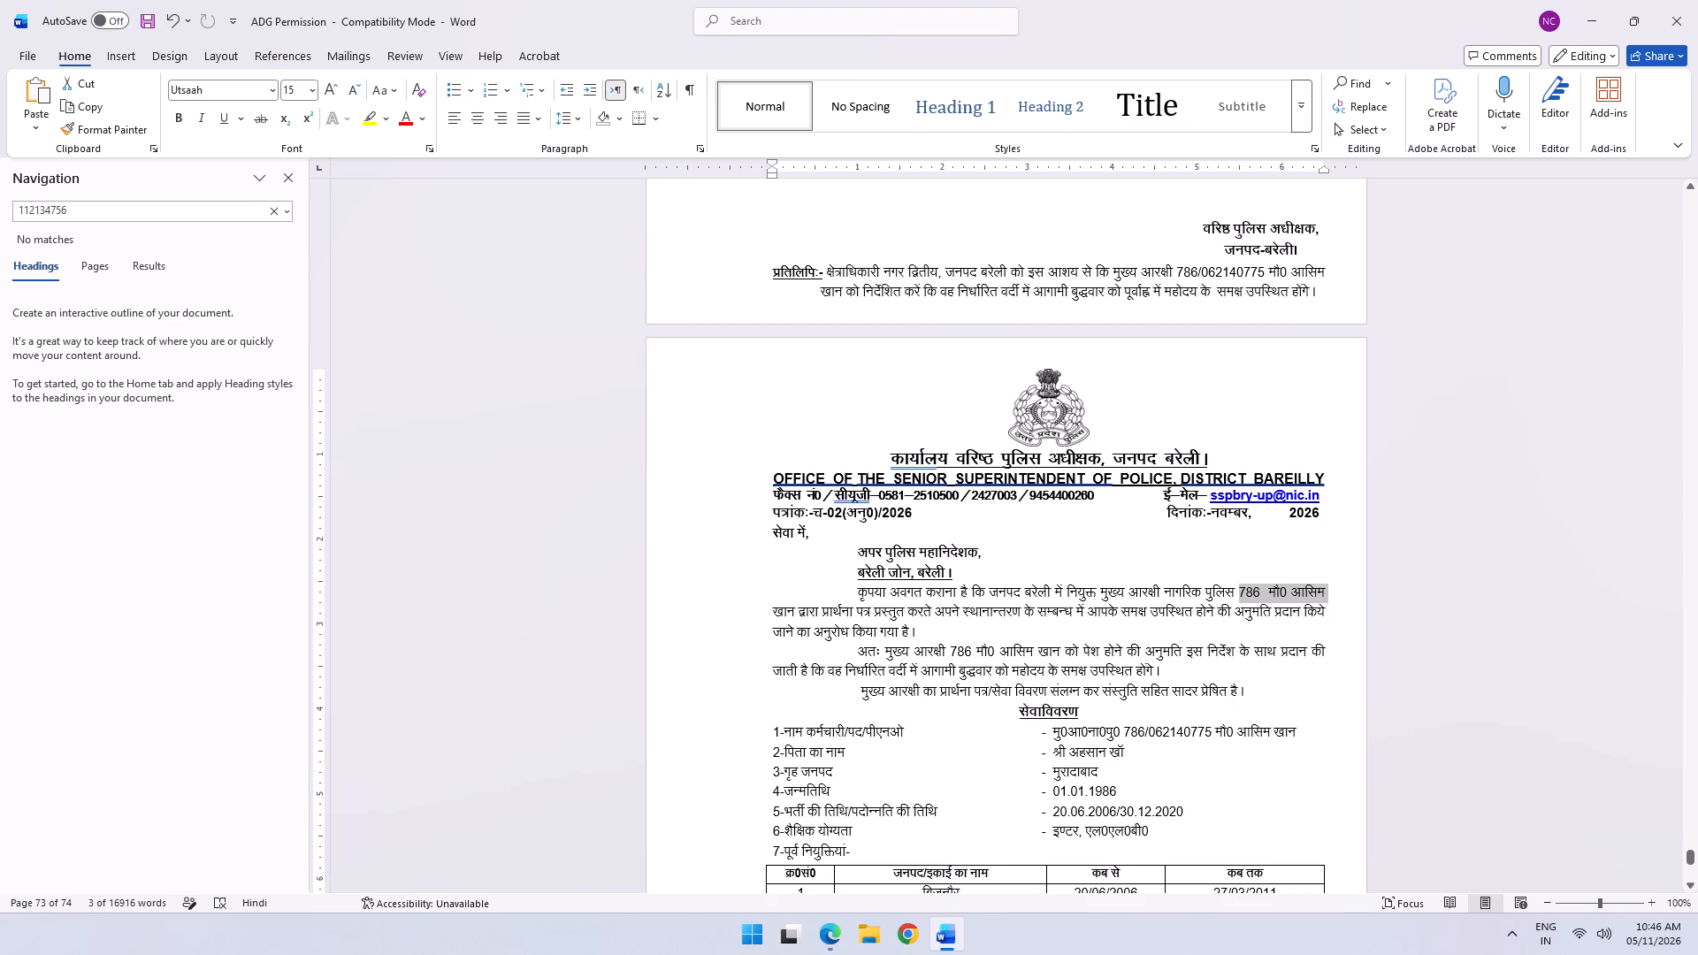
scroll(1145, 581, up, 6)
scroll(1145, 581, down, 1)
scroll(1145, 581, up, 7)
scroll(1144, 580, down, 1)
scroll(1144, 580, up, 5)
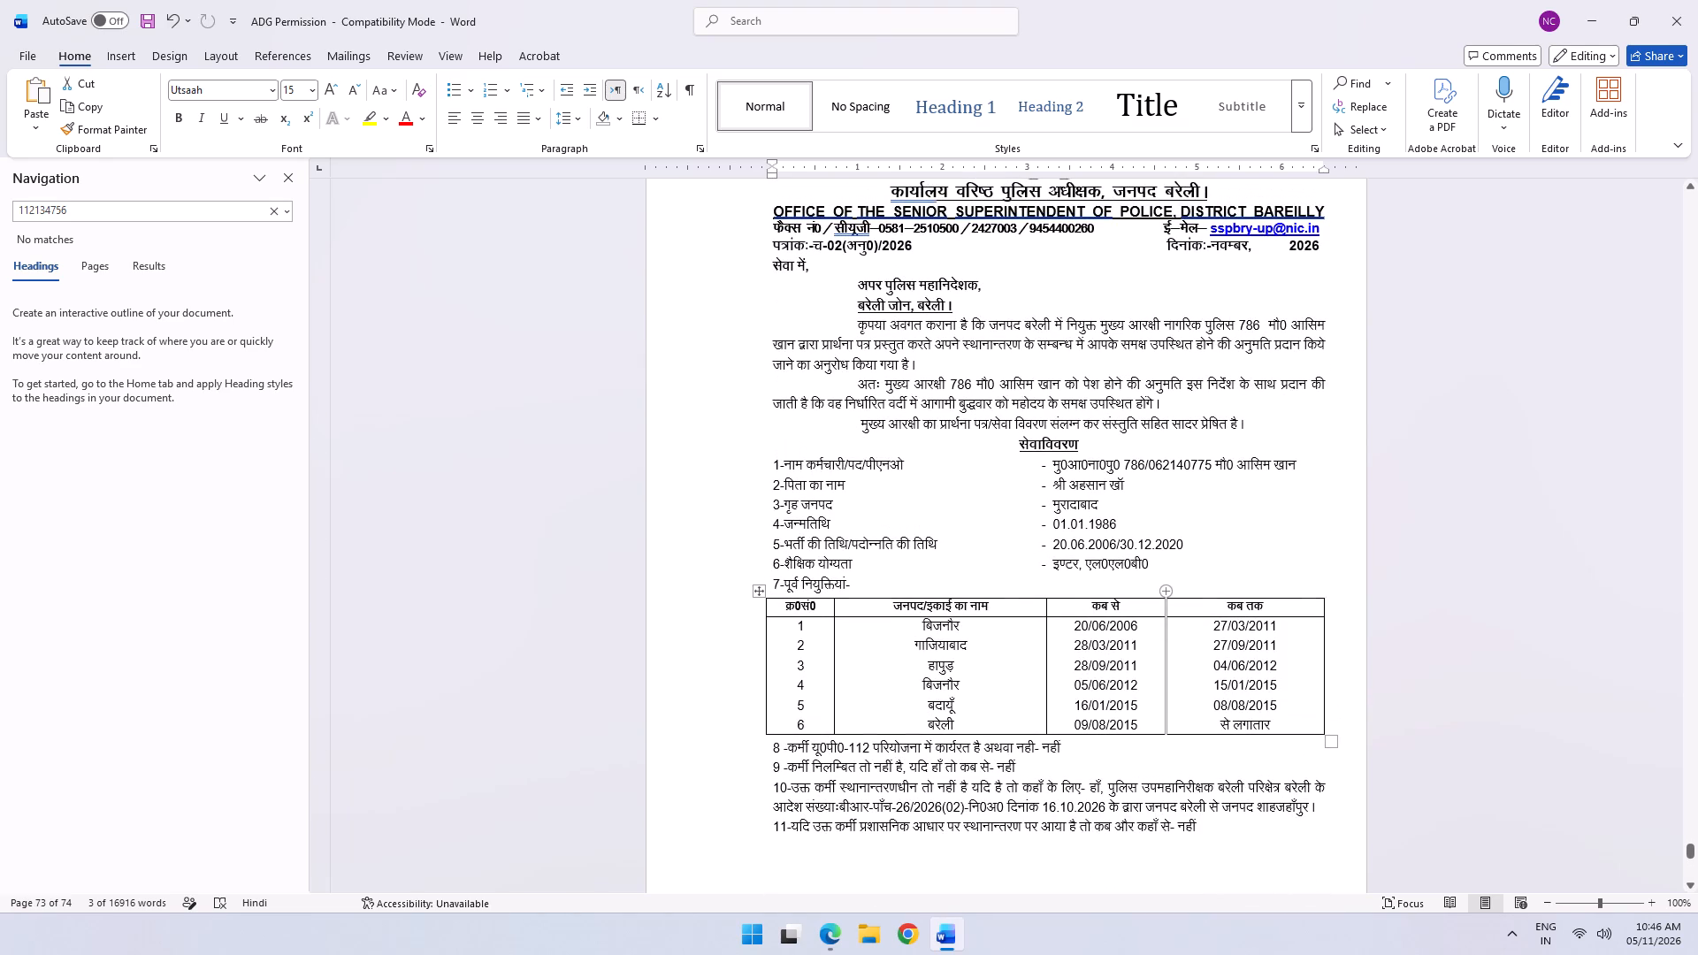
scroll(1144, 580, down, 8)
scroll(1120, 591, up, 5)
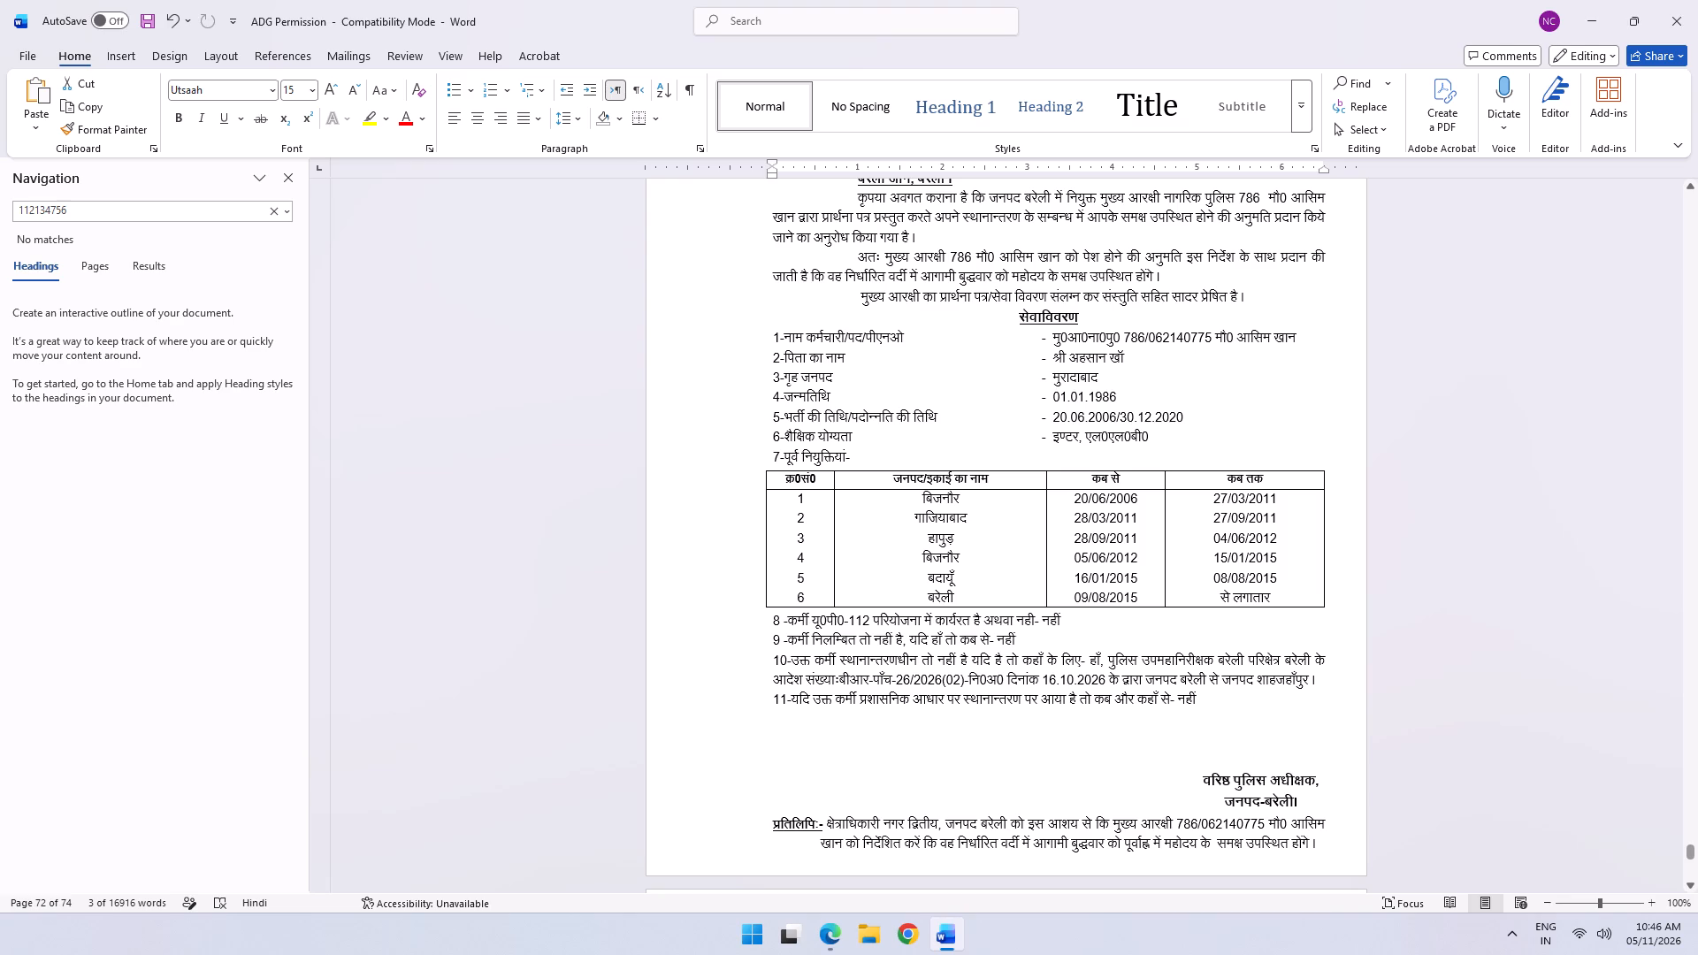
scroll(1252, 431, up, 5)
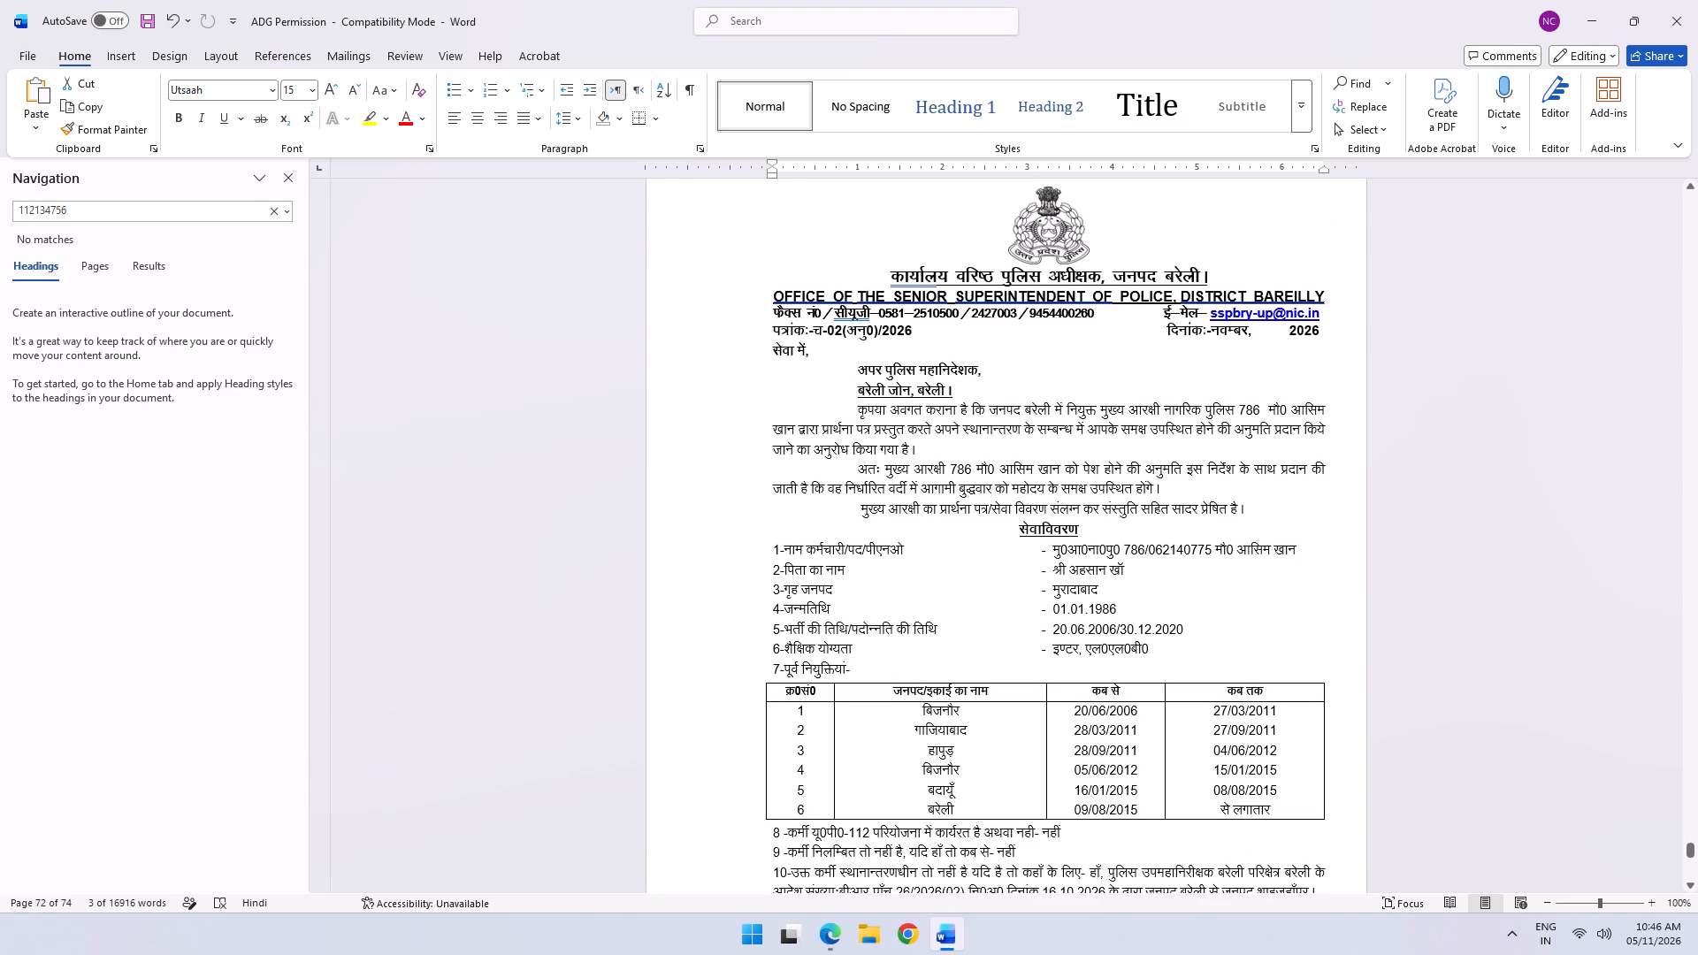
drag(1240, 414, 1258, 413)
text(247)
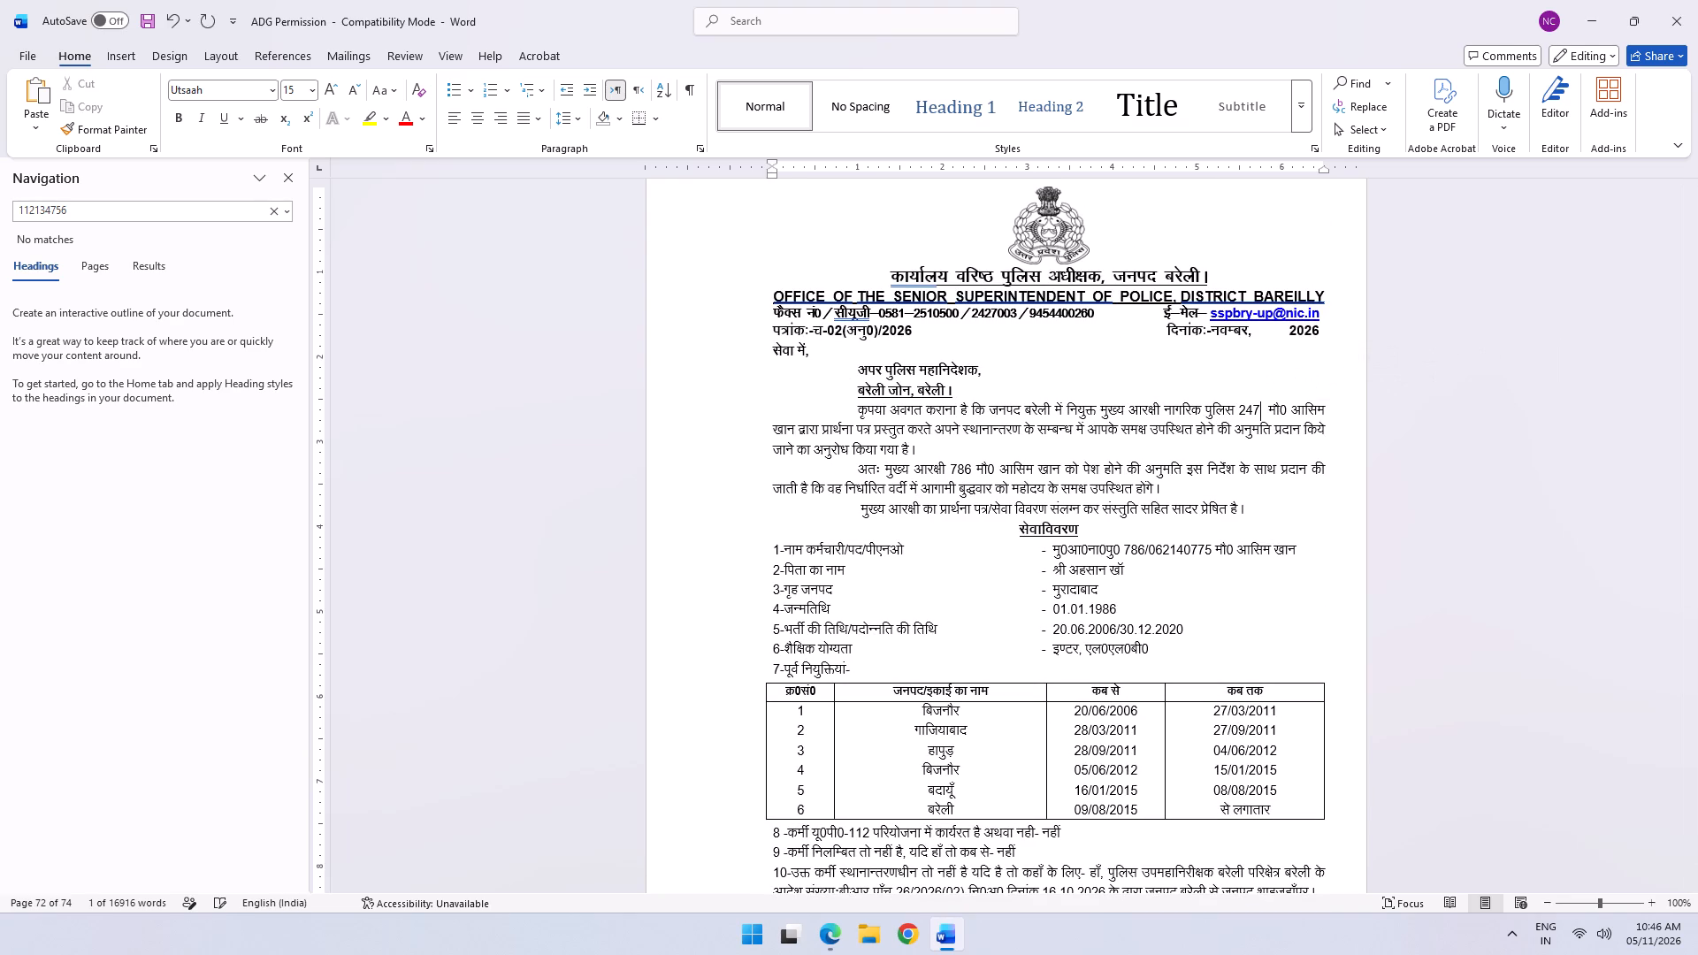
Replace the former officer's name in the opening paragraph with the next officer's name in Hindi.
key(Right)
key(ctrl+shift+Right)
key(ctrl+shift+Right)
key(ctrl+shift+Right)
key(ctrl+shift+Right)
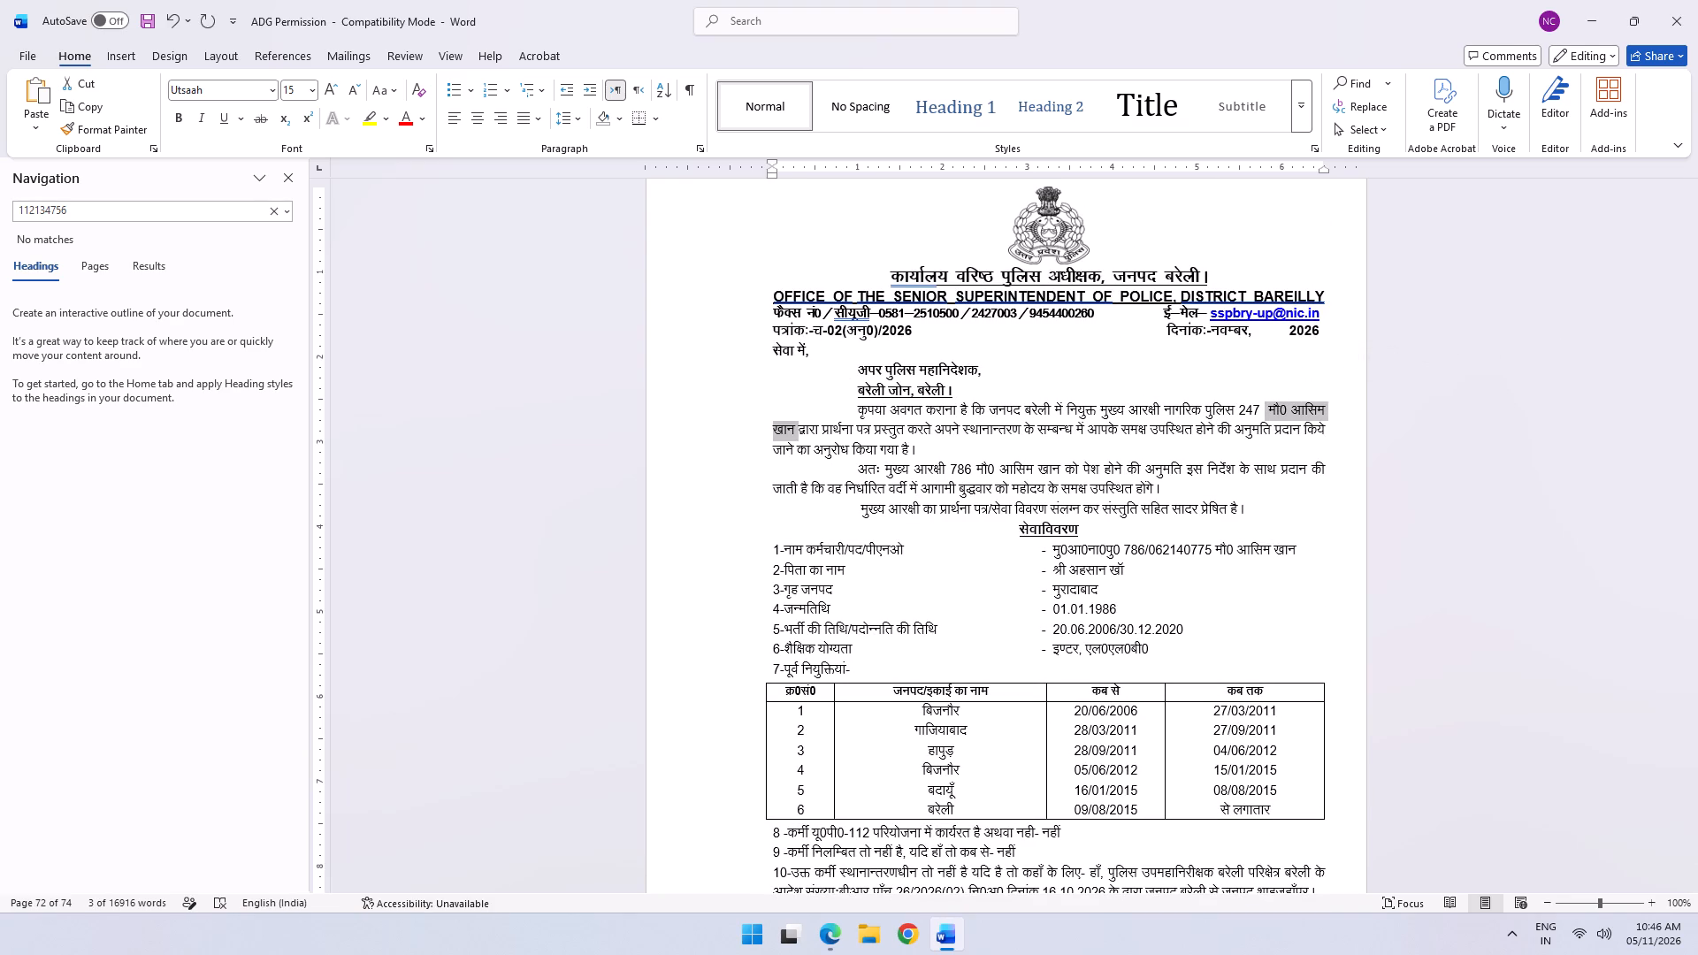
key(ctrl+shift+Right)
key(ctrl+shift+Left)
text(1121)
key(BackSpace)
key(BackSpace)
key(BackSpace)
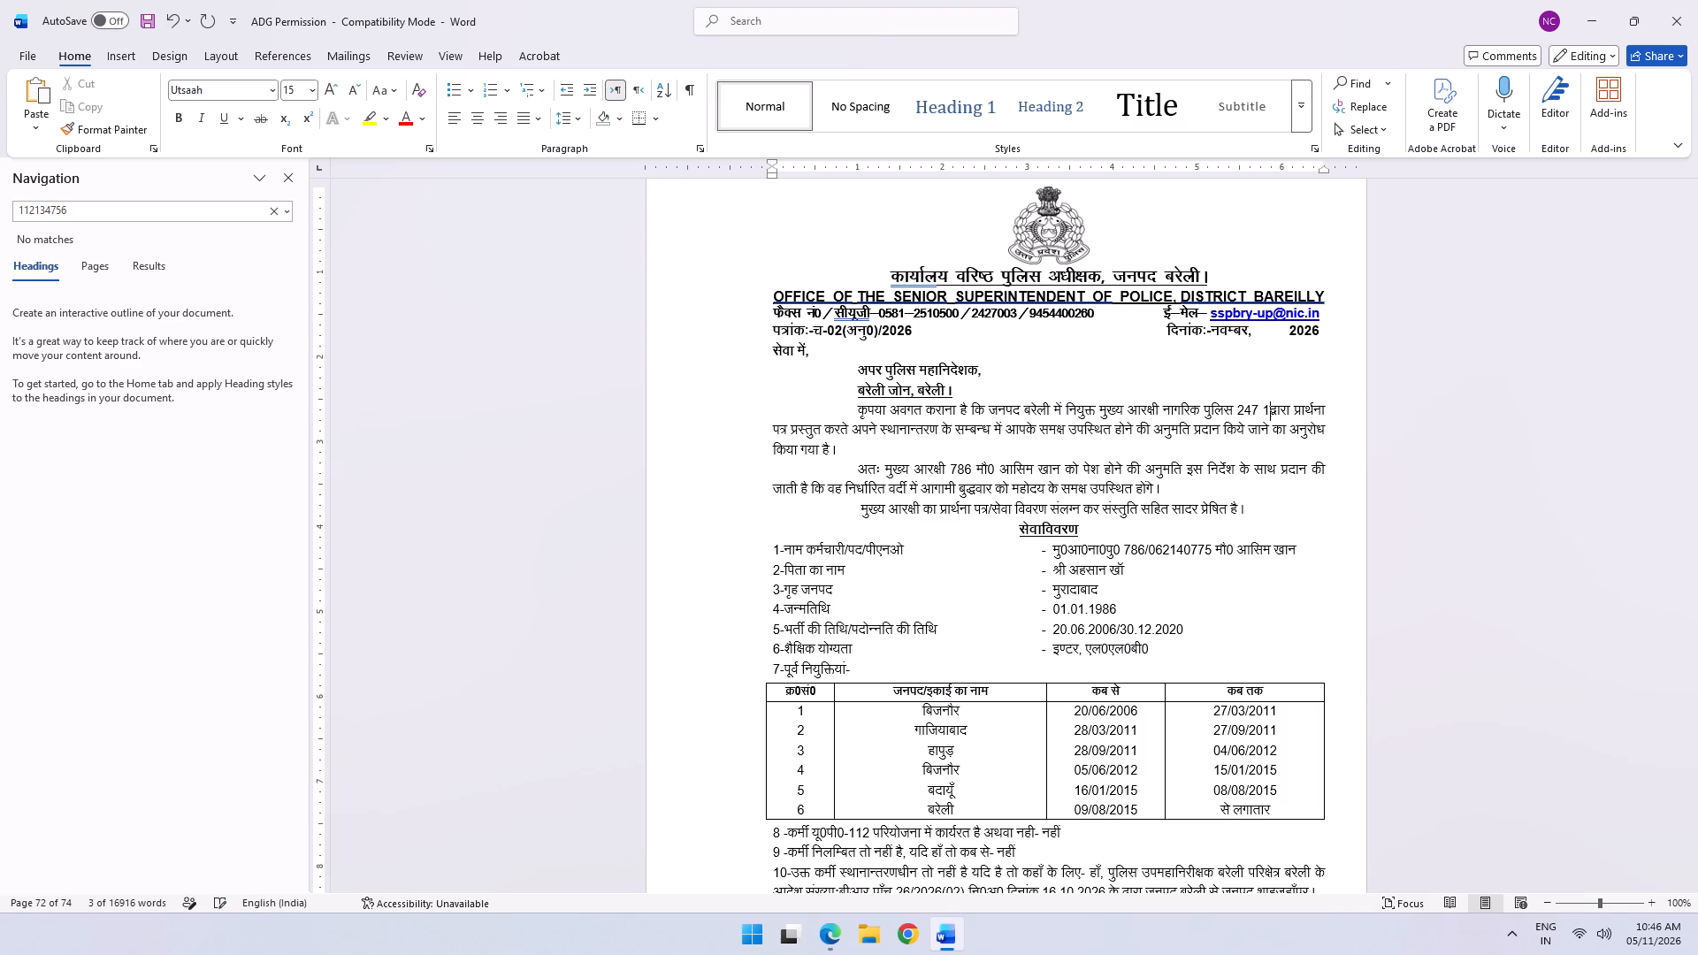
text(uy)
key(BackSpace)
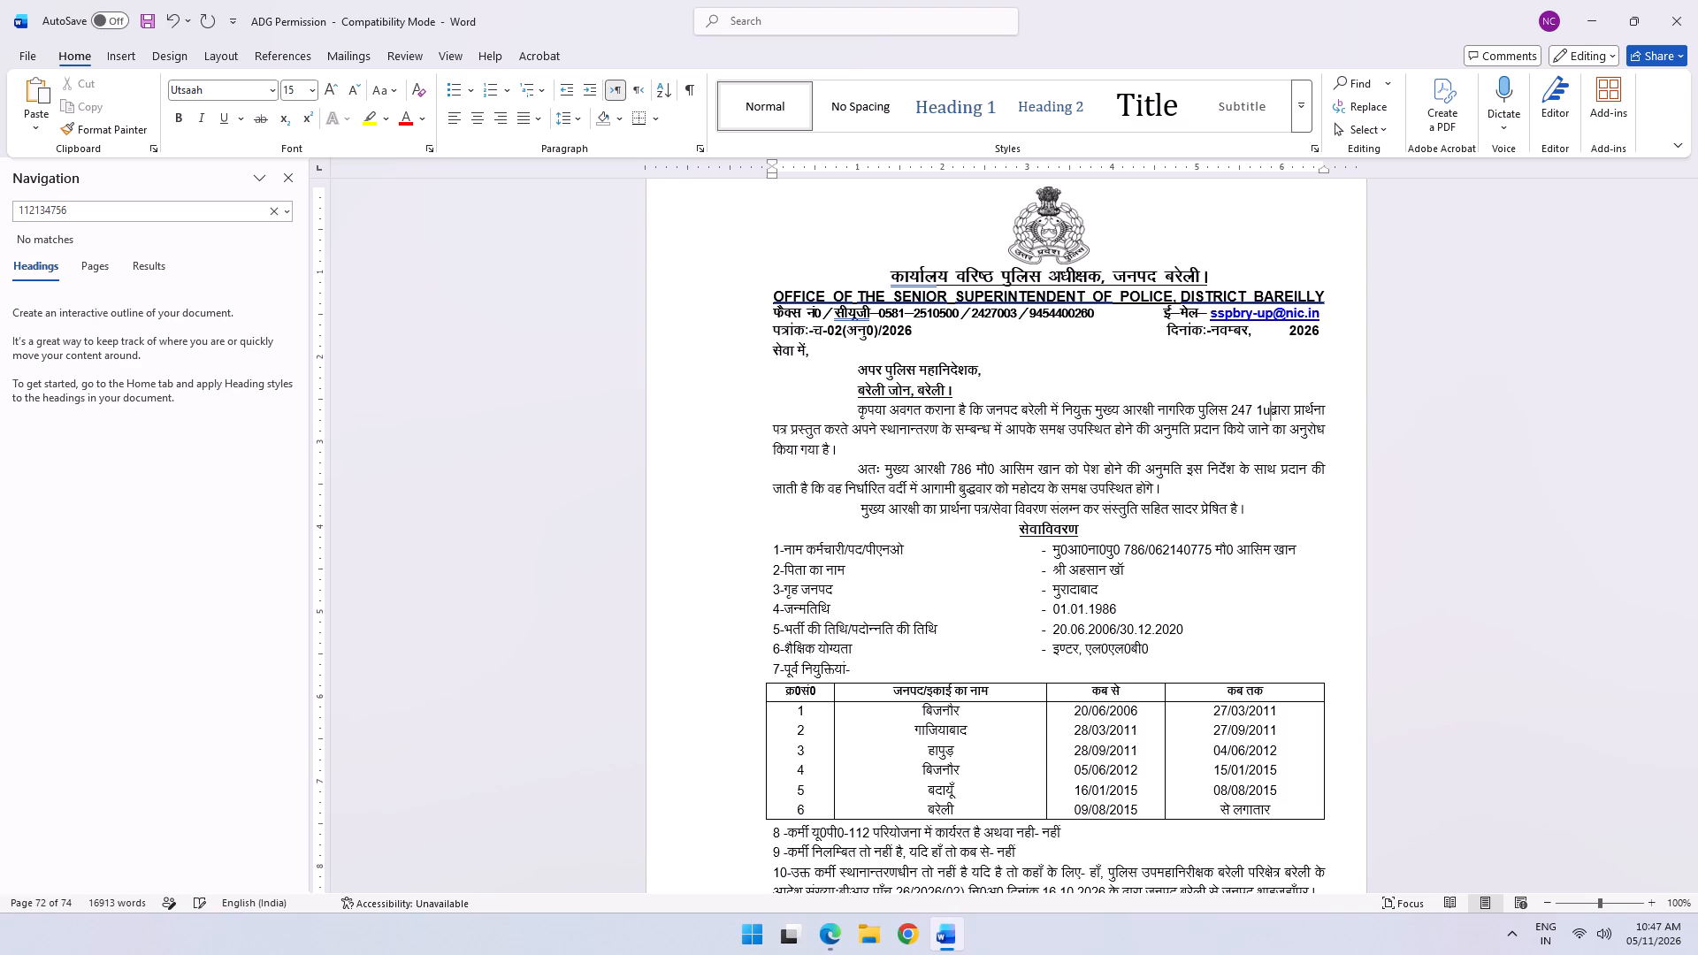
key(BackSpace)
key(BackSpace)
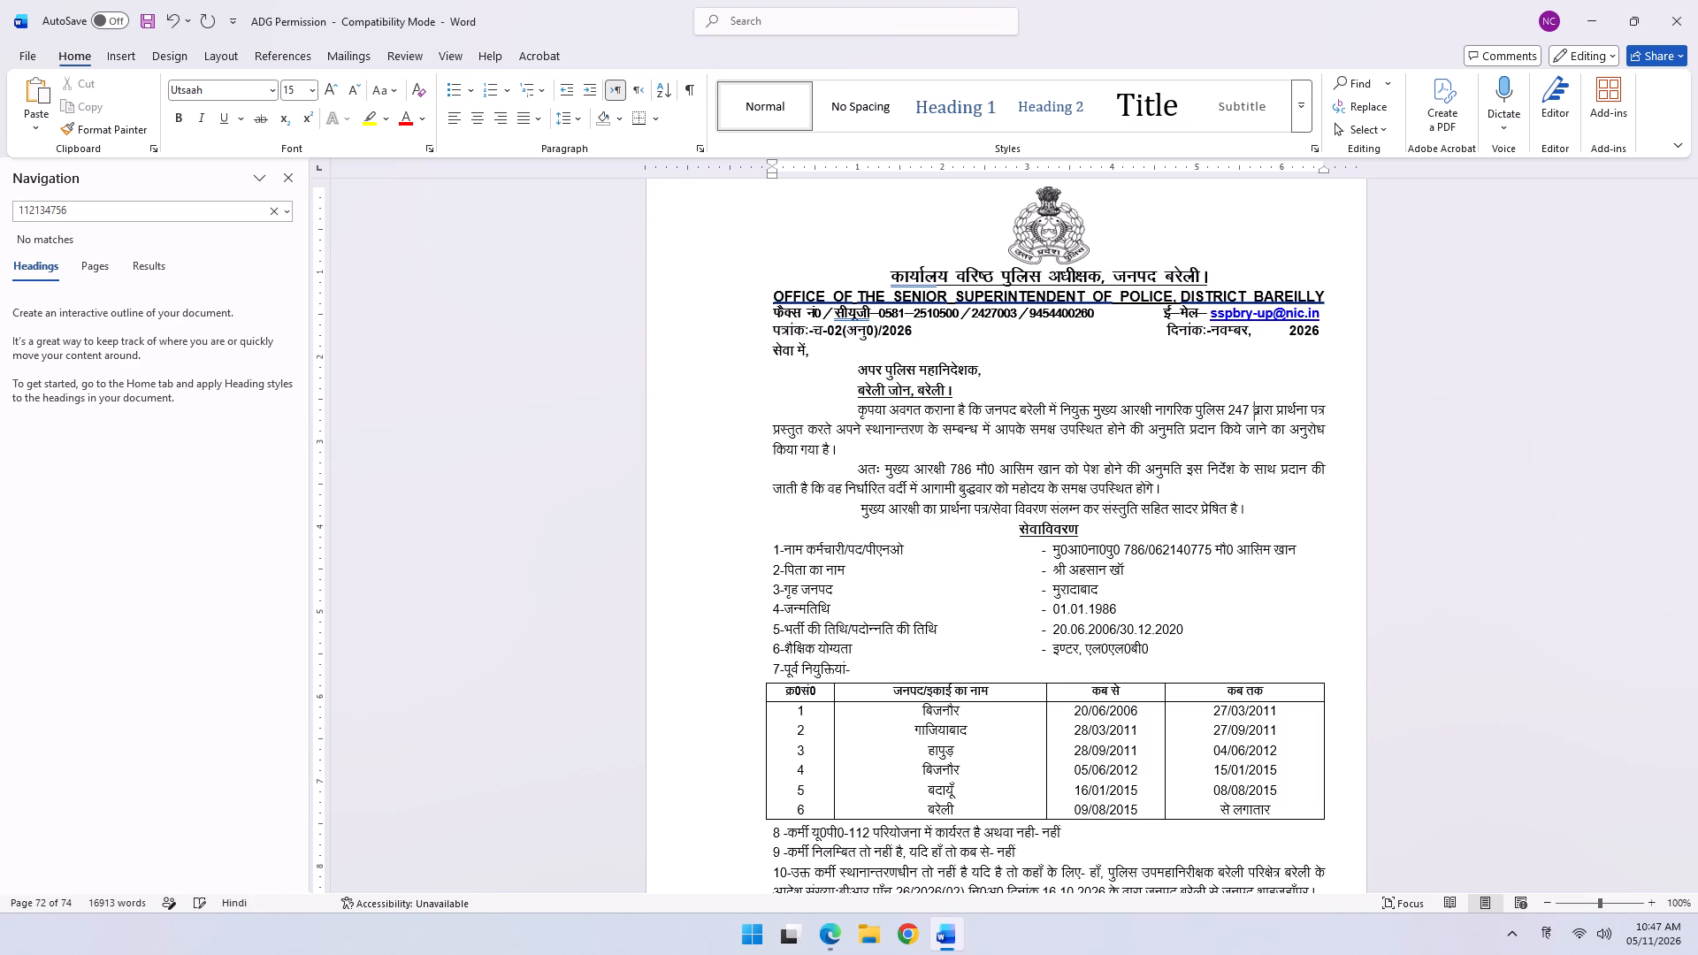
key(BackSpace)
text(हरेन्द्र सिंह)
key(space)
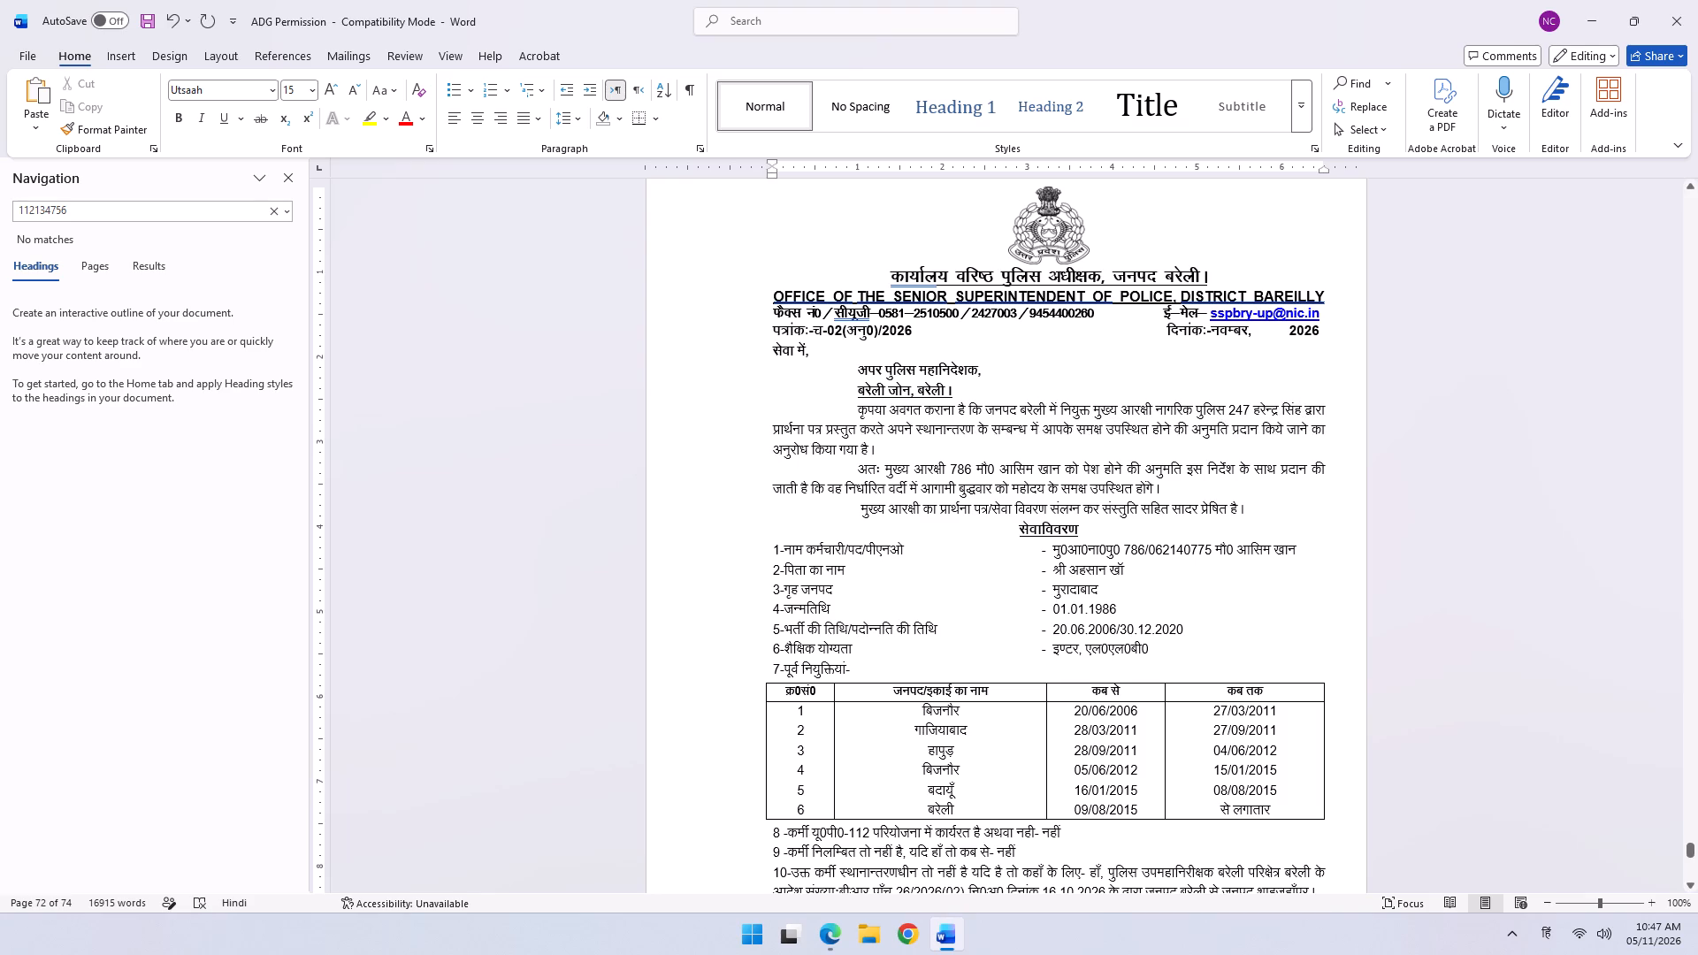
Add the officer's PNO in brackets, labelled पीएनओ, after the name in the opening paragraph.
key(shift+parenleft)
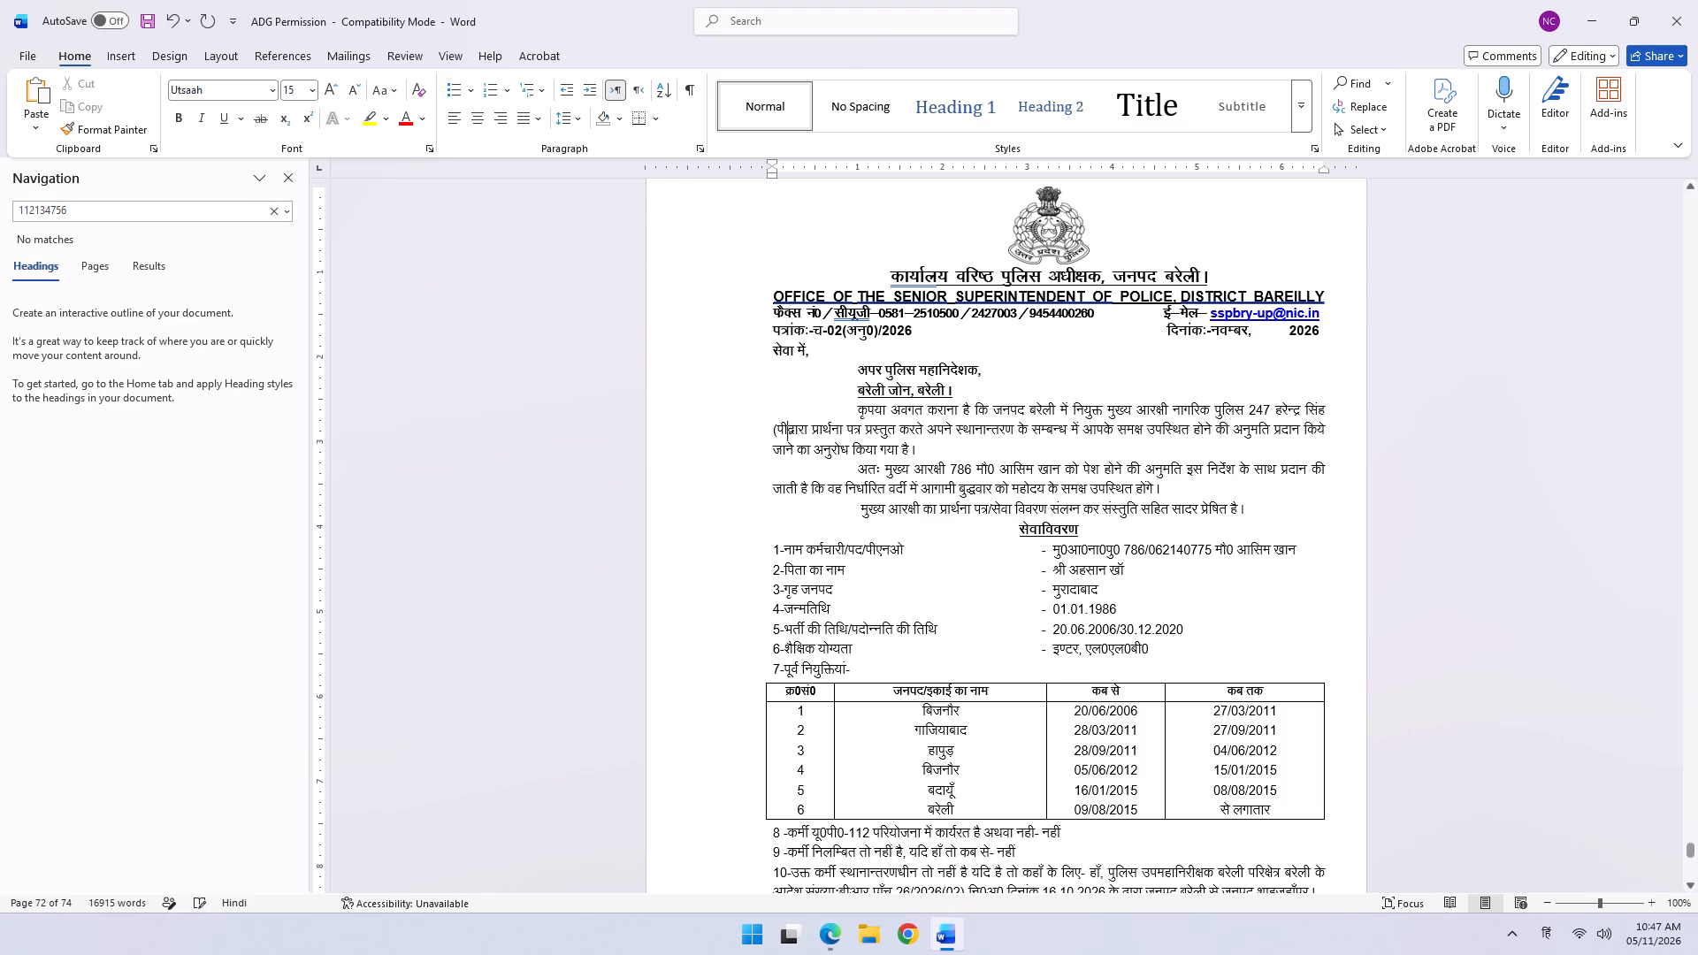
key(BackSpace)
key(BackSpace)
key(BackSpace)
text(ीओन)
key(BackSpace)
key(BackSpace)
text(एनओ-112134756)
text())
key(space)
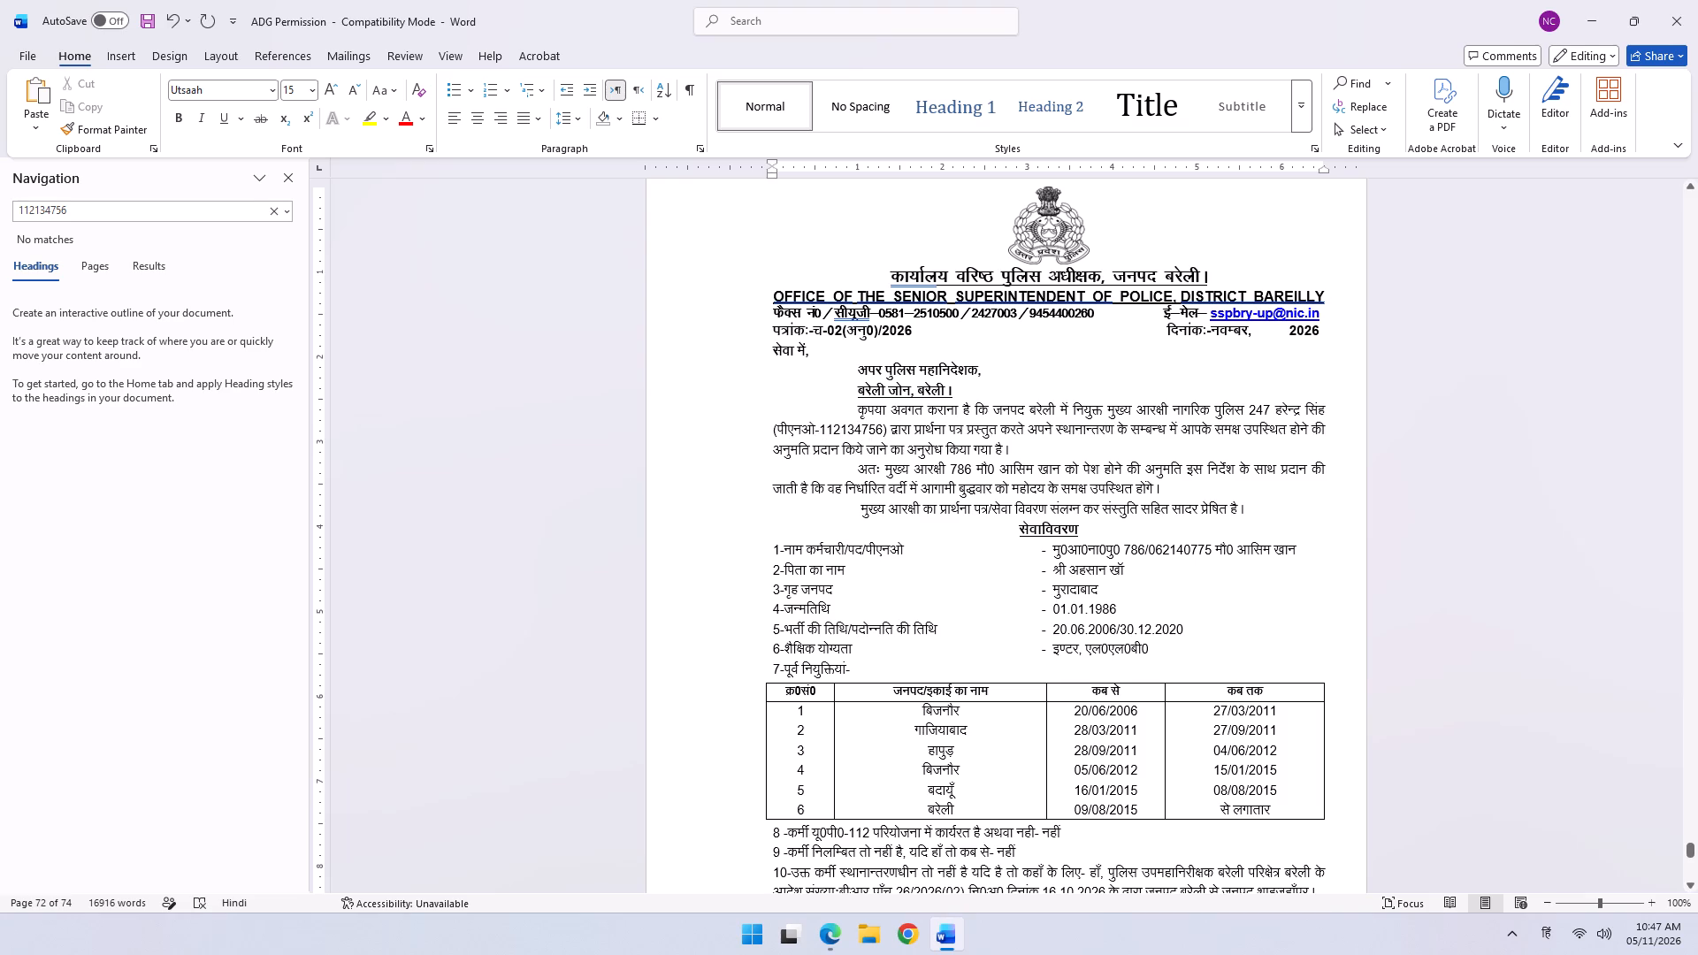
In the अतः paragraph, replace the former officer's number and name with the next officer's constable number only.
drag(949, 470, 1056, 470)
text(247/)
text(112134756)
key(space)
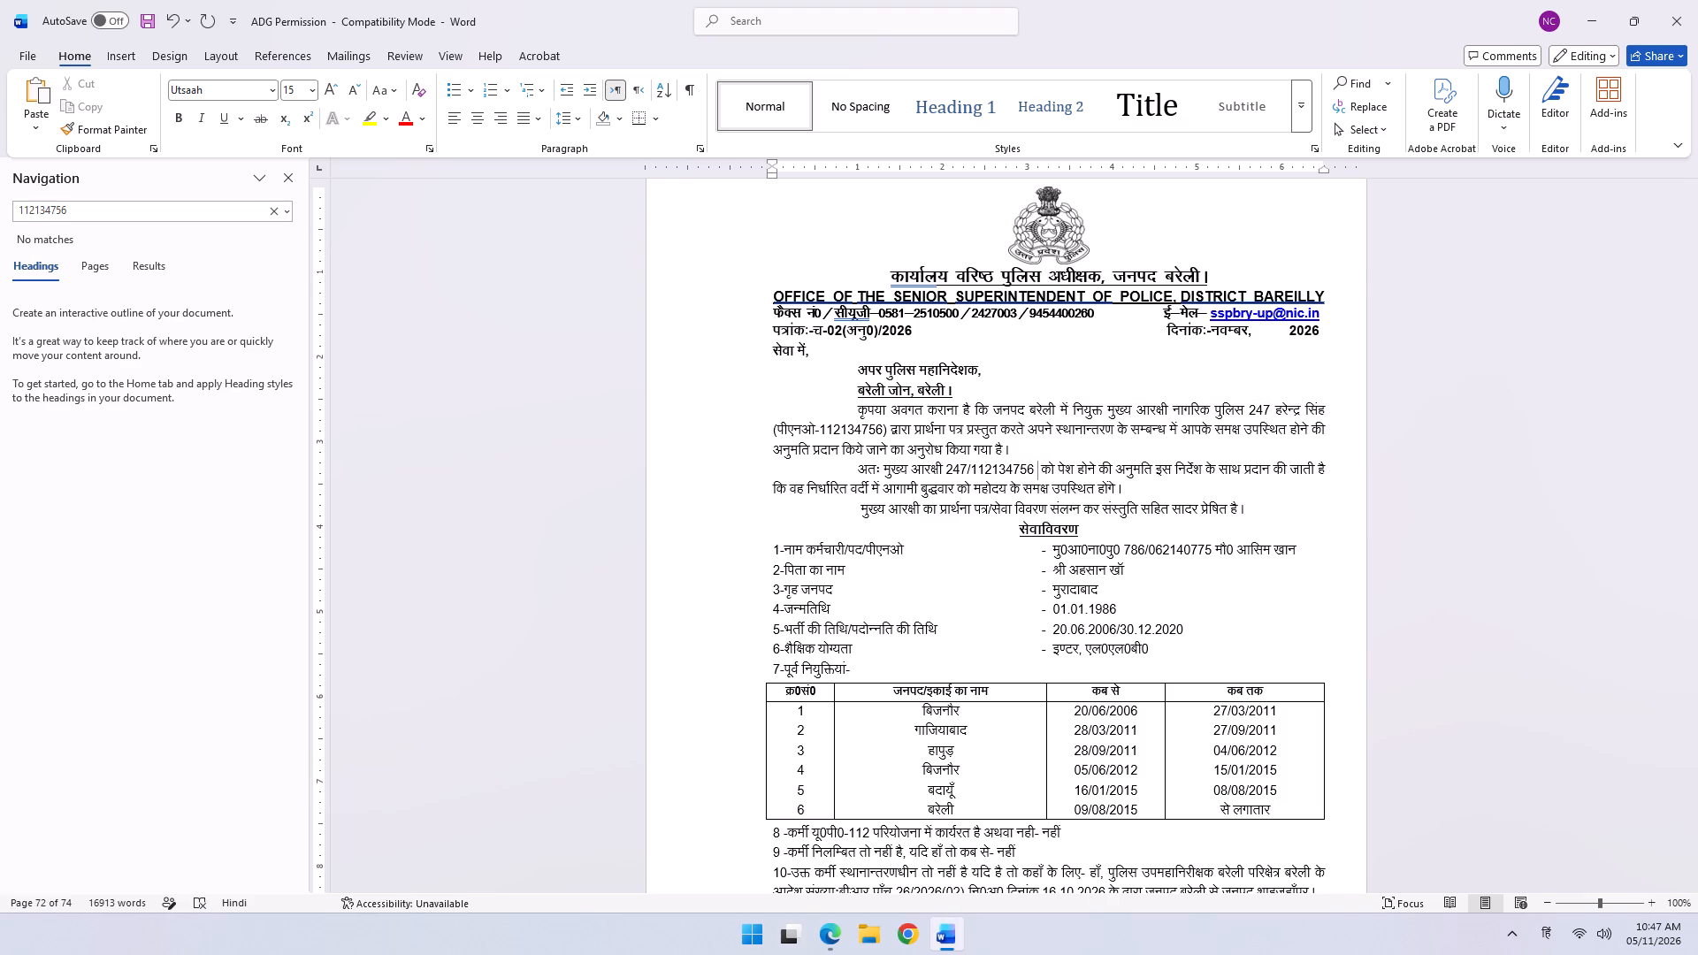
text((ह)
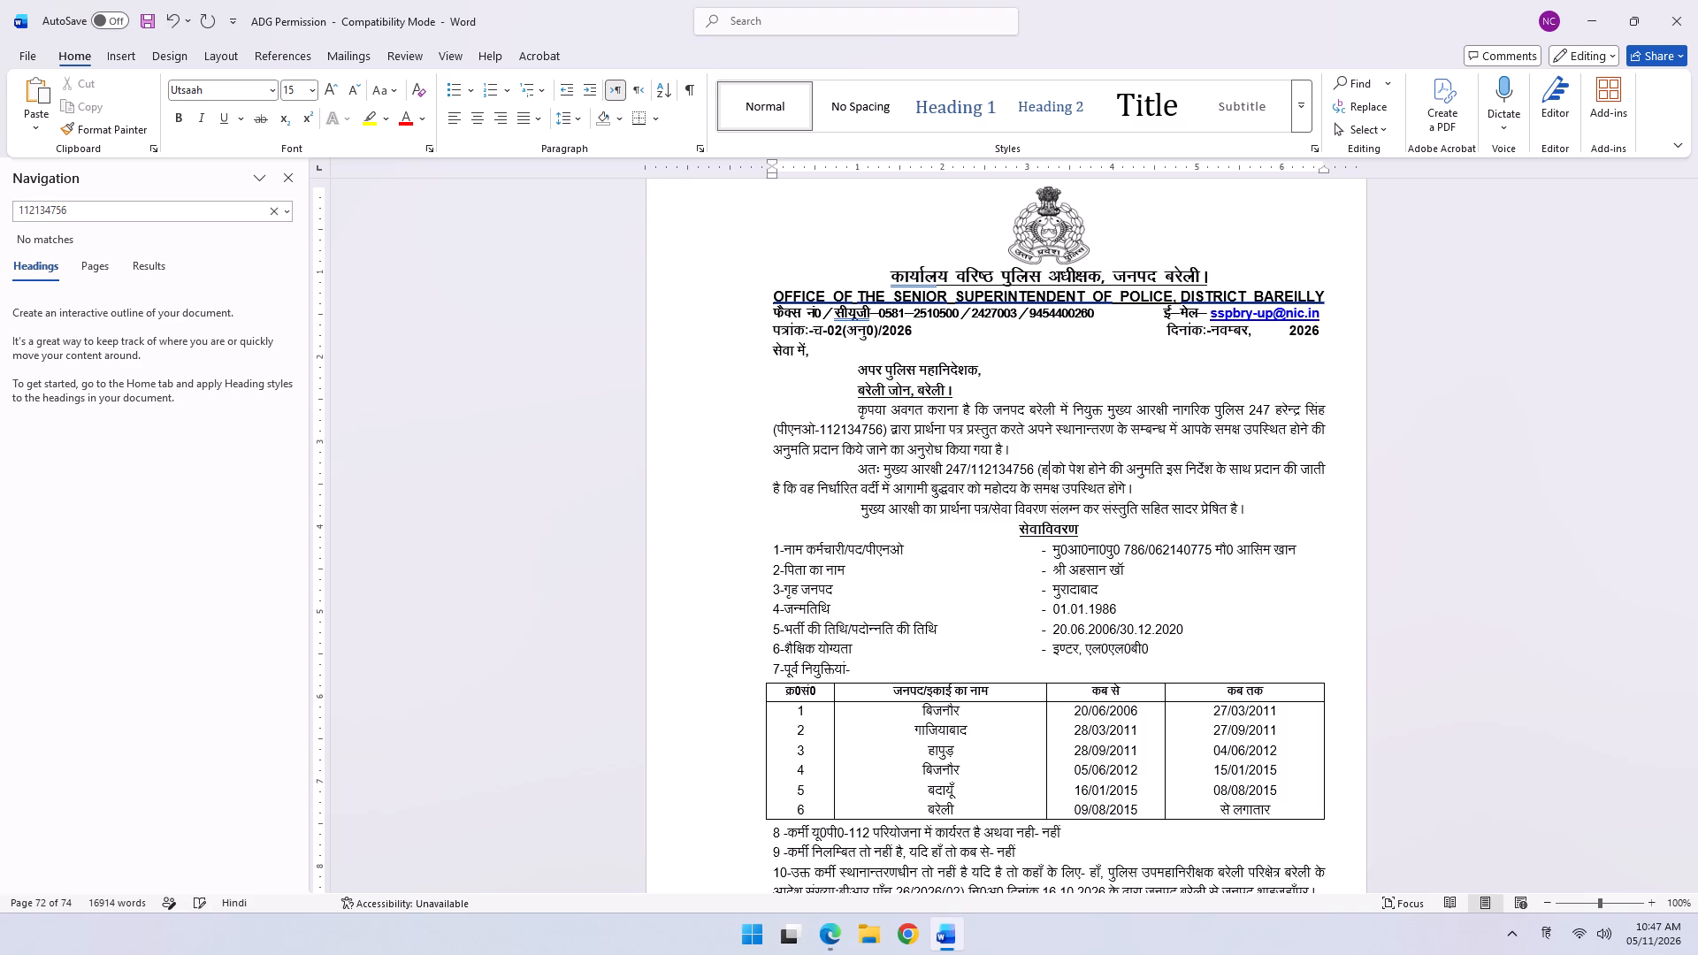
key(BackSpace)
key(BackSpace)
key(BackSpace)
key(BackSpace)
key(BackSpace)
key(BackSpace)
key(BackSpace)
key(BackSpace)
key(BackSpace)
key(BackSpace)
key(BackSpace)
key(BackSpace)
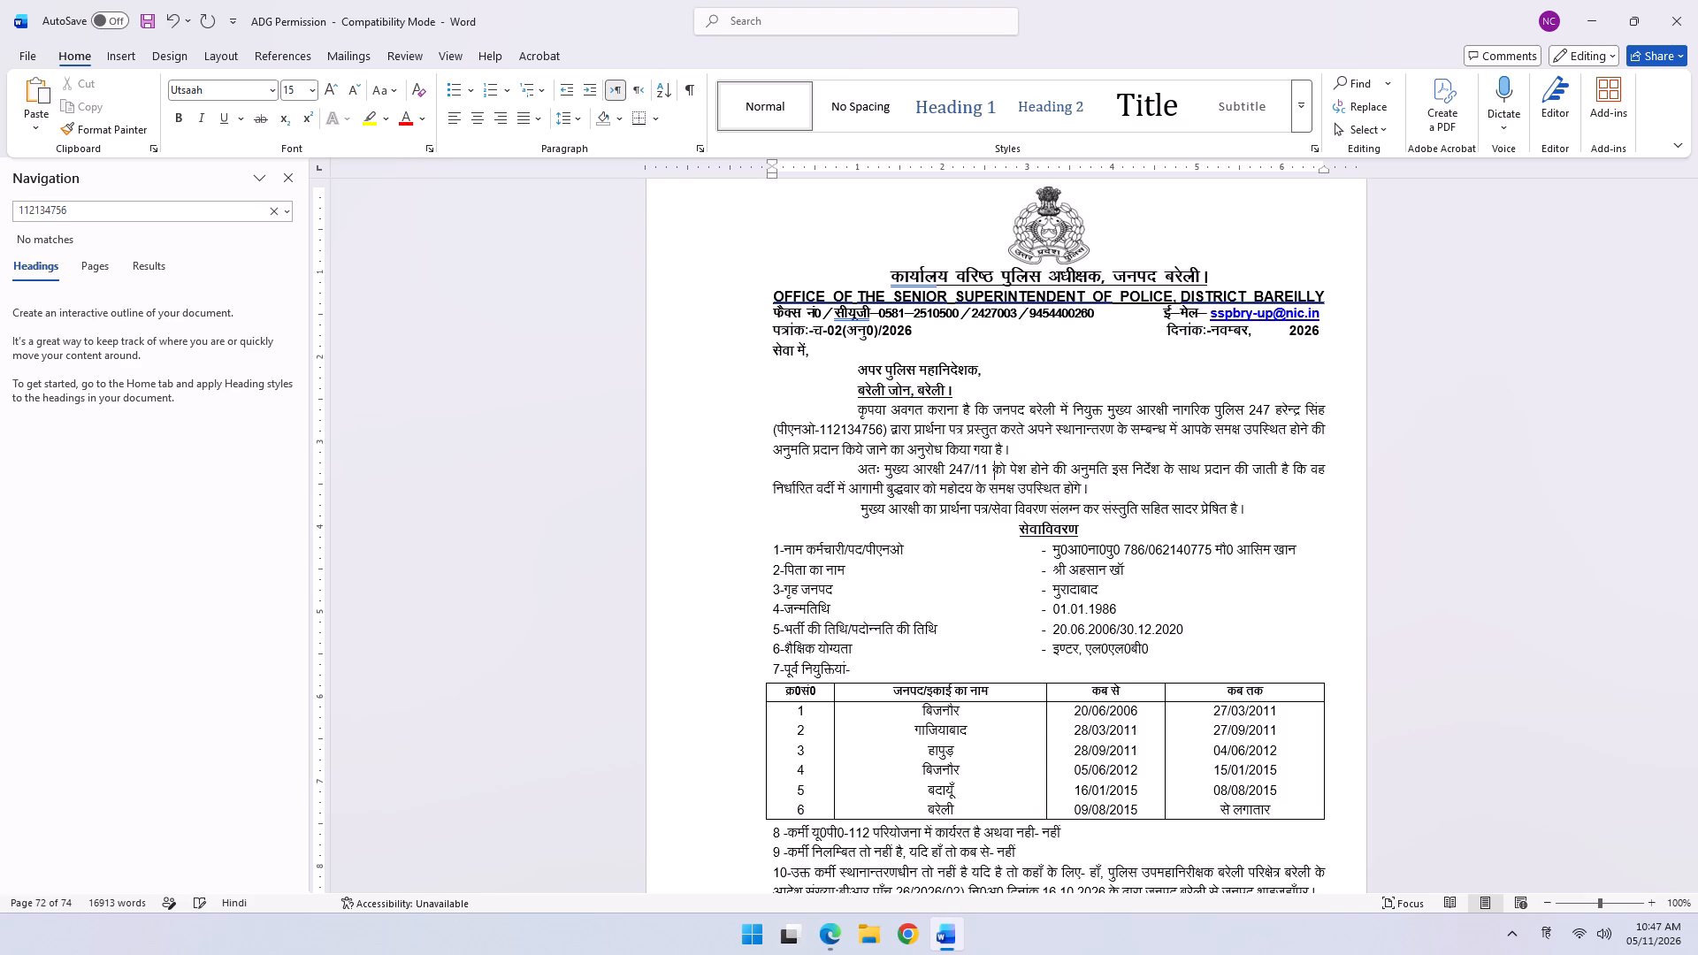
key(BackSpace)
Add the officer's name and bracketed पीएनओ number after the constable number in the अतः paragraph.
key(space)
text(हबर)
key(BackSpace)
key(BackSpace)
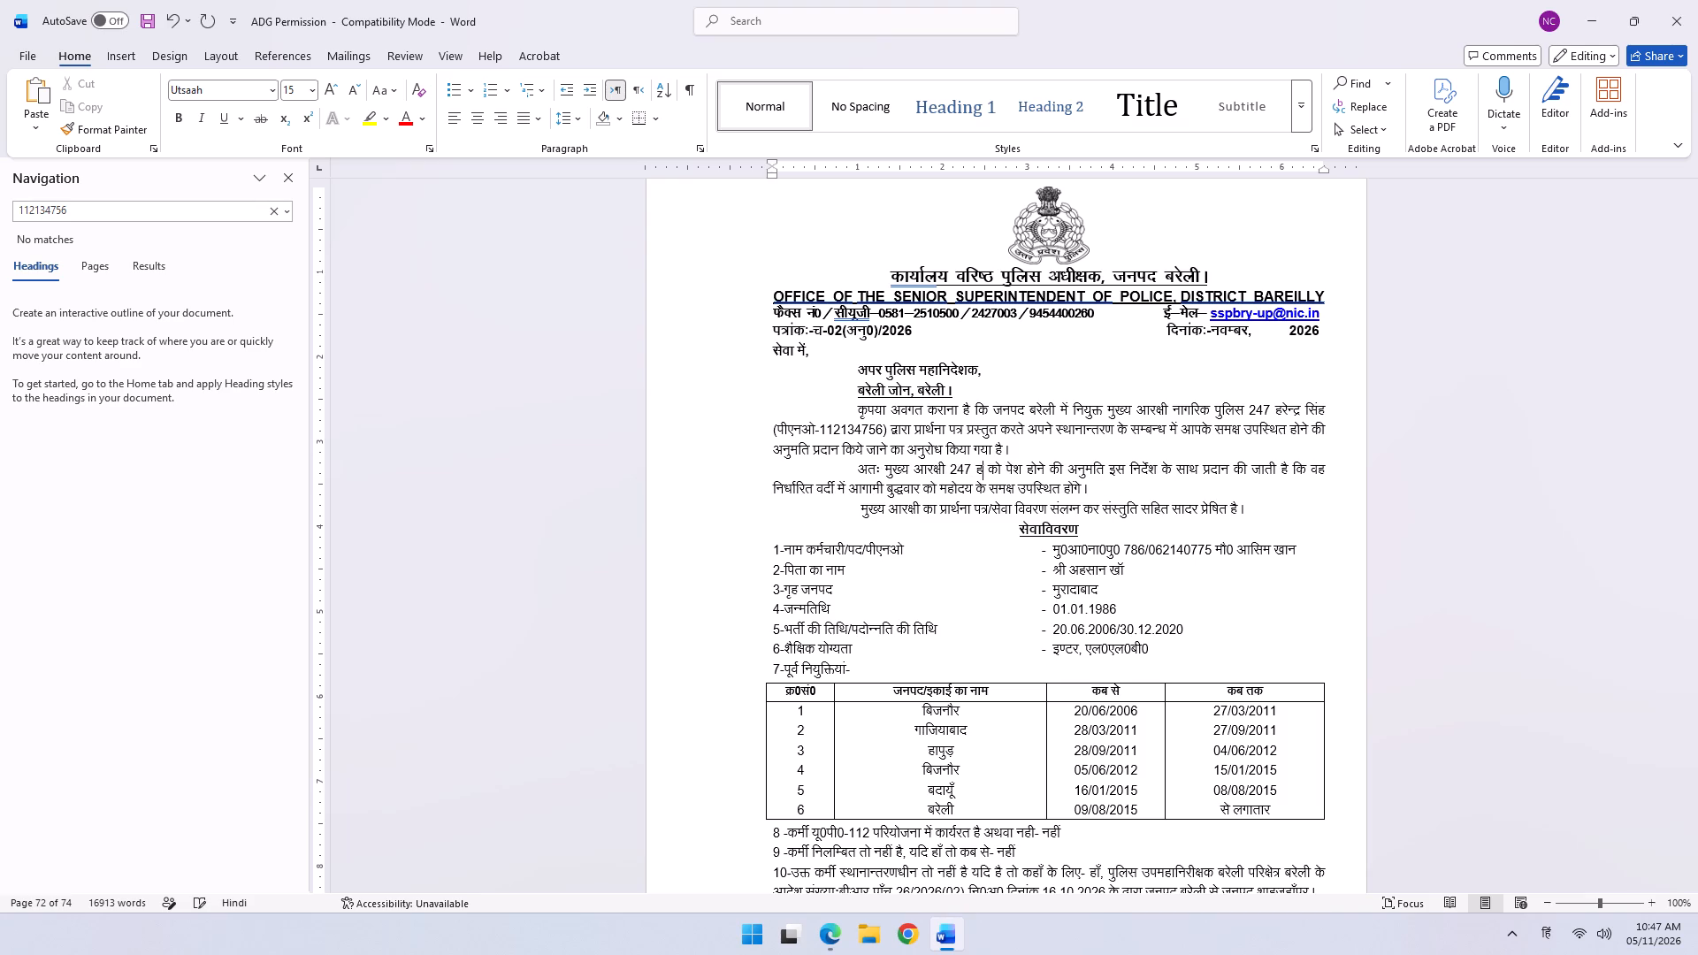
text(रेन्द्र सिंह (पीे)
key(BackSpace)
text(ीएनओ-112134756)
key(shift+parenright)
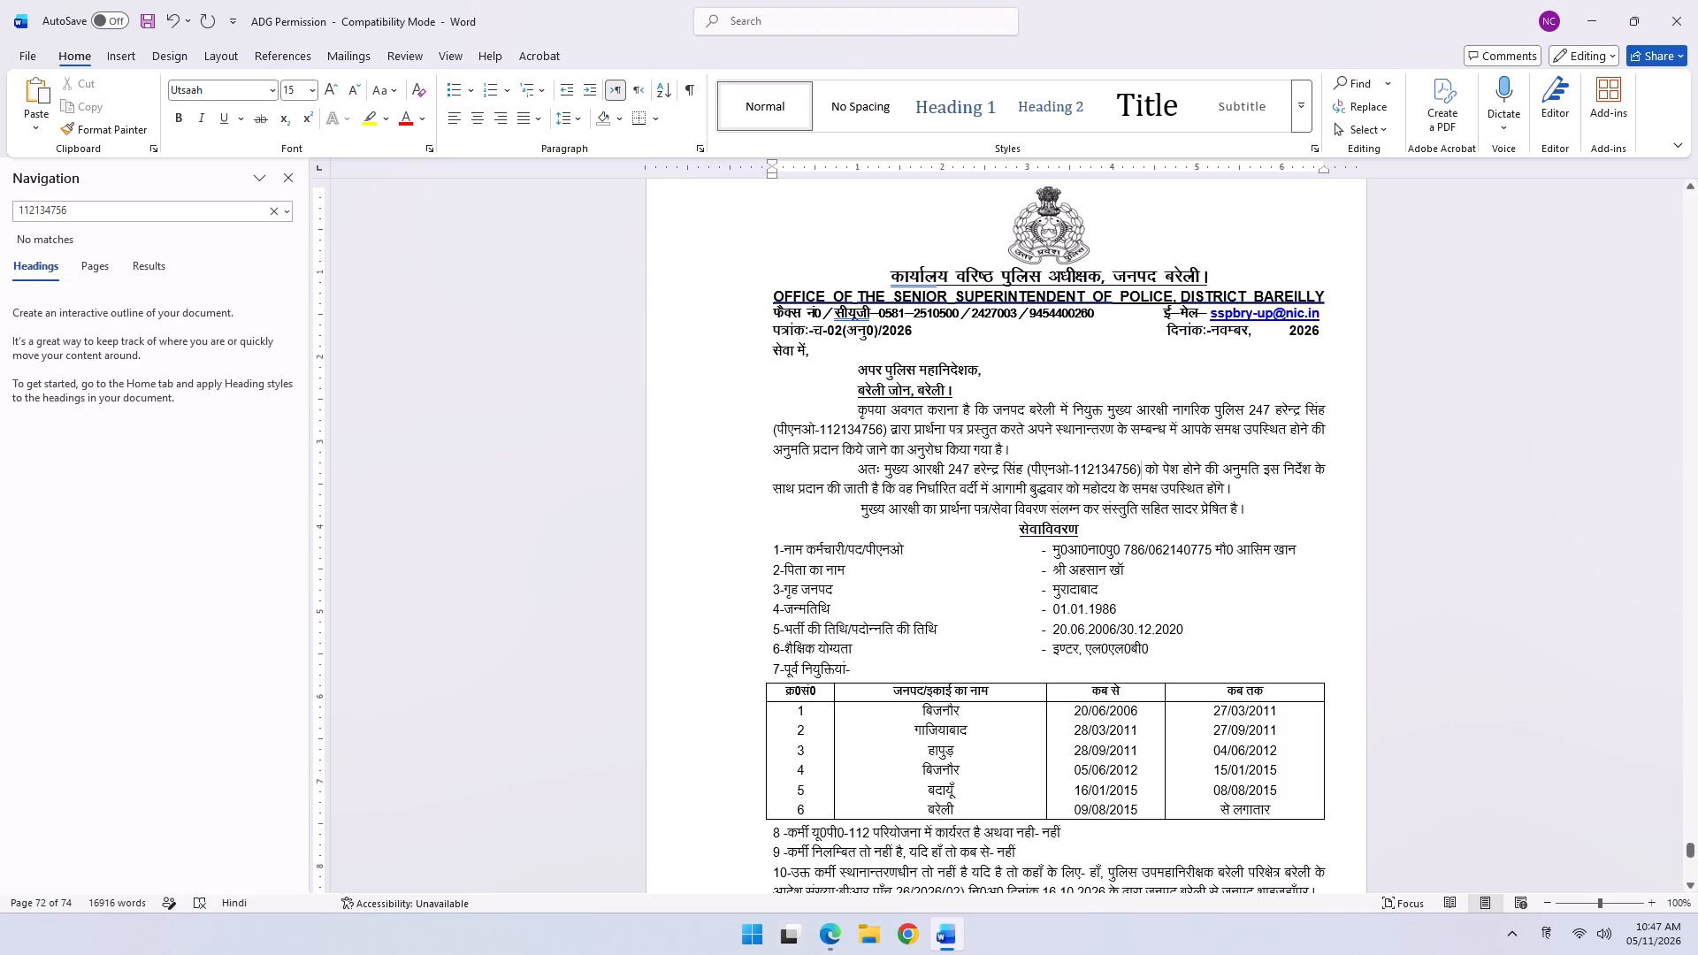
In सेवाविवरण line 1, replace the officer details with the next officer's constable number, PNO and name, keeping the rank prefix.
drag(1123, 550, 1299, 546)
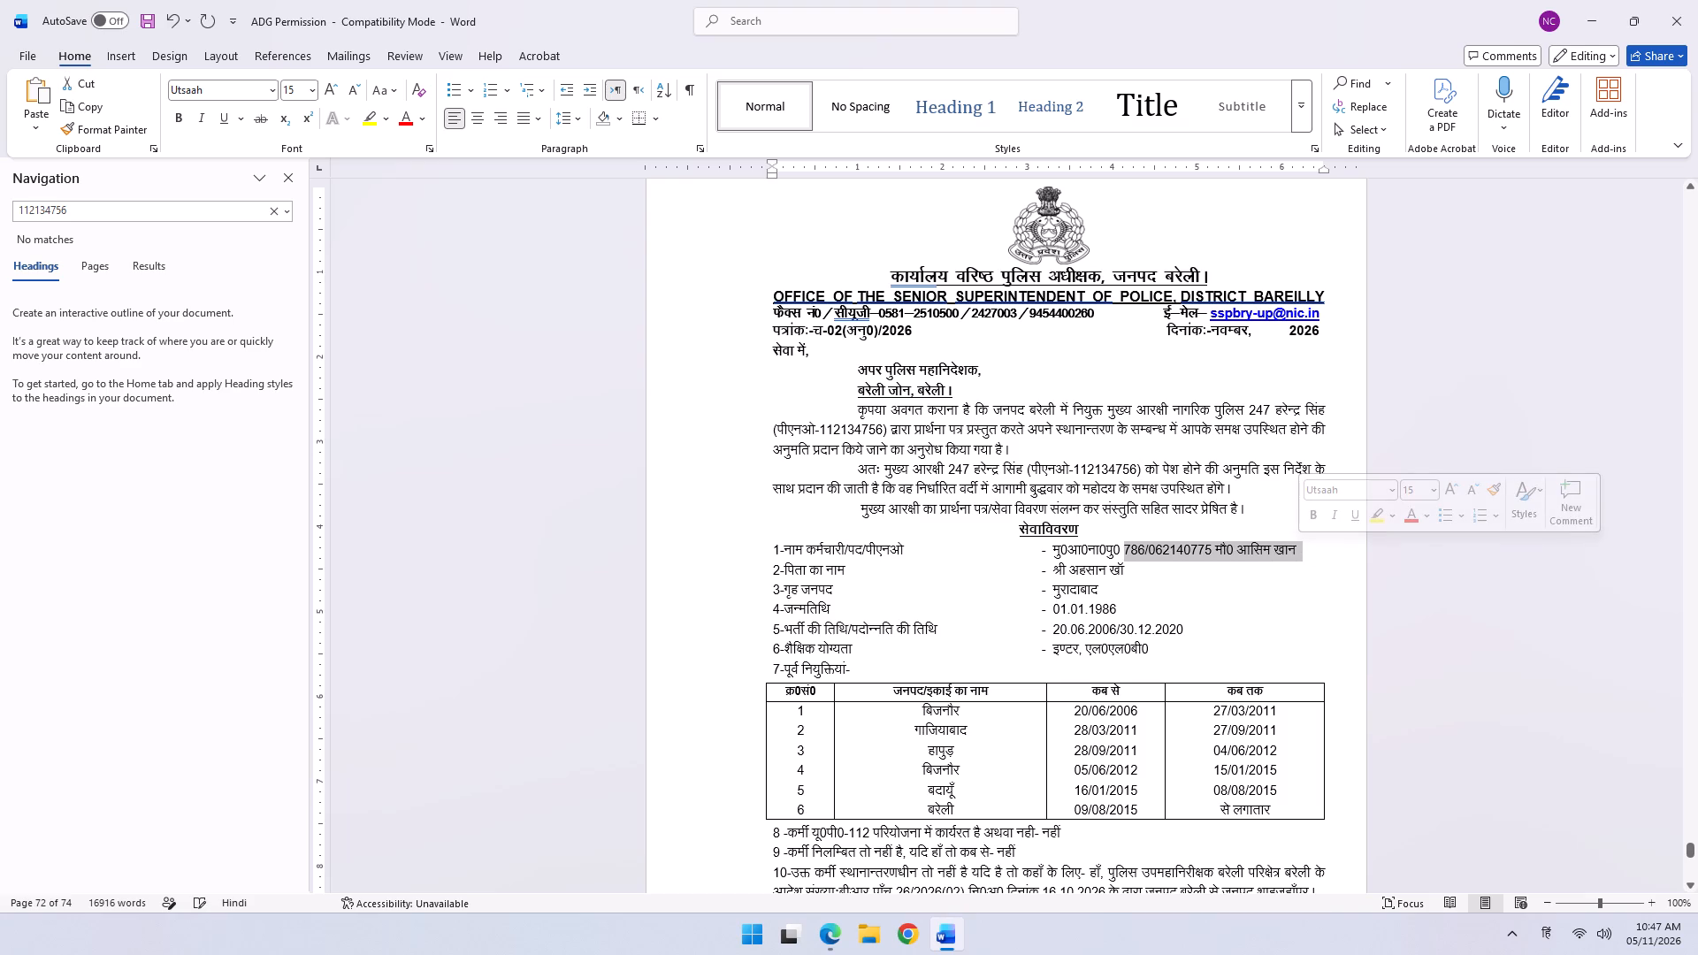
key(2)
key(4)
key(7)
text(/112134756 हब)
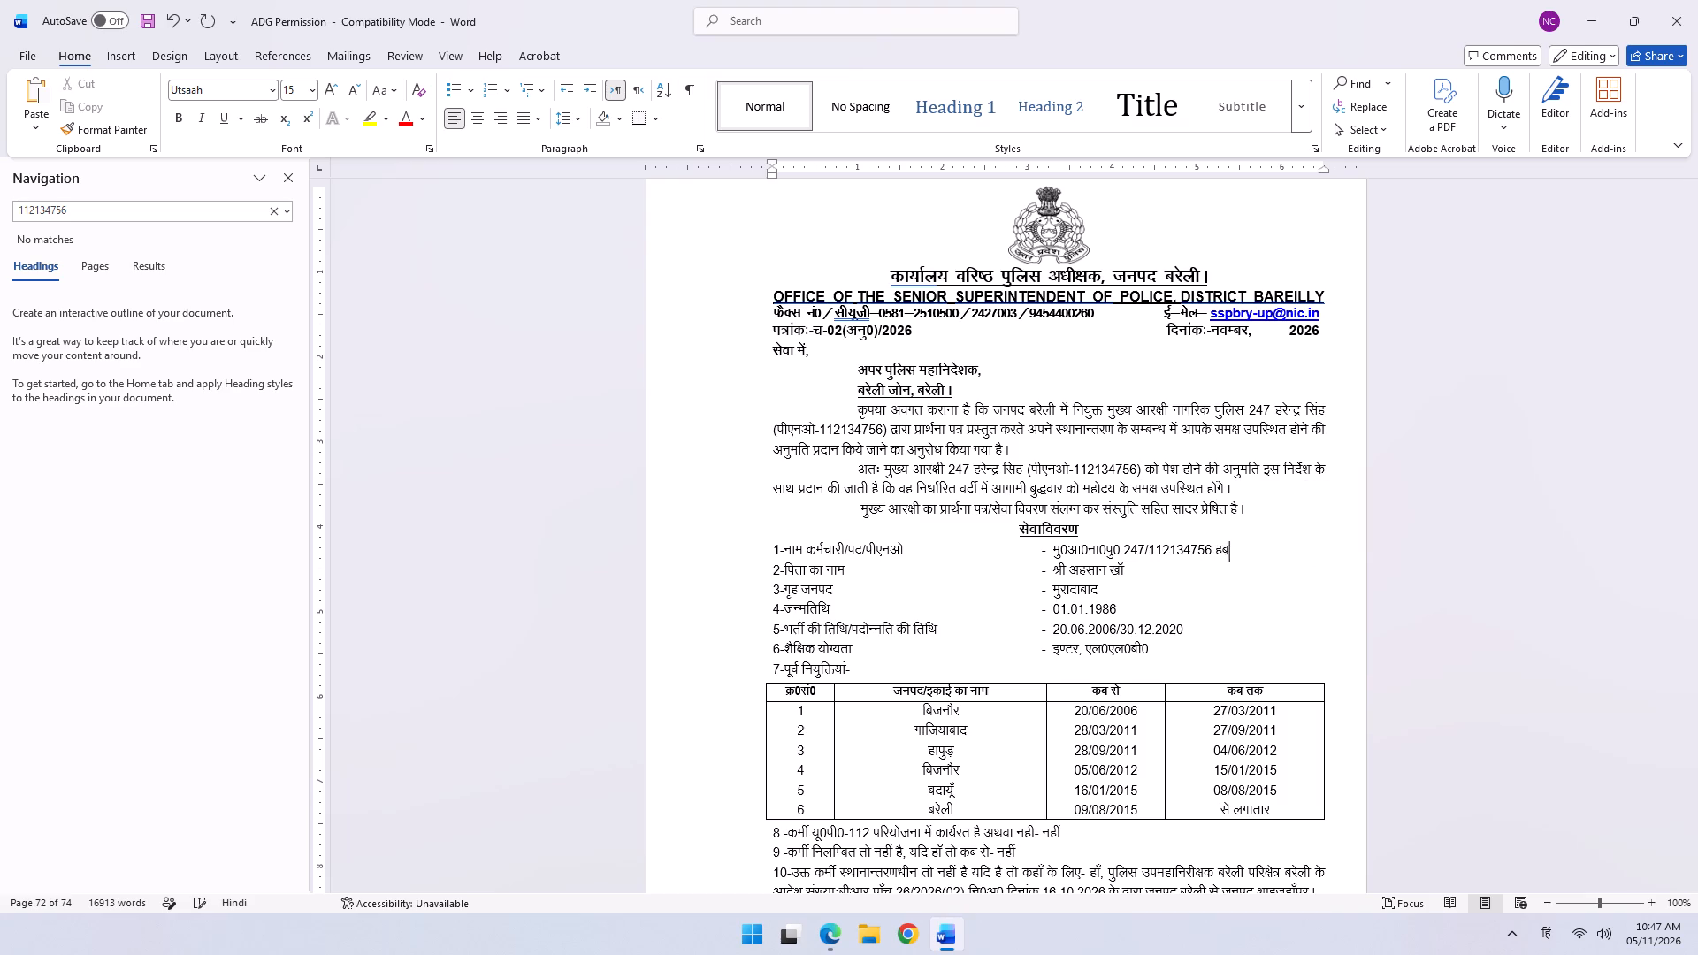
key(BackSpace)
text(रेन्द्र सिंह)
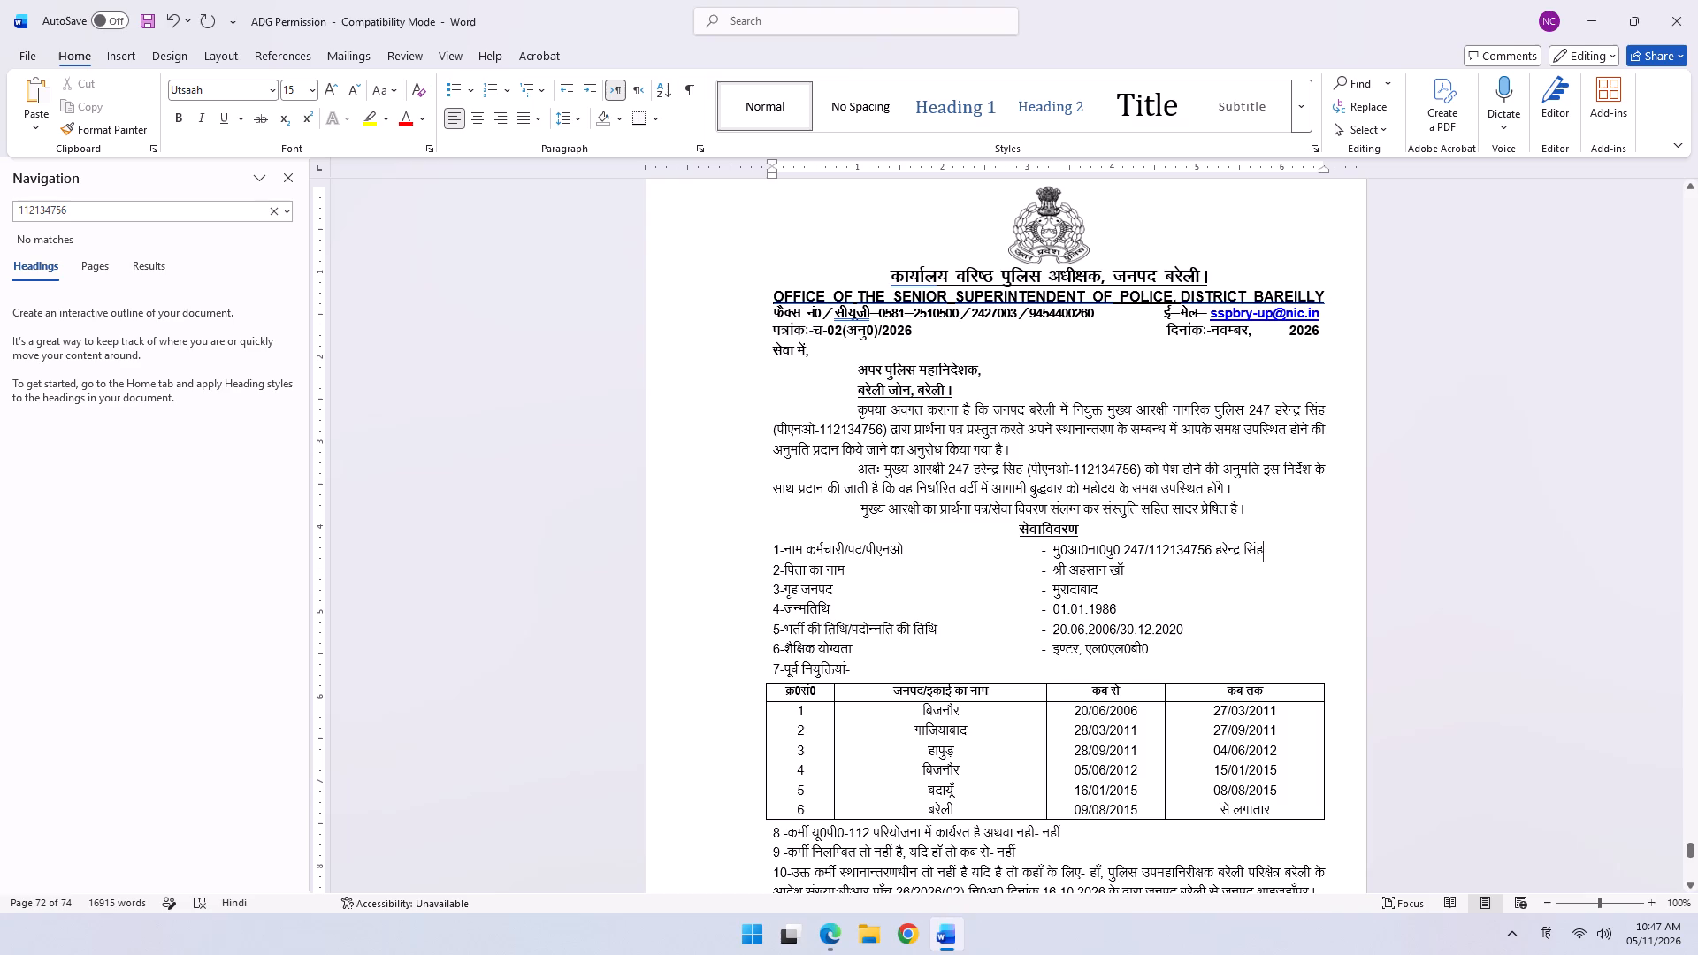
In the NEW NR 2025 spreadsheet's ALL sheet, search for the officer's PNO and go to the father's name in that record.
click(1134, 566)
key(alt+Tab)
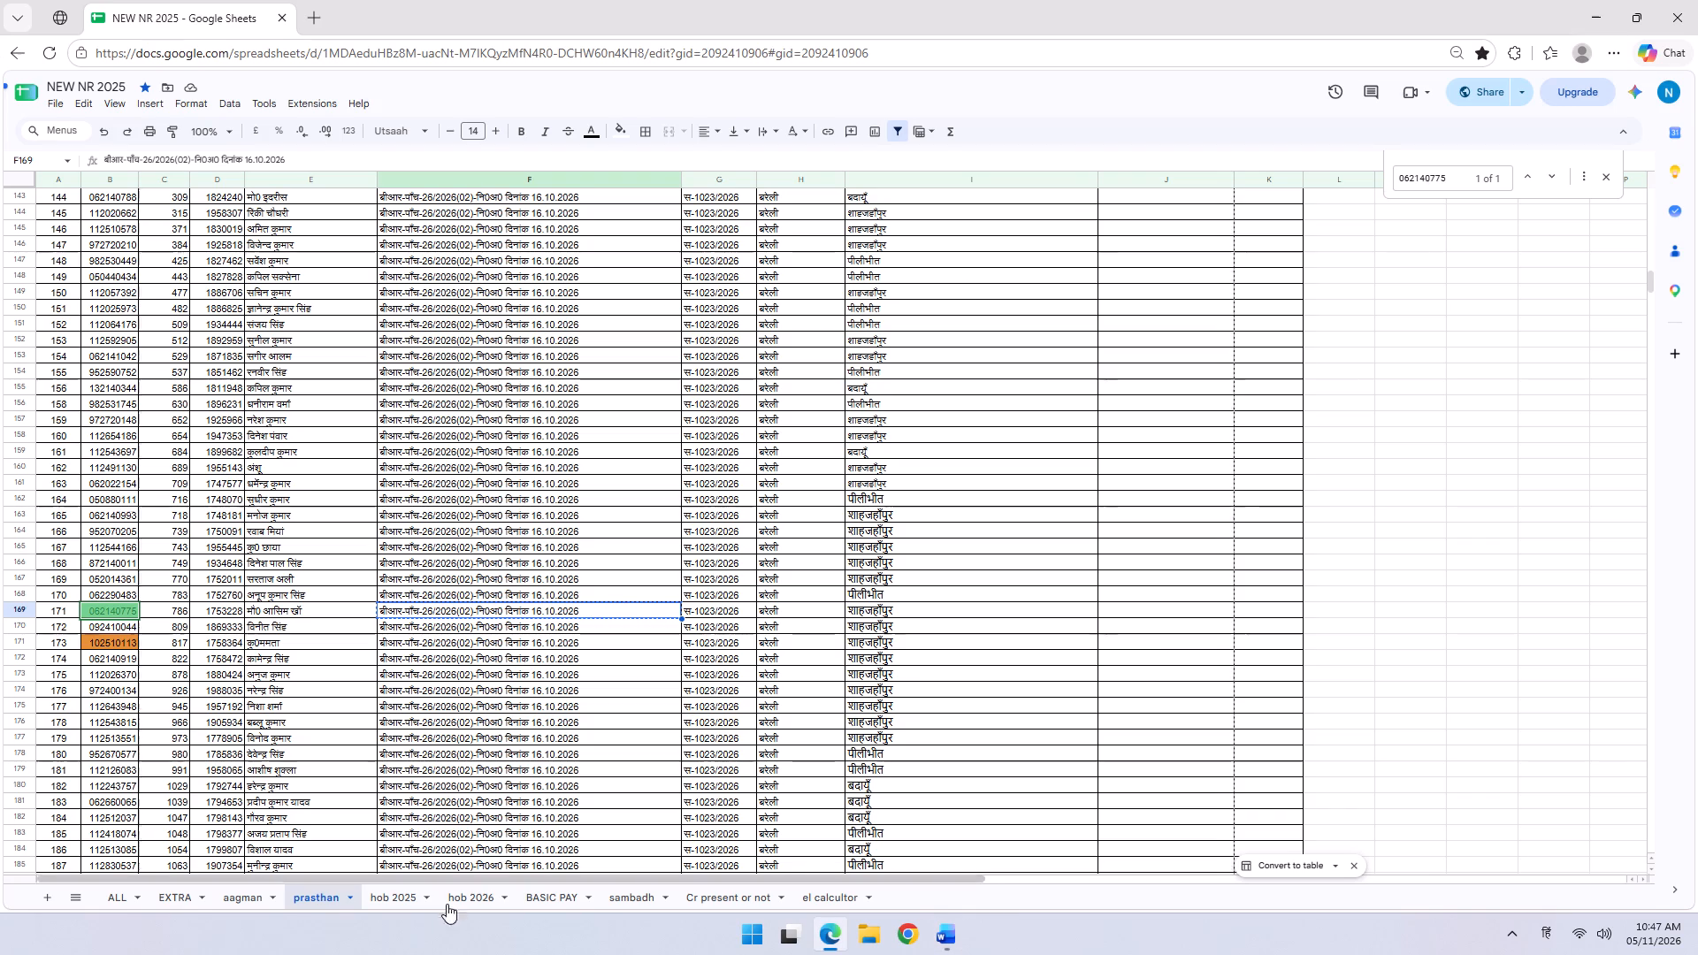
click(137, 891)
click(195, 768)
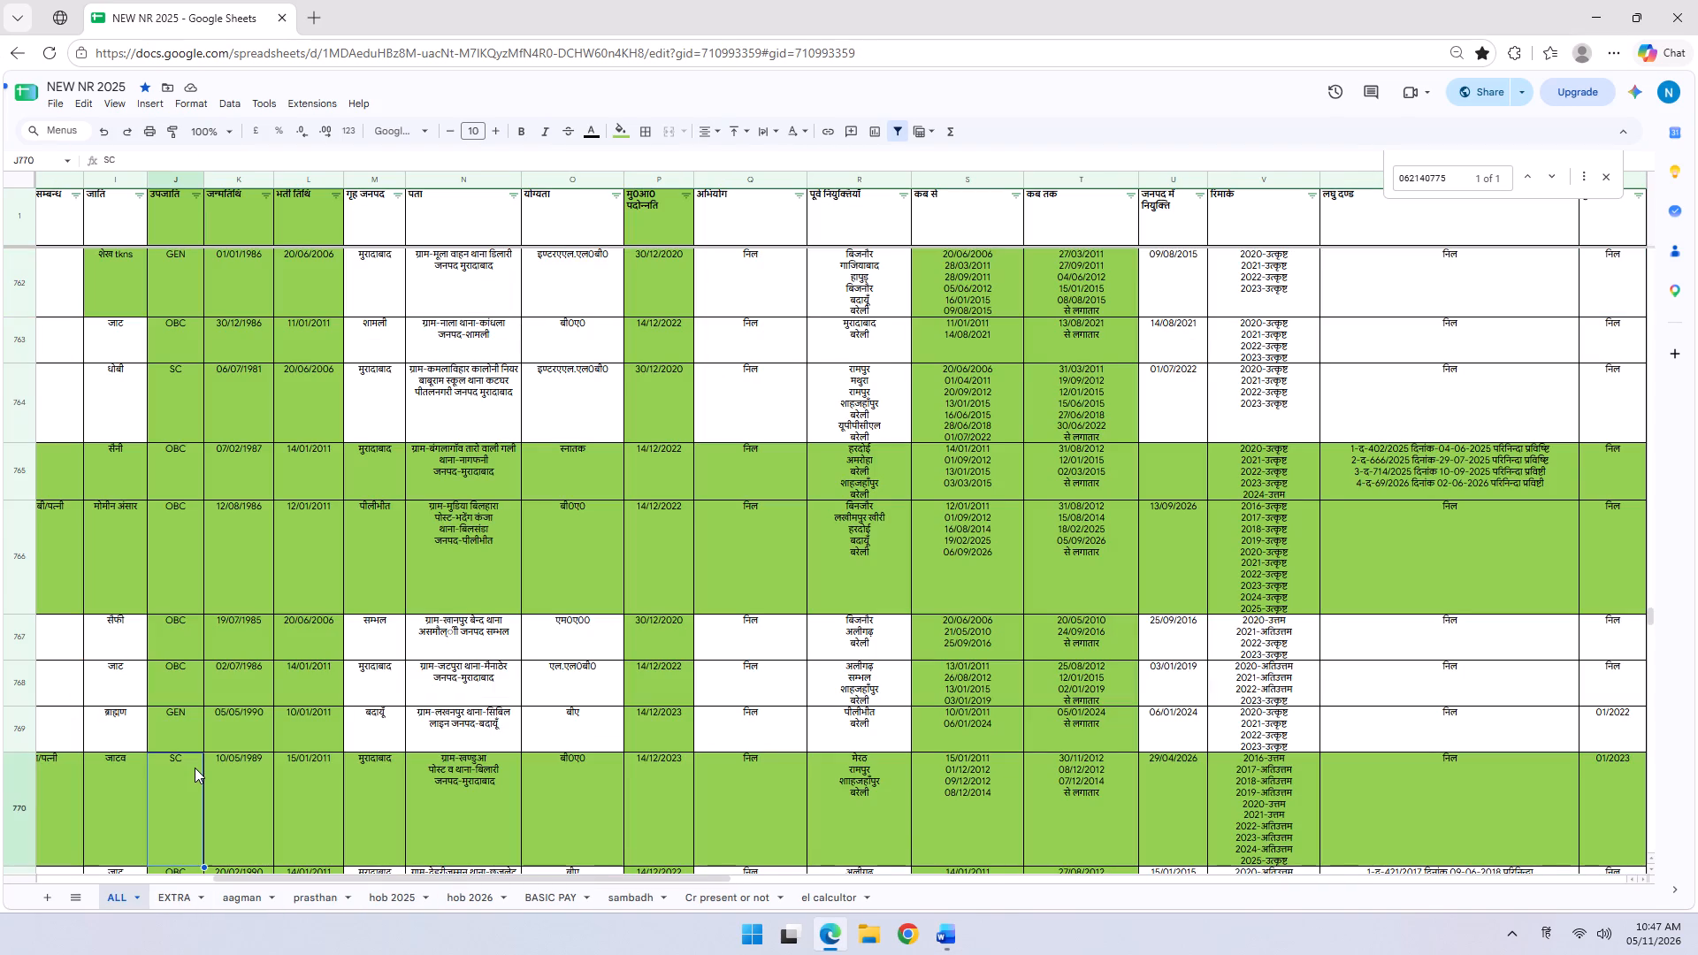
key(ctrl+f)
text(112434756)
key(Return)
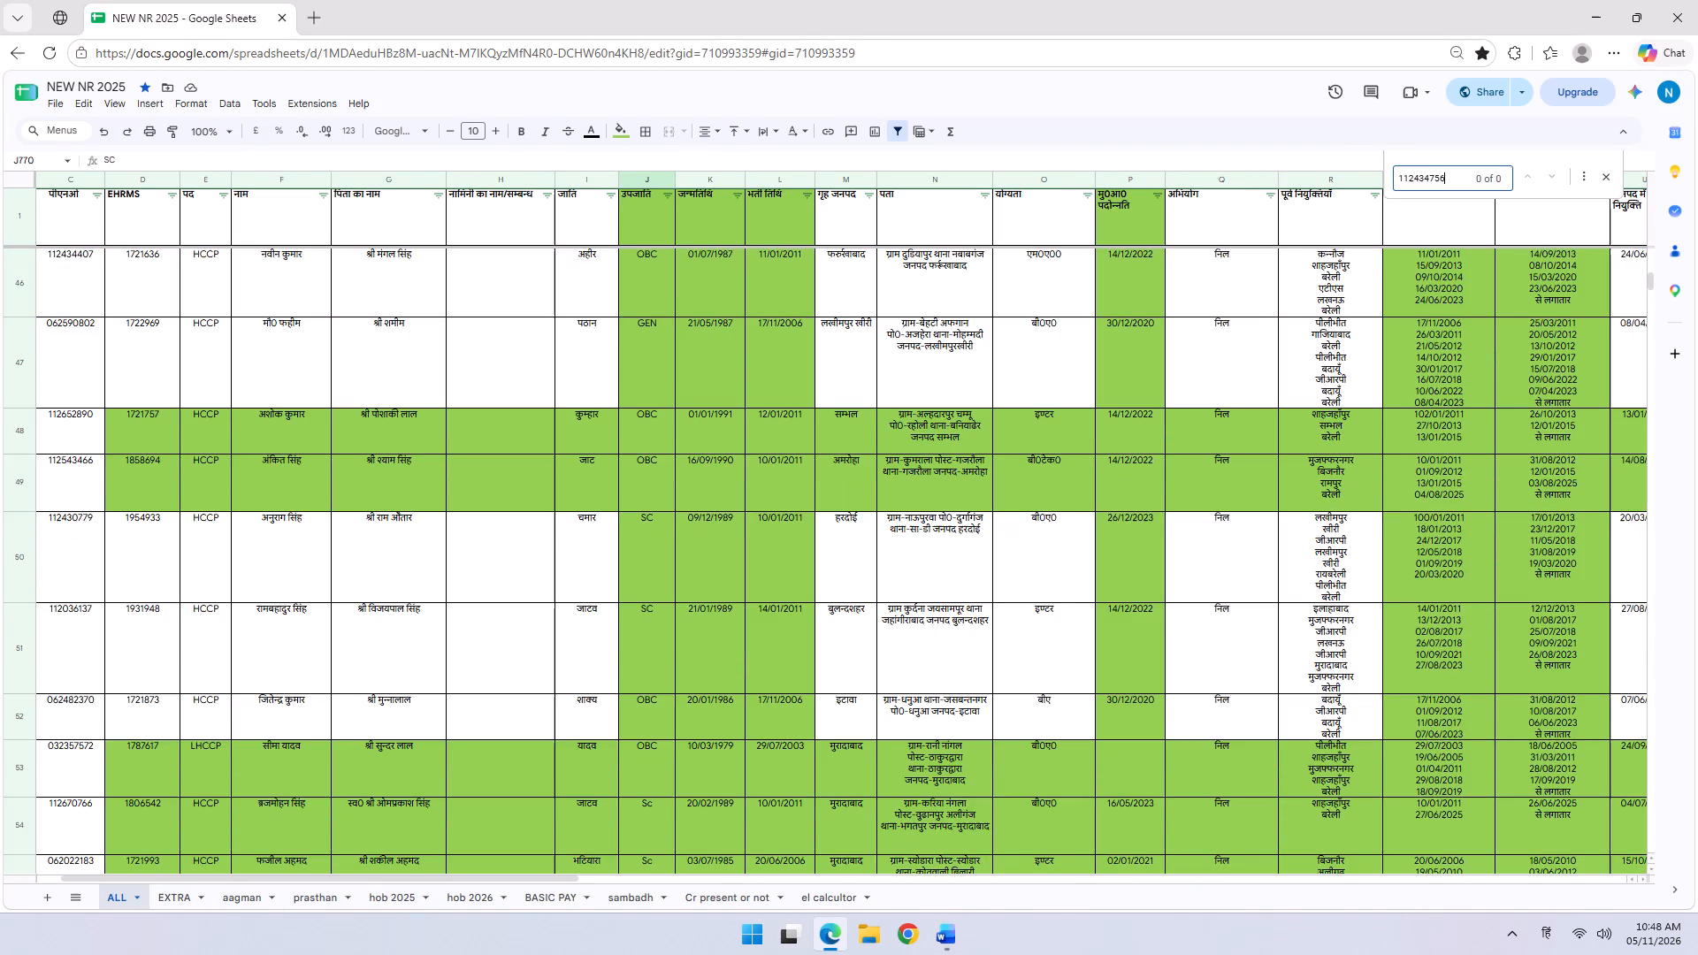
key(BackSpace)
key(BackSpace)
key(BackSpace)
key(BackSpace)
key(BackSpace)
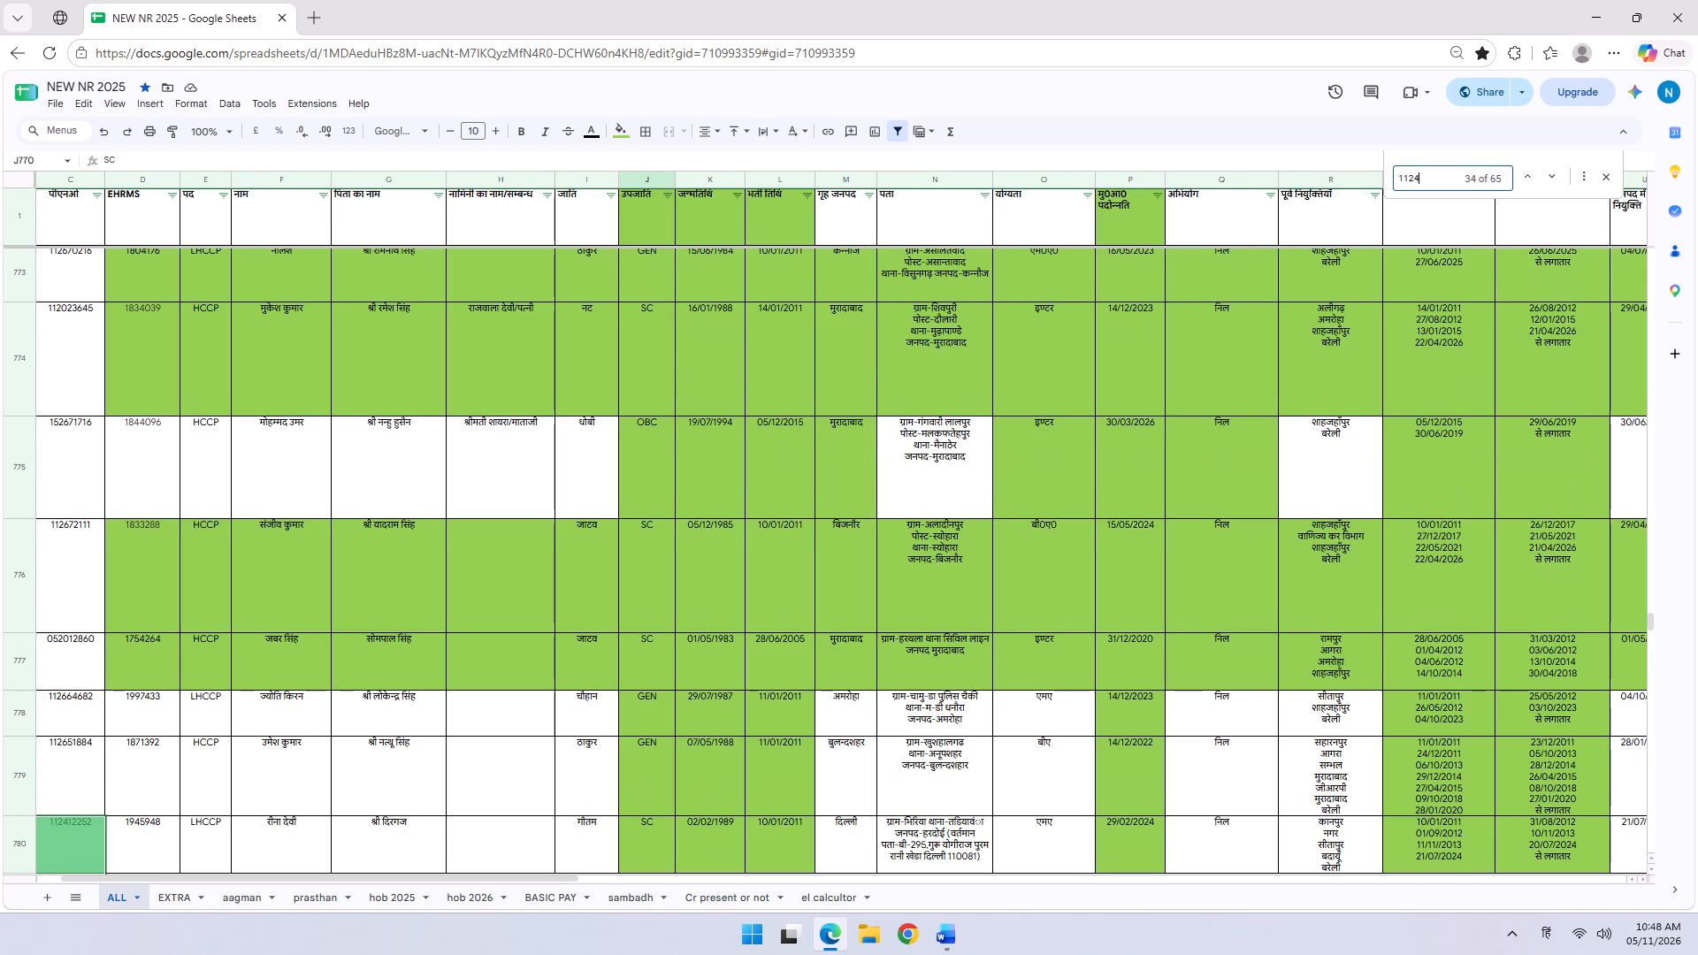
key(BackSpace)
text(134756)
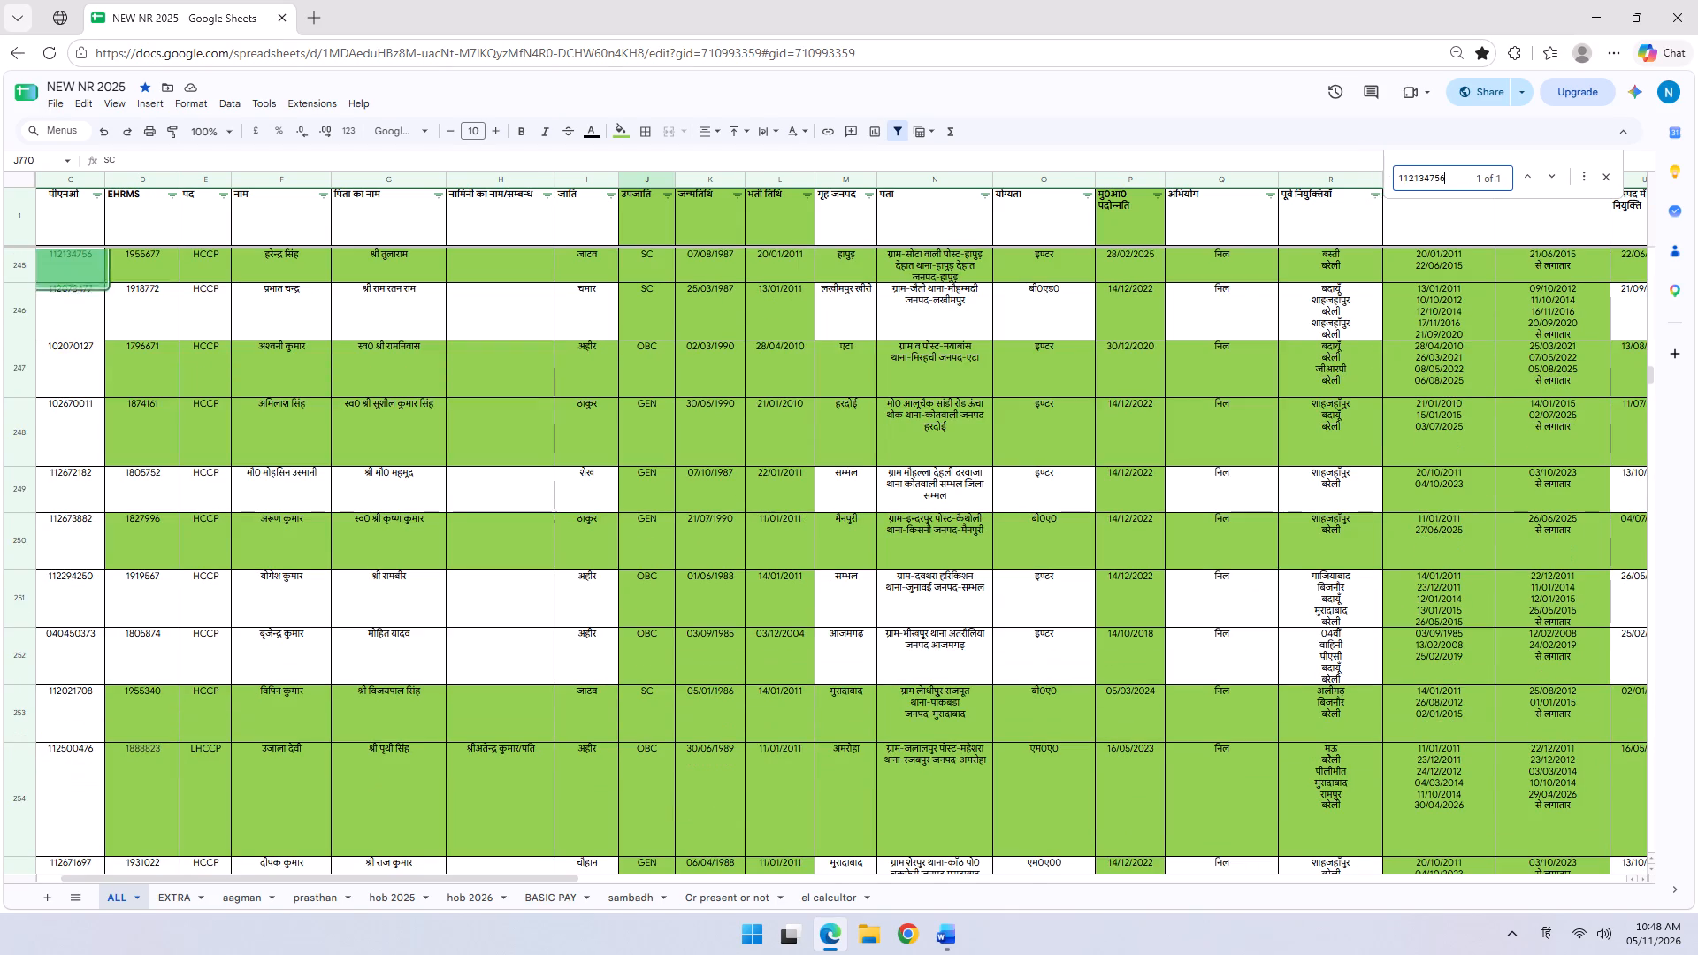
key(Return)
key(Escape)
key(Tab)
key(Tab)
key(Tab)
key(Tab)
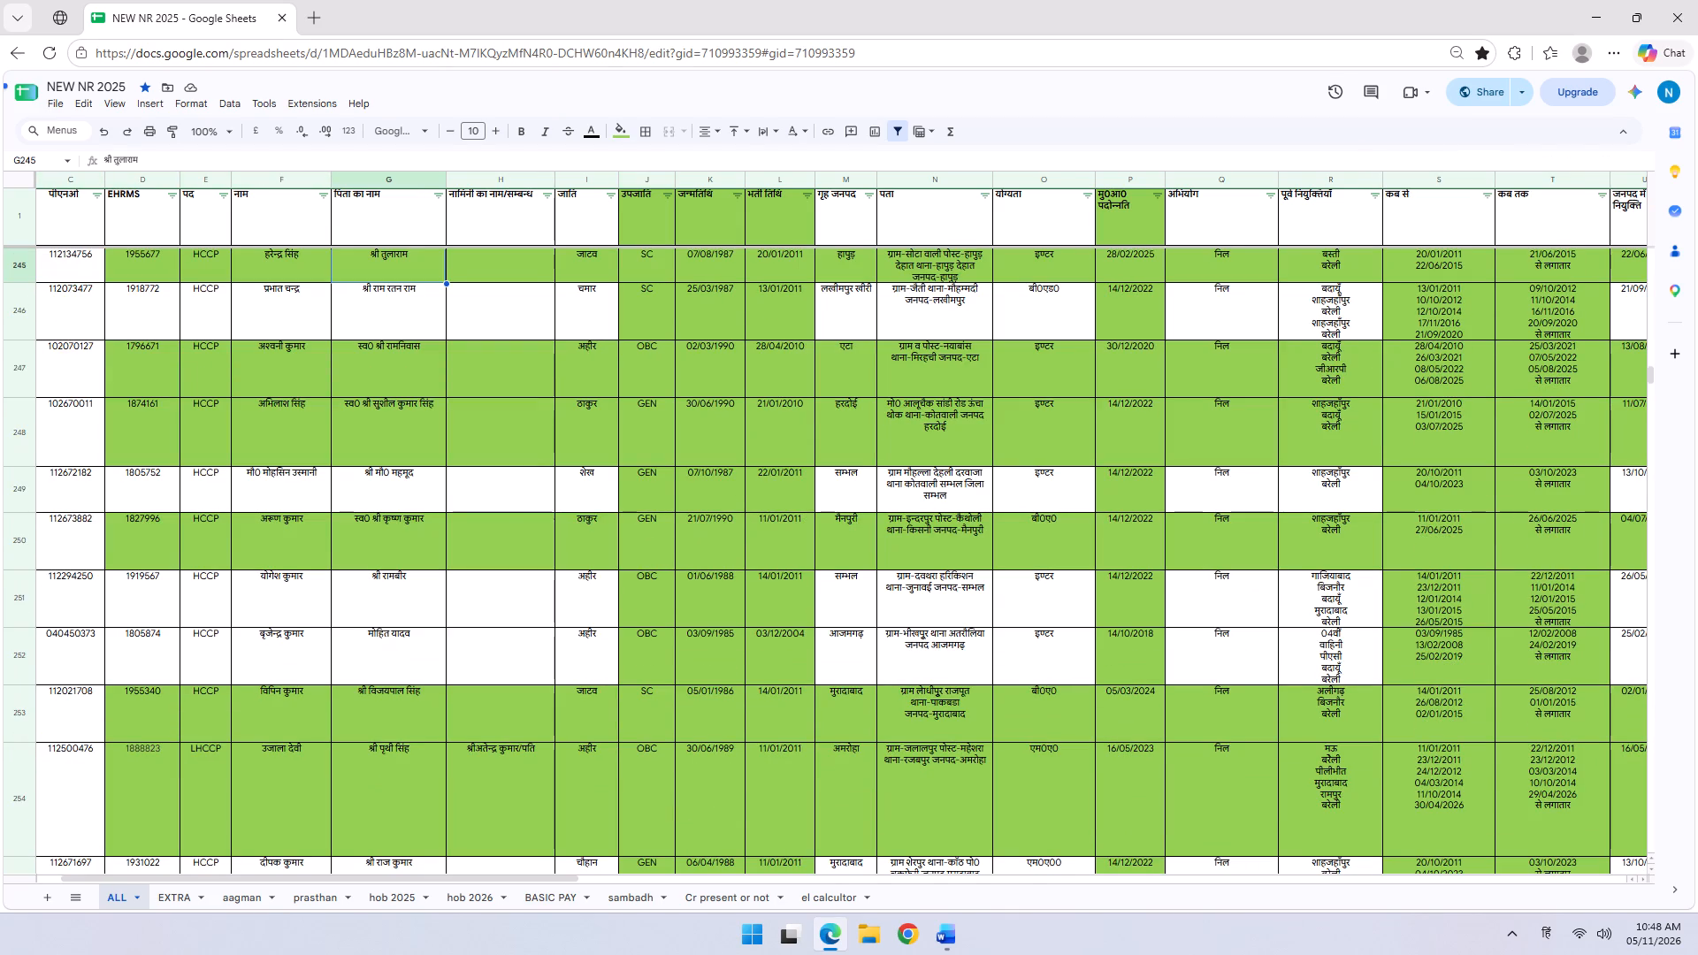
Back in the Word letter, replace the father's name in सेवाविवरण line 2 with the one from the record, keeping श्री.
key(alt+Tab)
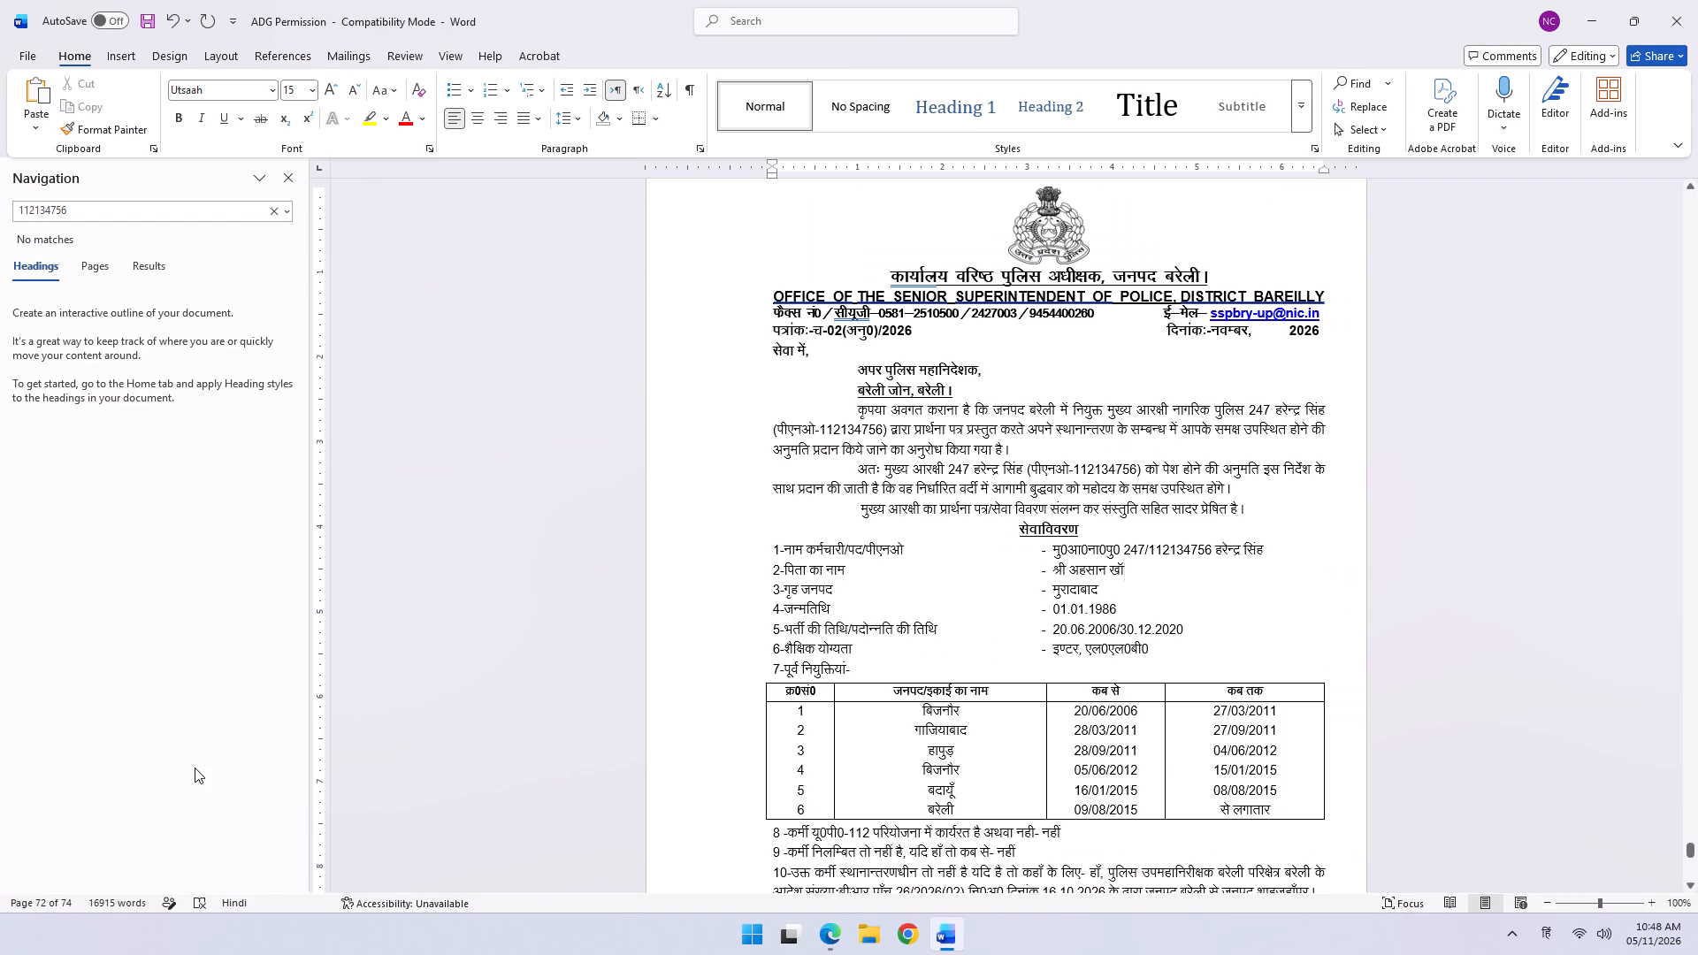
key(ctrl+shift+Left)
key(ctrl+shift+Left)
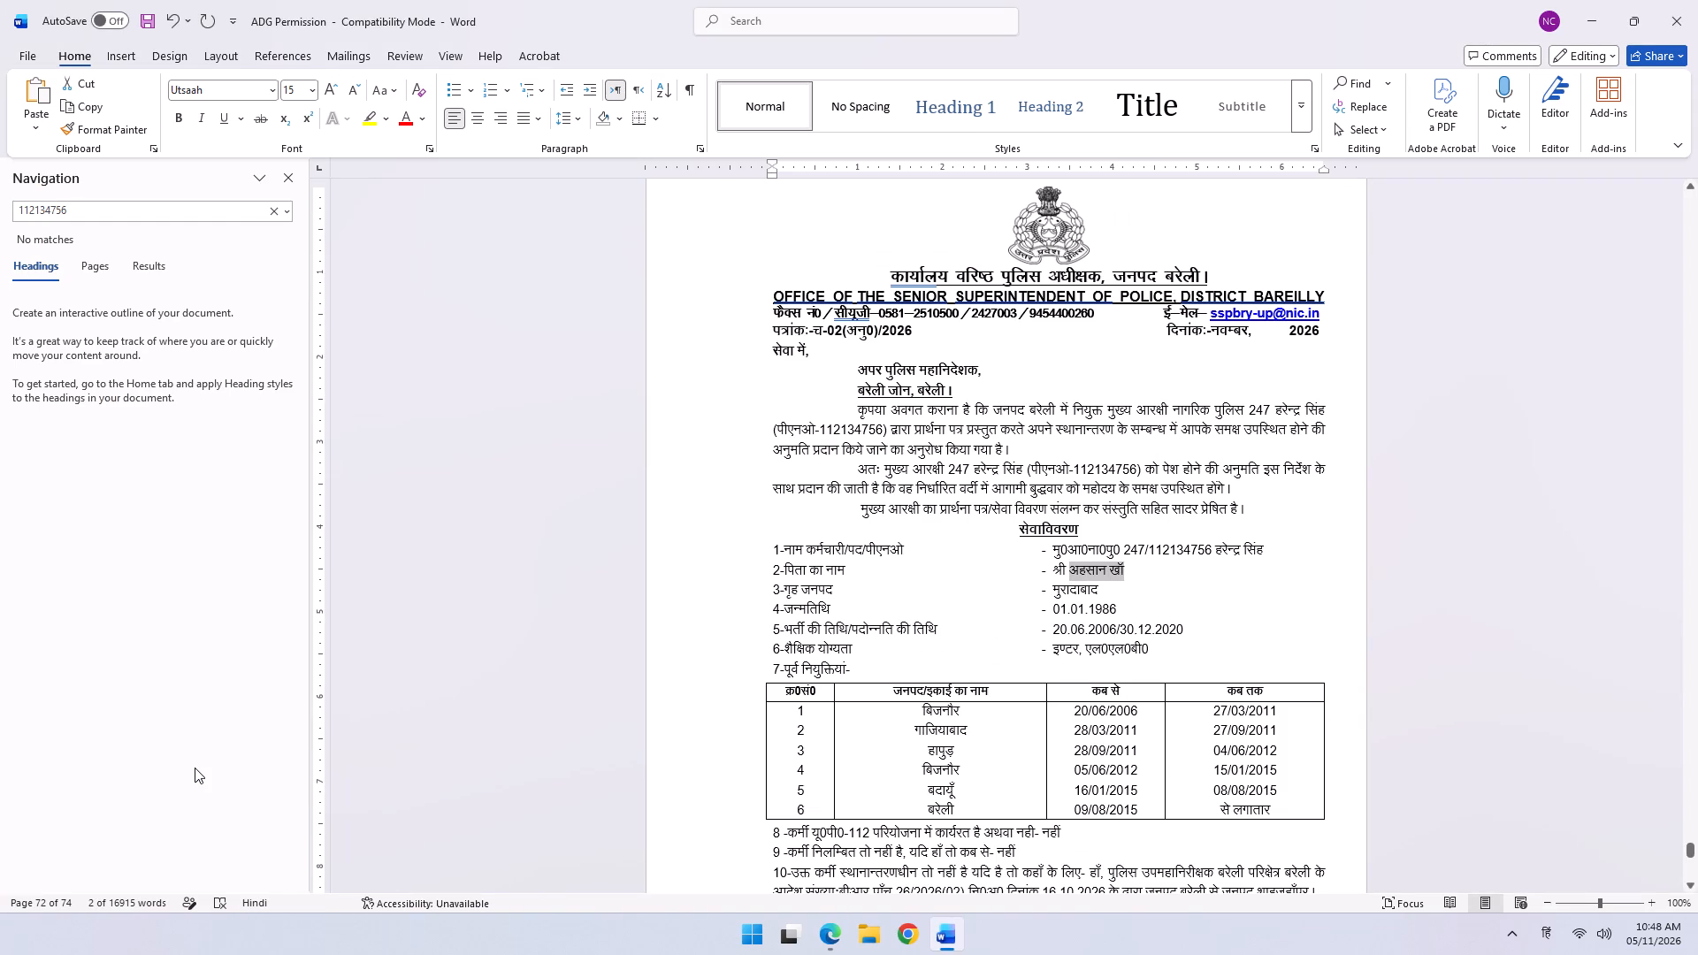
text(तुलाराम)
Change the home district (गृह जनपद) in सेवाविवरण line 3 to हापुड़.
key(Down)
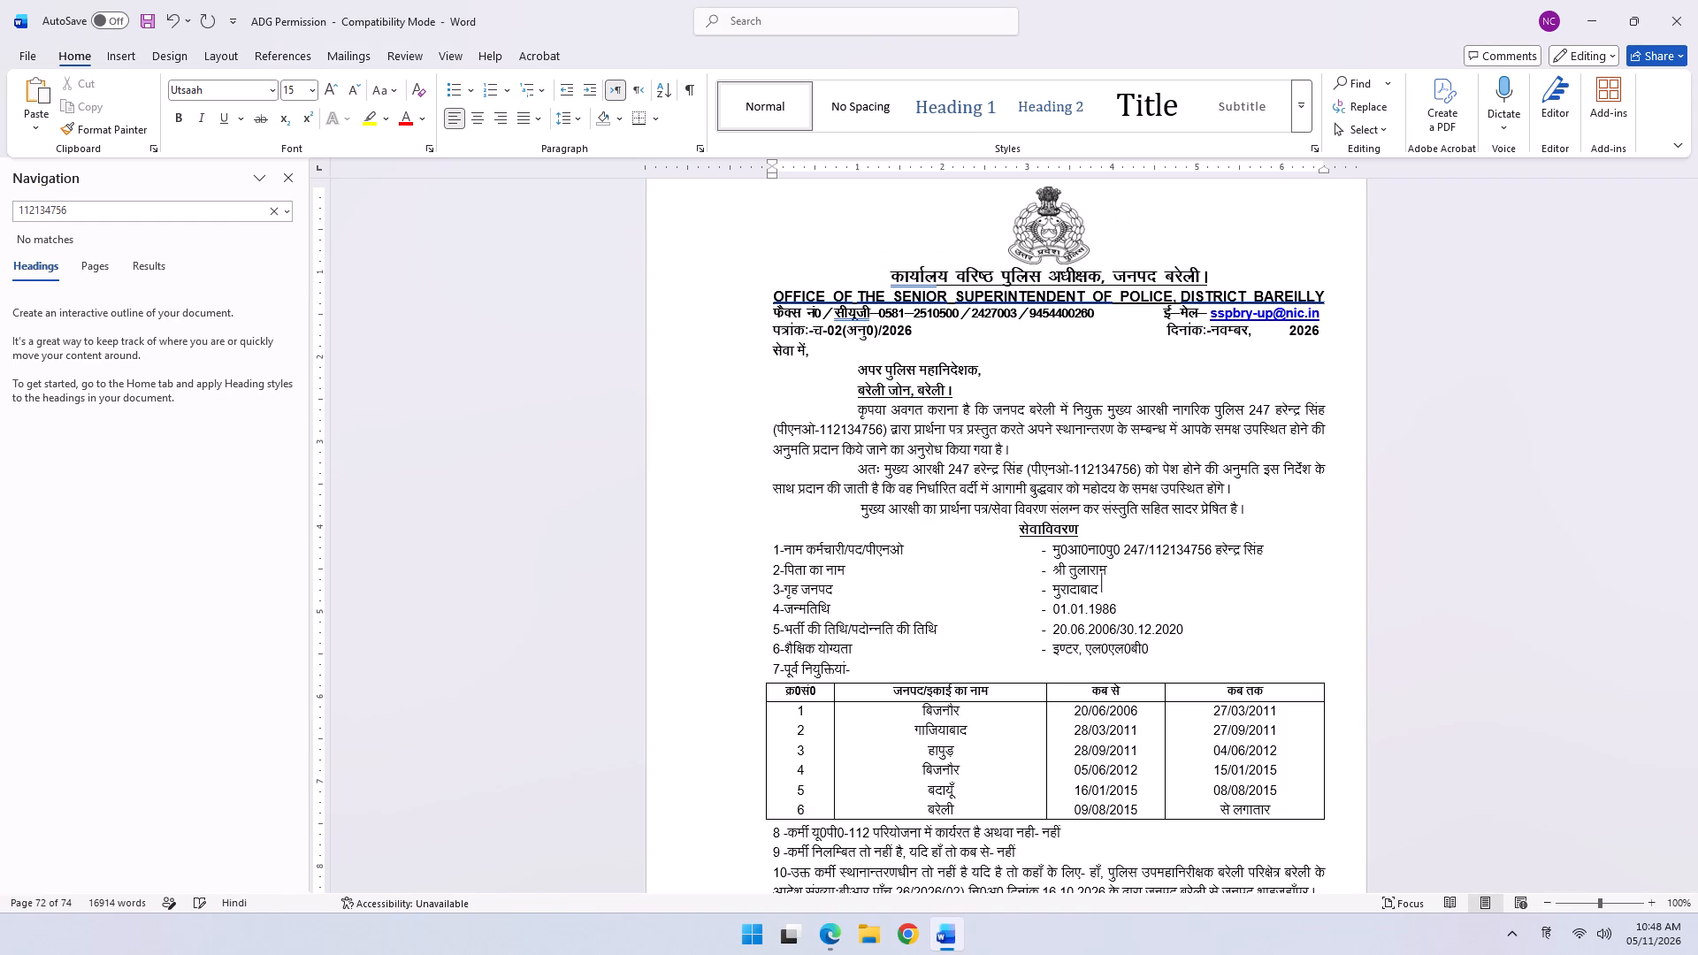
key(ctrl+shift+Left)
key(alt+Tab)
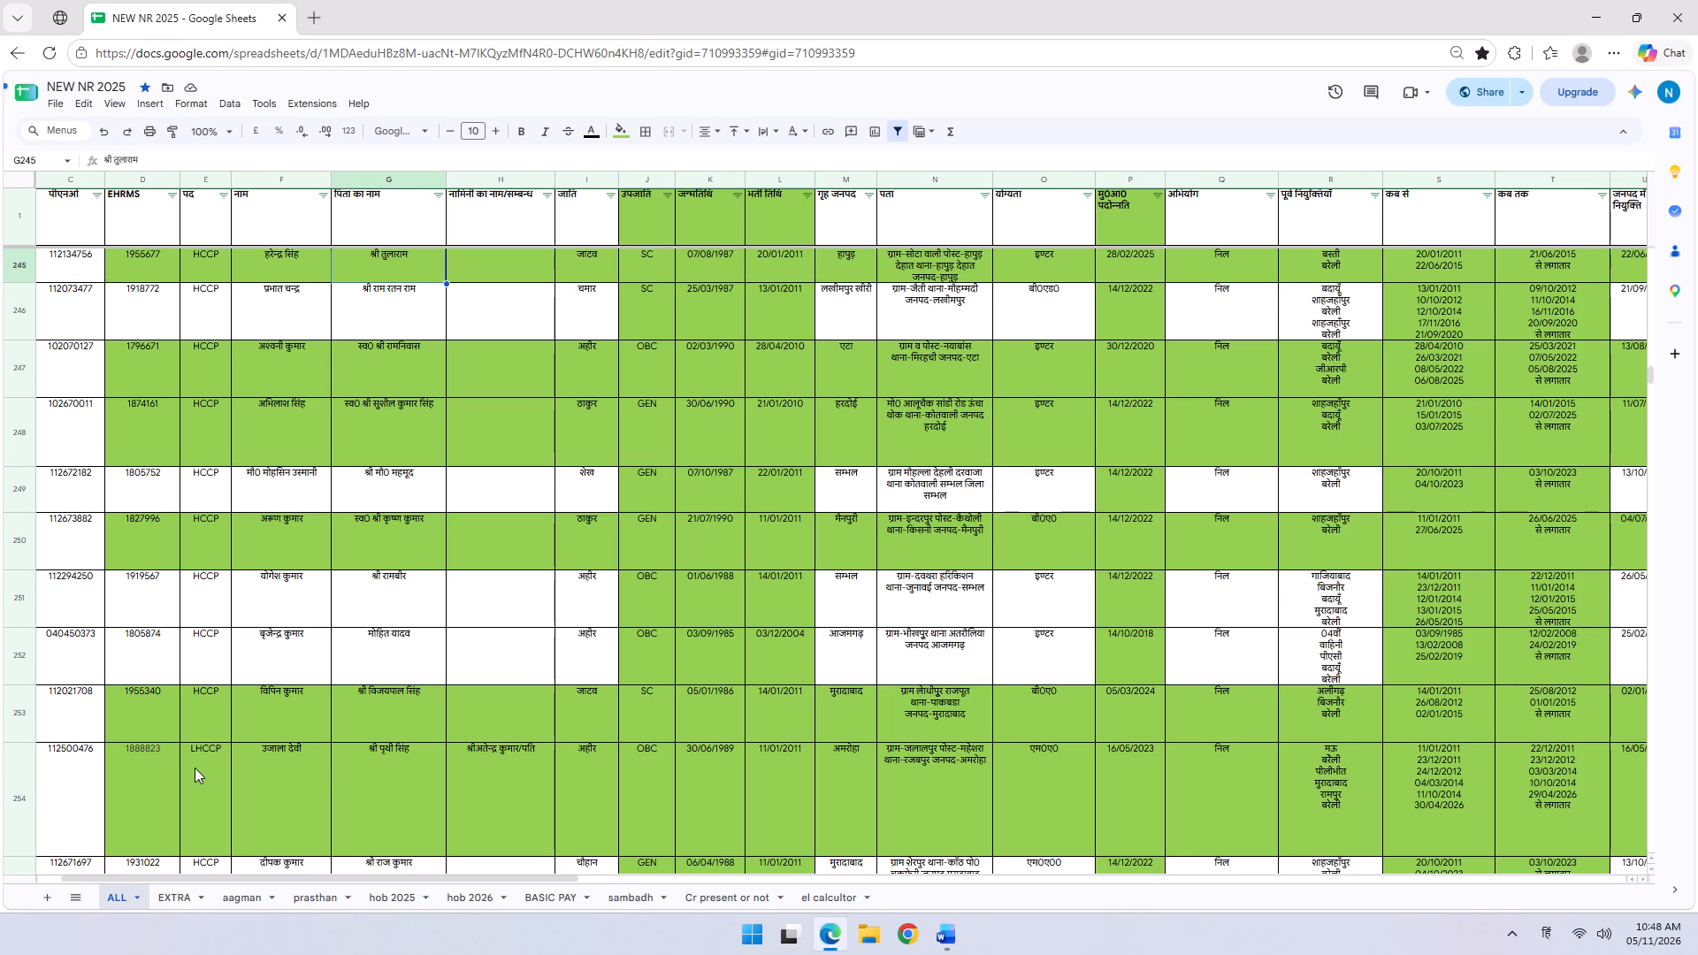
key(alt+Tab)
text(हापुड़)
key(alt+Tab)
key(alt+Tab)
Replace the date of birth in सेवाविवरण line 4 with the officer's date from the record, in dotted format.
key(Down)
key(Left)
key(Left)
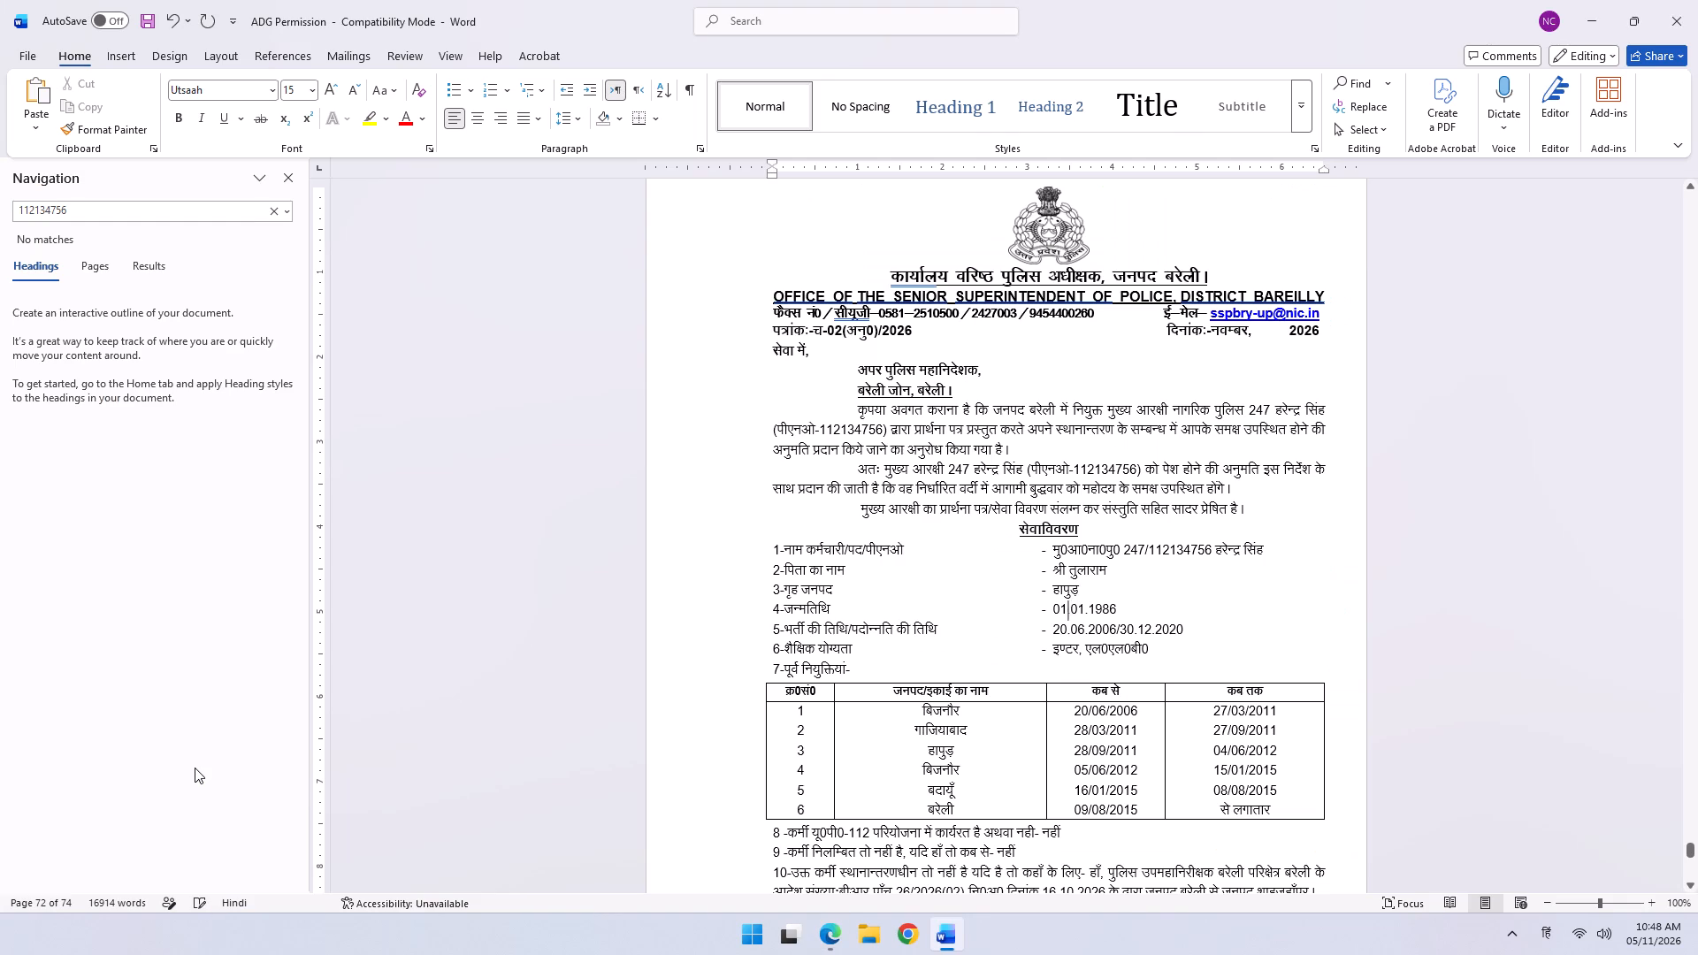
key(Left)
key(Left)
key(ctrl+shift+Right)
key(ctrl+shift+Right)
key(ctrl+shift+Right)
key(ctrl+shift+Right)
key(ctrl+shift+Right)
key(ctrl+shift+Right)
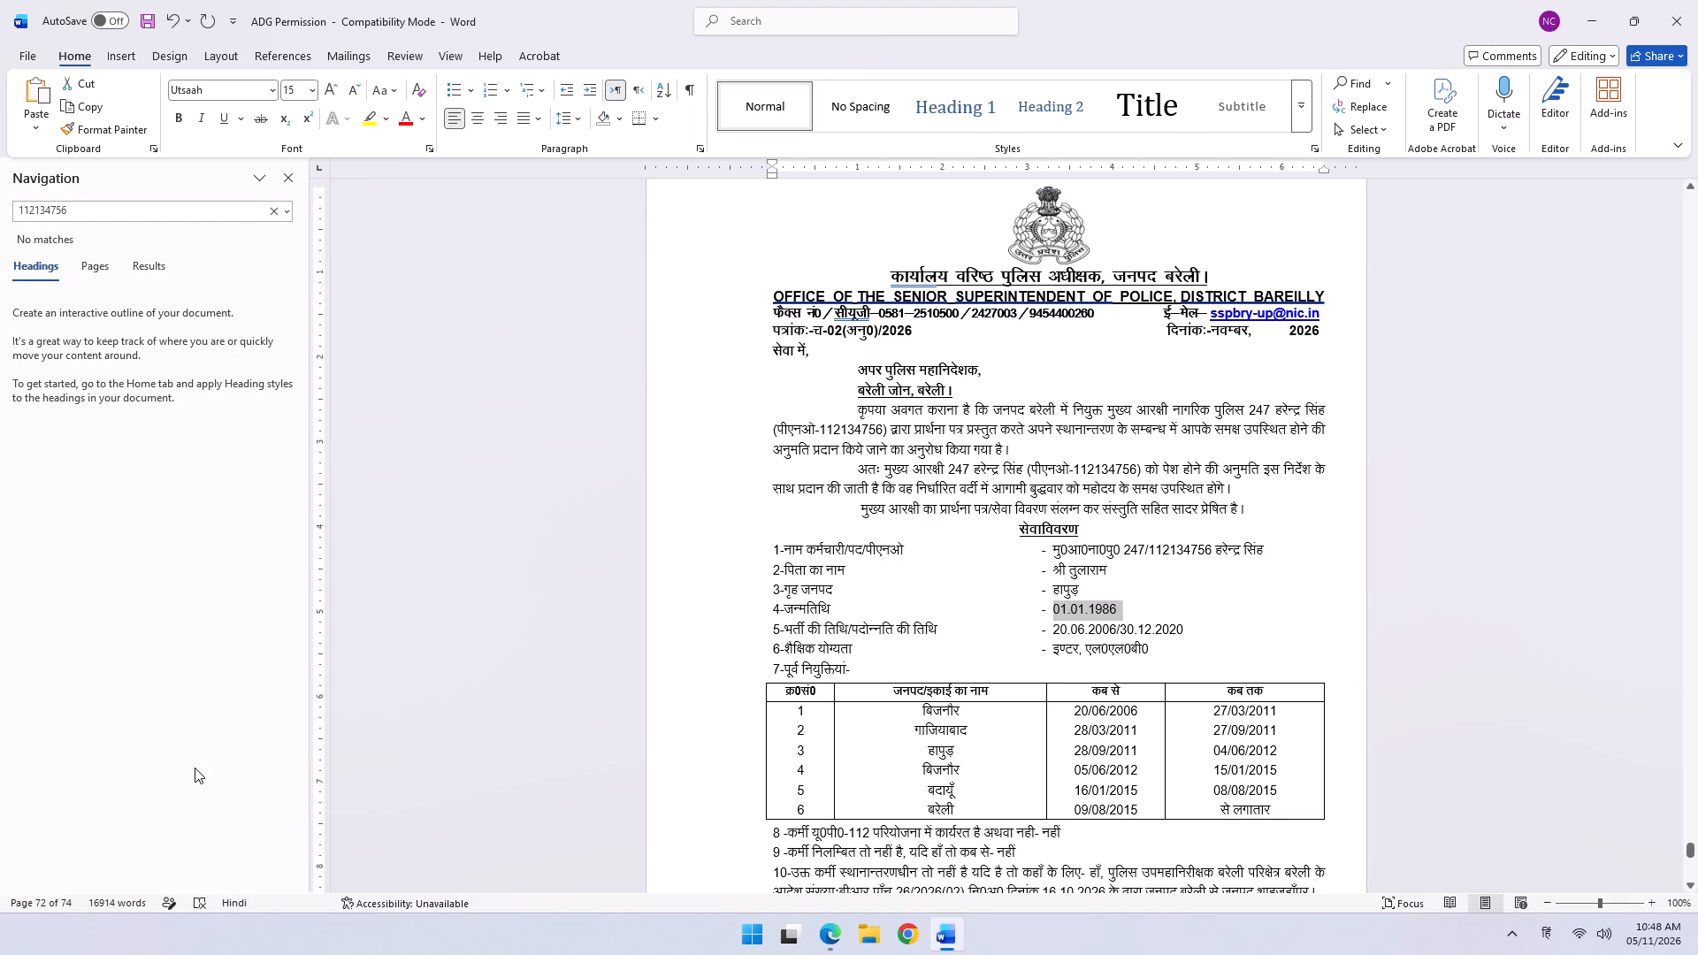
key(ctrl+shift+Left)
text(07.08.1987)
In सेवाविवरण line 5, replace the recruitment date before the slash with 20.01.2011.
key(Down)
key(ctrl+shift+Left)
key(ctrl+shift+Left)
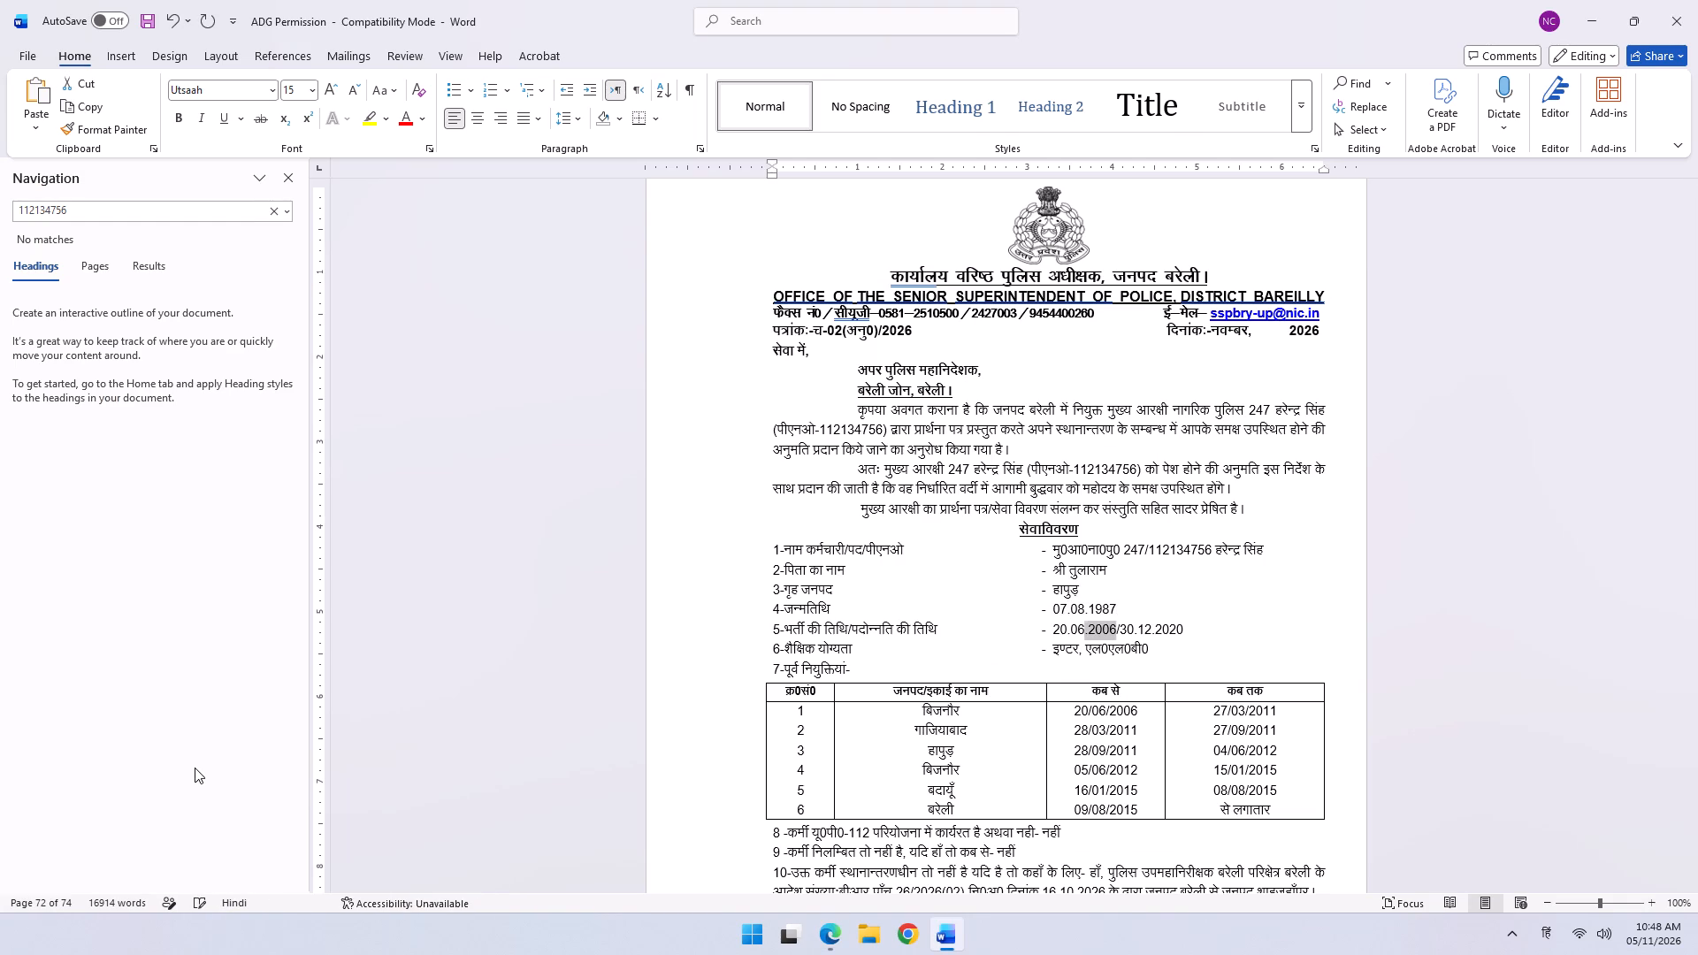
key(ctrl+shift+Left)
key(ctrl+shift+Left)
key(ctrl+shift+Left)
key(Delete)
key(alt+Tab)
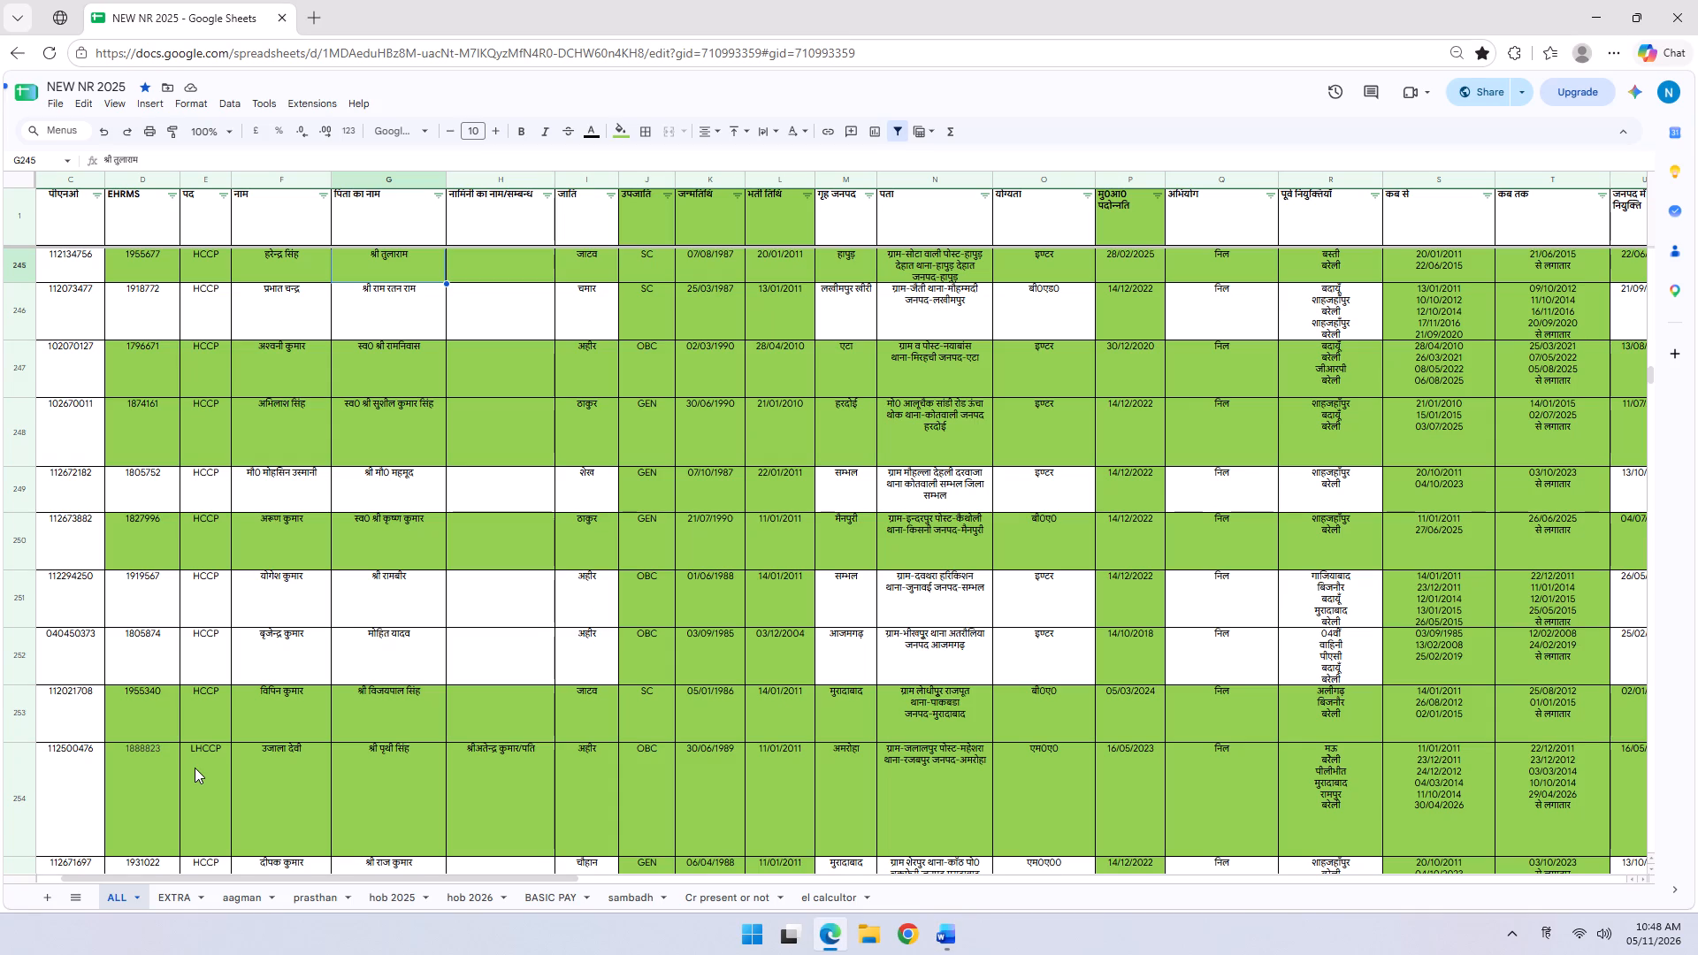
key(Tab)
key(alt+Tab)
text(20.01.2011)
In सेवाविवरण line 5, replace the promotion date after the slash with 28.02.2025.
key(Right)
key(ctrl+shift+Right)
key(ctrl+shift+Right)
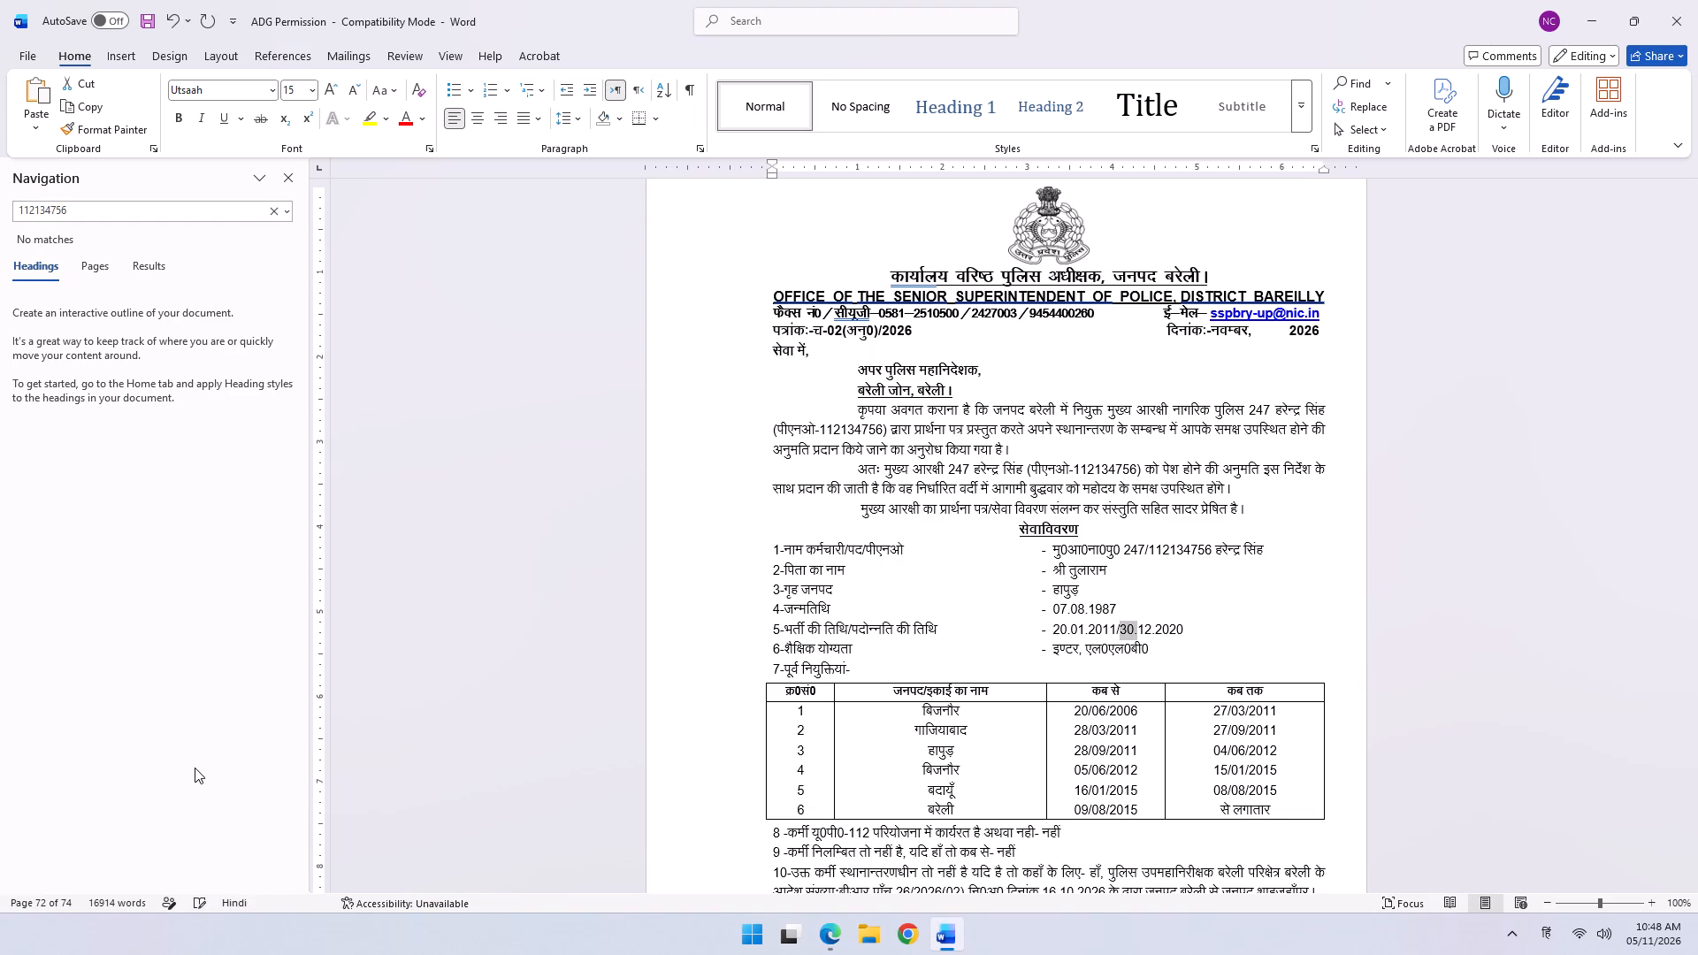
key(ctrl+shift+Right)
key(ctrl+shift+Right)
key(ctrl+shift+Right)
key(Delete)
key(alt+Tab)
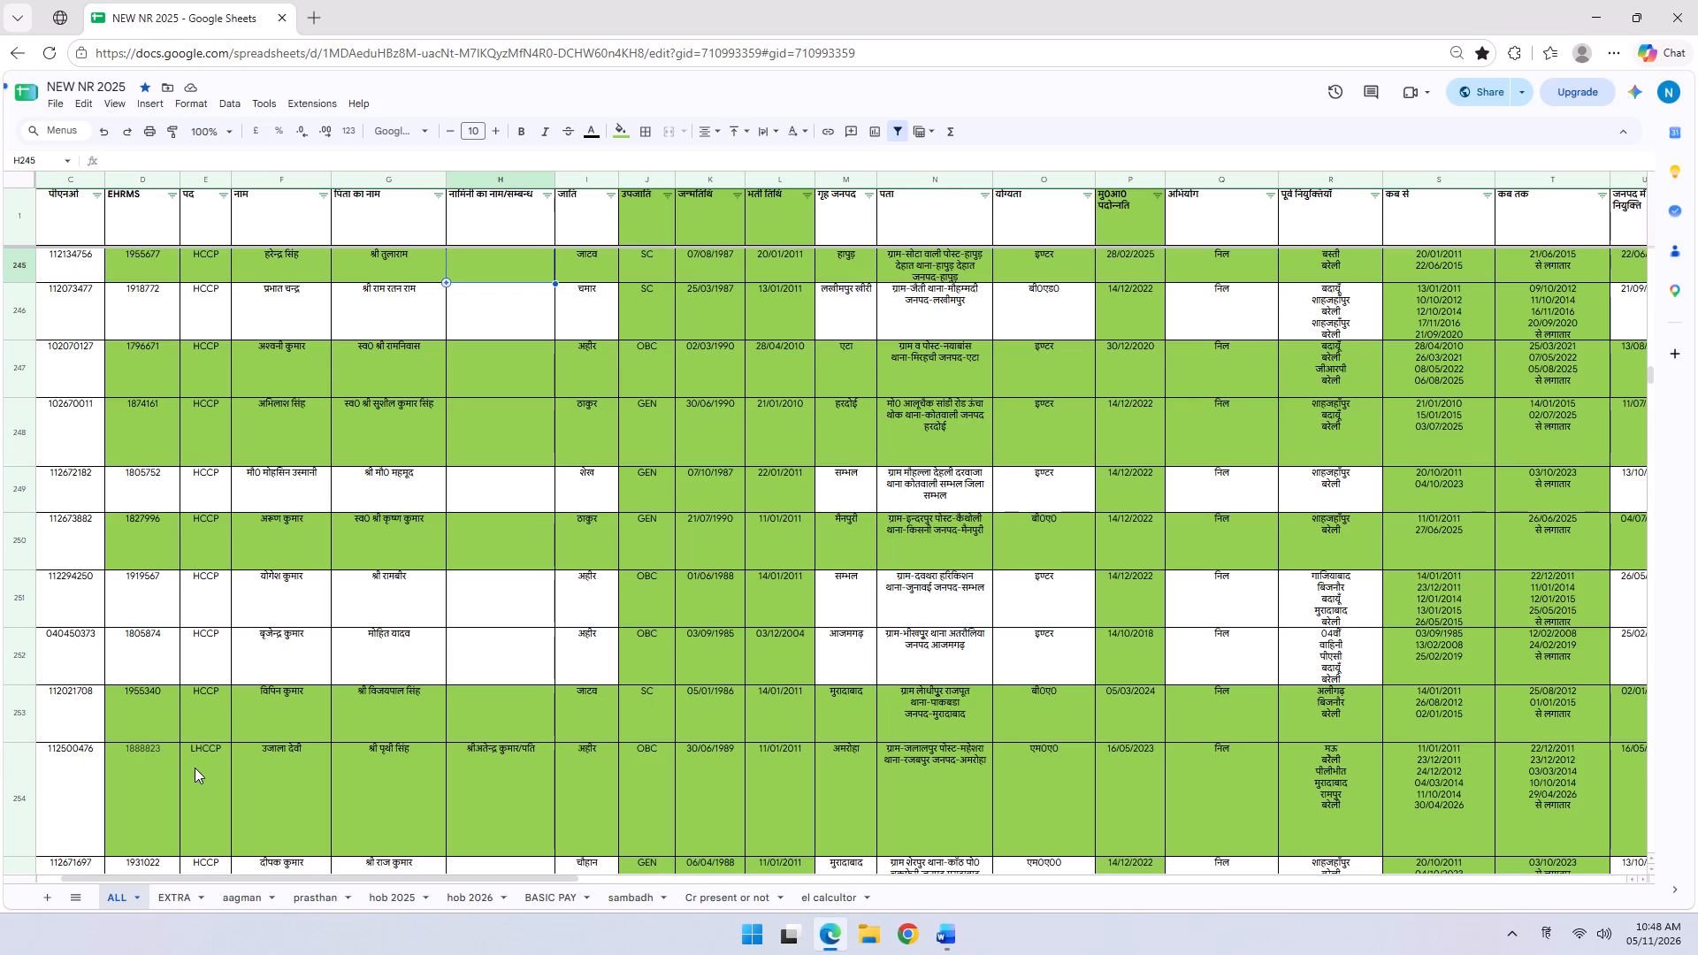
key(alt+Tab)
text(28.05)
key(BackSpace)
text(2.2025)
Check the record's qualification and remove एल0एल0बी0 from सेवाविवरण line 6, leaving only इण्टर.
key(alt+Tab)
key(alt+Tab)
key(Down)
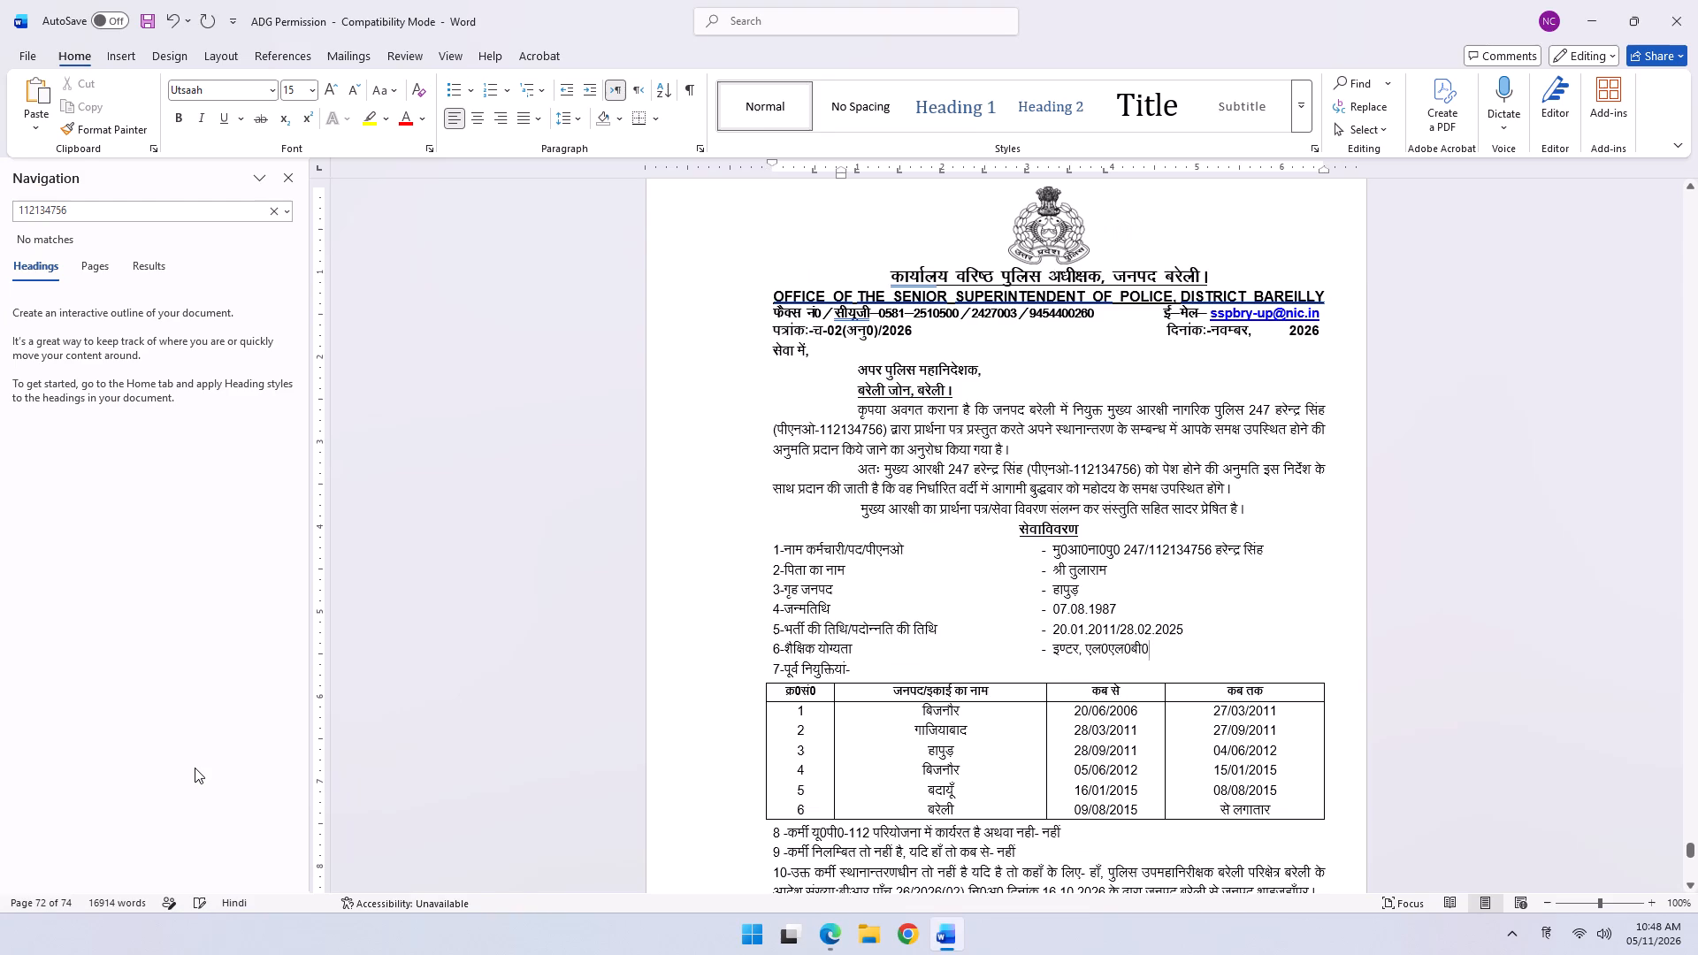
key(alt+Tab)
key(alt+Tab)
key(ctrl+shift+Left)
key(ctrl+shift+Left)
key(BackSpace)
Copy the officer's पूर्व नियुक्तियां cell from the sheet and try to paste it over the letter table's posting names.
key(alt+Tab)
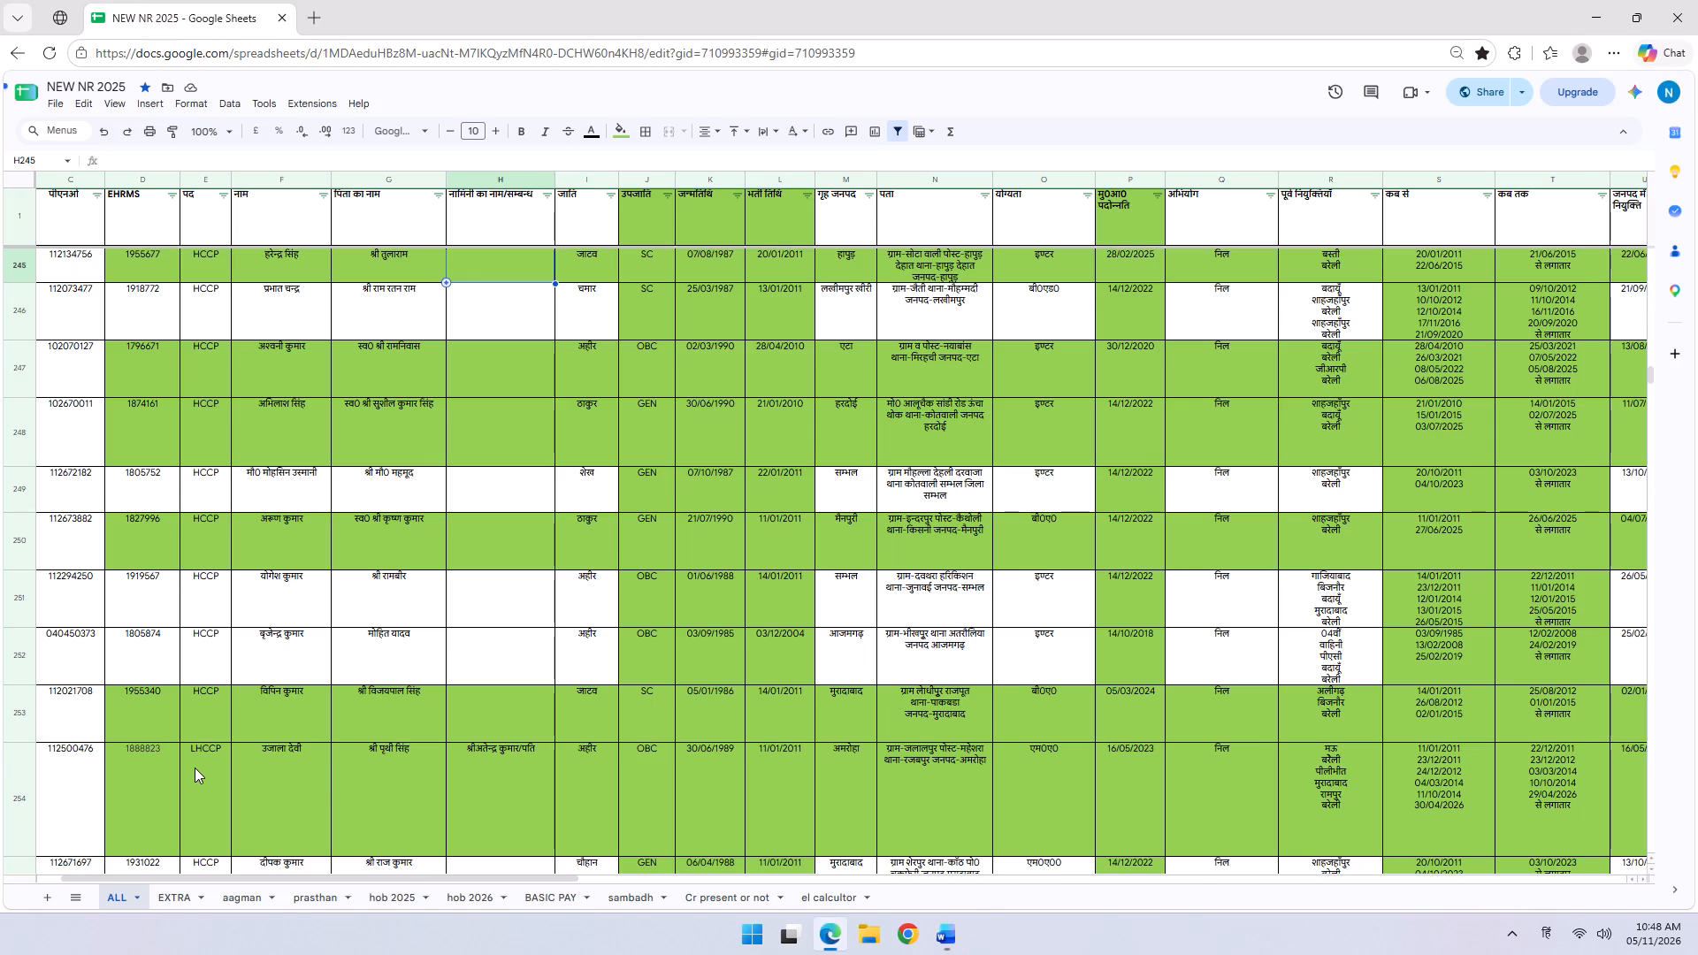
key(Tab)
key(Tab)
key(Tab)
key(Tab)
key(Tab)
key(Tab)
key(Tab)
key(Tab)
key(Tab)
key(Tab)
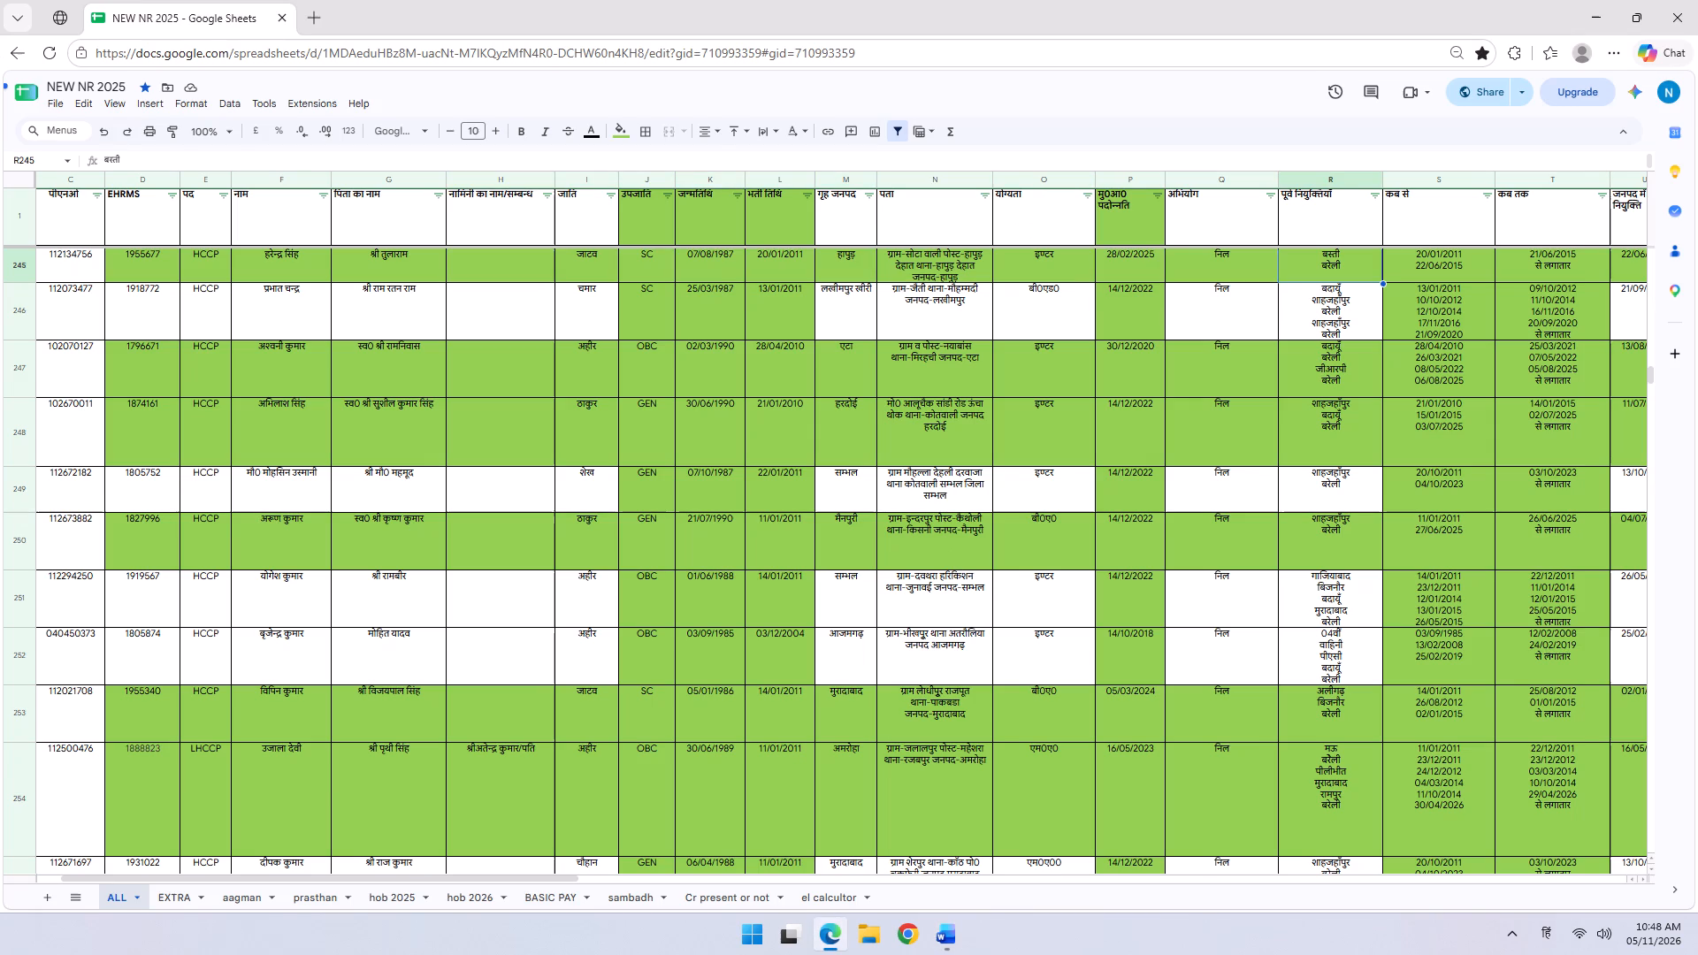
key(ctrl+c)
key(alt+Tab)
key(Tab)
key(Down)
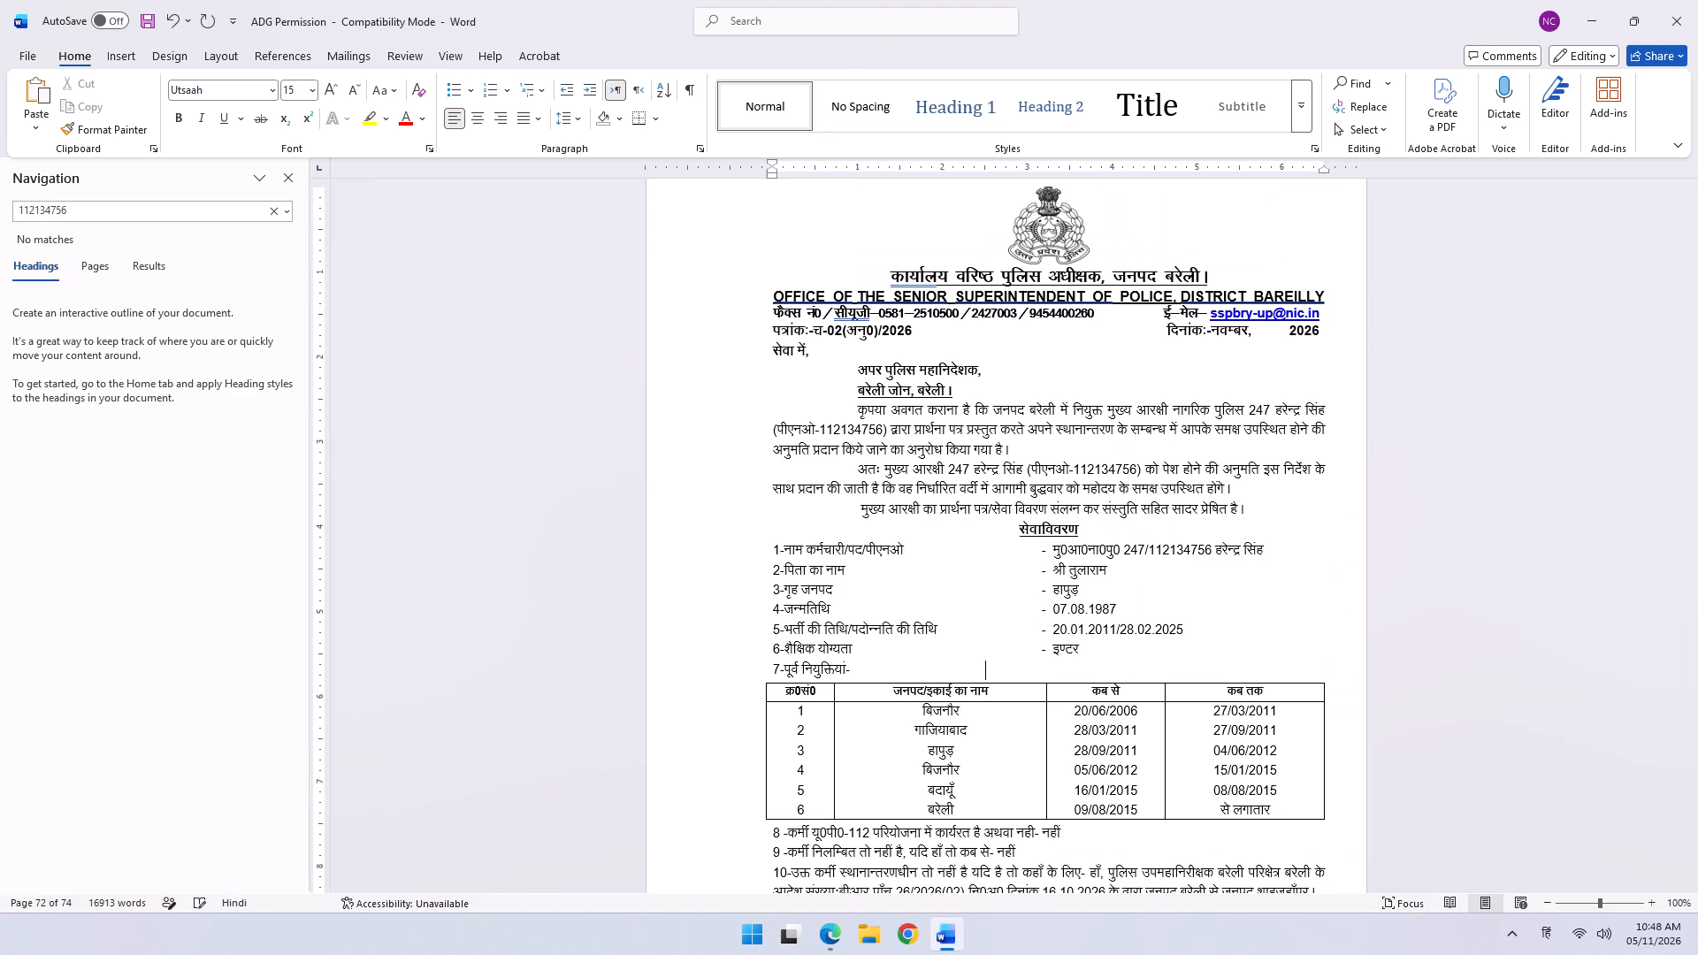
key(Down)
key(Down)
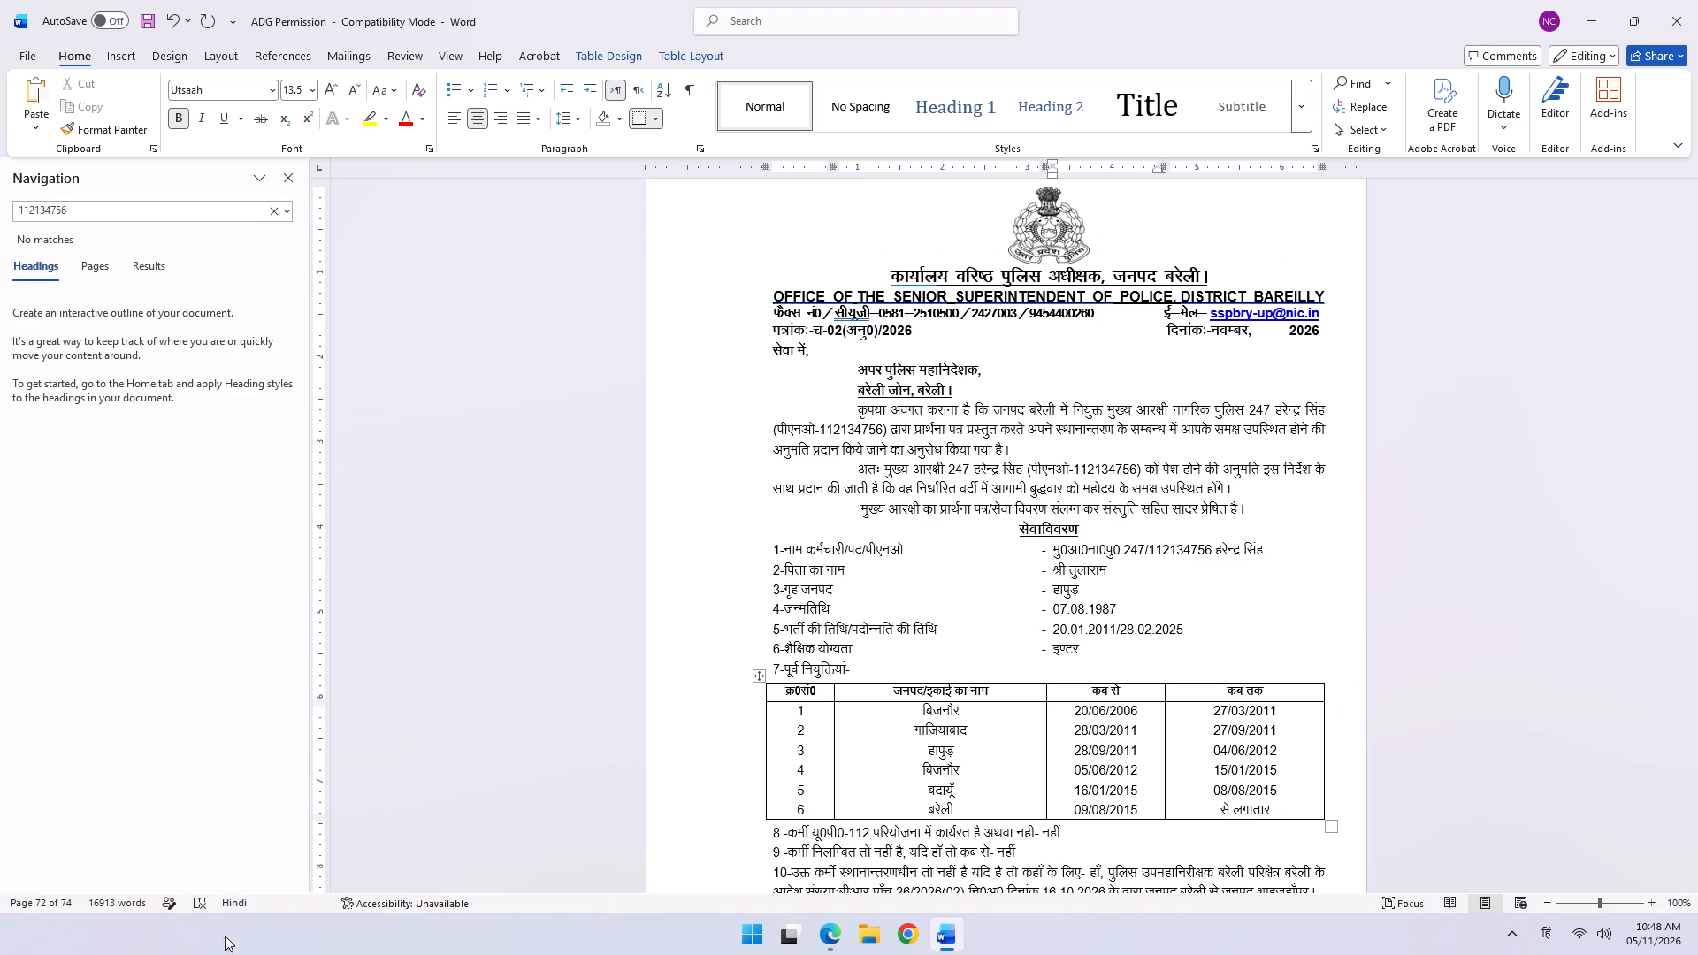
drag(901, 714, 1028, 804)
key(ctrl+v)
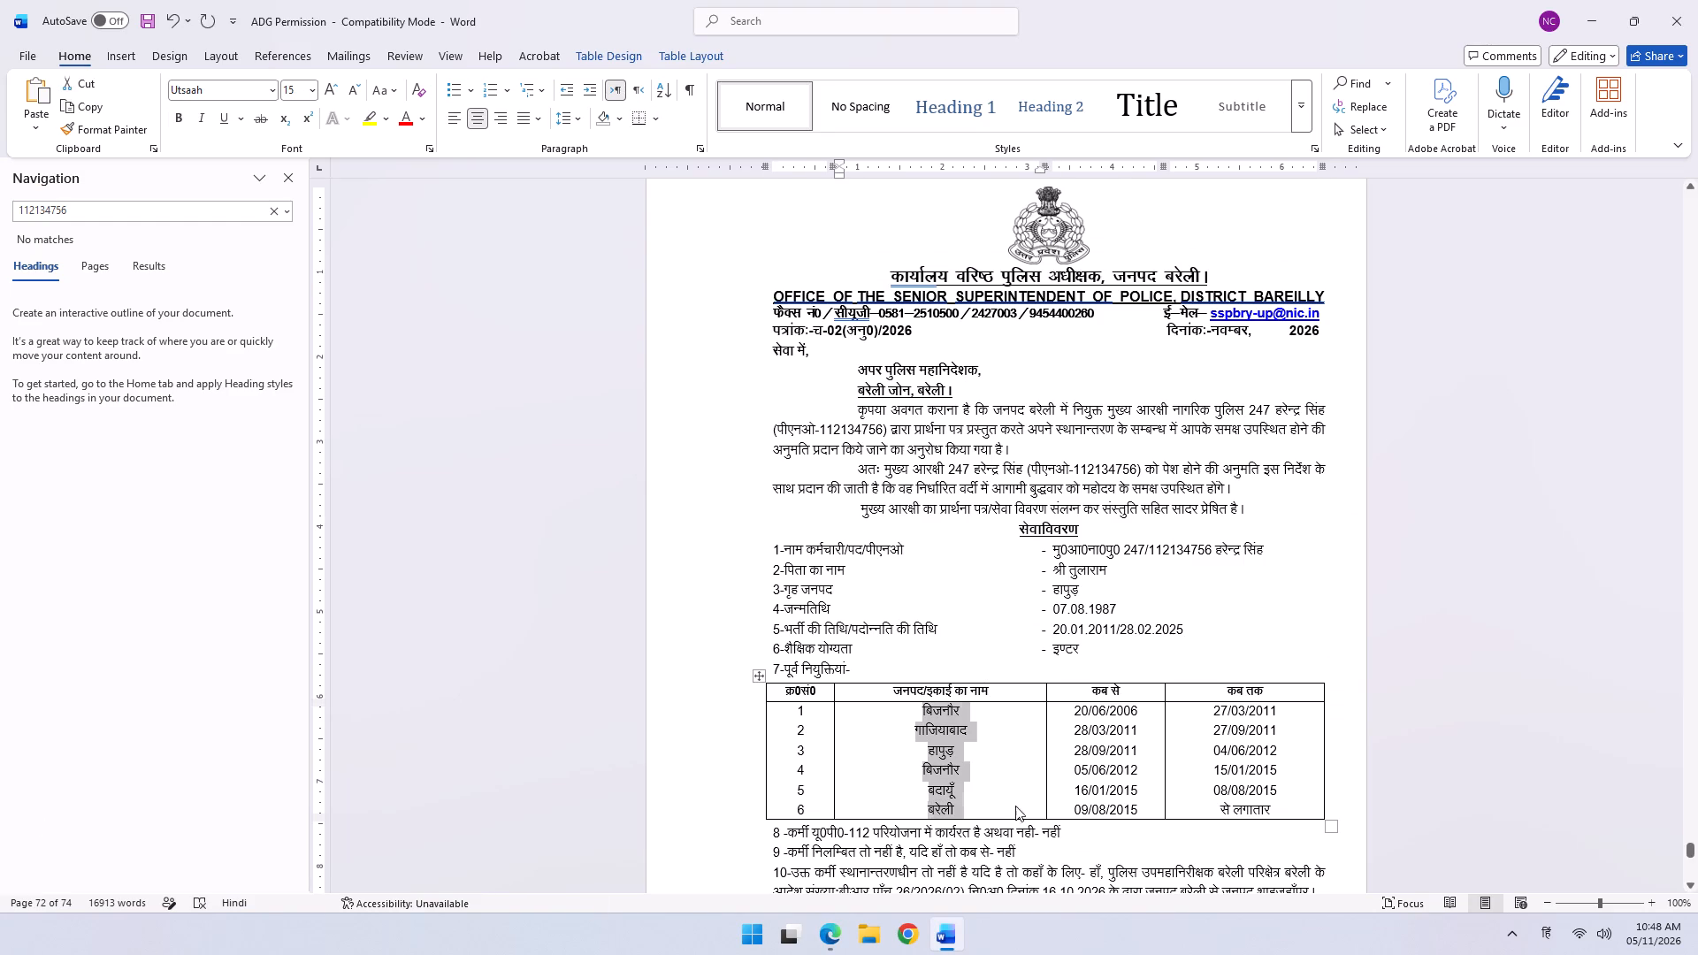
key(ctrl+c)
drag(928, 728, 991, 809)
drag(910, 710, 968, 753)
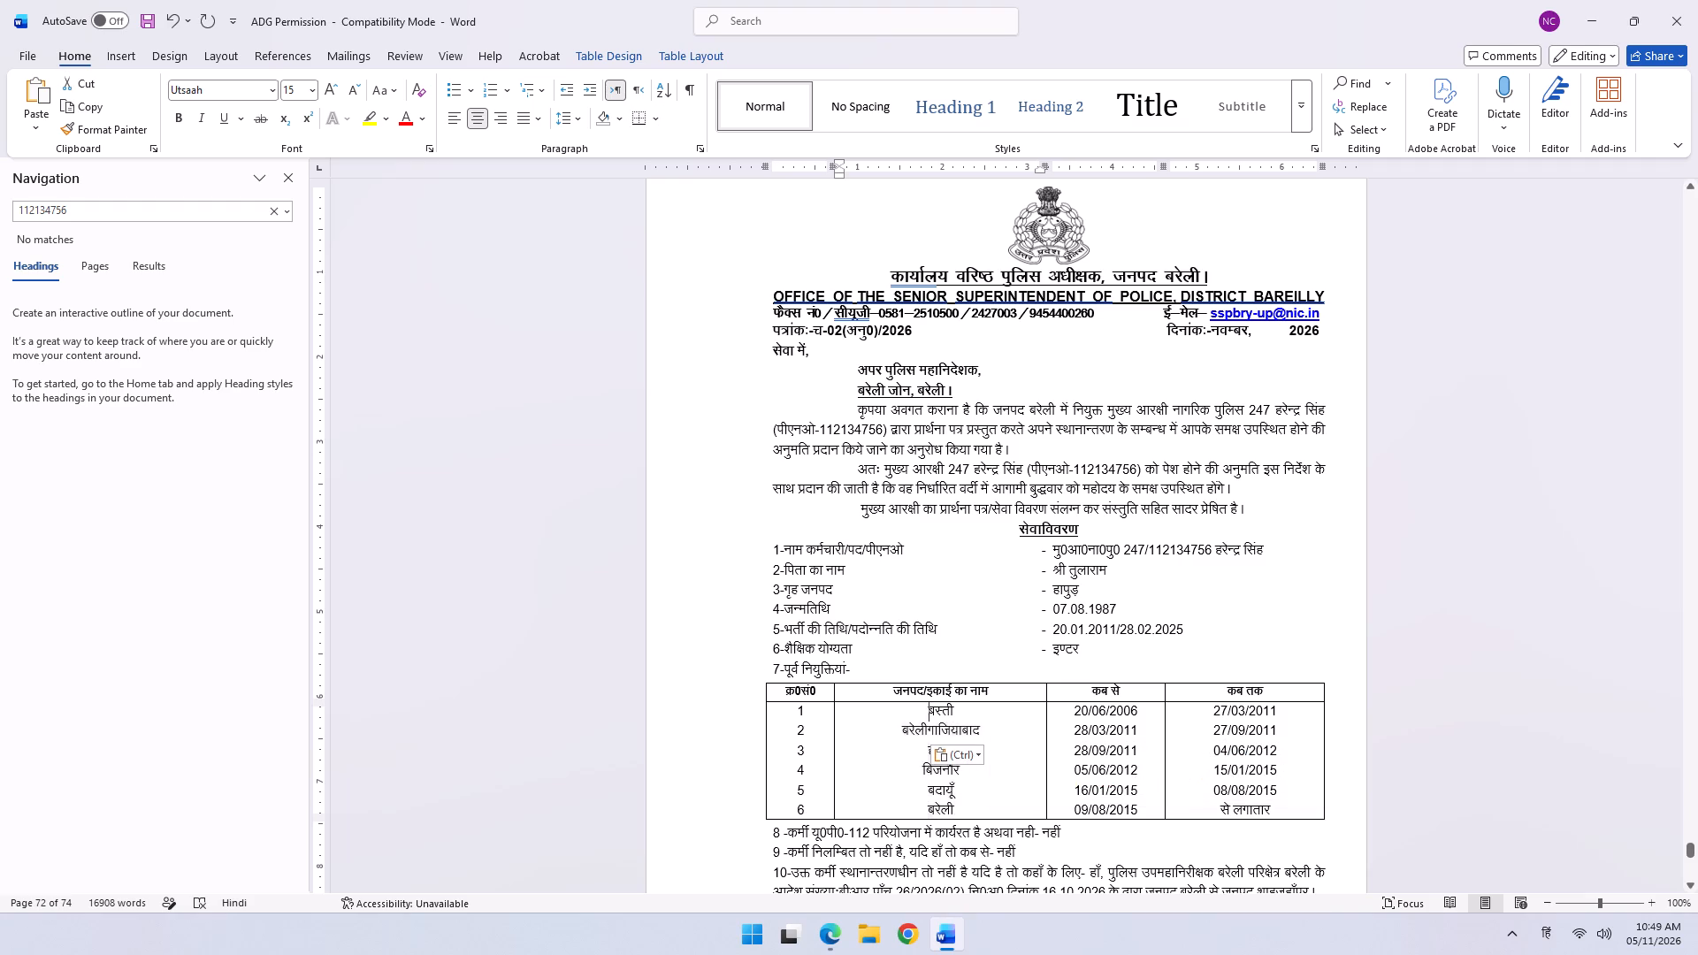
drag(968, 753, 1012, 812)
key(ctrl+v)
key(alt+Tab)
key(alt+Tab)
Copy the पूर्व नियुक्तियां cell again and replace all the table's जनपद/इकाई names with बस्ती and बरेली.
key(alt+Tab)
click(1334, 262)
key(ctrl+c)
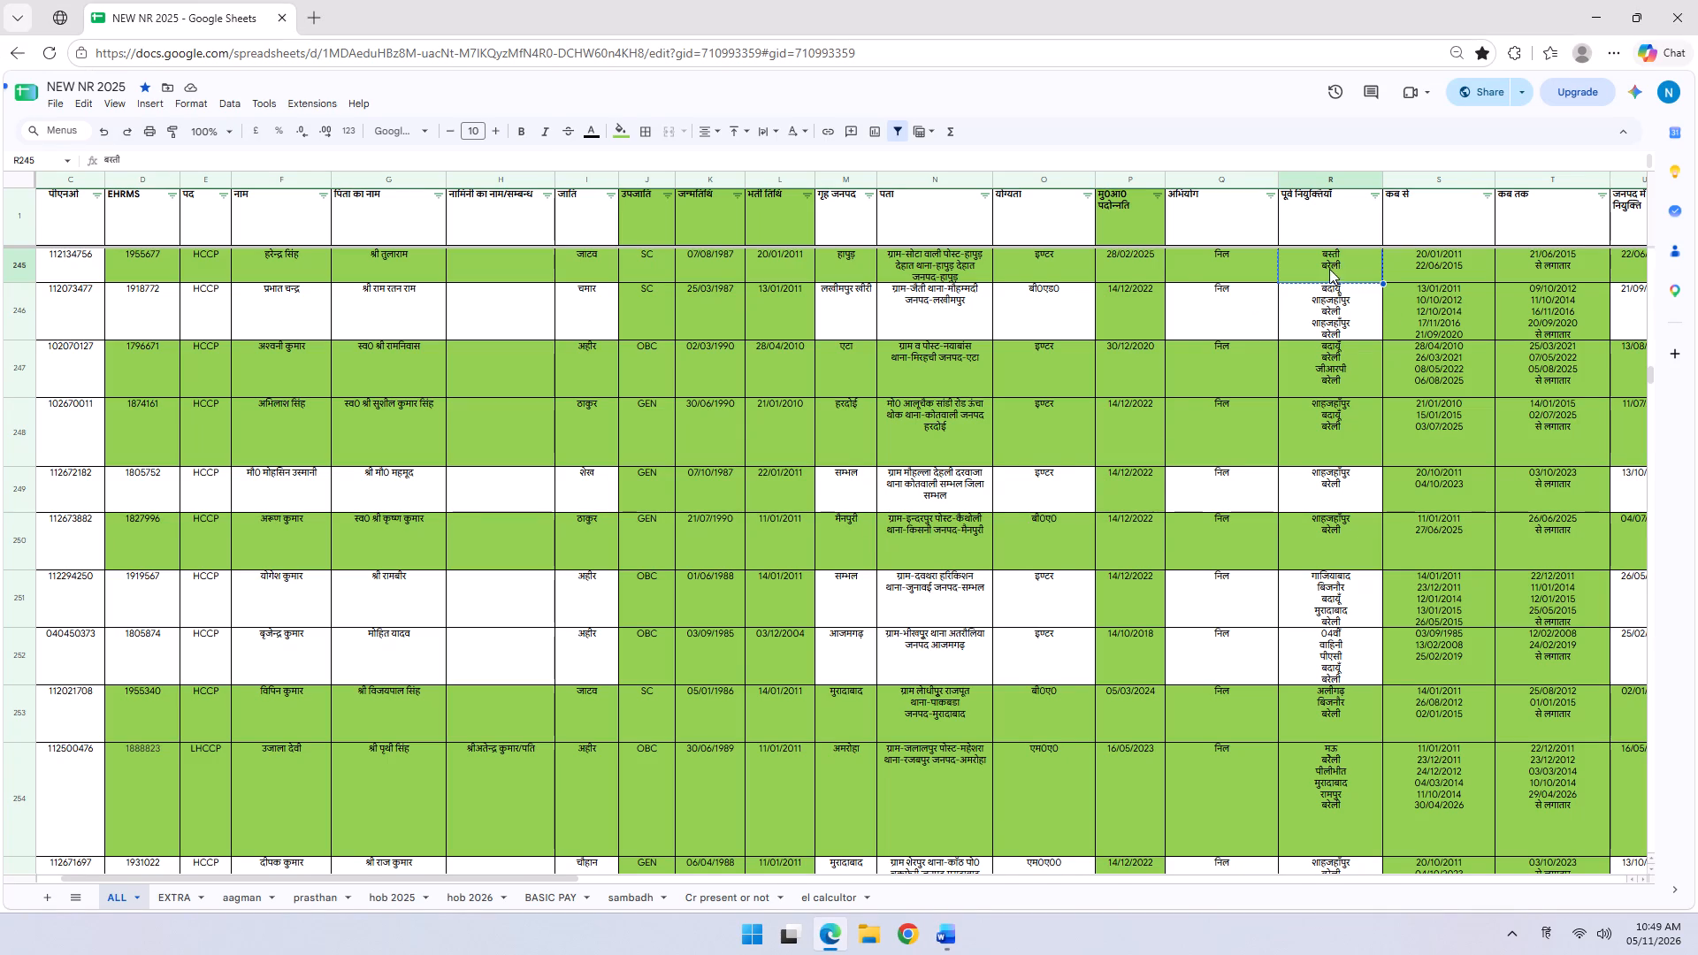
key(alt+Tab)
drag(921, 712, 999, 800)
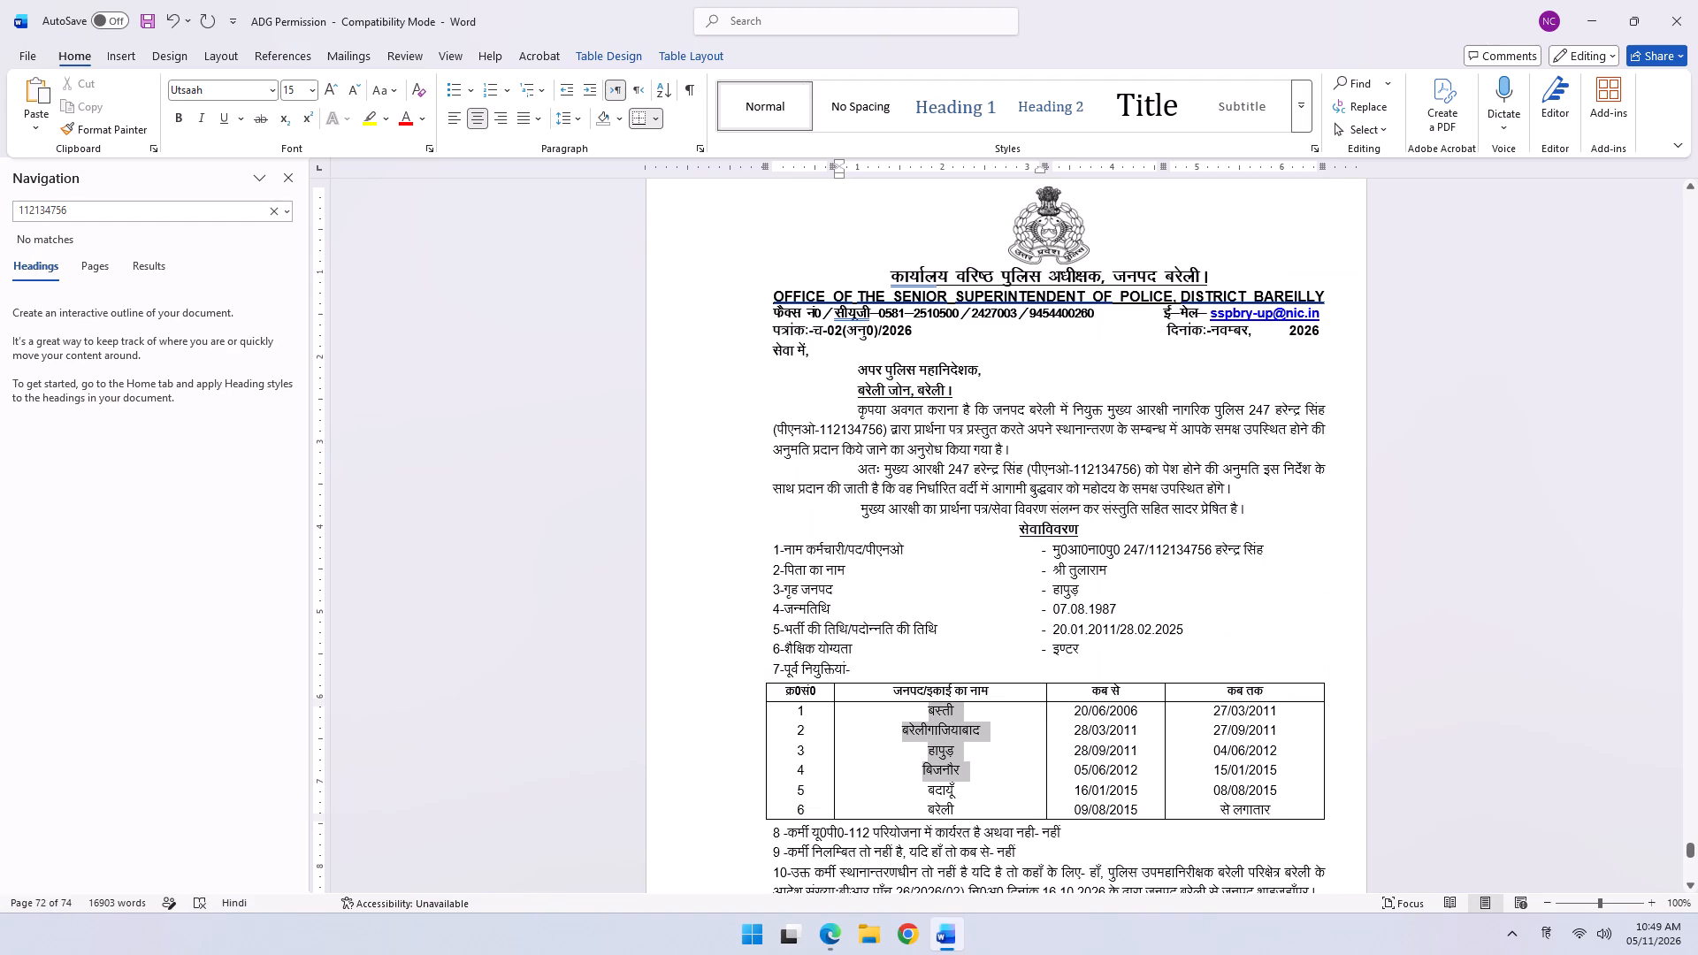
drag(999, 800, 1006, 809)
key(ctrl+v)
Copy the record's कब से dates and replace the table's कब से column entries with 20/01/2011 and 22/06/2015.
key(alt+Tab)
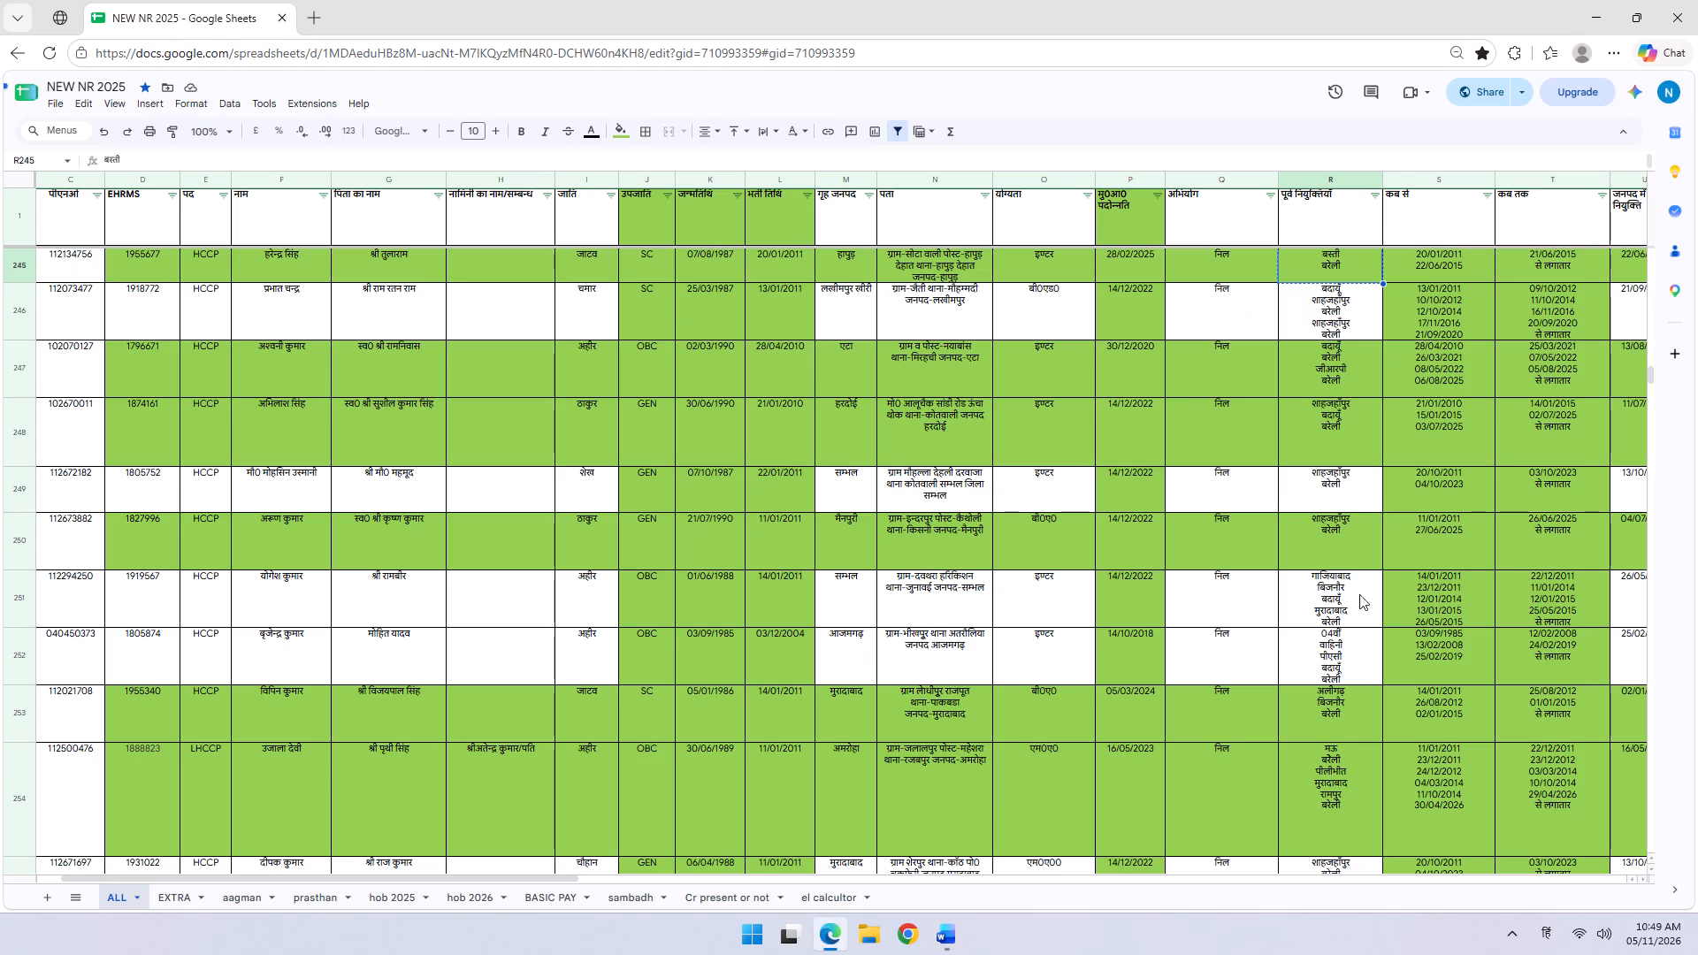
key(Tab)
key(ctrl+c)
key(alt+Tab)
key(Tab)
key(ctrl+v)
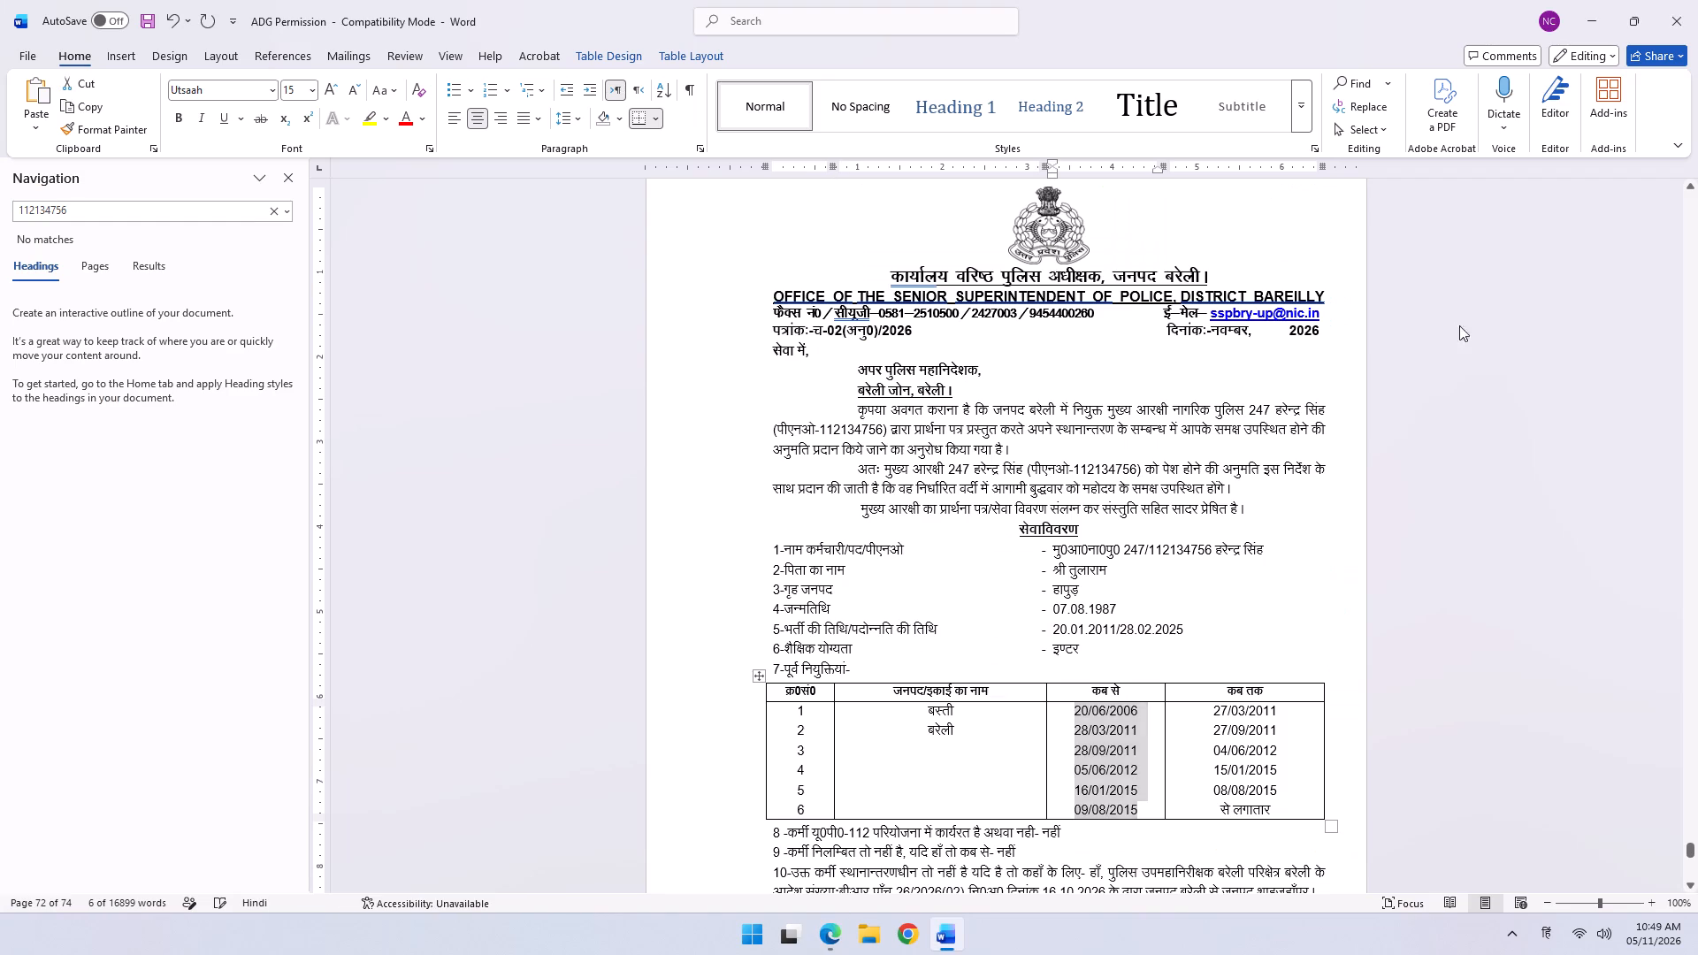
Copy the record's कब तक entries and replace the table's कब तक column contents with 21/06/2015 and से लगातार.
key(alt+Tab)
key(Tab)
key(ctrl+c)
key(alt+Tab)
key(Tab)
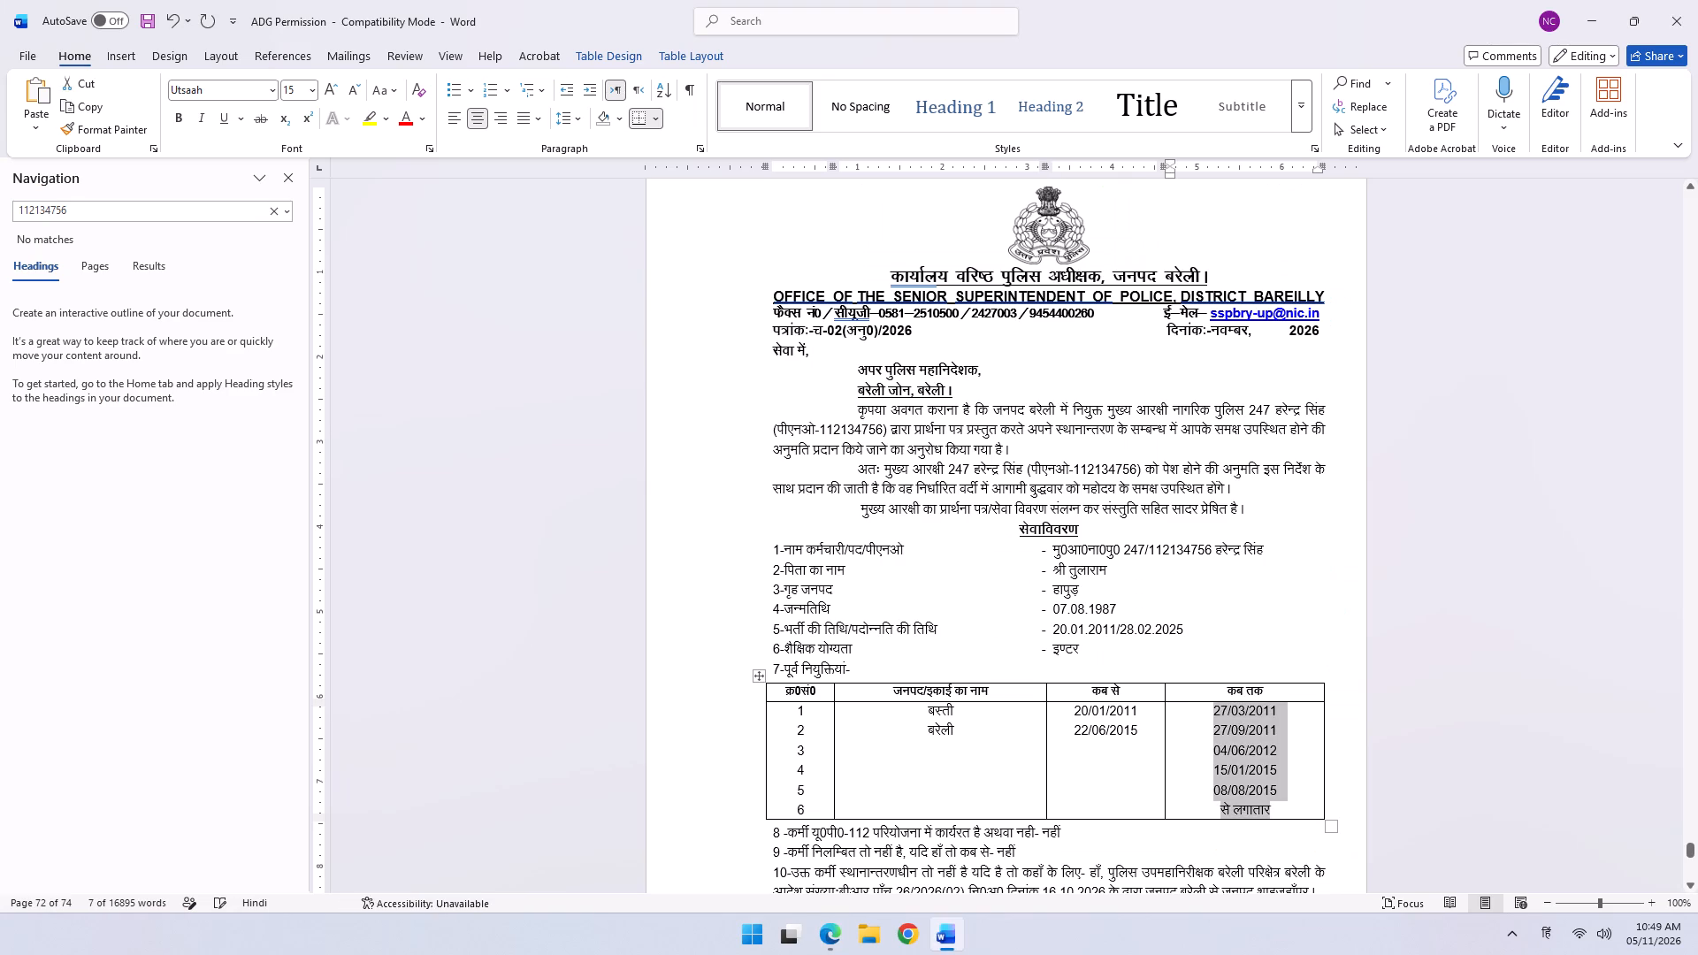
key(ctrl+v)
key(alt+Tab)
key(alt+Tab)
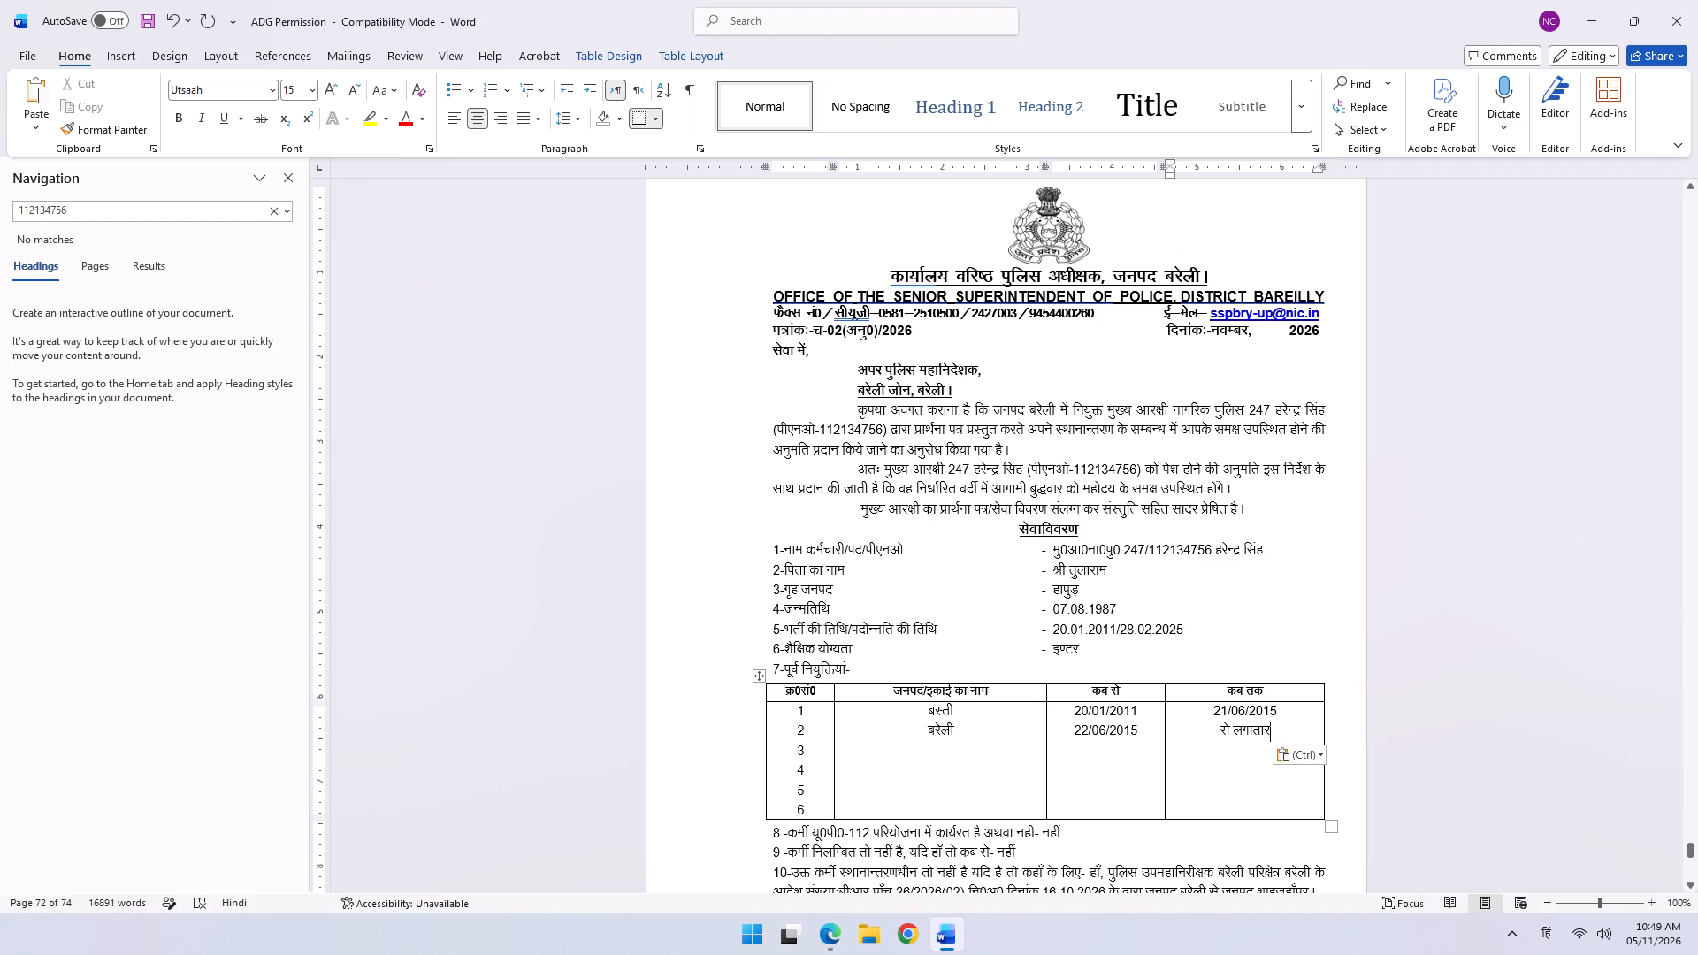
Delete the surplus serial numbers 3 to 6 and their leftover lines from the table's क्र0सं0 column.
drag(796, 750, 817, 810)
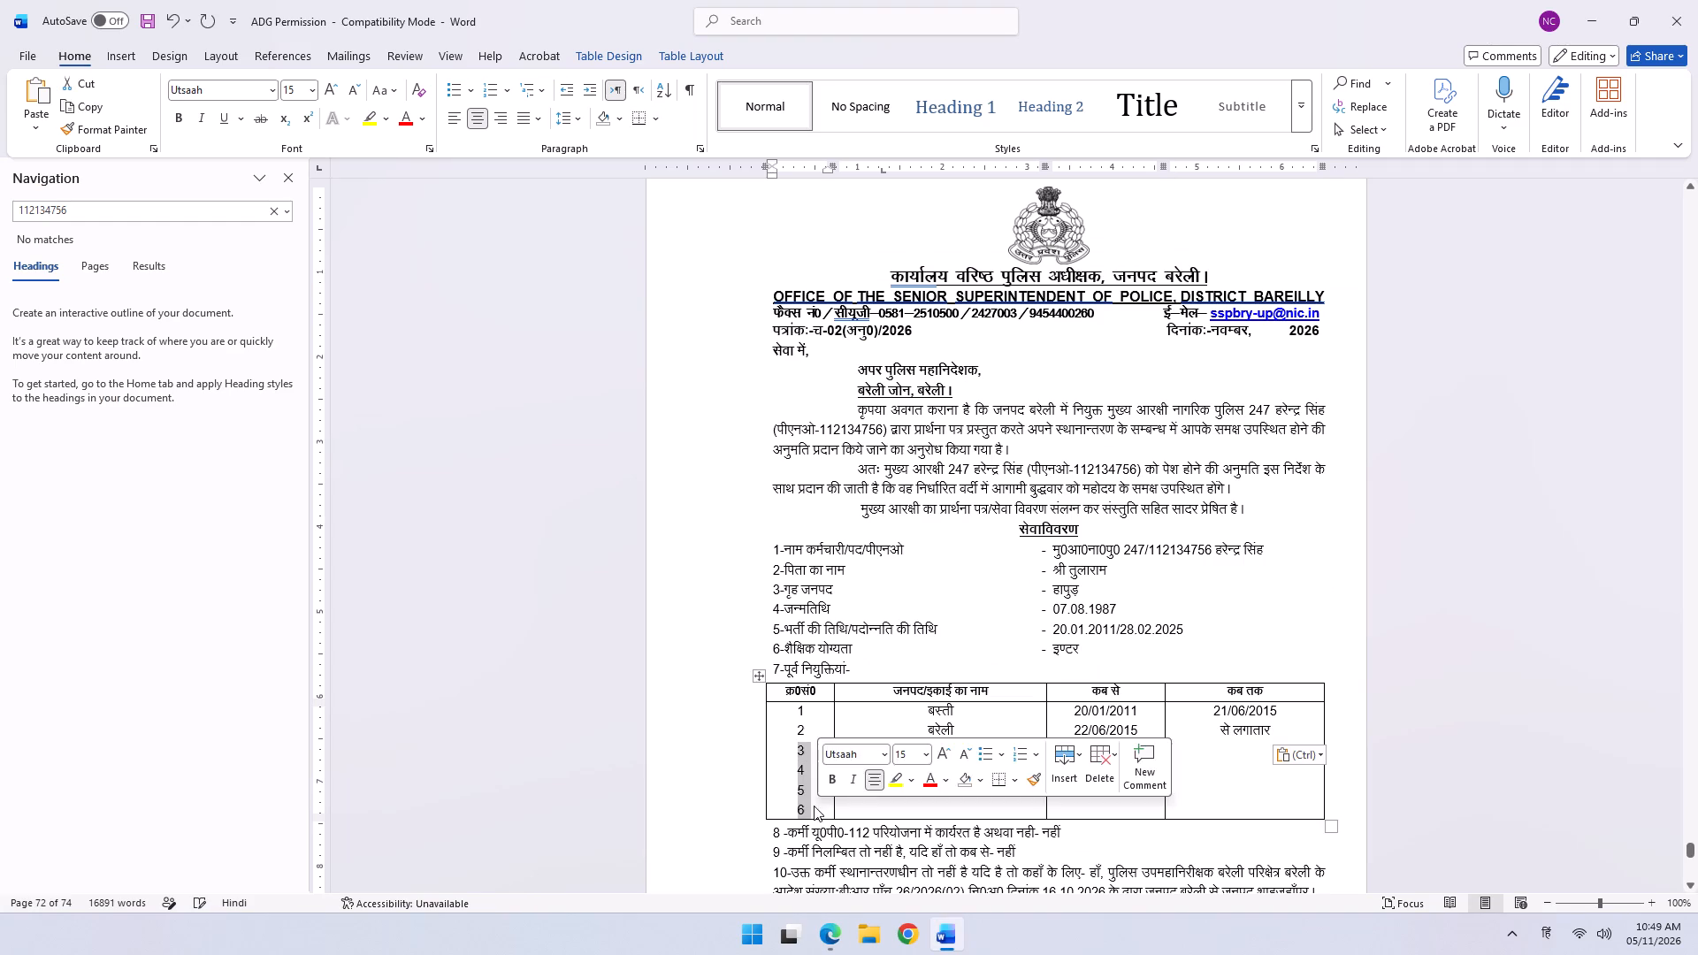
key(BackSpace)
key(BackSpace)
key(BackSpace)
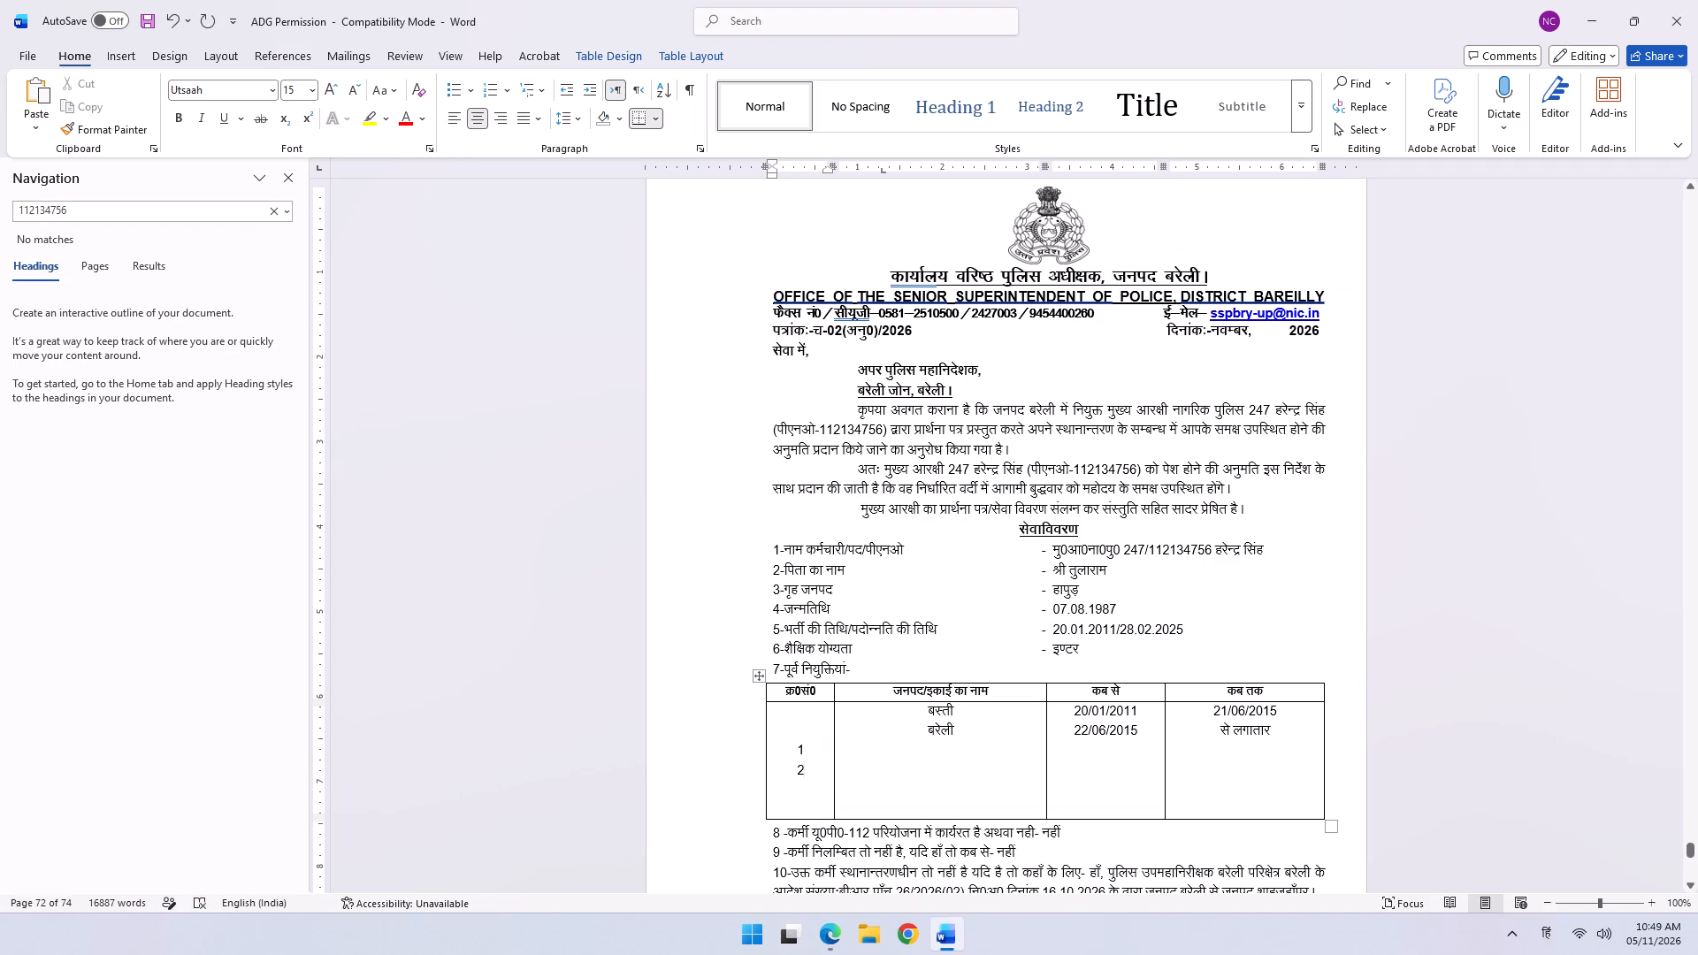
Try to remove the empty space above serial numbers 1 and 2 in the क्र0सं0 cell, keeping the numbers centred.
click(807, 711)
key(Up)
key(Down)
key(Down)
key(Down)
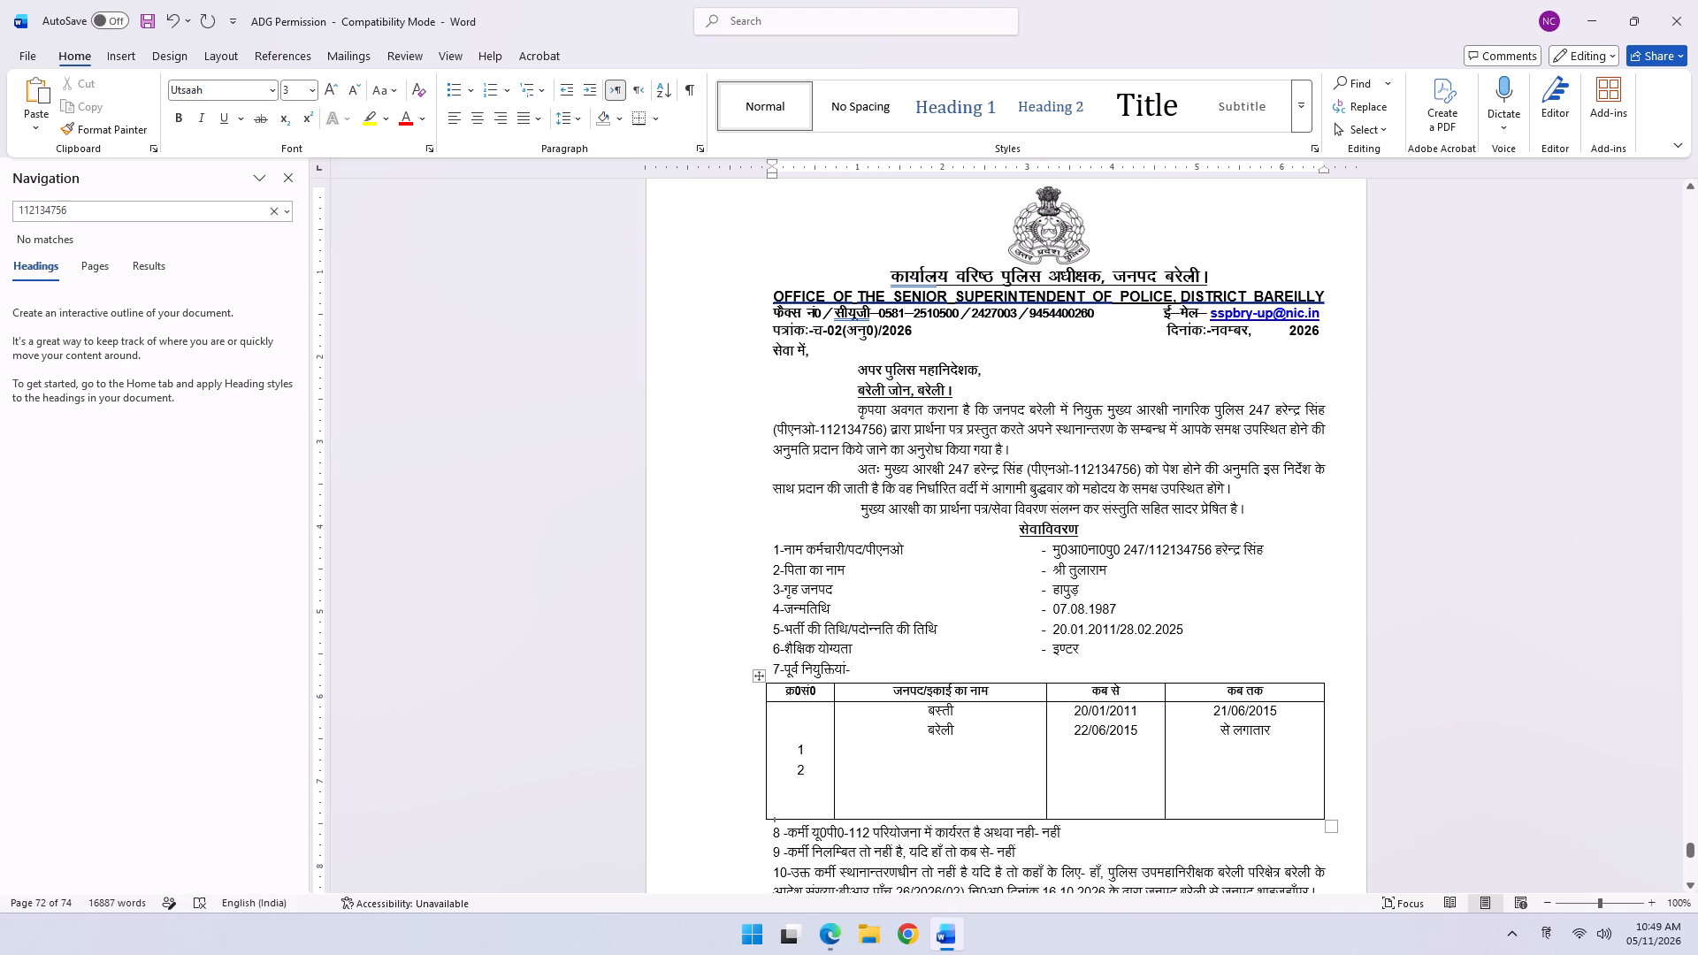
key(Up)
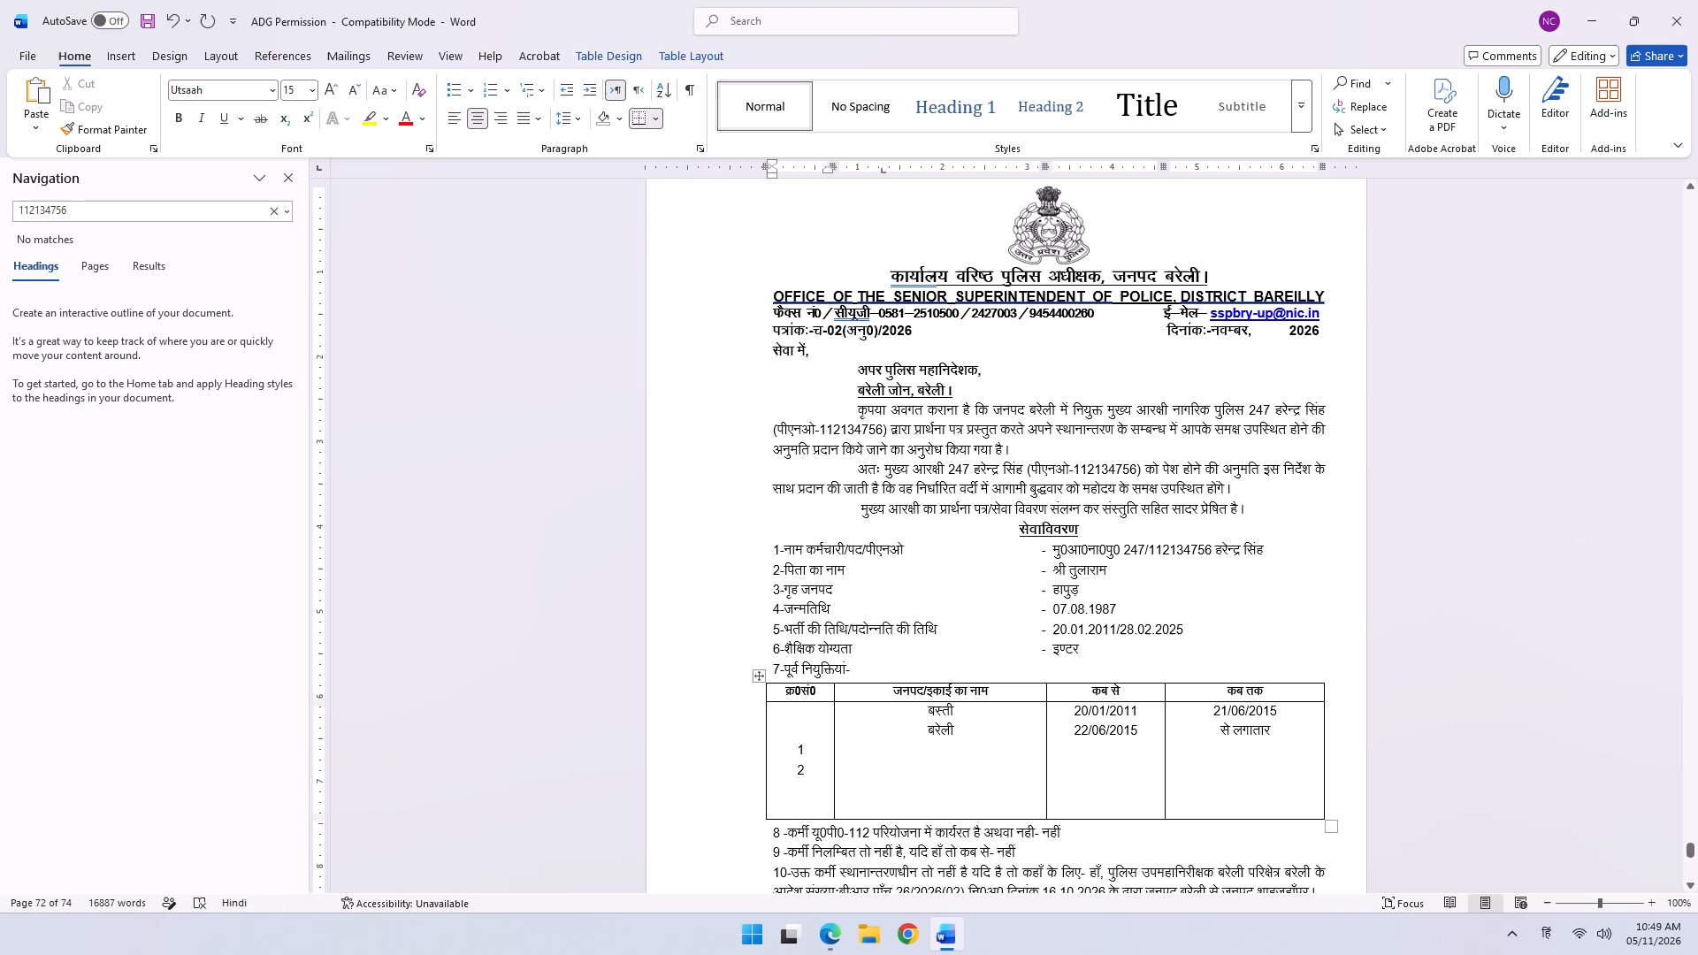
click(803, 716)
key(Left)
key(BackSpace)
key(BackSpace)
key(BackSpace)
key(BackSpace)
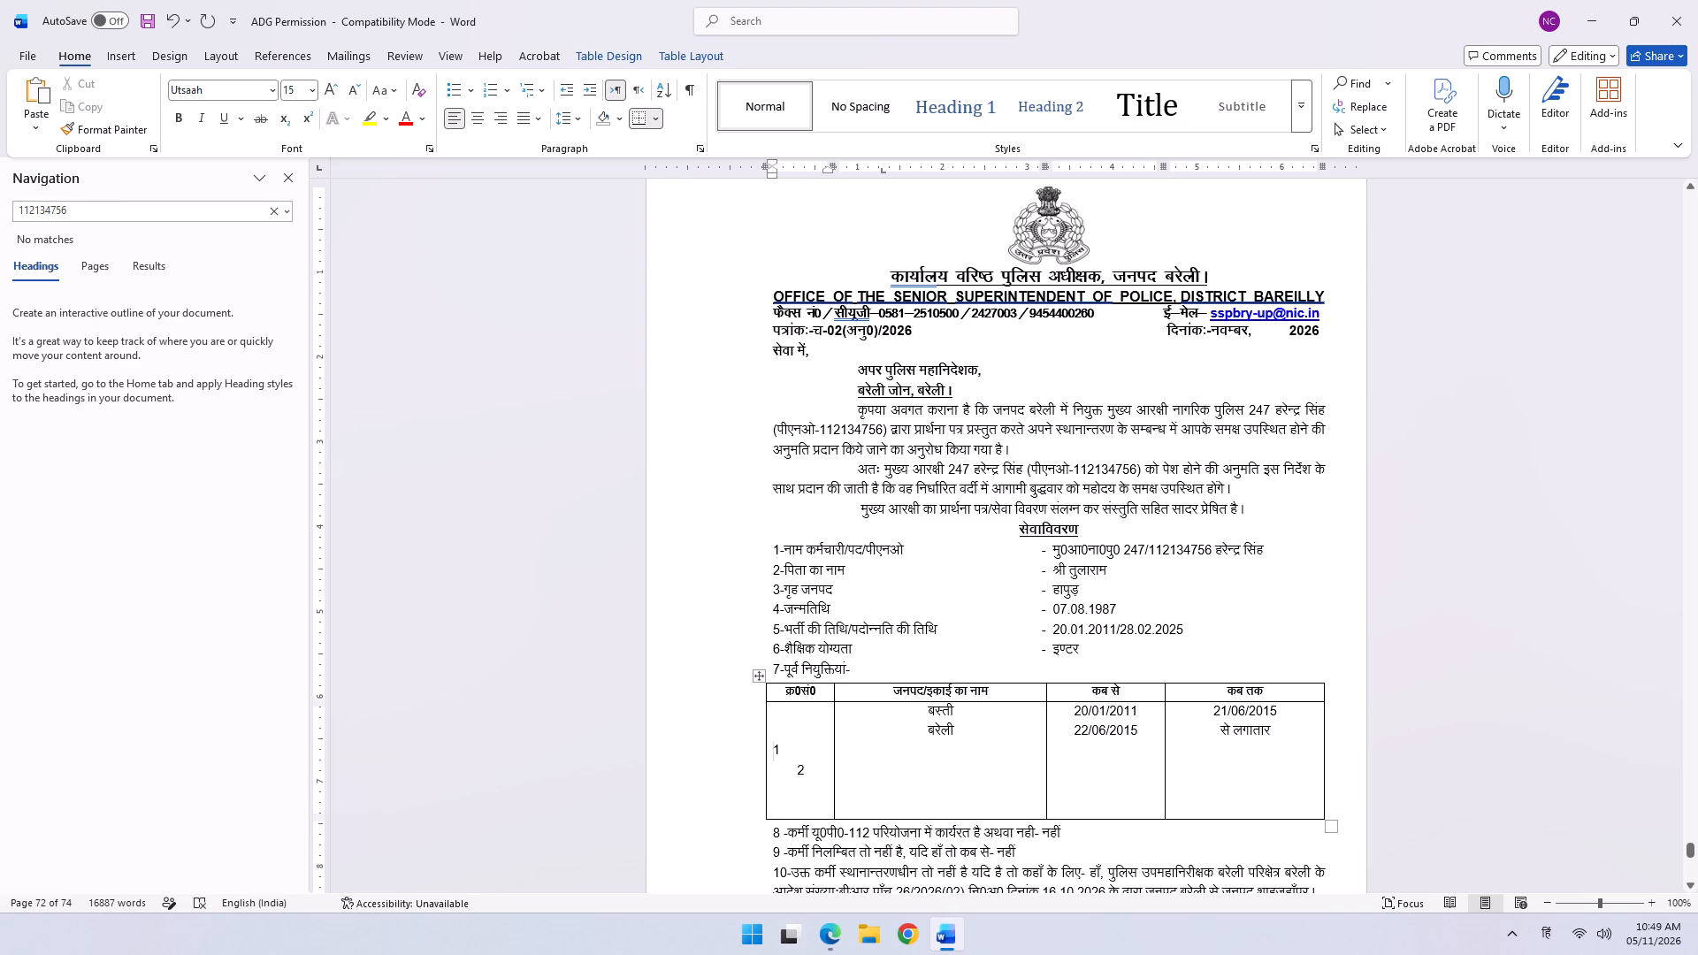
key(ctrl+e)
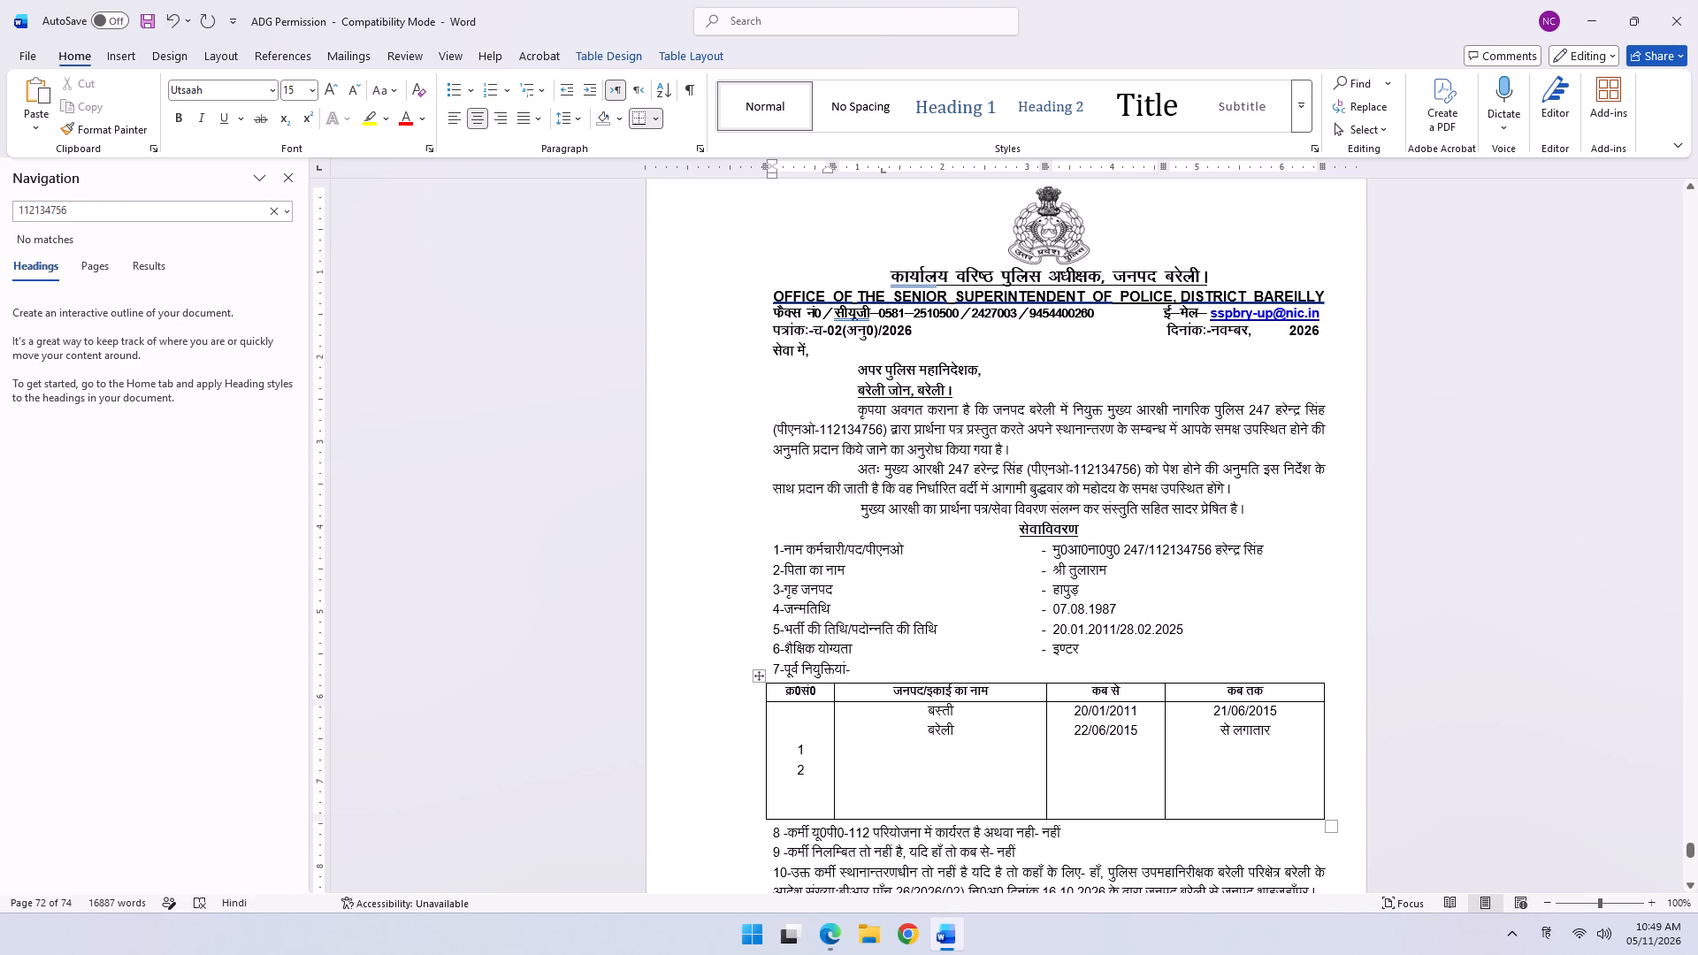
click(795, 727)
Reduce the height of the पूर्व नियुक्तियां table's data row so it fits just its two lines of entries.
drag(899, 818, 903, 742)
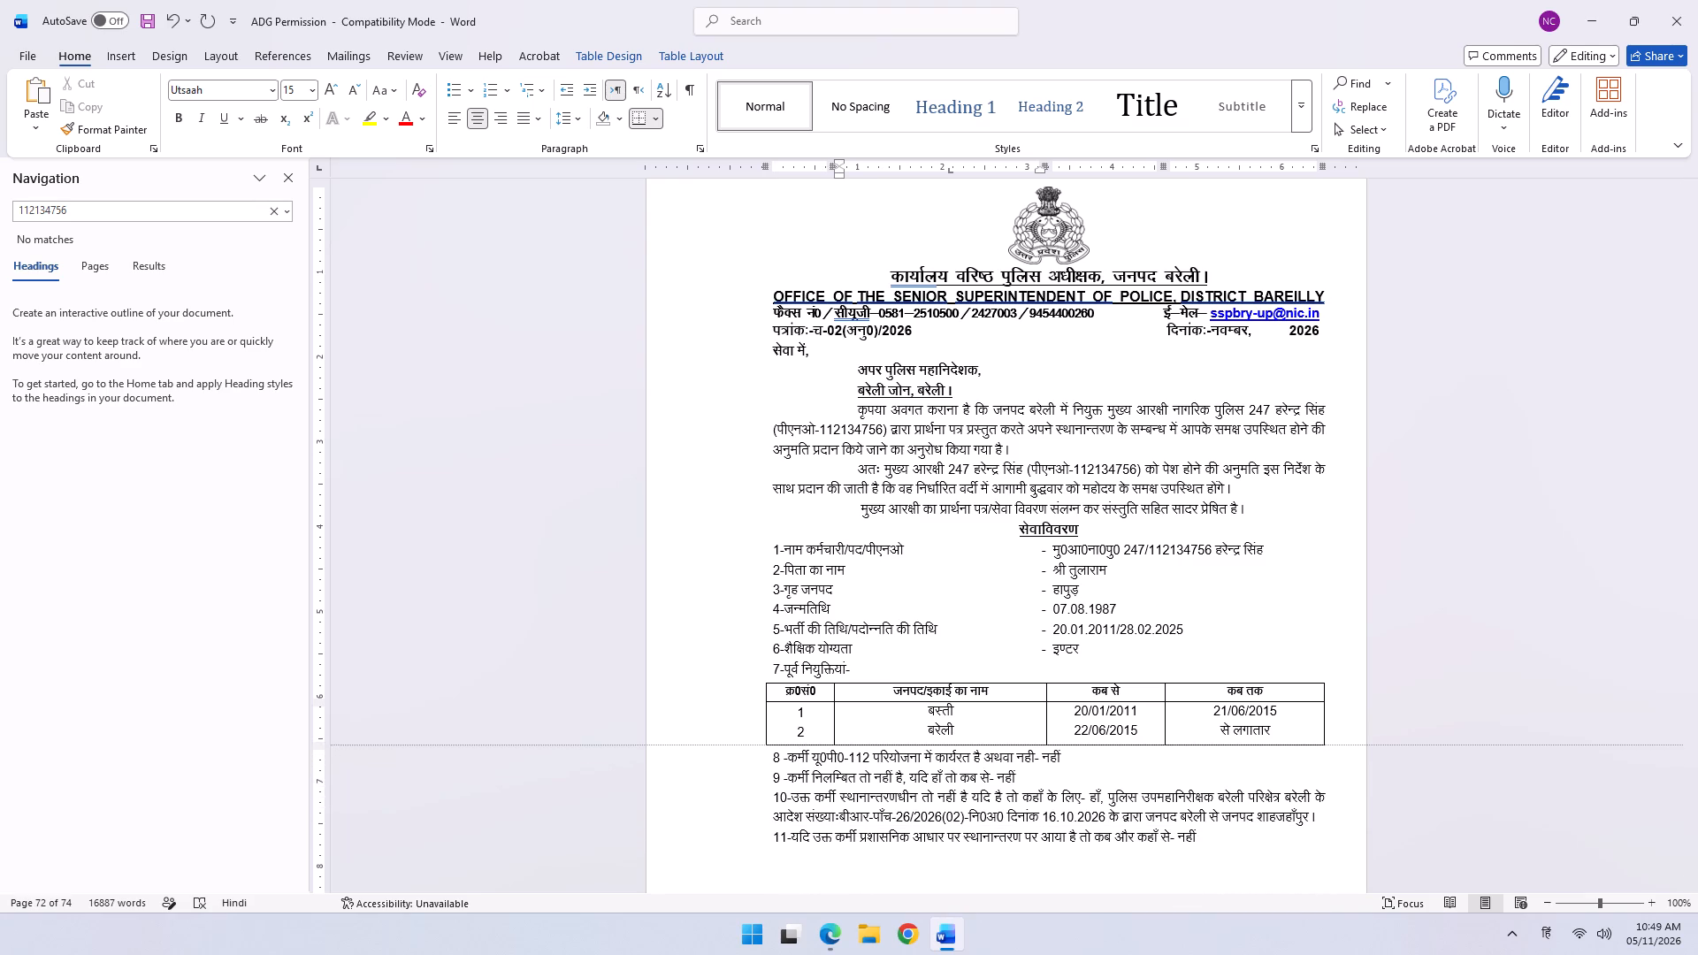
drag(903, 742, 905, 738)
click(1178, 718)
Switch to the spreadsheet, find the officer by PNO in the prasthan sheet and check the transfer order against item 10 of the letter.
key(alt+Tab)
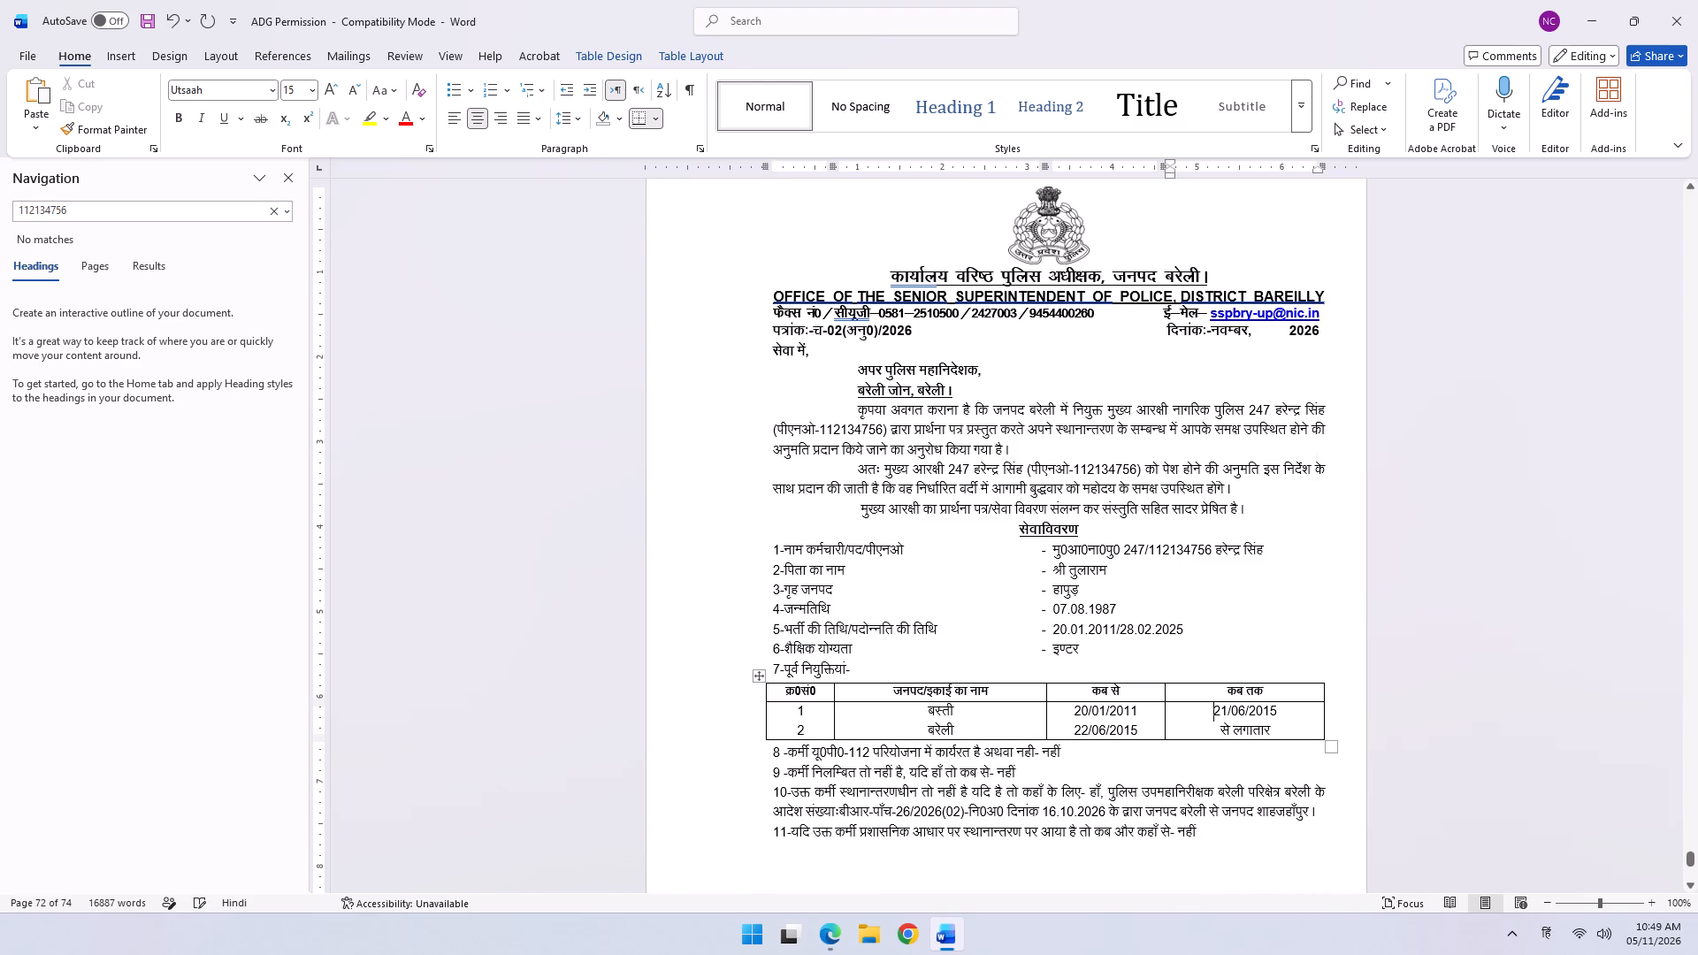
key(alt+Tab)
key(alt+Tab)
key(Tab)
key(Tab)
key(Tab)
key(Tab)
key(alt+Tab)
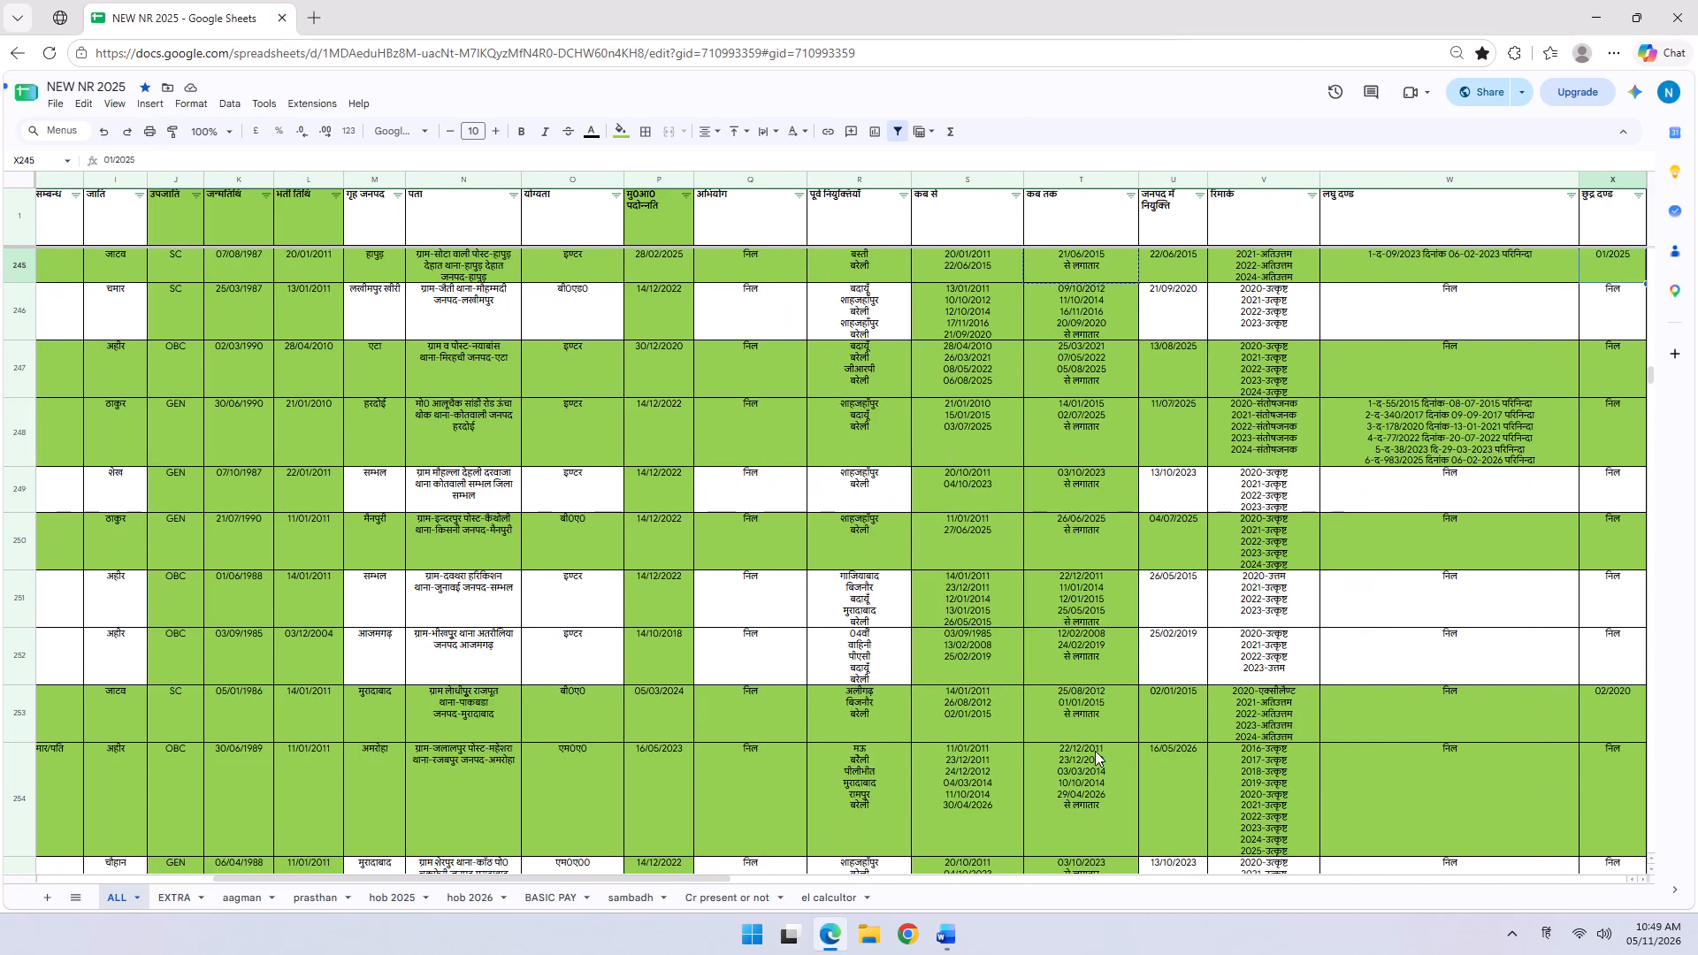
key(alt+Tab)
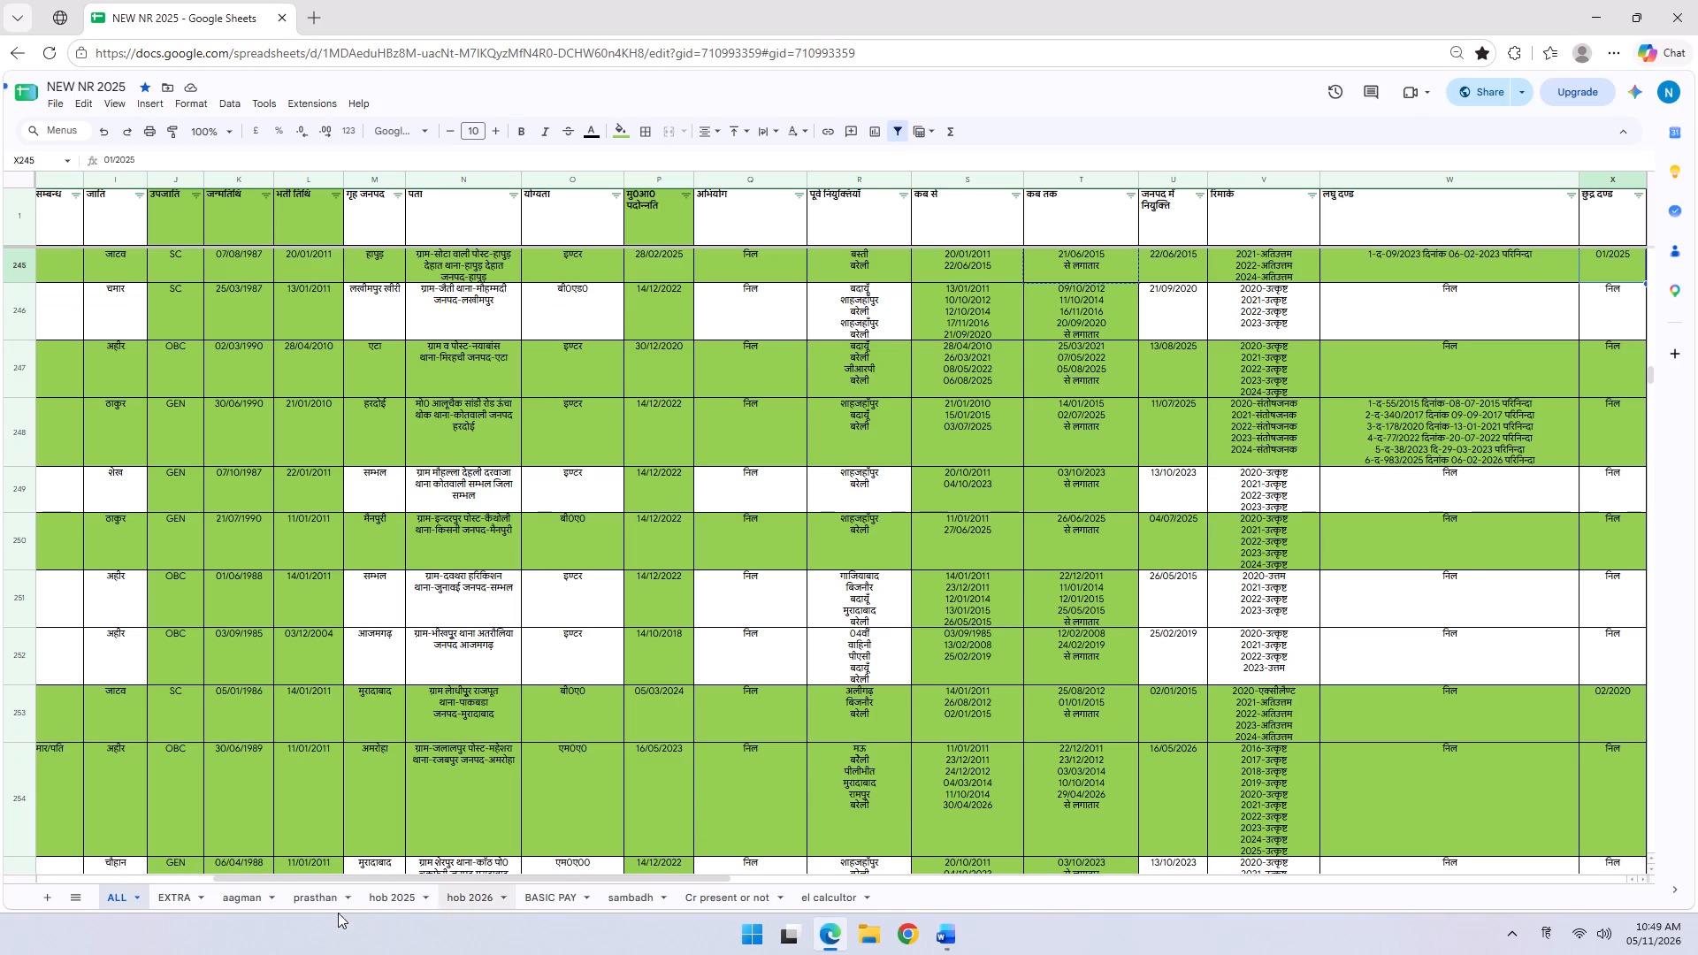
click(313, 903)
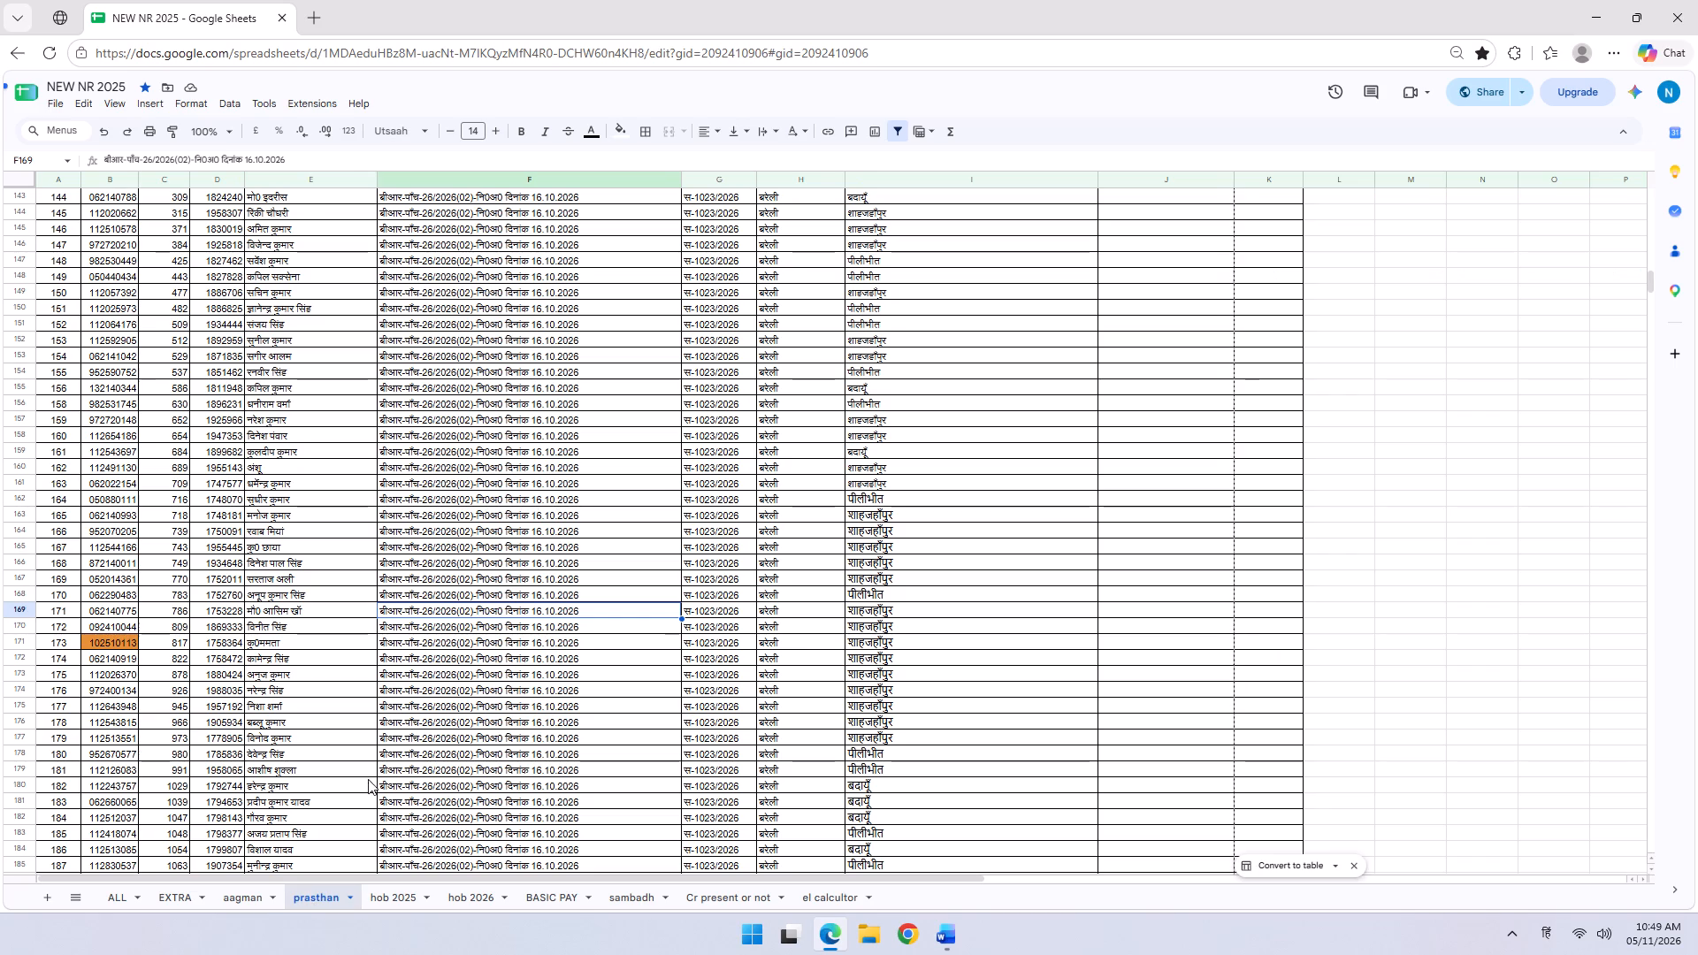
click(428, 693)
key(ctrl+f)
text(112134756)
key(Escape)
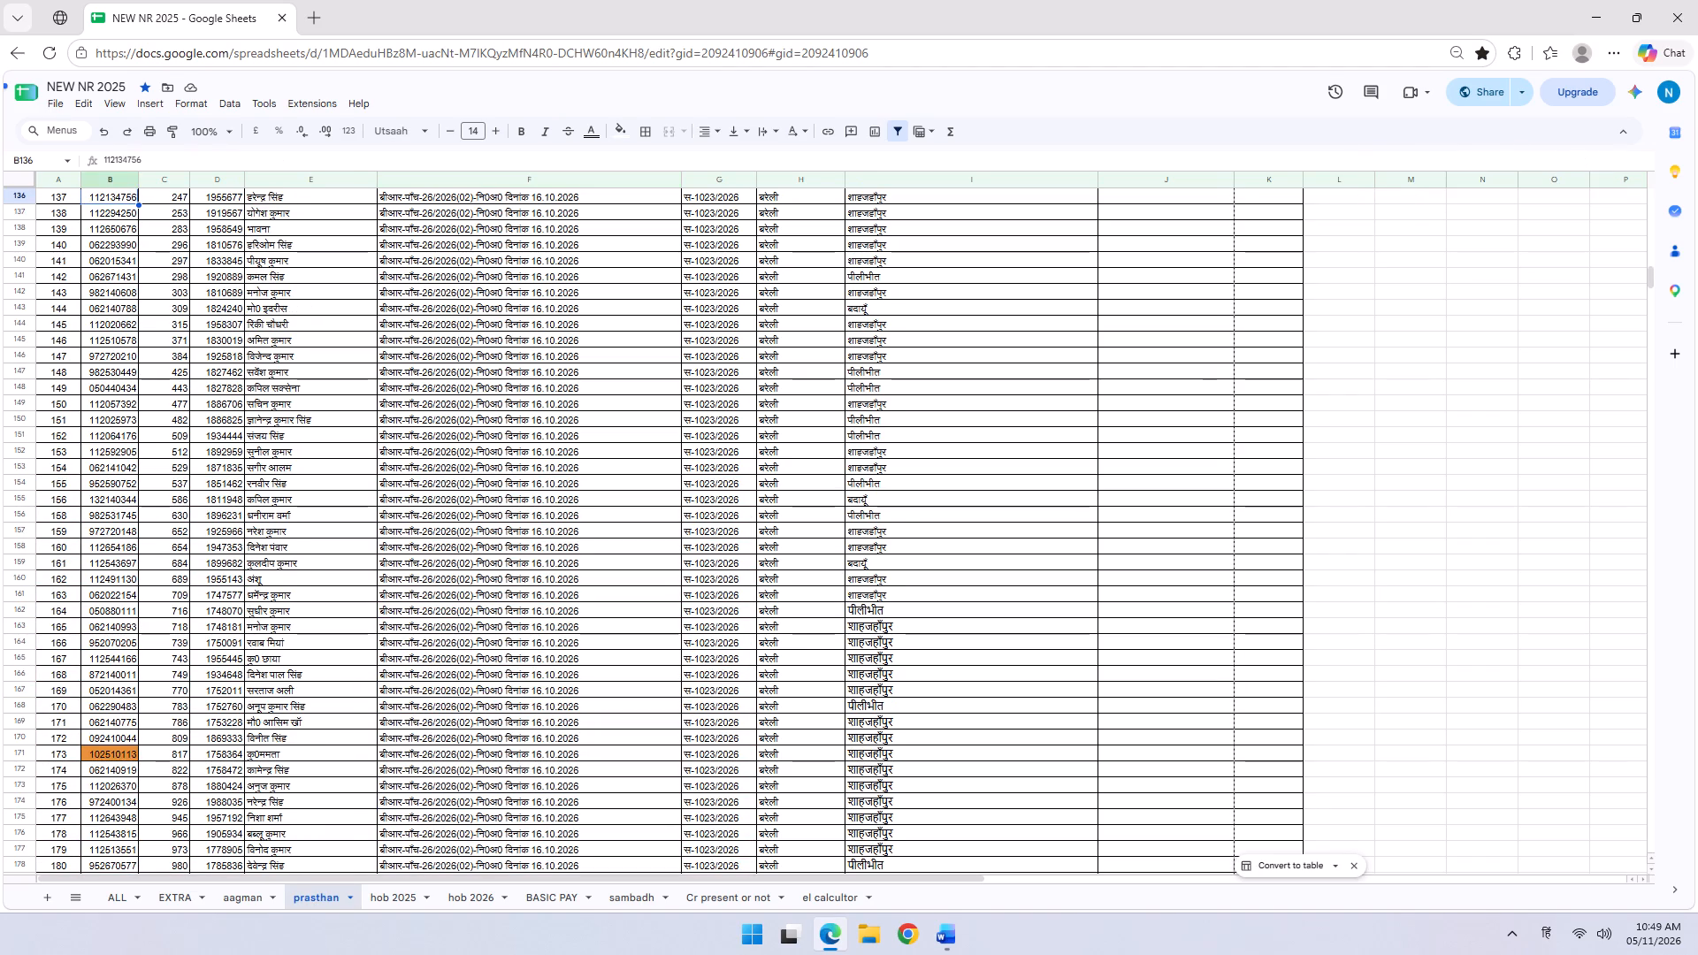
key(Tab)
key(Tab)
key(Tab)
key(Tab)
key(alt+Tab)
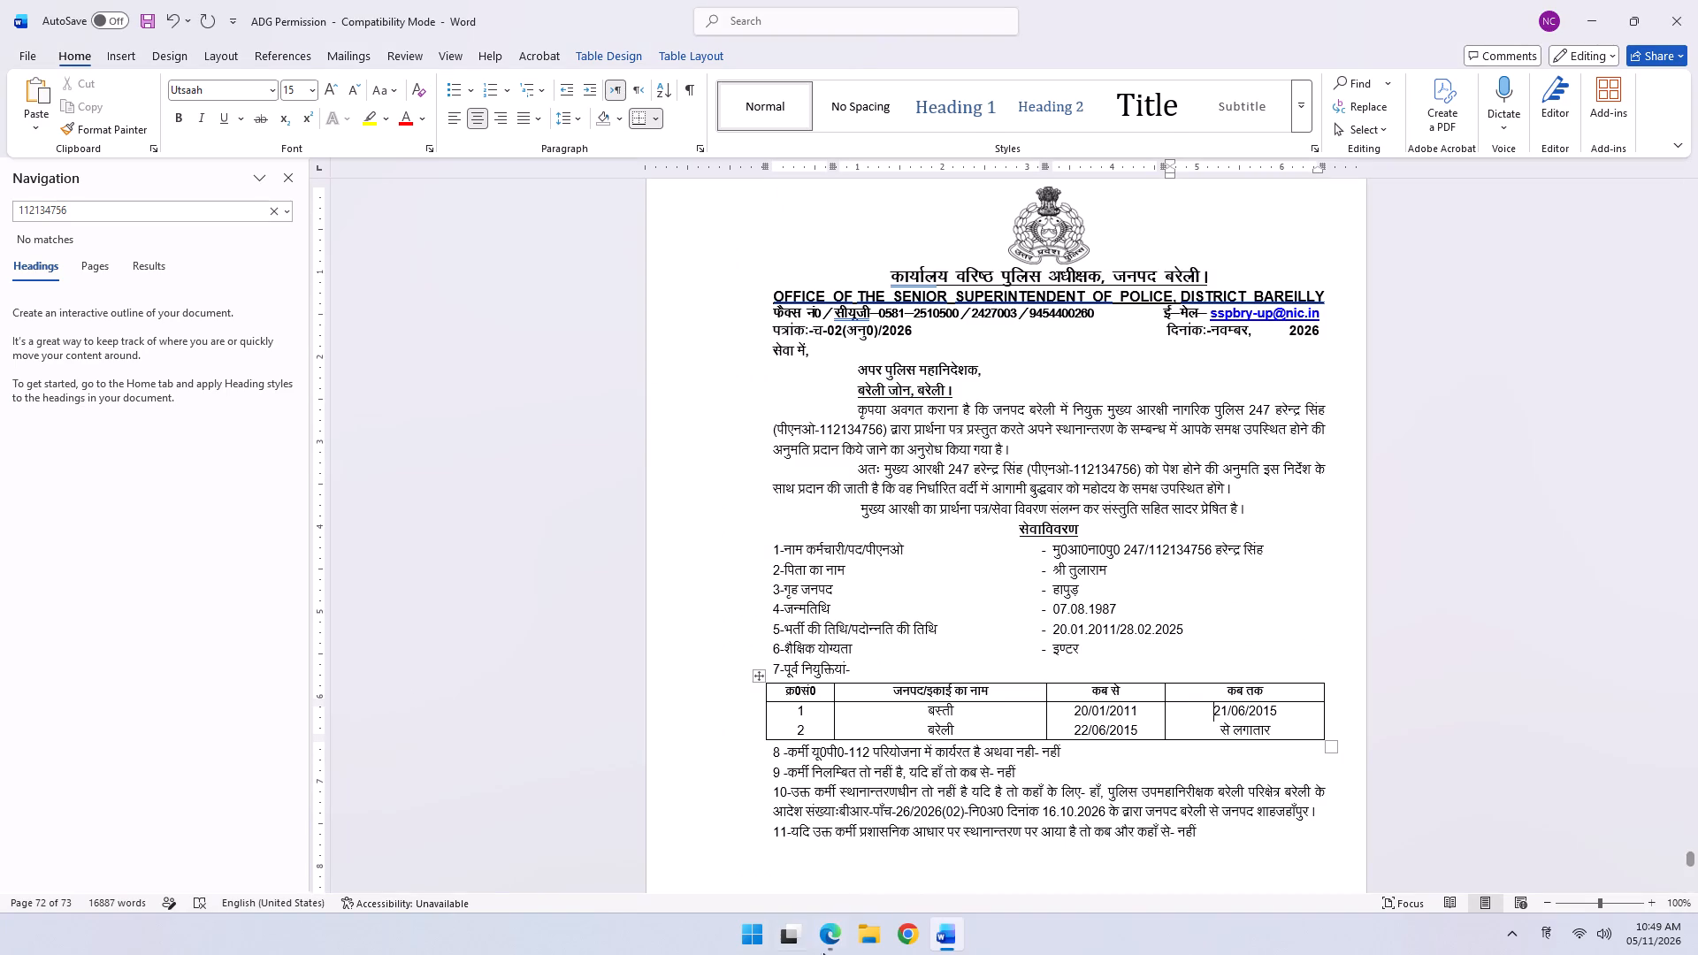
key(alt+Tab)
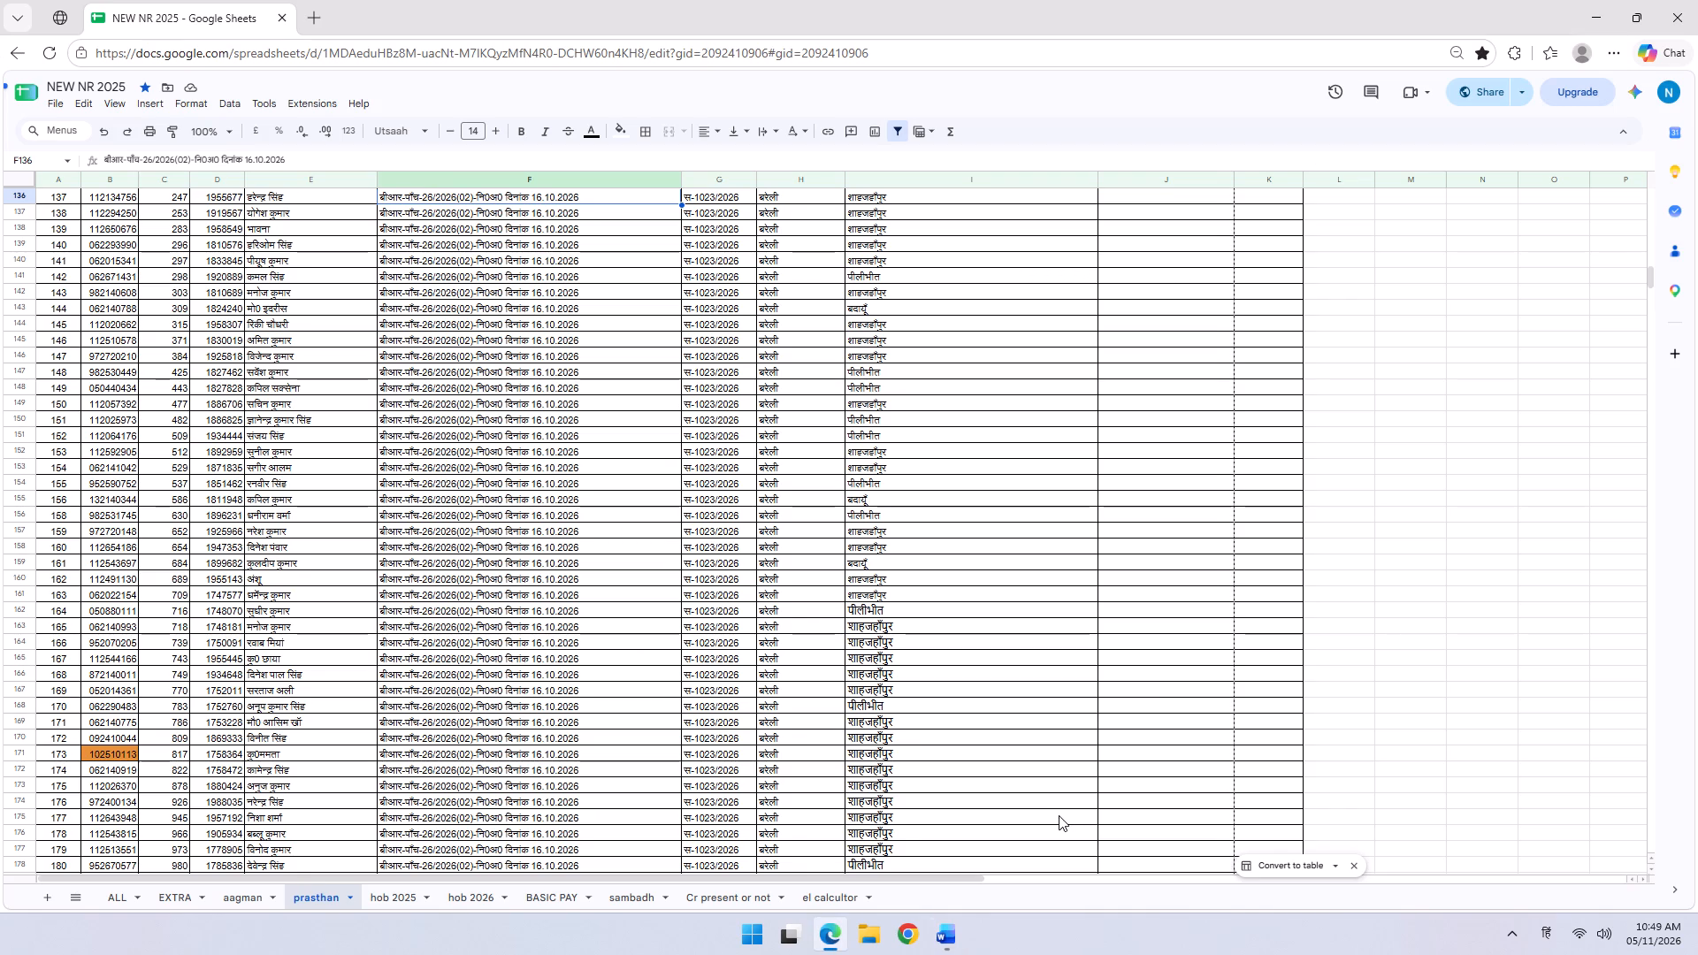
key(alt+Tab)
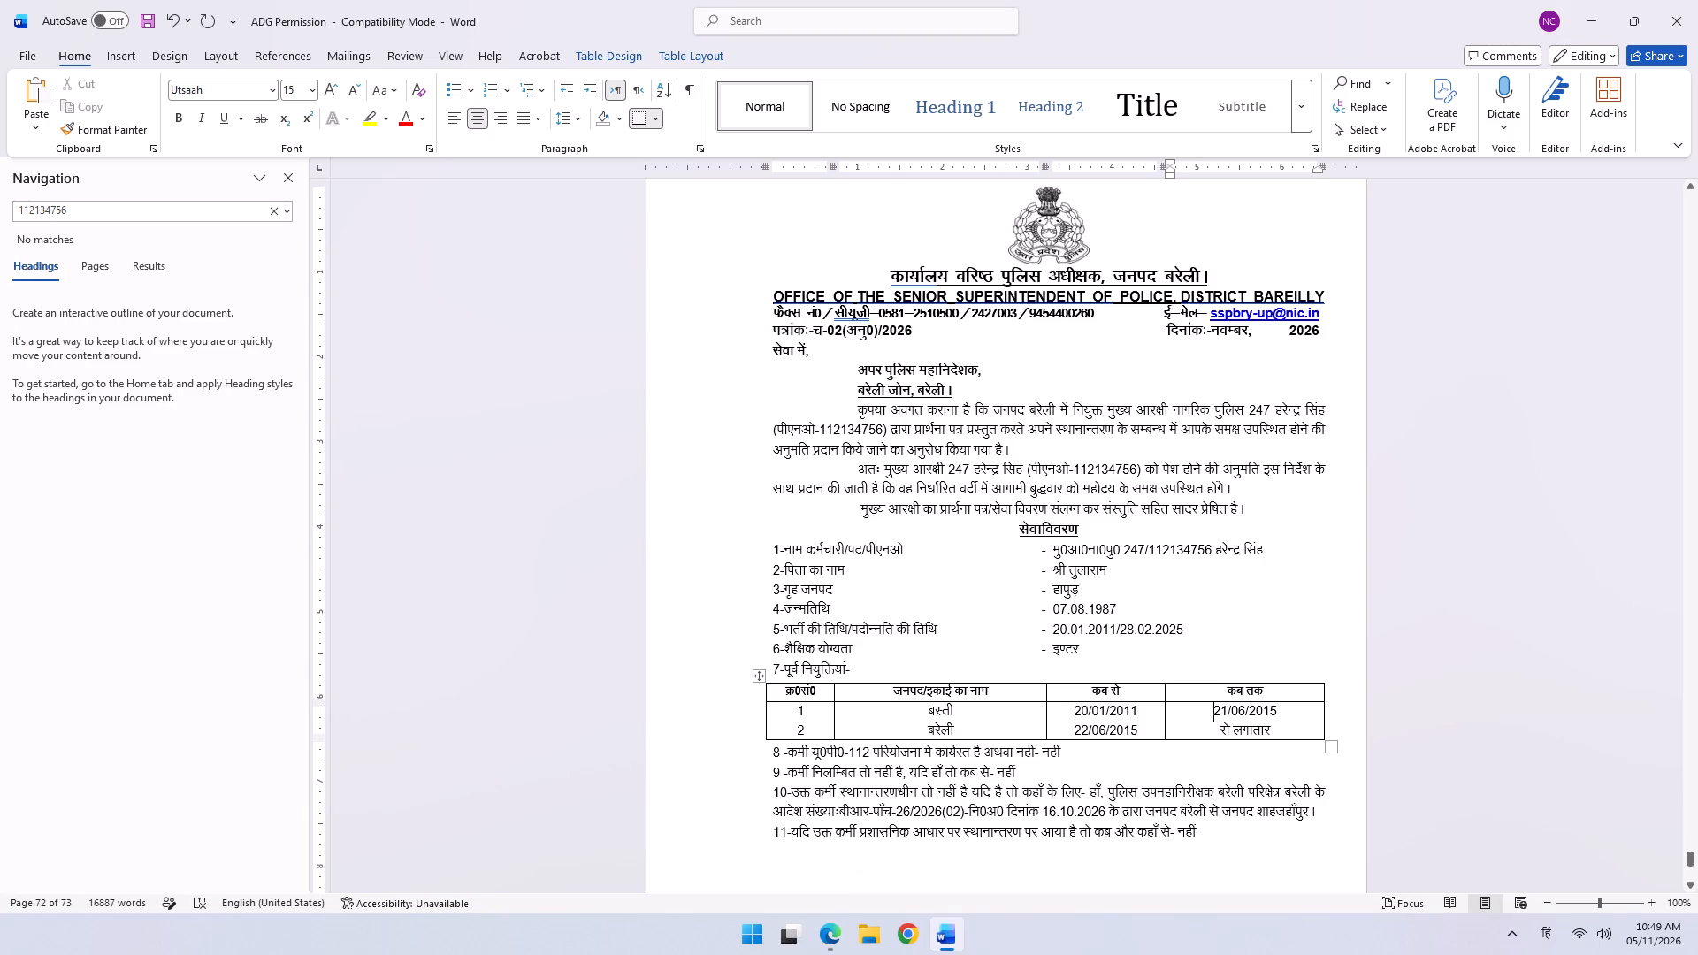
Add a blank line after the officer's letter so the following letter's letterhead starts on a new page.
scroll(1059, 768, down, 3)
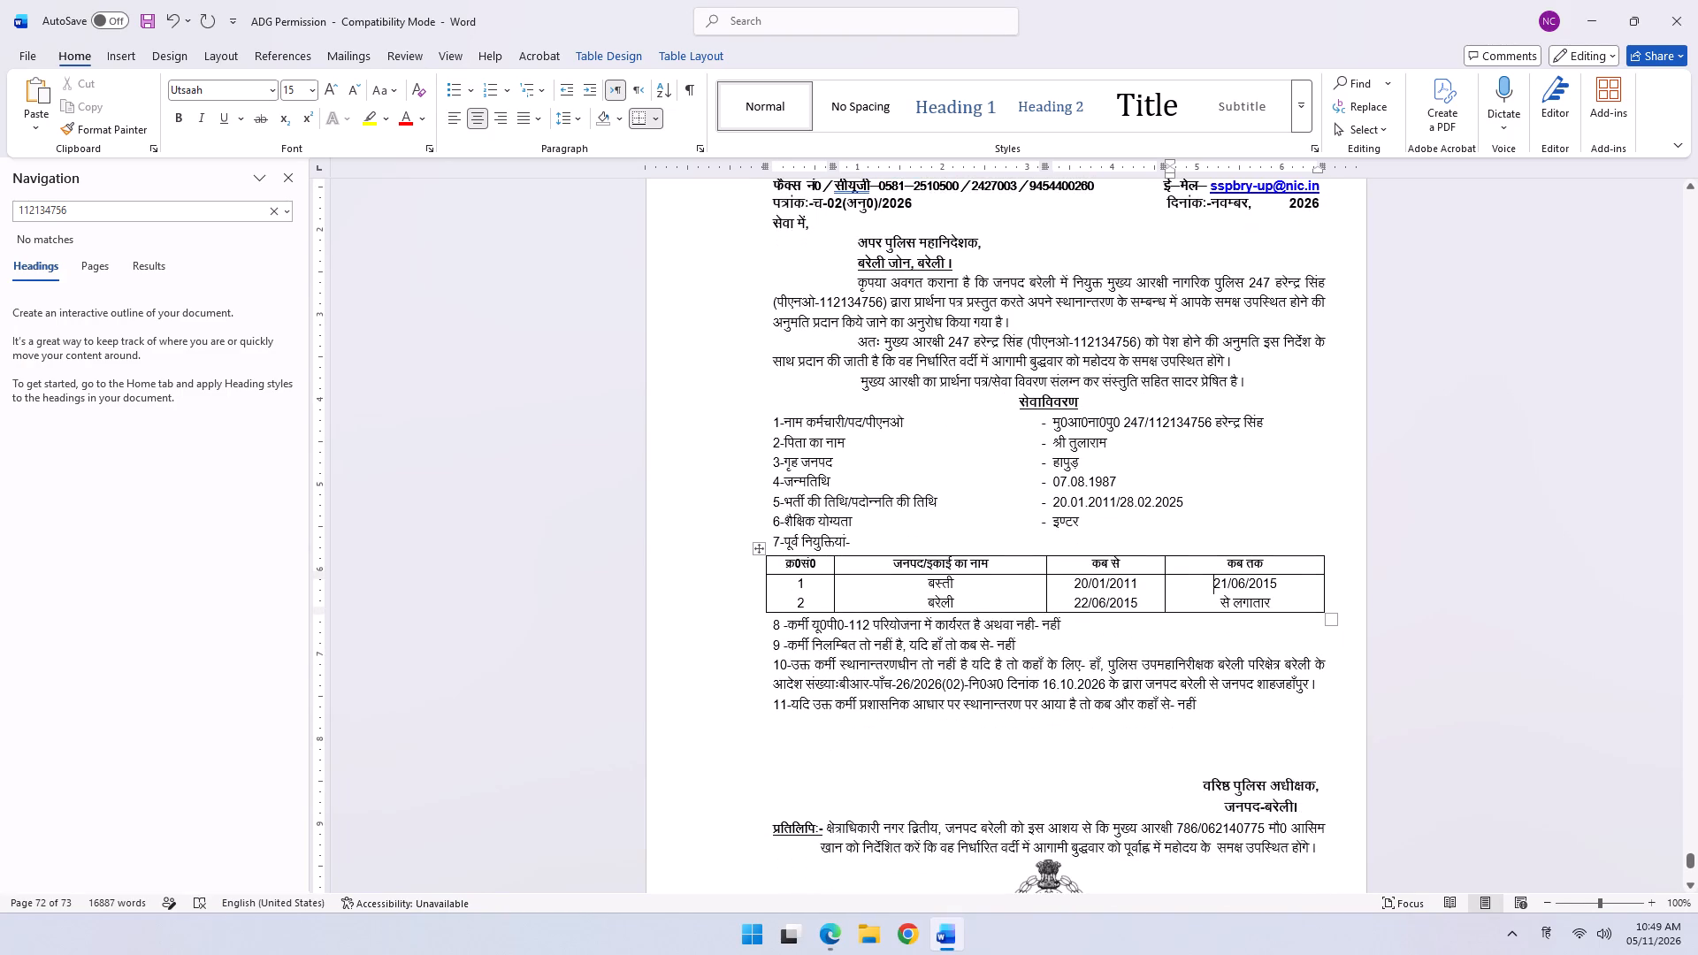
scroll(1147, 858, down, 3)
click(982, 767)
key(Return)
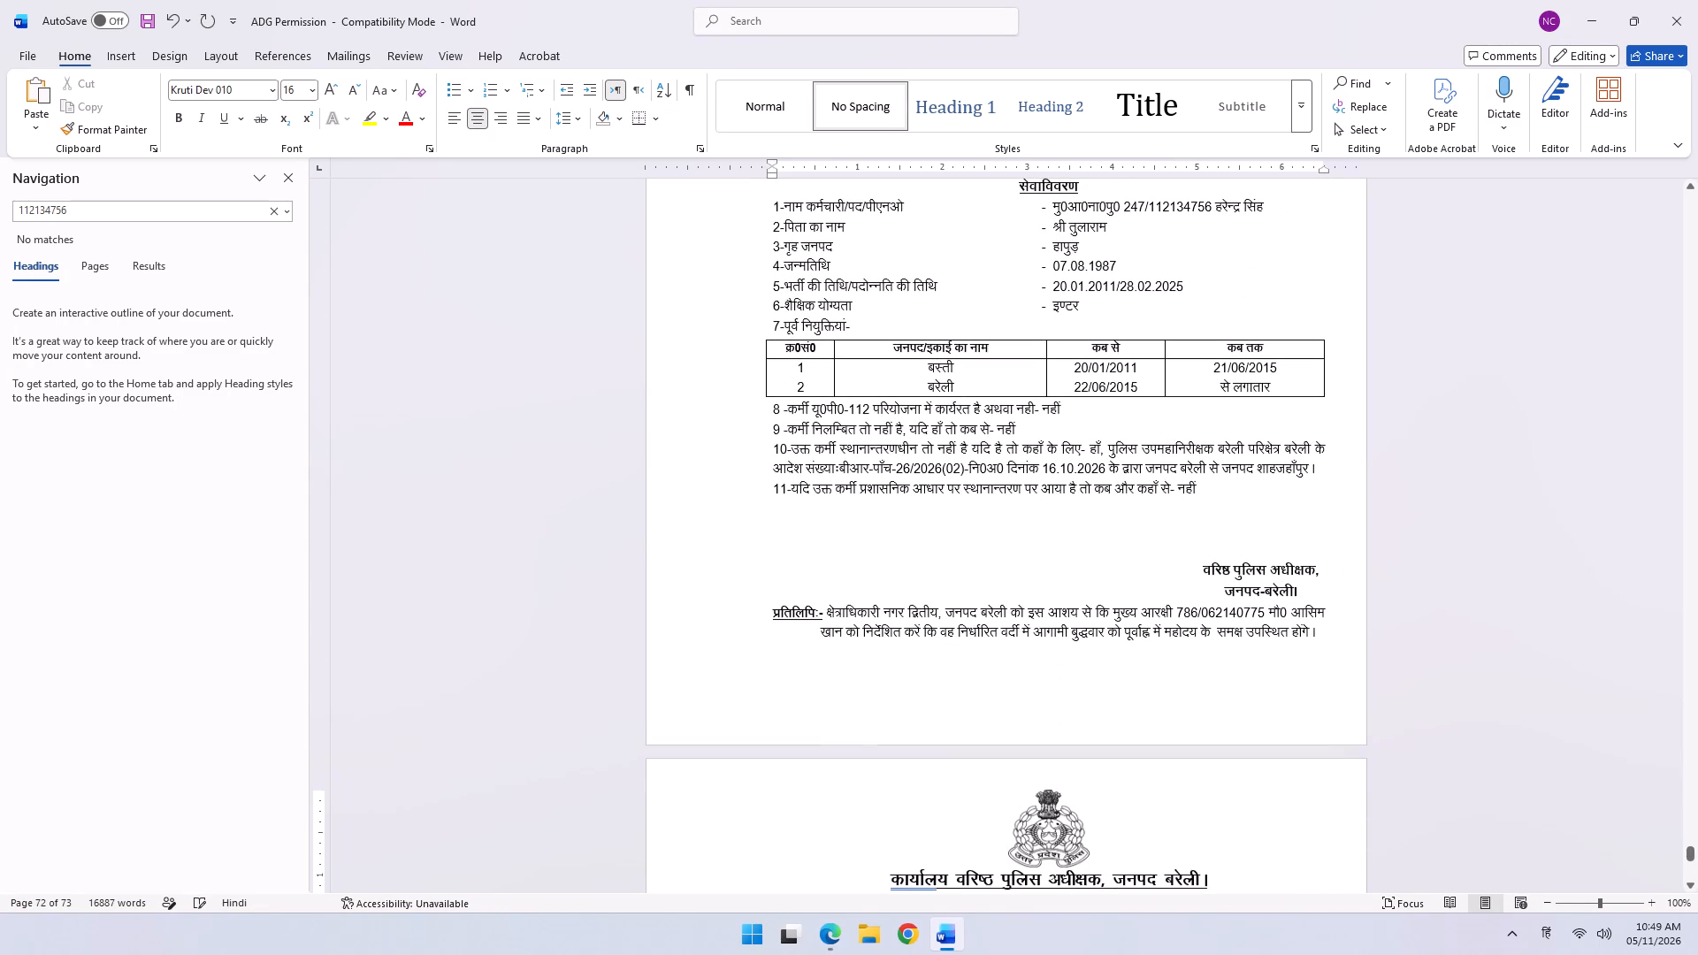
Replace the प्रतिलिपि addressee क्षेत्राधिकारी नगर द्वितीय with प्रभारी निरीक्षक, थाना बारादरी.
drag(826, 607, 895, 614)
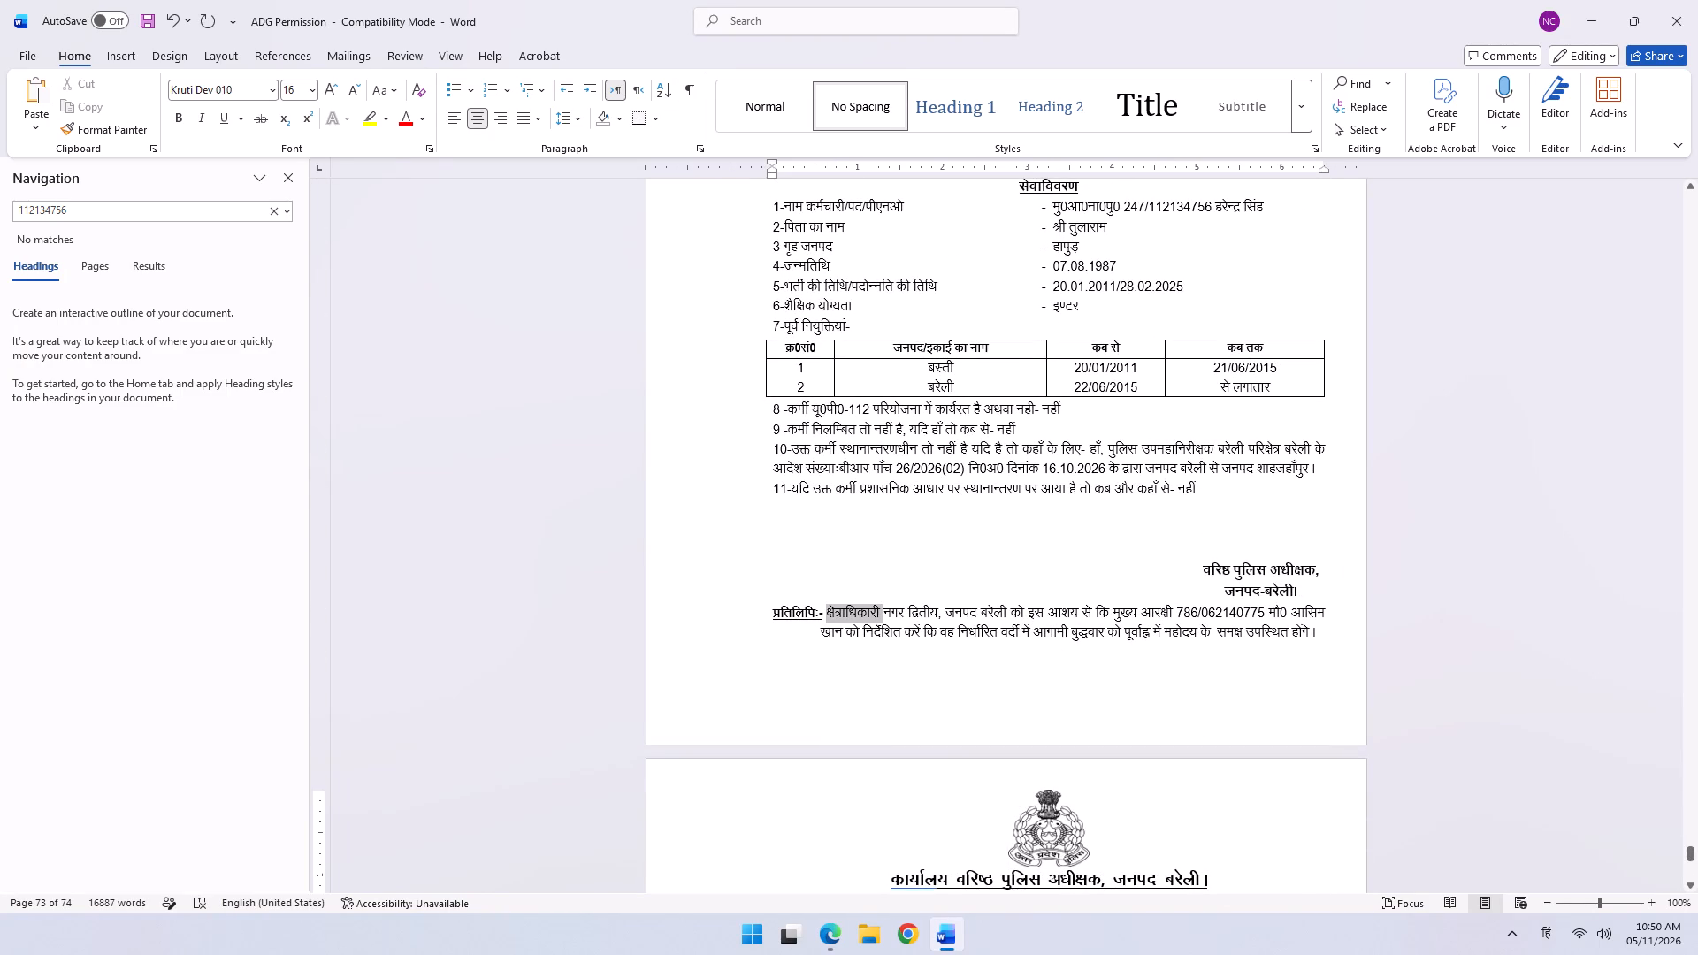
drag(895, 614, 934, 614)
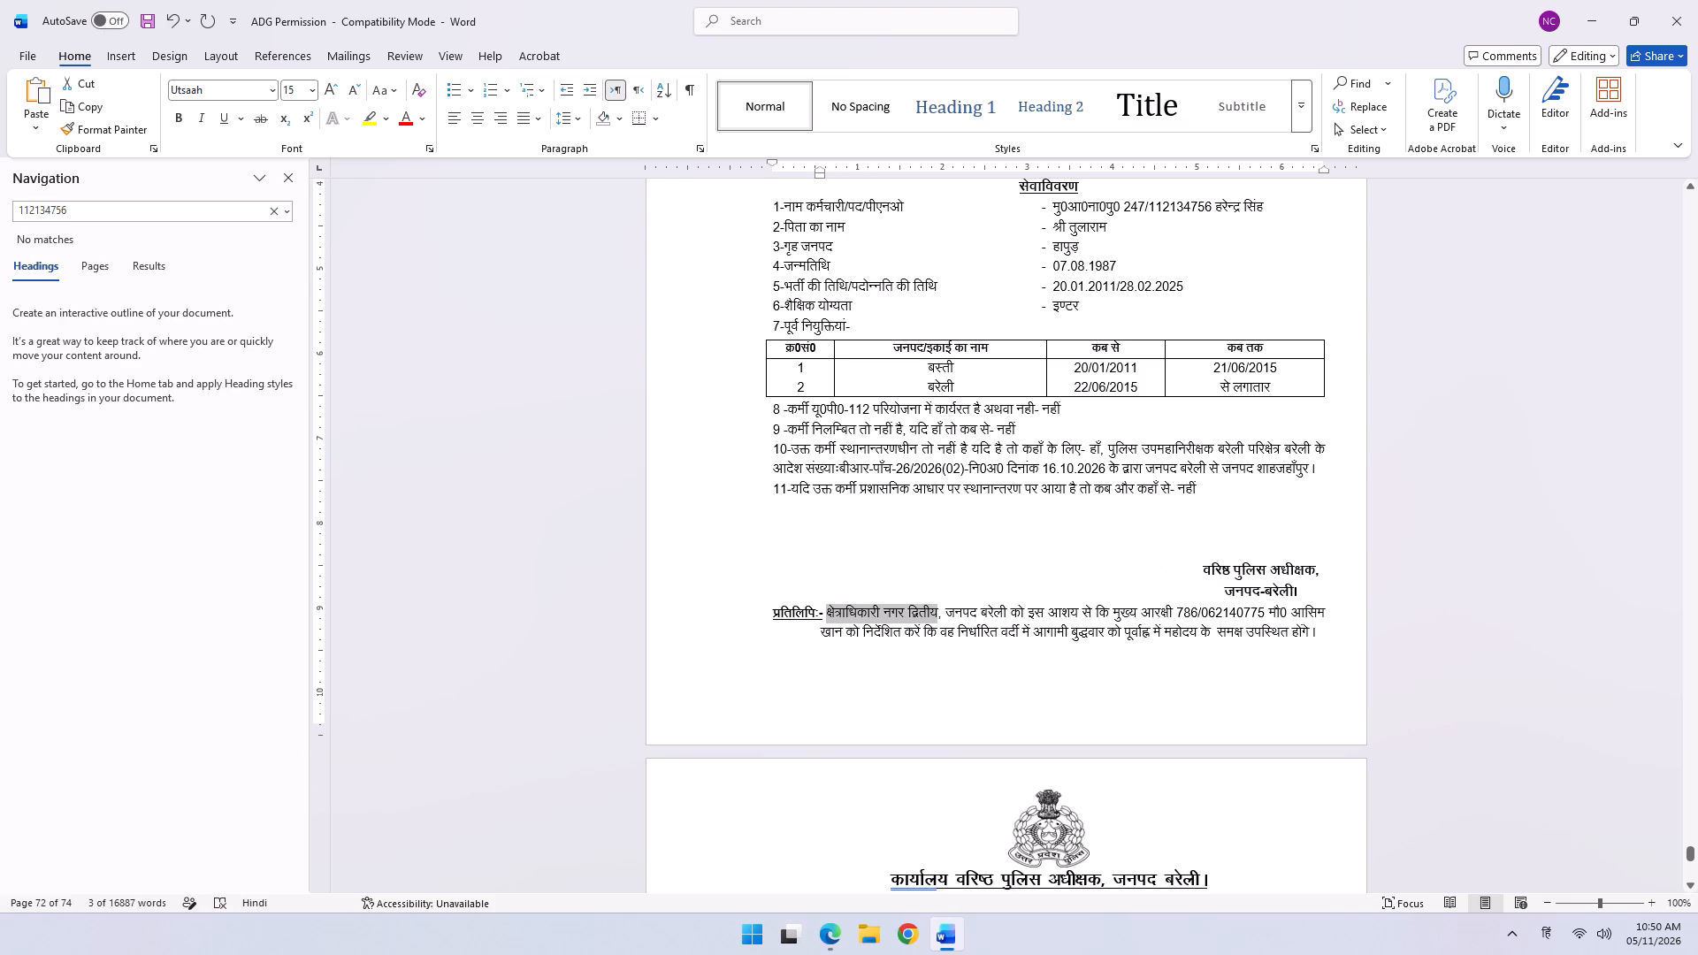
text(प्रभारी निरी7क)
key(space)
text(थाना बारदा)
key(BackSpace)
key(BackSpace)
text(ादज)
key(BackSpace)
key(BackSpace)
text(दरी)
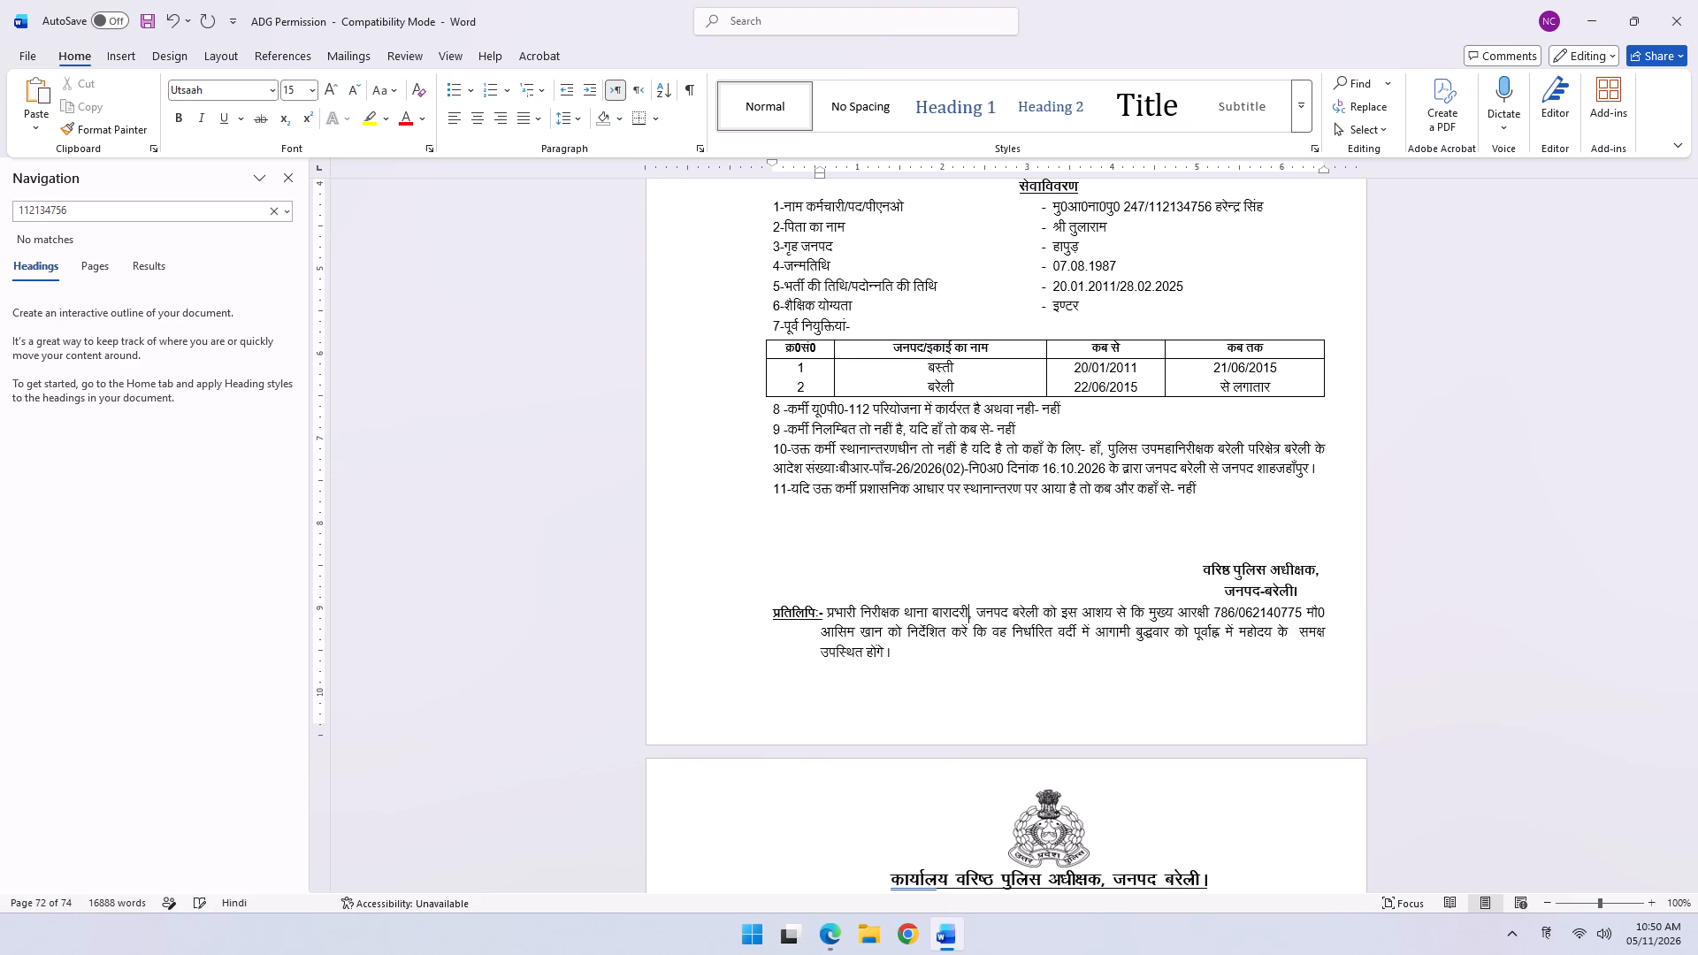
click(899, 610)
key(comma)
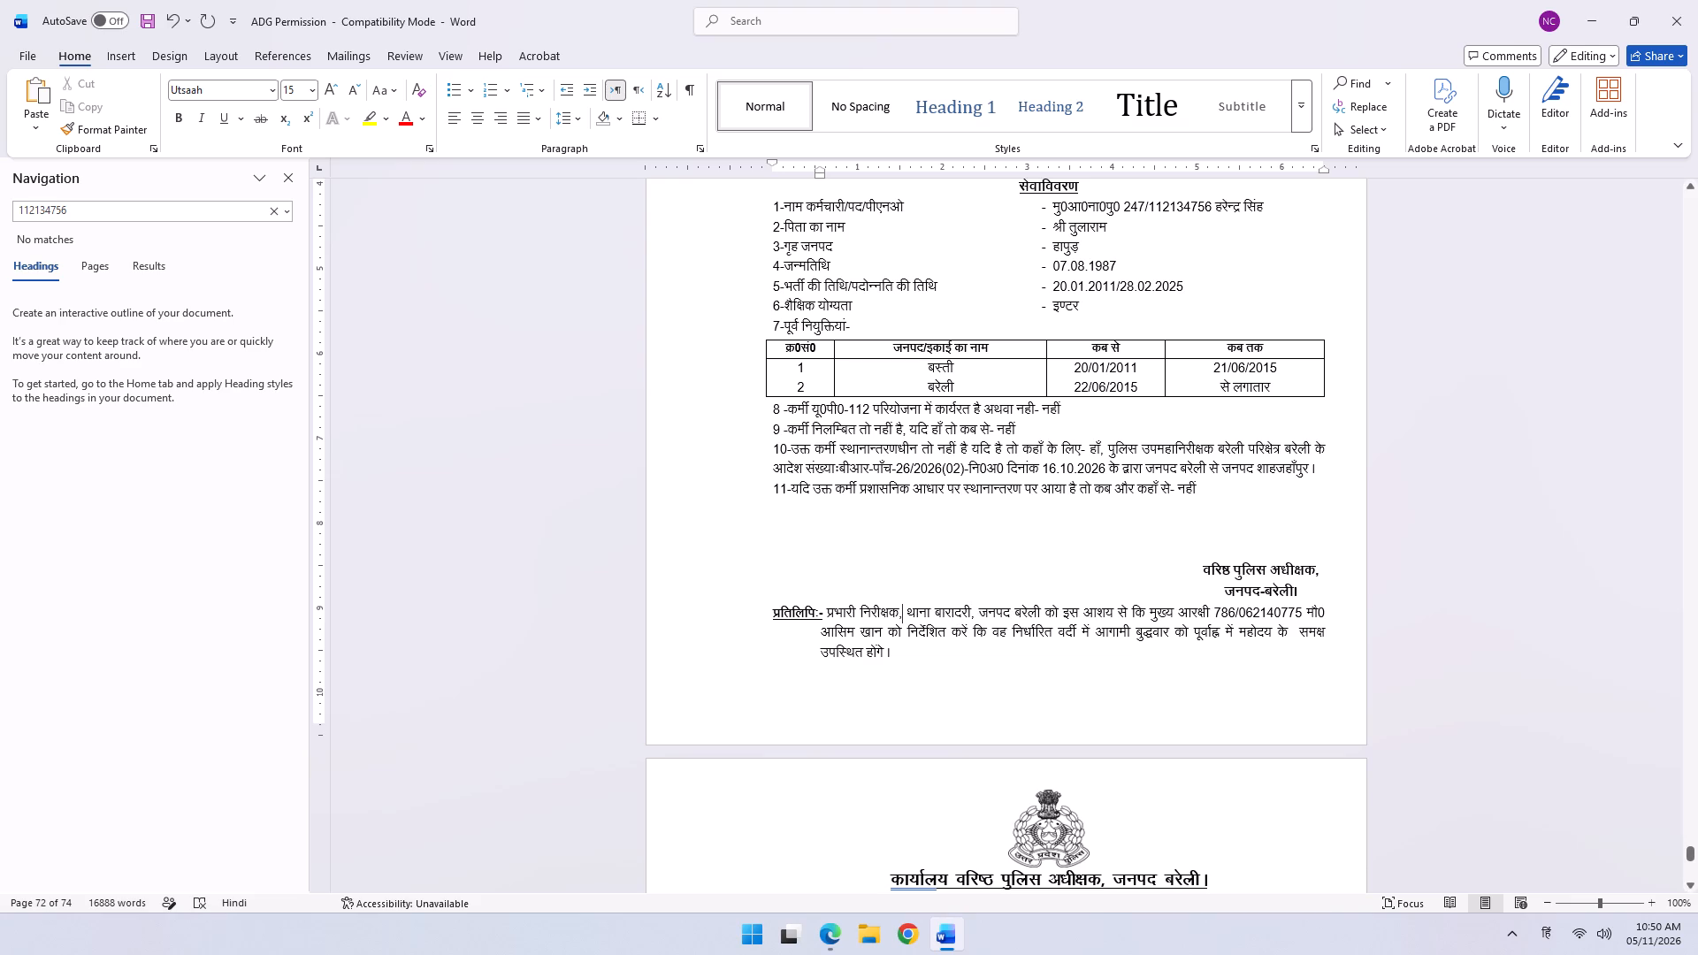
Replace the previous officer's number, PNO and name in the प्रतिलिपि line with 247 and the current officer's PNO and name.
drag(1212, 614, 1327, 613)
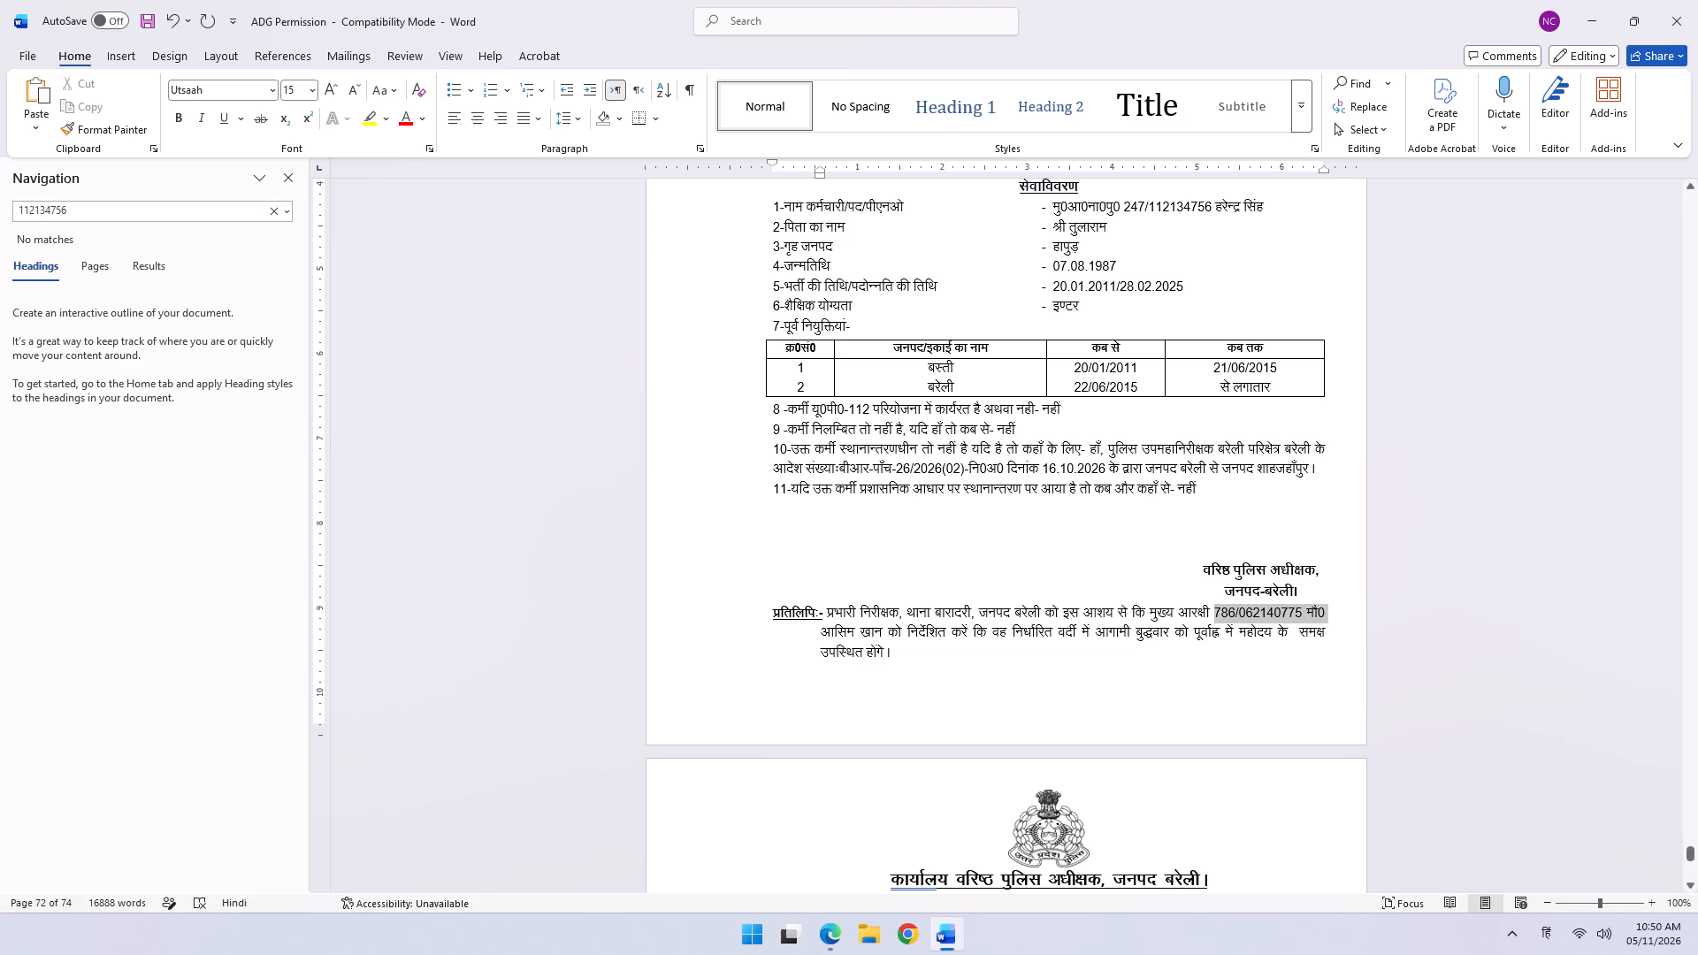
drag(1327, 613, 1332, 612)
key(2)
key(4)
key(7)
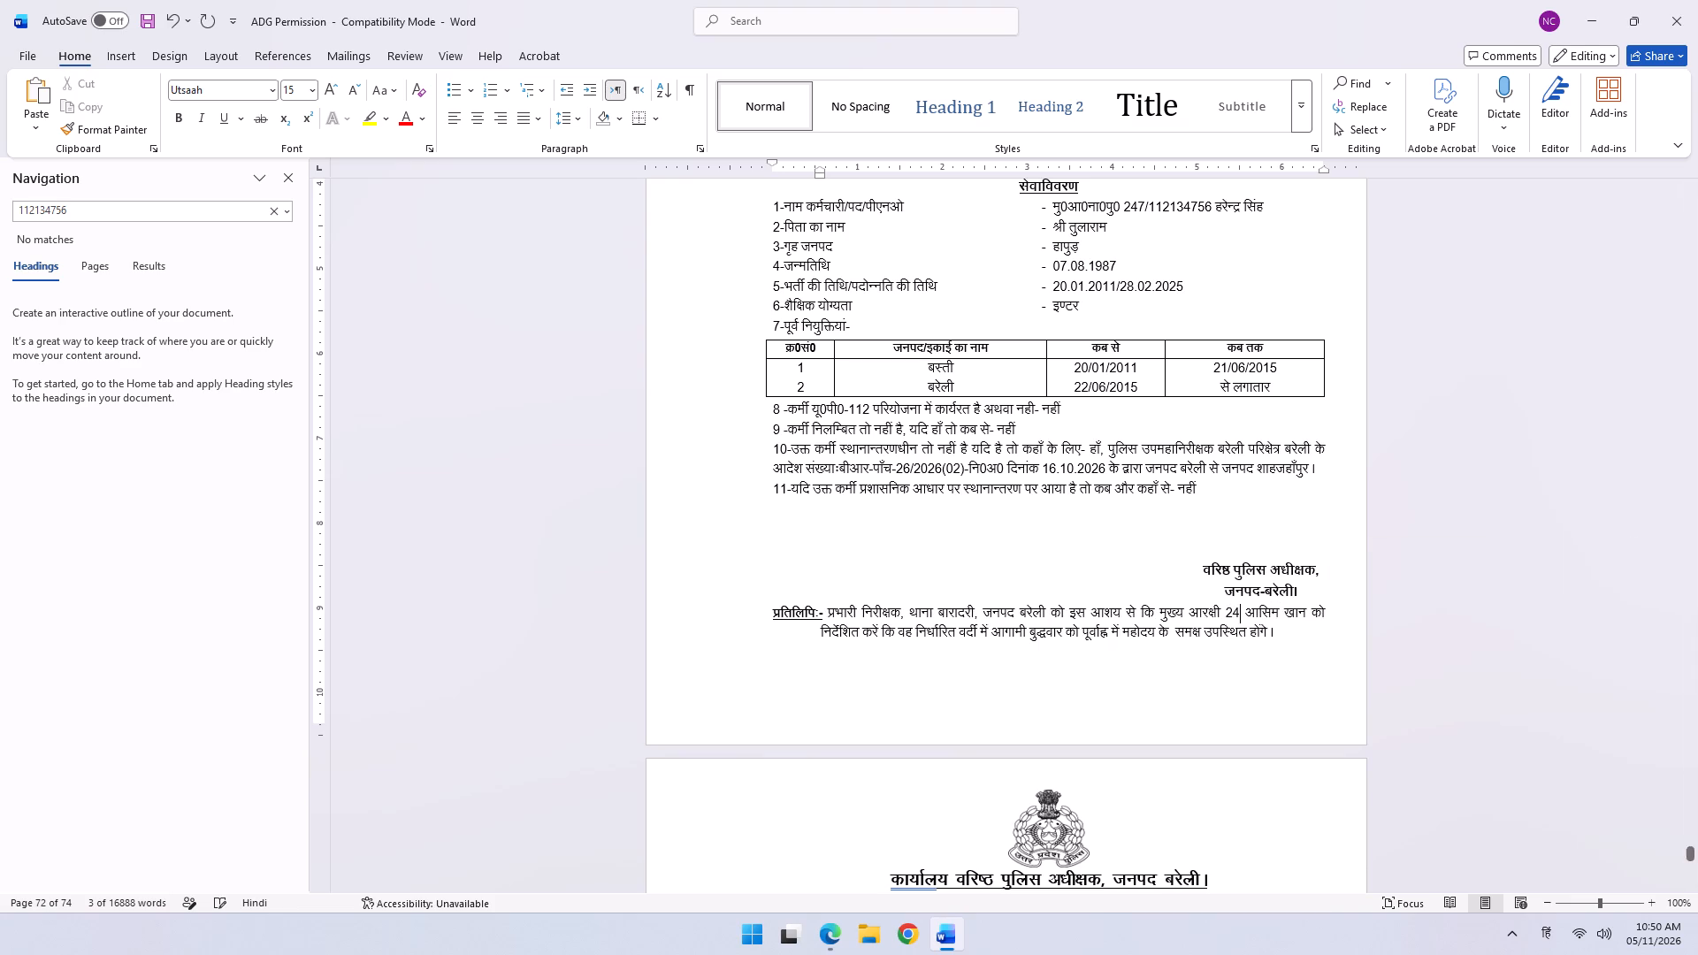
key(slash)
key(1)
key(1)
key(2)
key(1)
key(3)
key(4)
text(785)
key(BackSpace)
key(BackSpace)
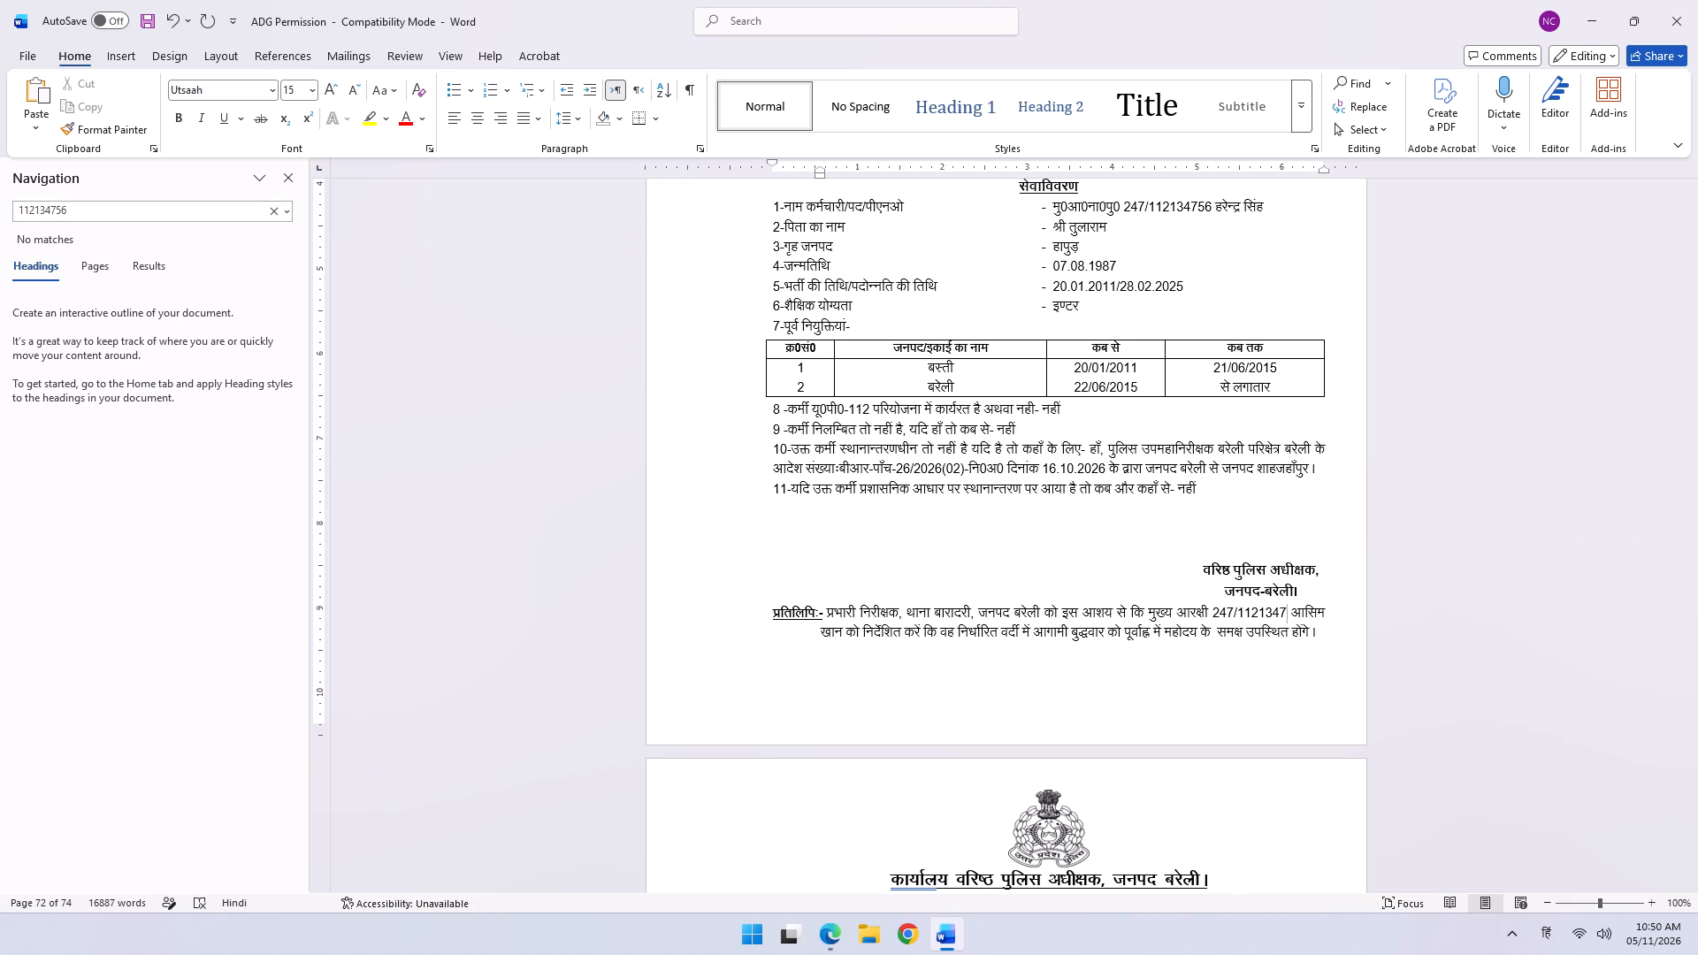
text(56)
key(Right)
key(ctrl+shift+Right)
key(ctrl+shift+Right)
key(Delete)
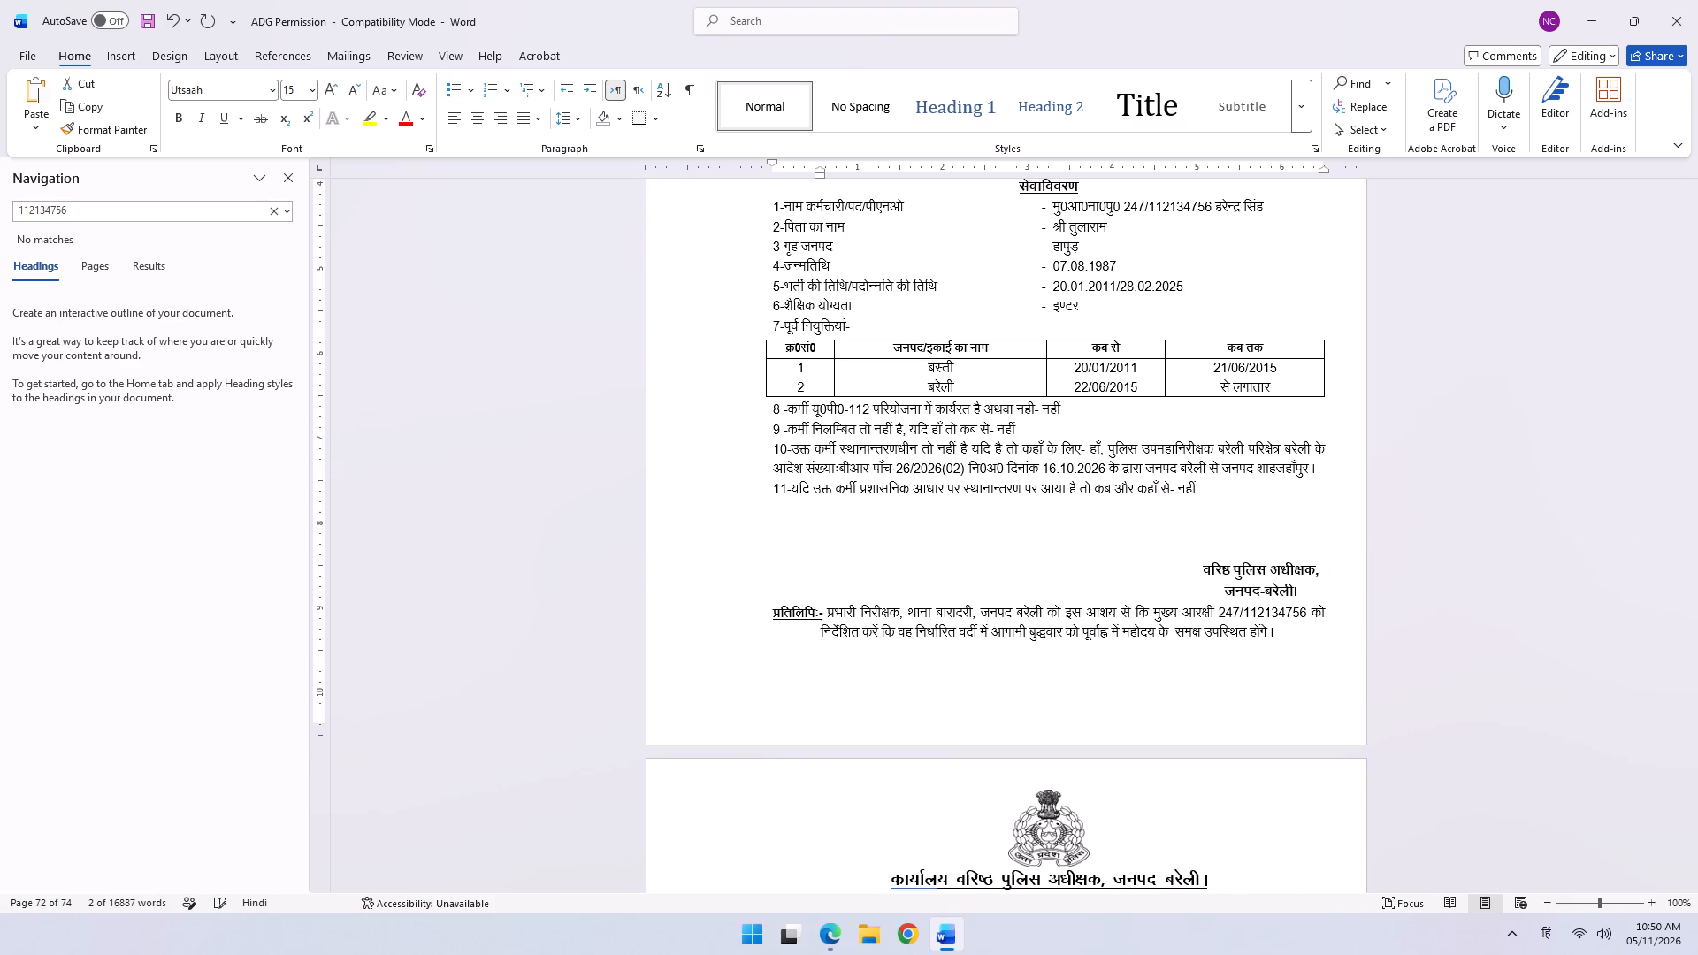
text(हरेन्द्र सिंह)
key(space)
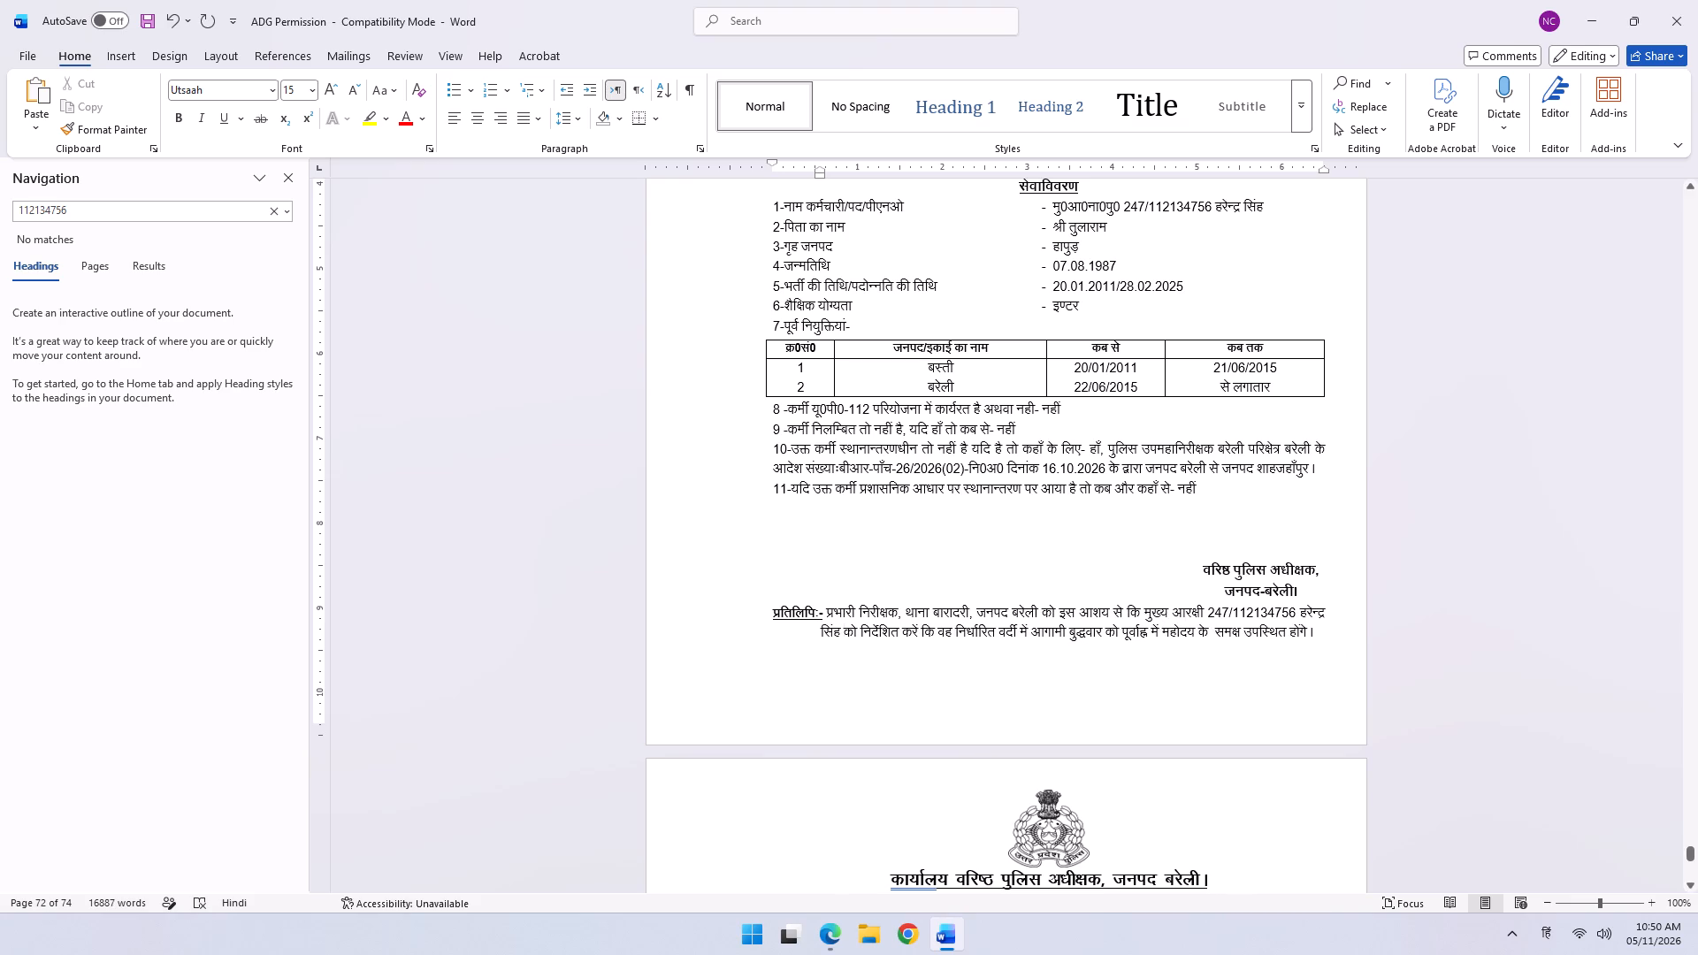
Break the प्रतिलिपि paragraph before the last word of the officer's name and indent the second line with non-underlined spaces.
click(822, 635)
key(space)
key(Return)
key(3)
key(ctrl+z)
key(Return)
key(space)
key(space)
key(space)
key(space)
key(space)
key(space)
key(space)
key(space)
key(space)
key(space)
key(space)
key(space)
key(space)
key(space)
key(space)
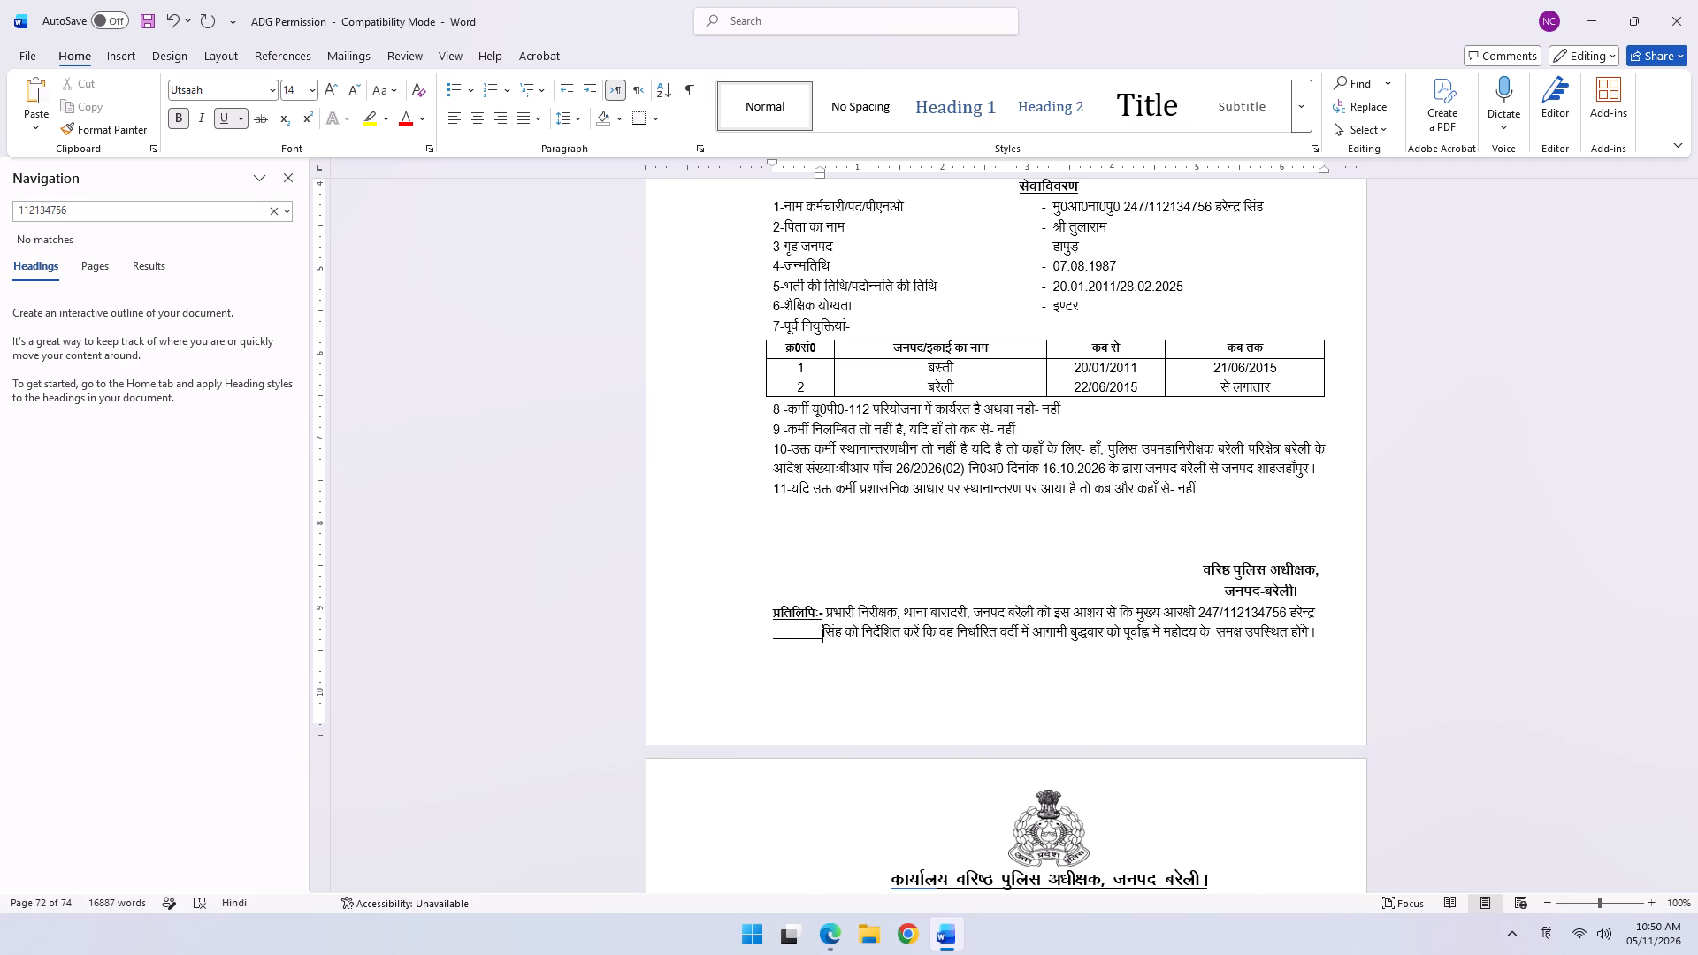
key(ctrl+shift+Left)
key(ctrl+u)
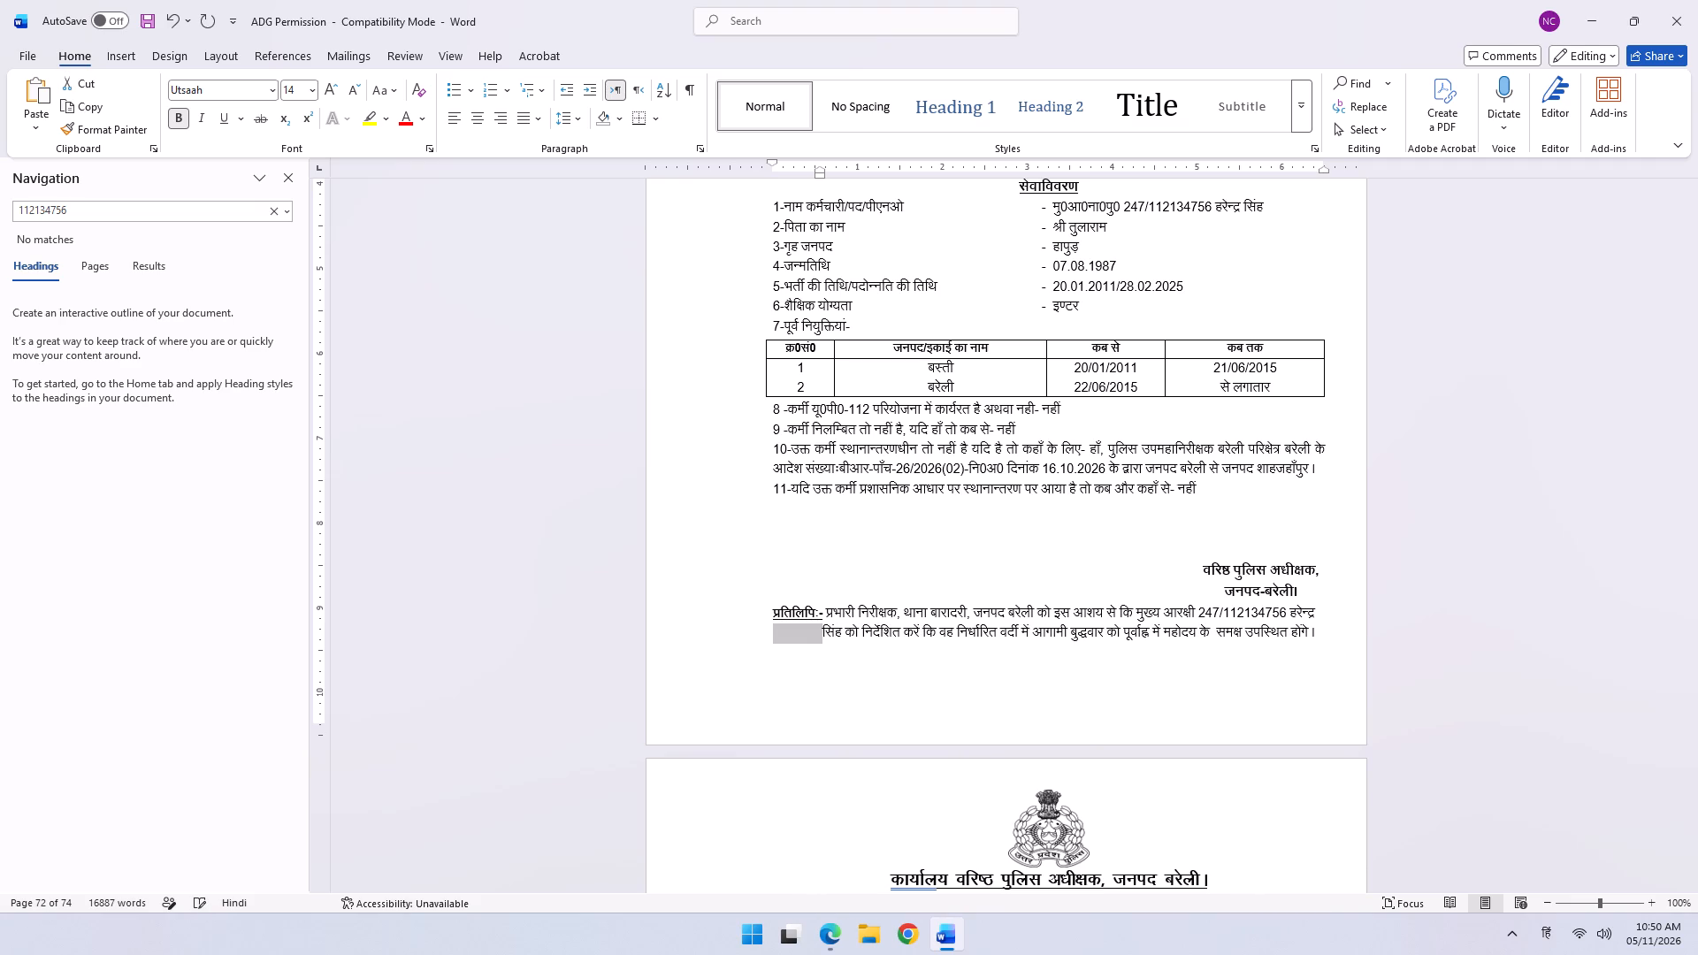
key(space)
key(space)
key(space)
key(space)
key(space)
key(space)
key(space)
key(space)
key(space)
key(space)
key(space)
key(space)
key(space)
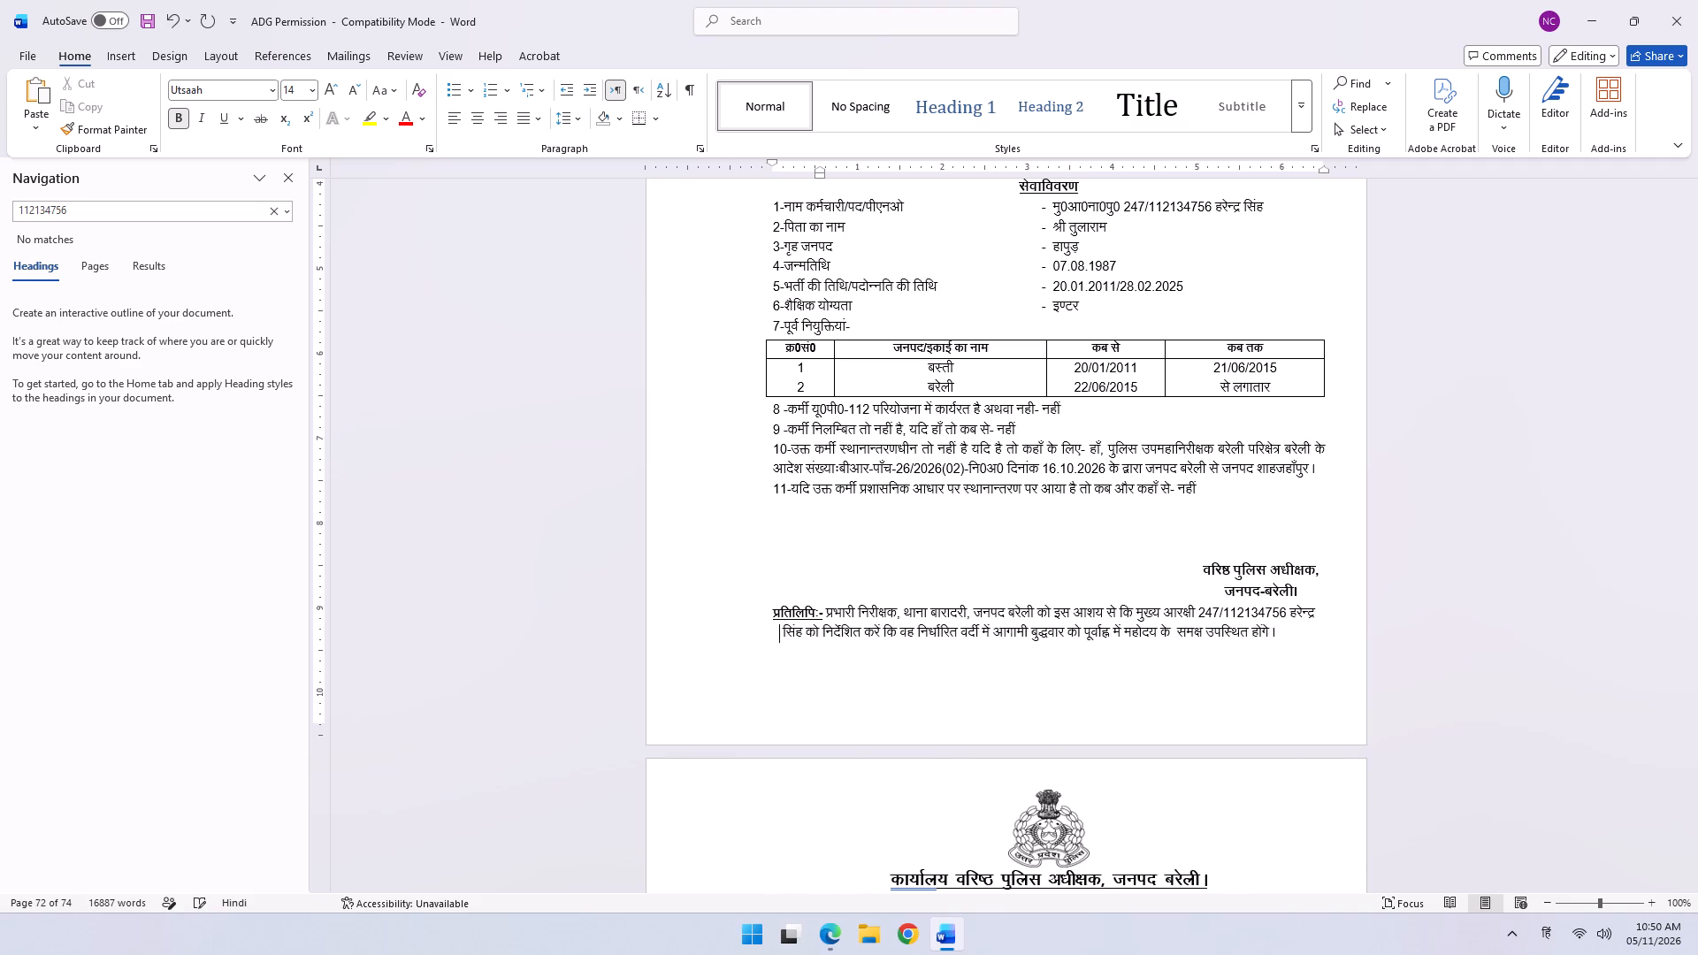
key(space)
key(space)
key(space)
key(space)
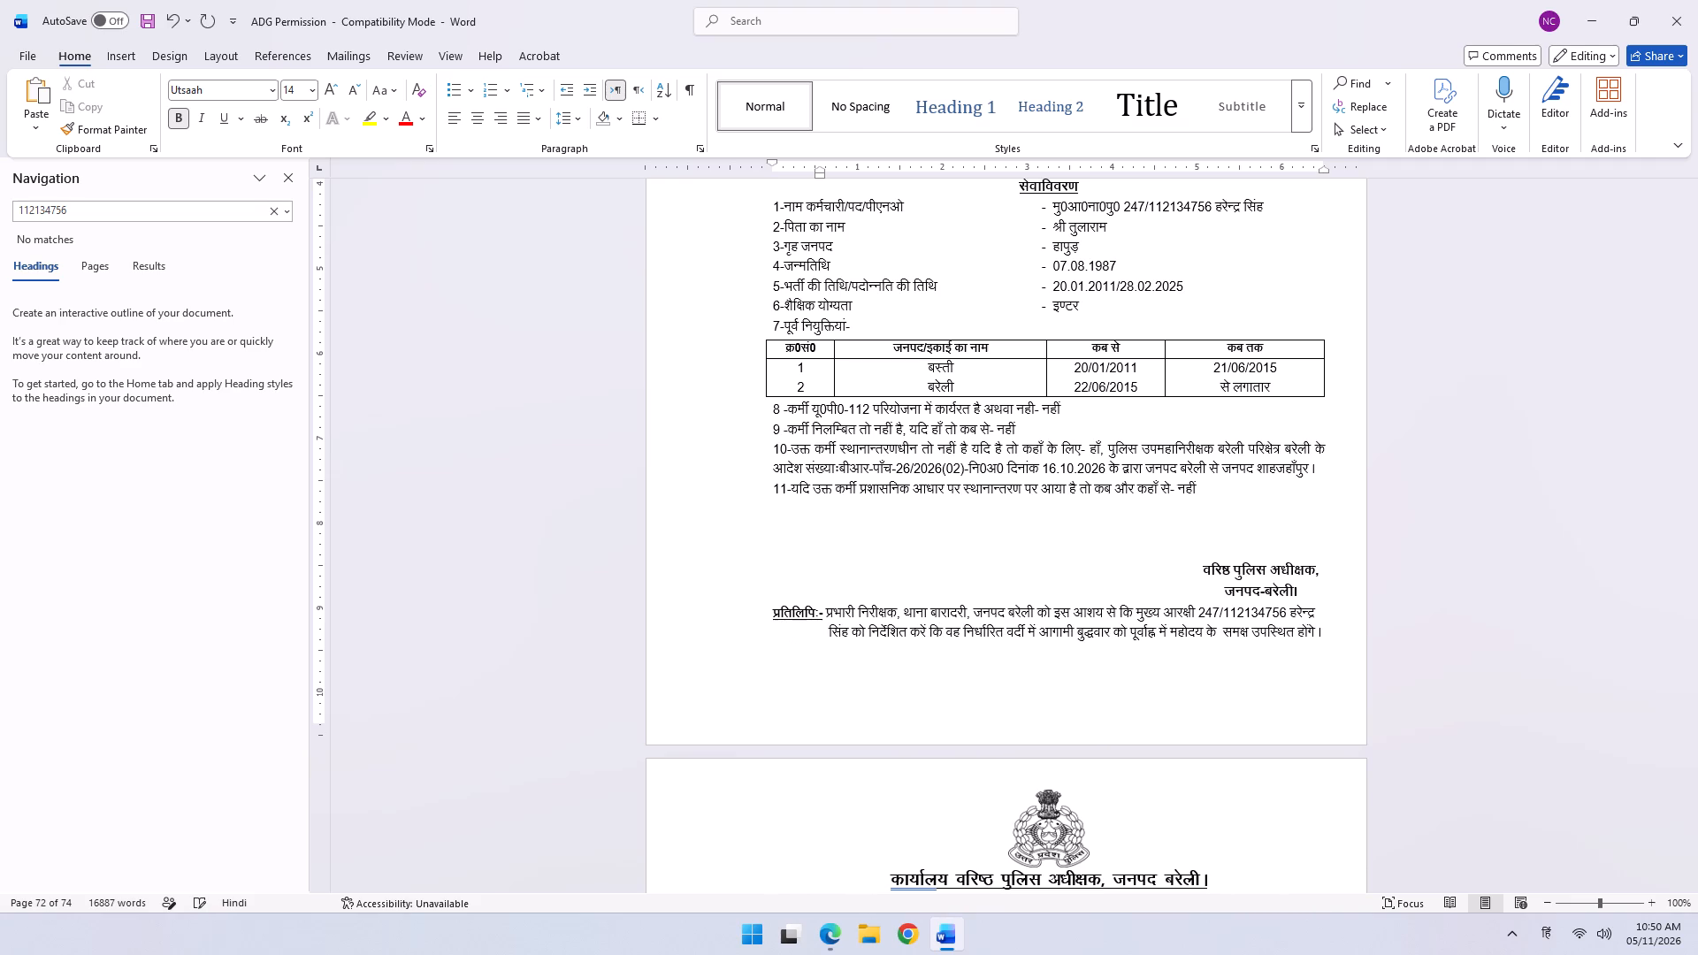
Insert a blank line between the जनपद-बरेली signature line and the प्रतिलिपि paragraph.
click(1301, 591)
key(Return)
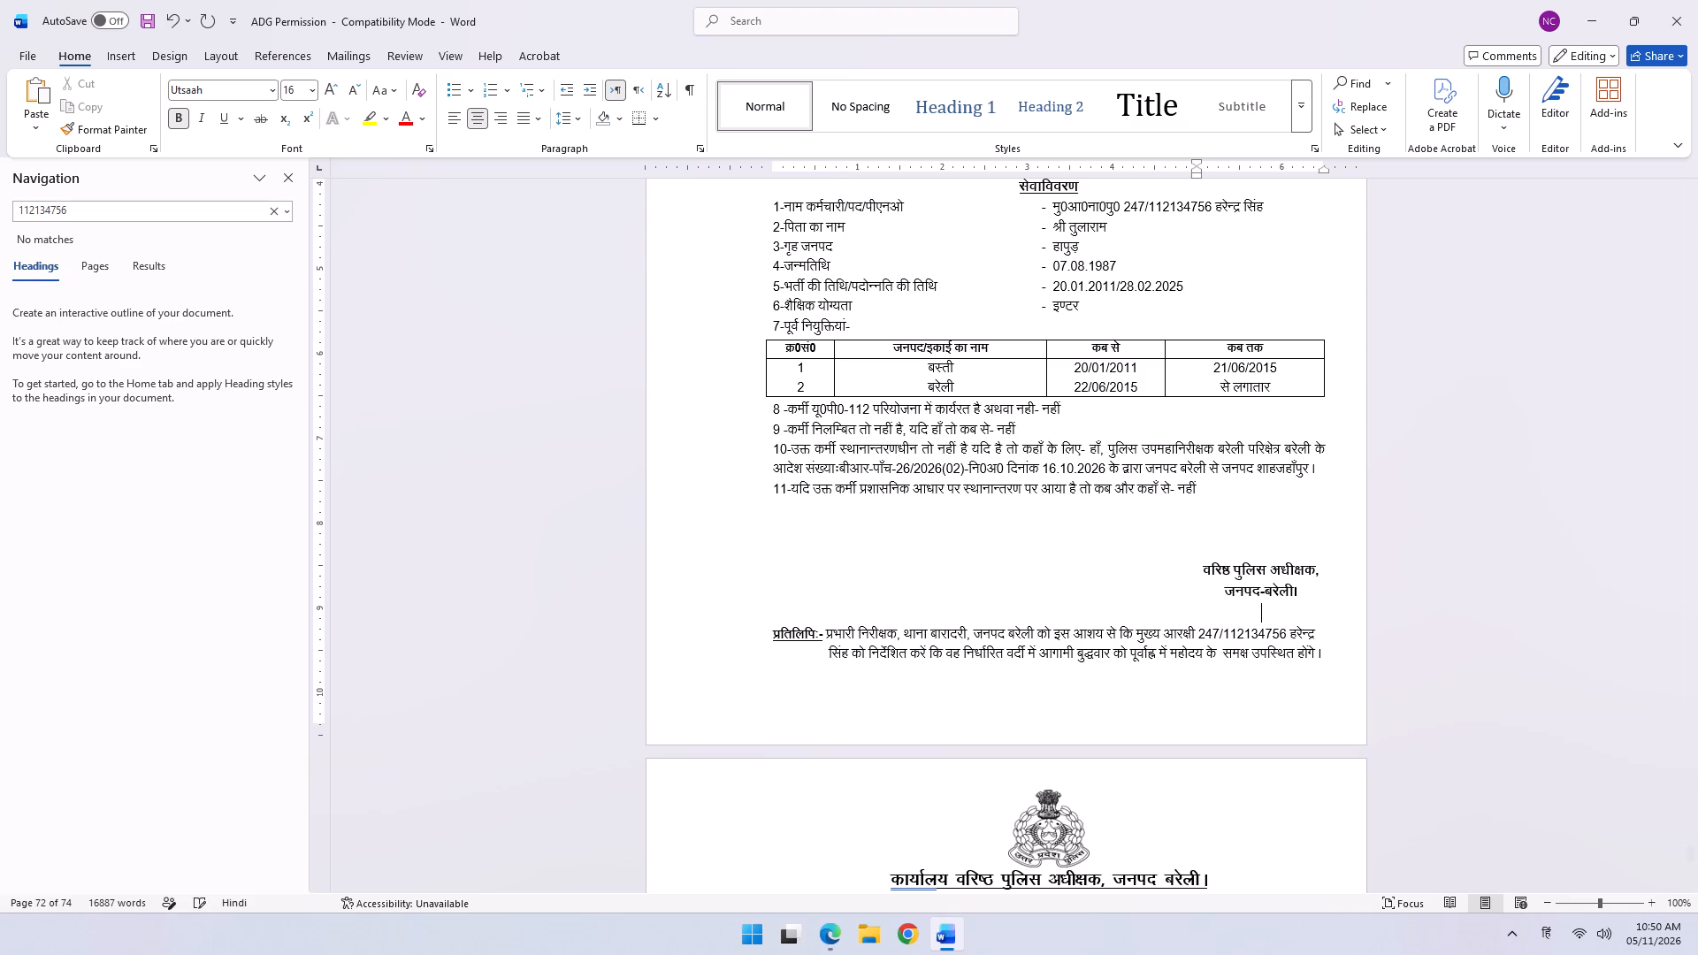
Insert a blank line above the वरिष्ठ पुलिस अधीक्षक signature line of officer 247's ADG letter.
click(1192, 569)
key(Return)
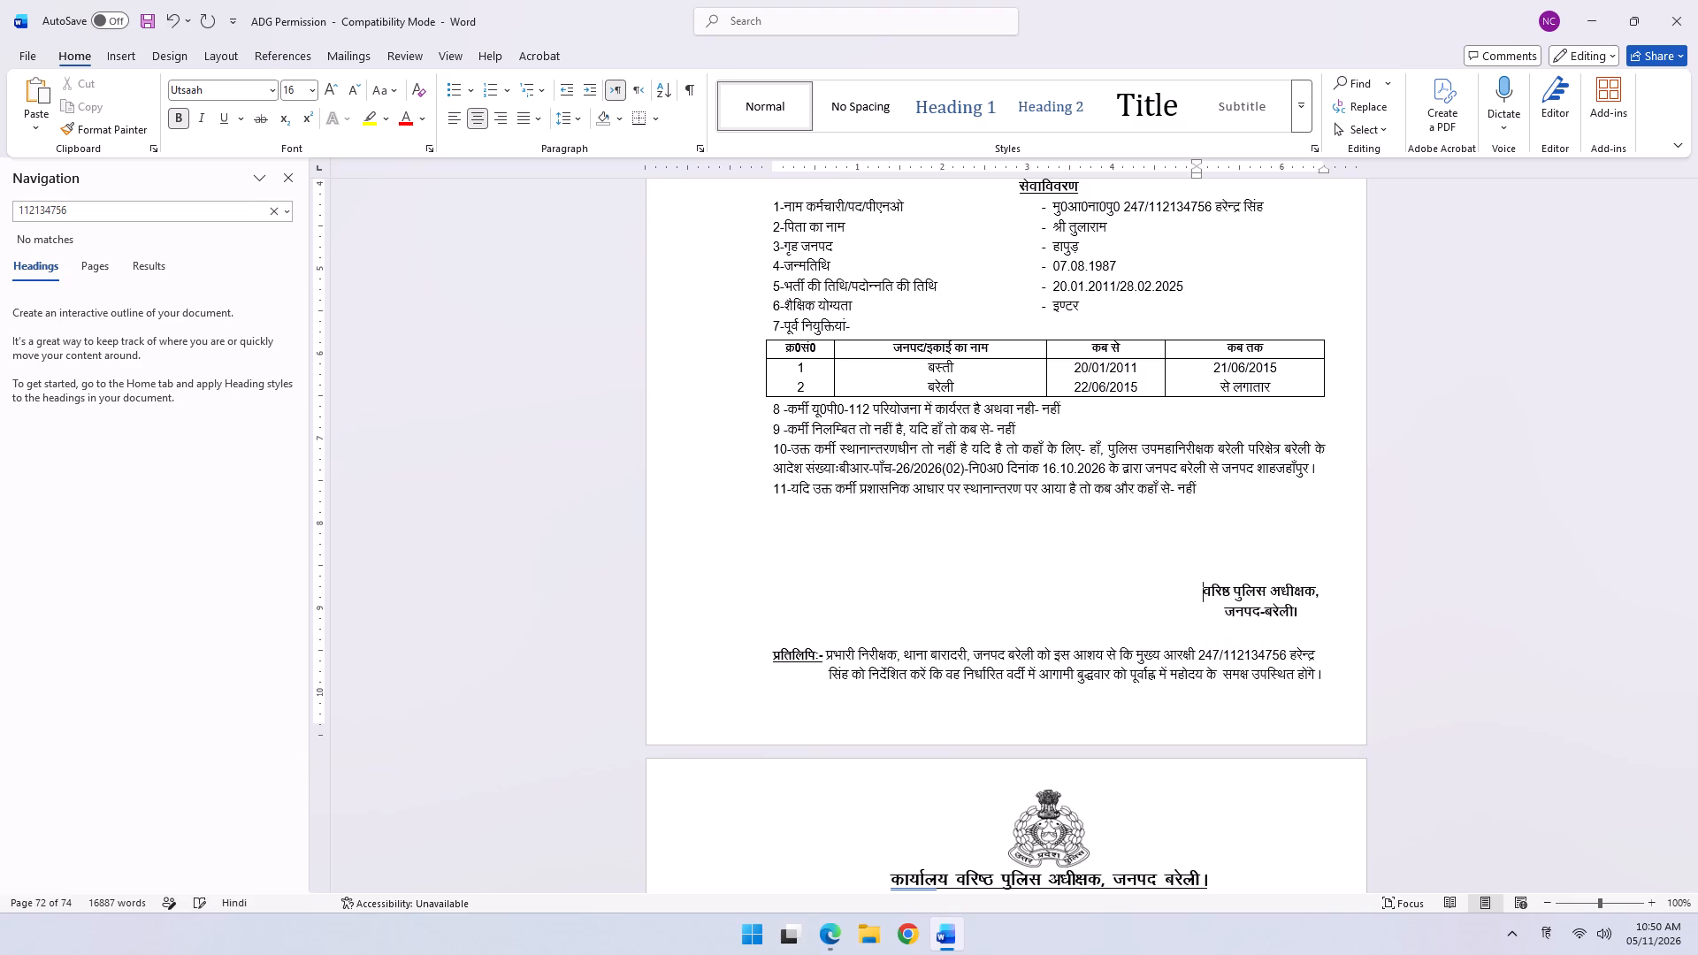
scroll(1231, 584, up, 7)
click(1213, 569)
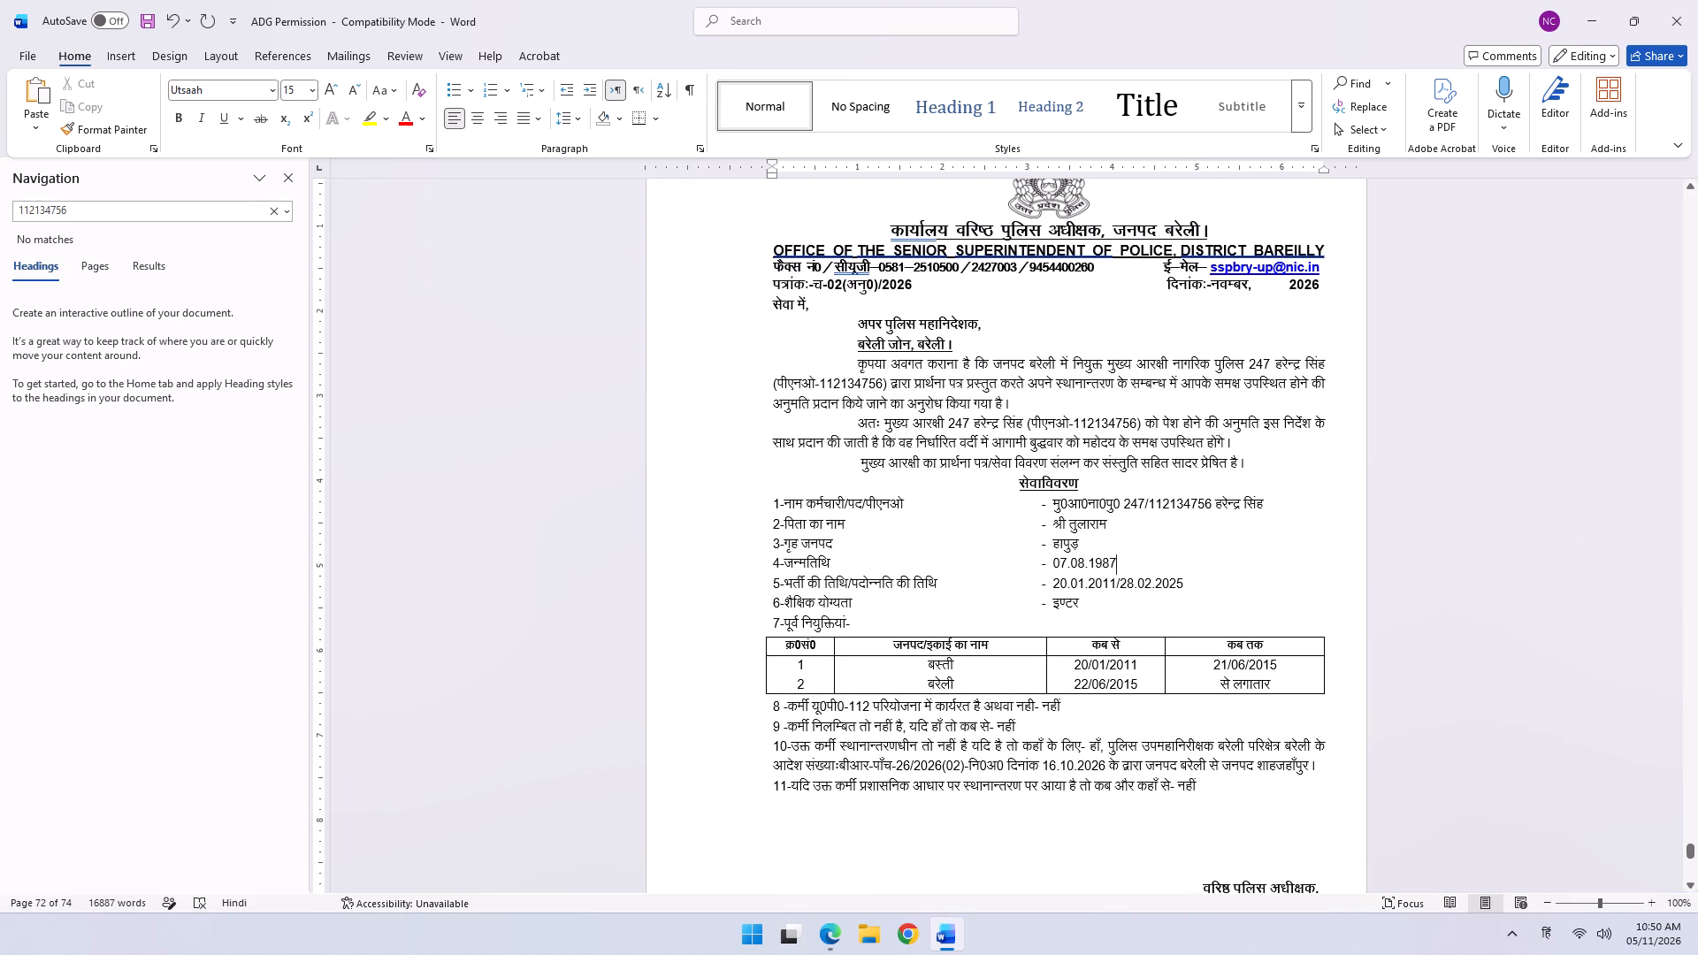
key(ctrl+p)
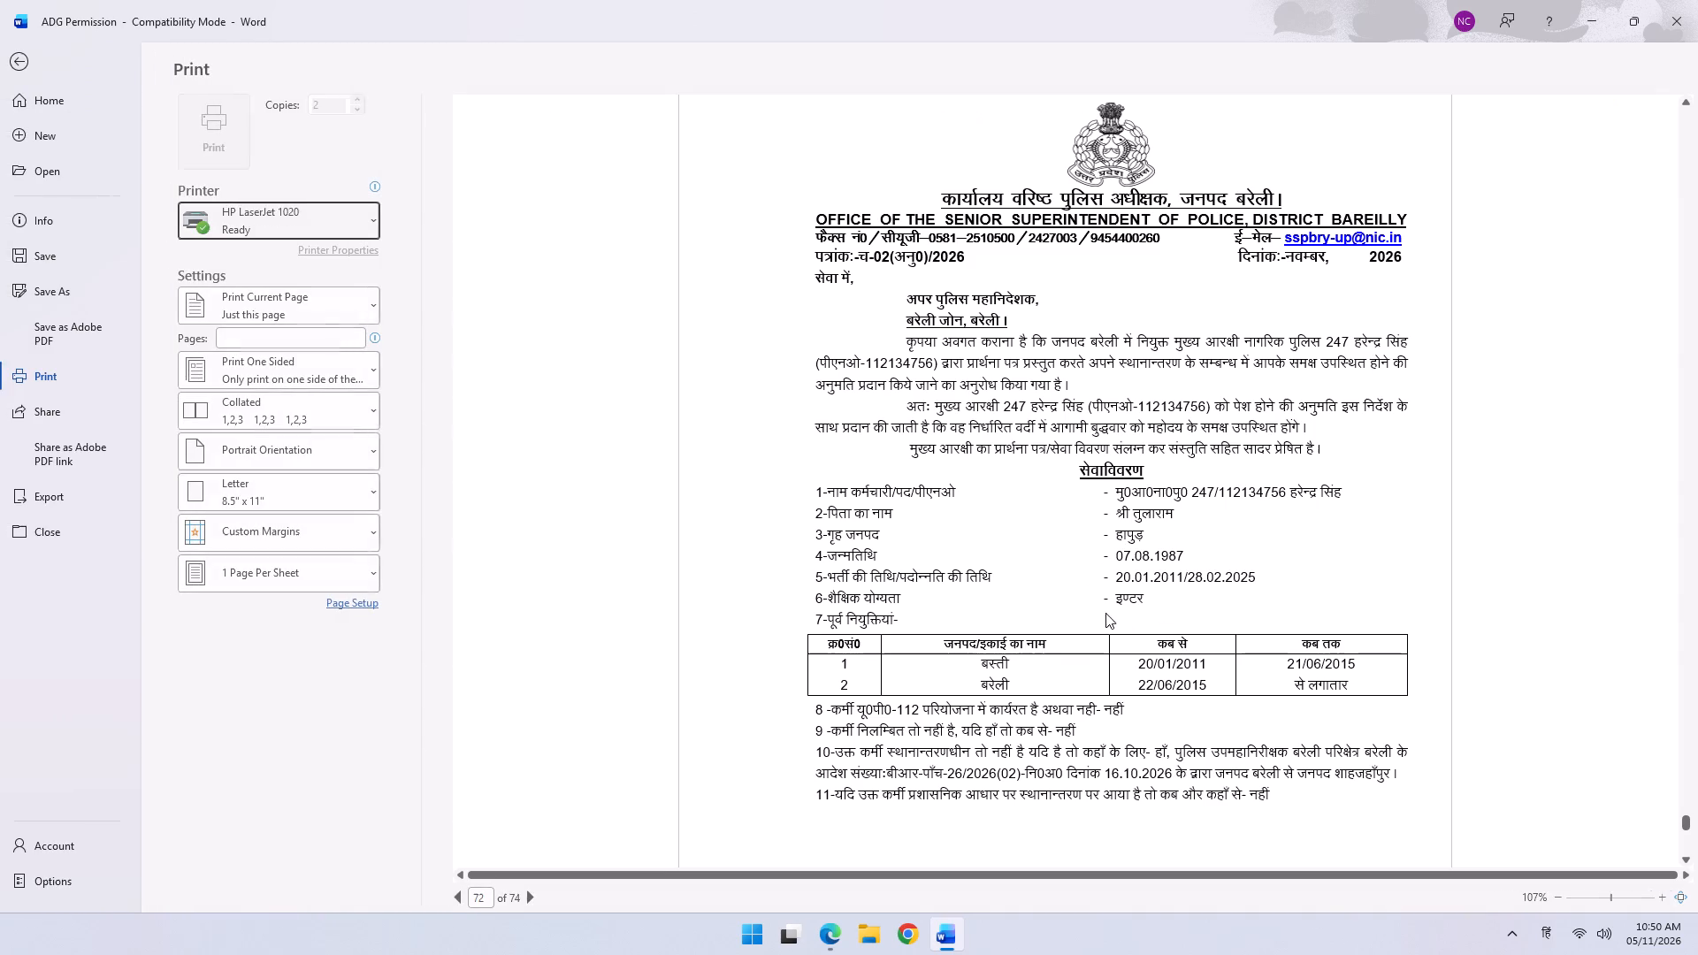
click(278, 308)
click(250, 469)
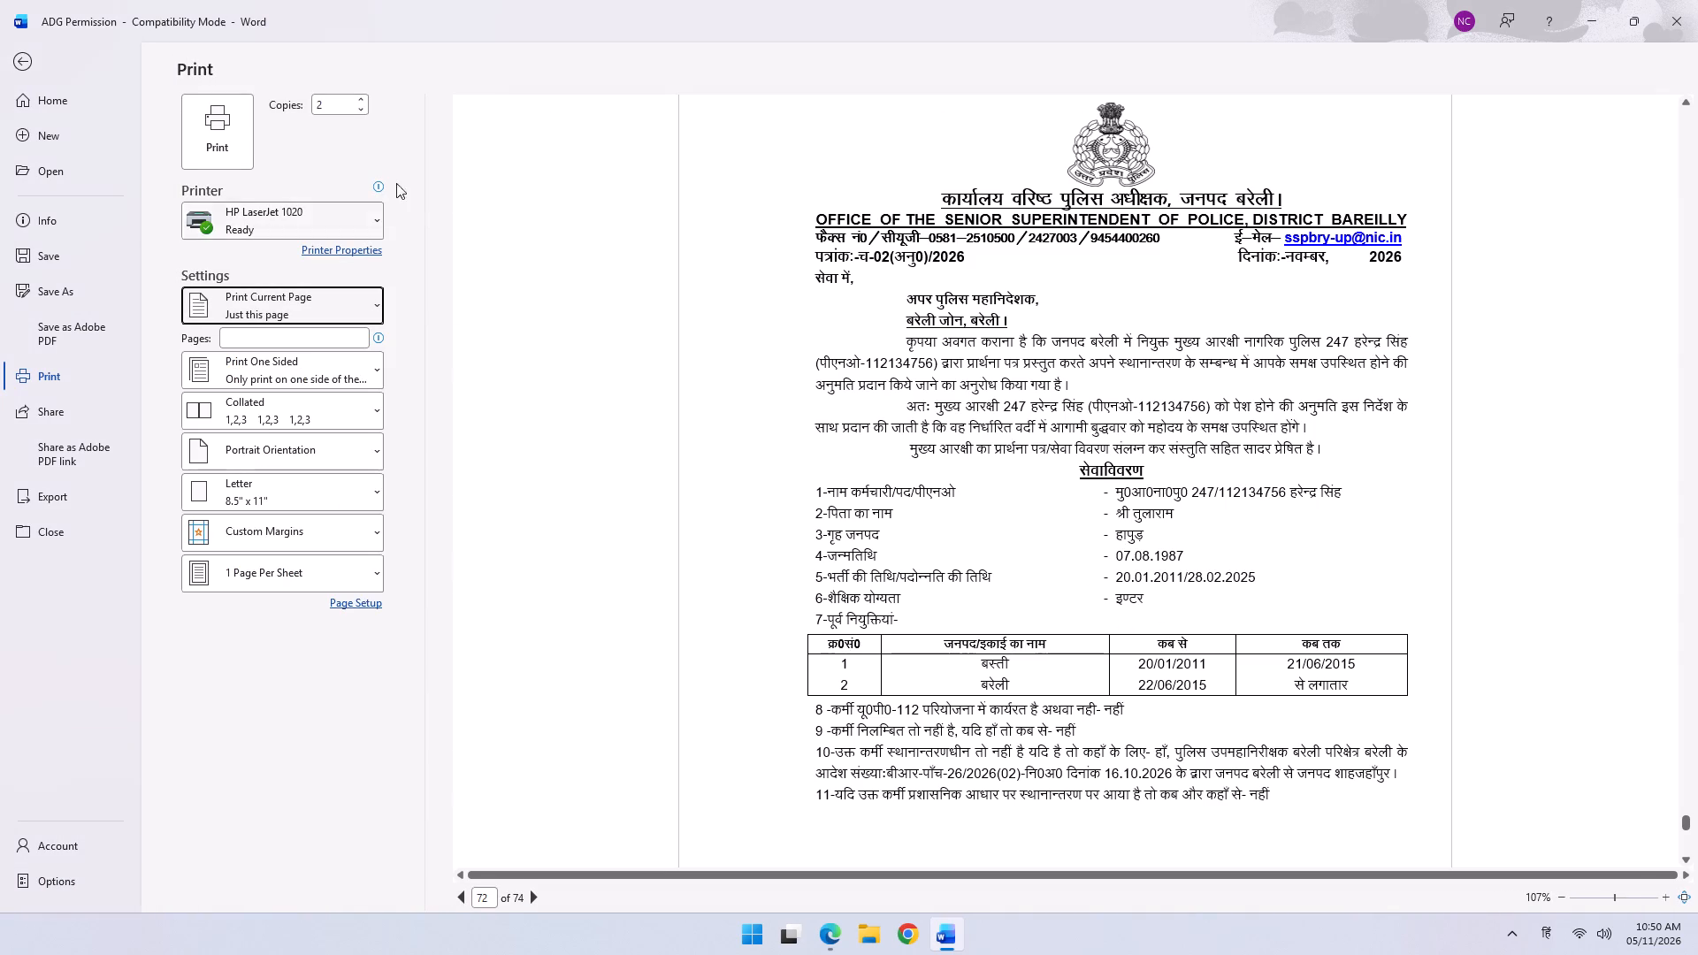
click(236, 138)
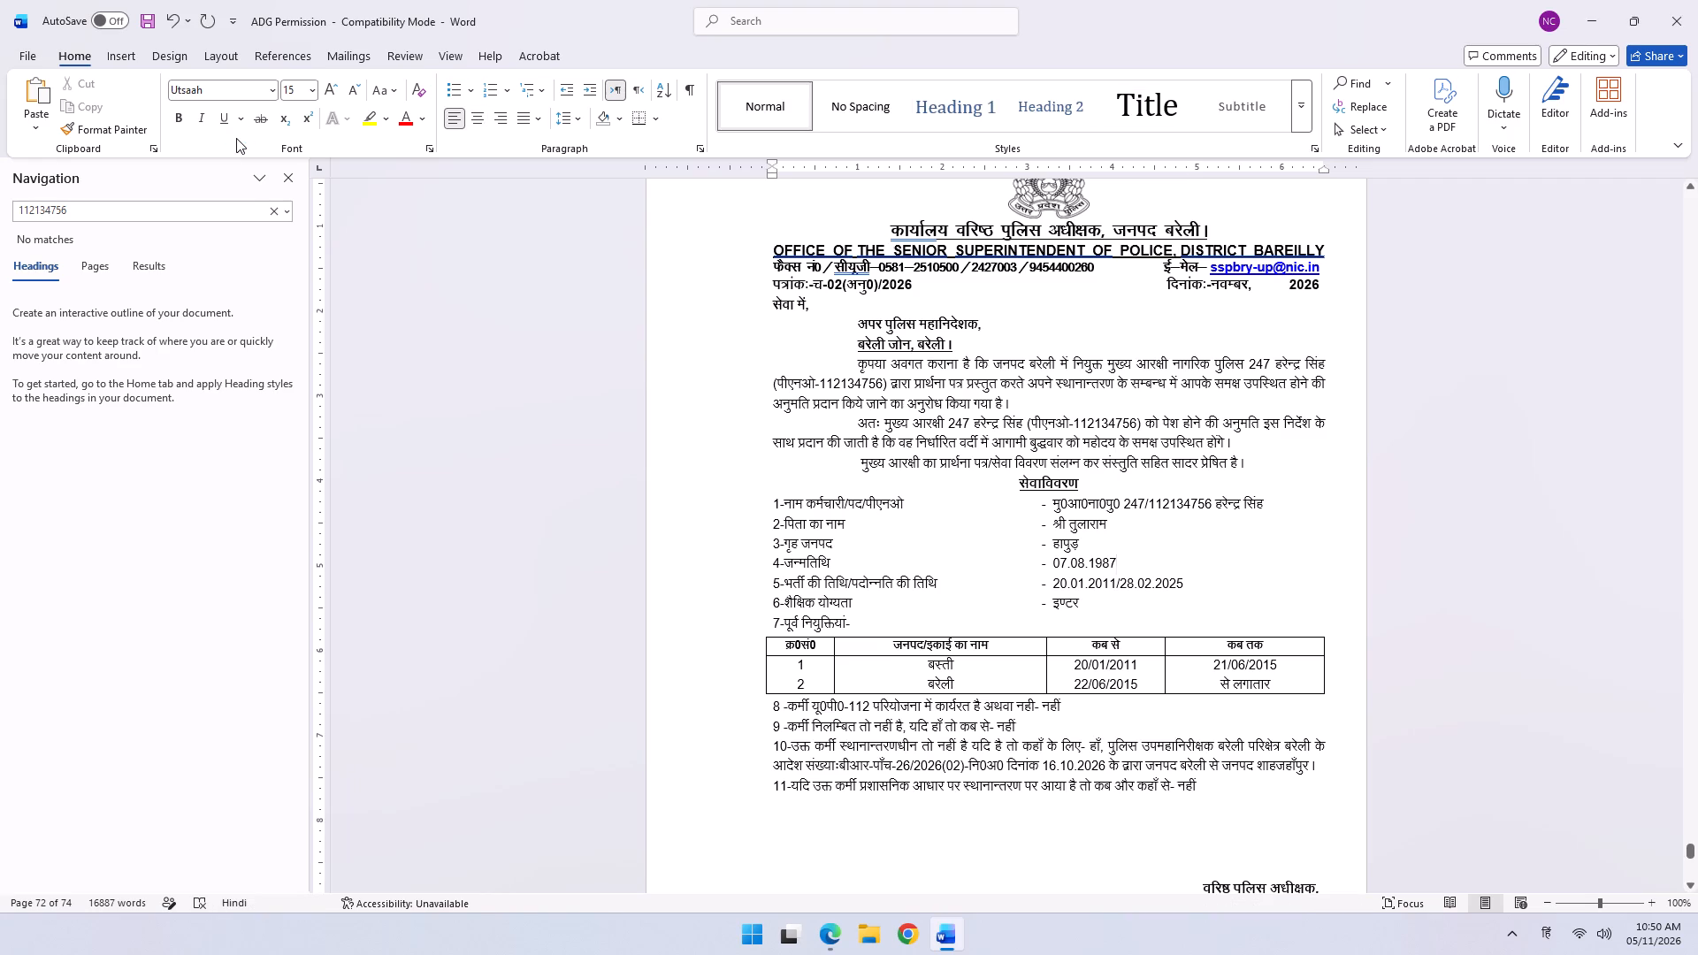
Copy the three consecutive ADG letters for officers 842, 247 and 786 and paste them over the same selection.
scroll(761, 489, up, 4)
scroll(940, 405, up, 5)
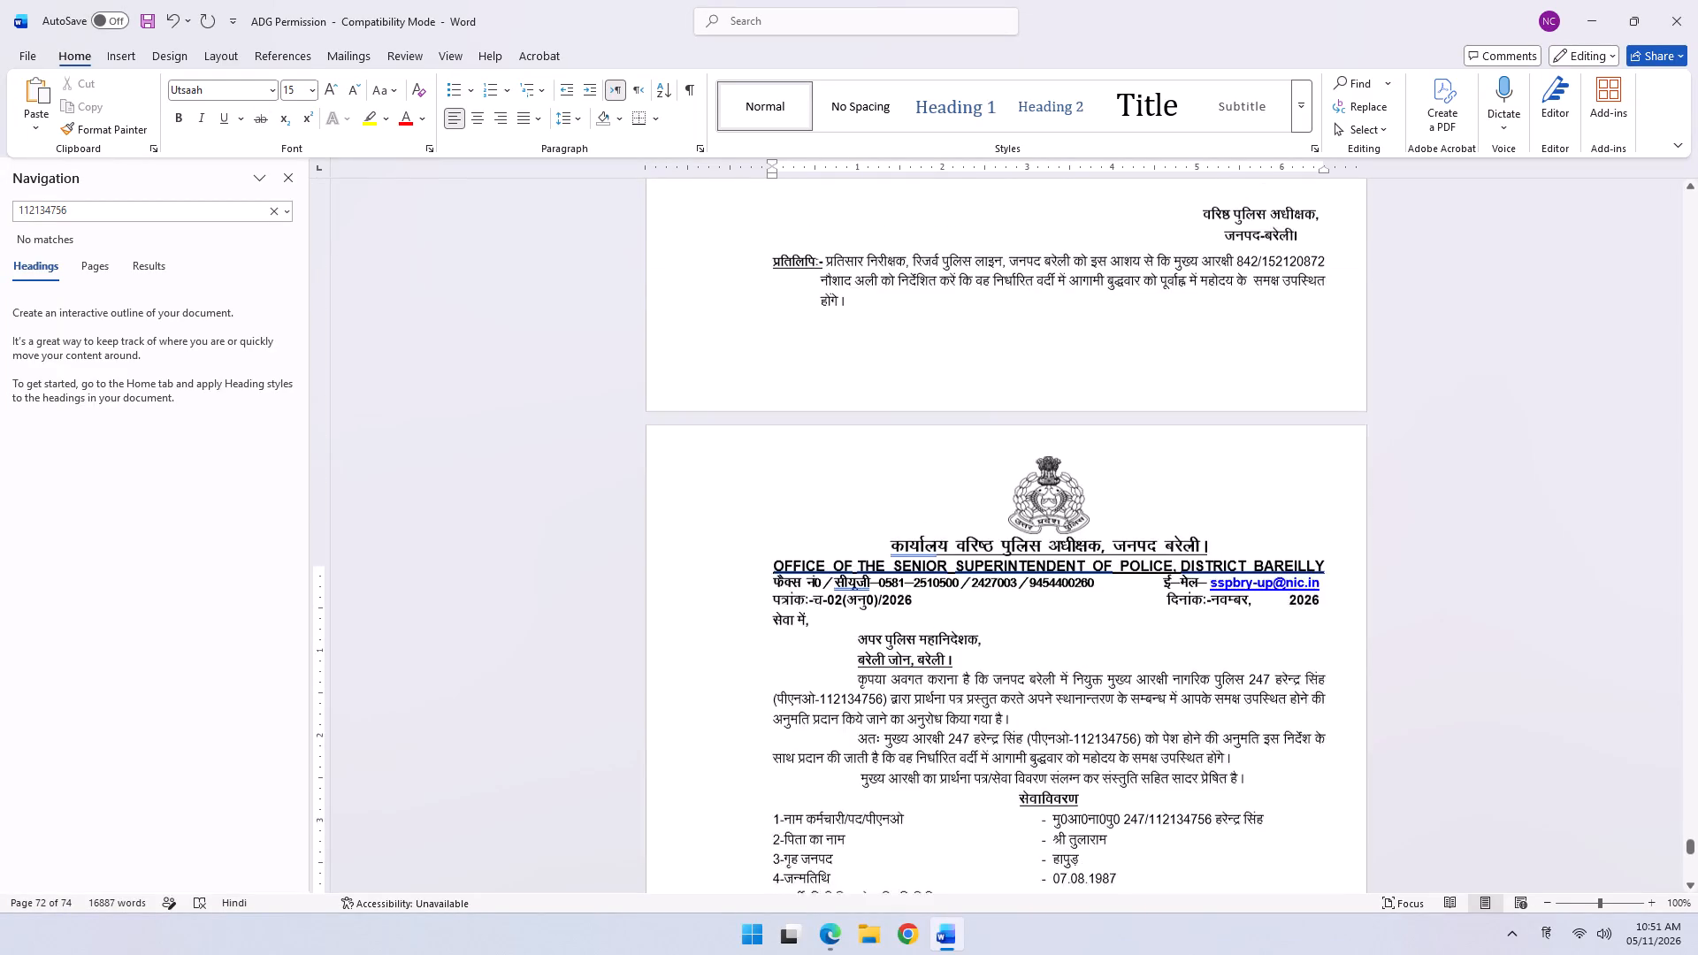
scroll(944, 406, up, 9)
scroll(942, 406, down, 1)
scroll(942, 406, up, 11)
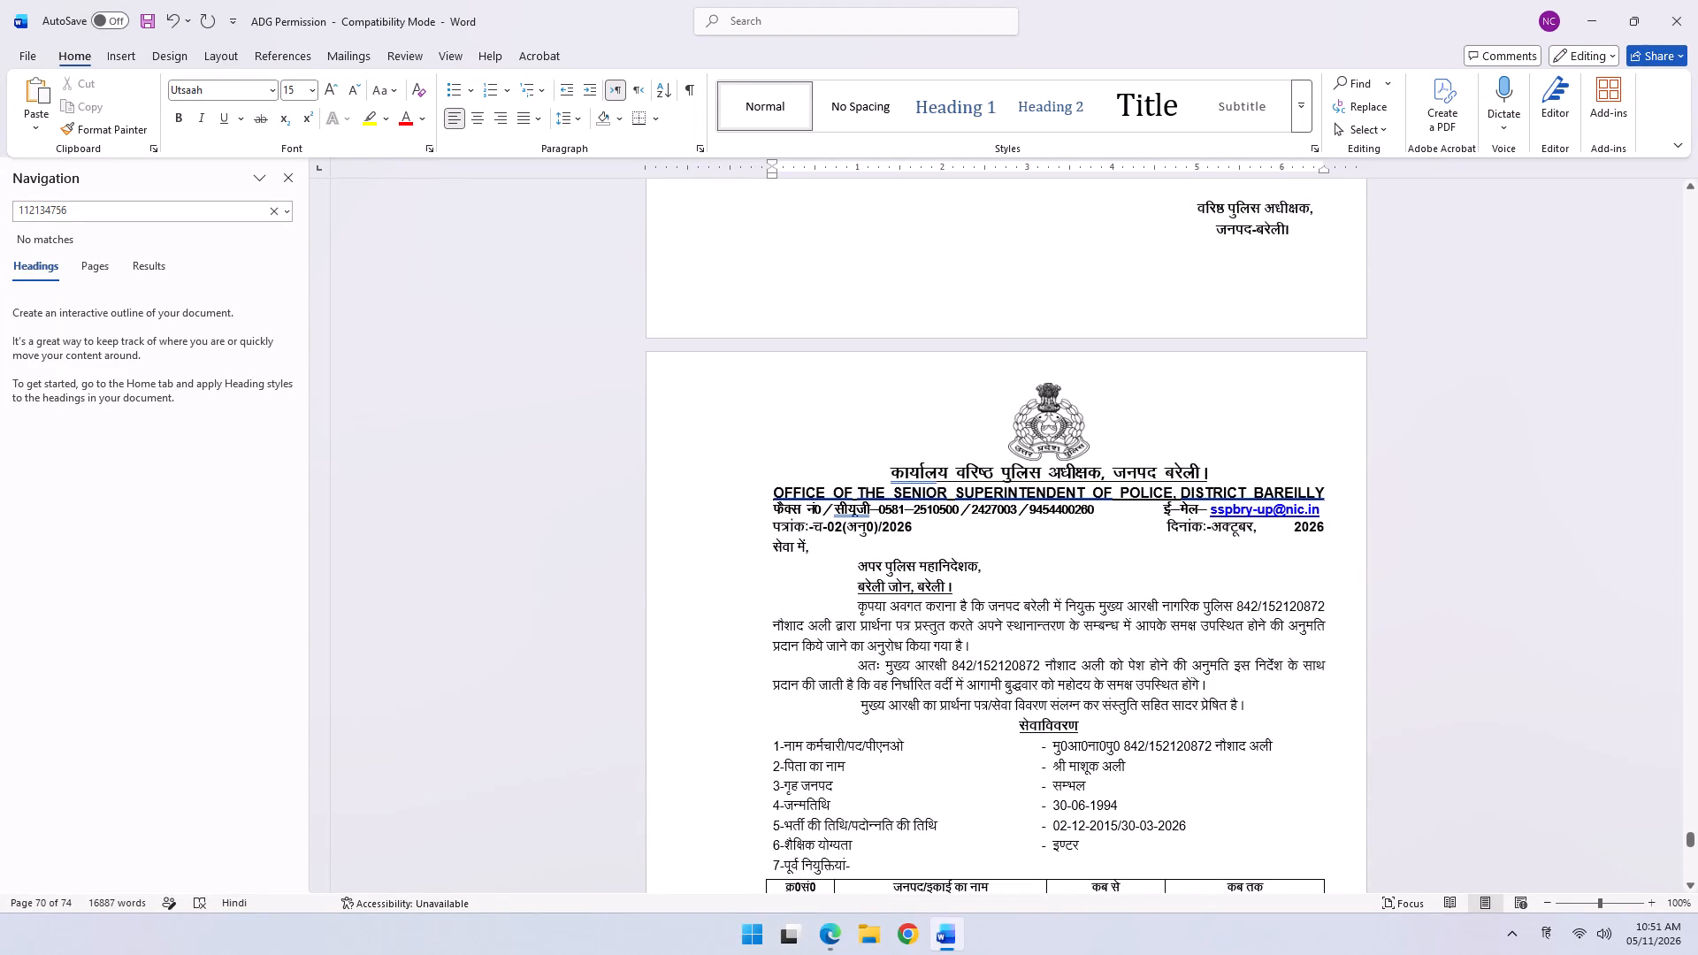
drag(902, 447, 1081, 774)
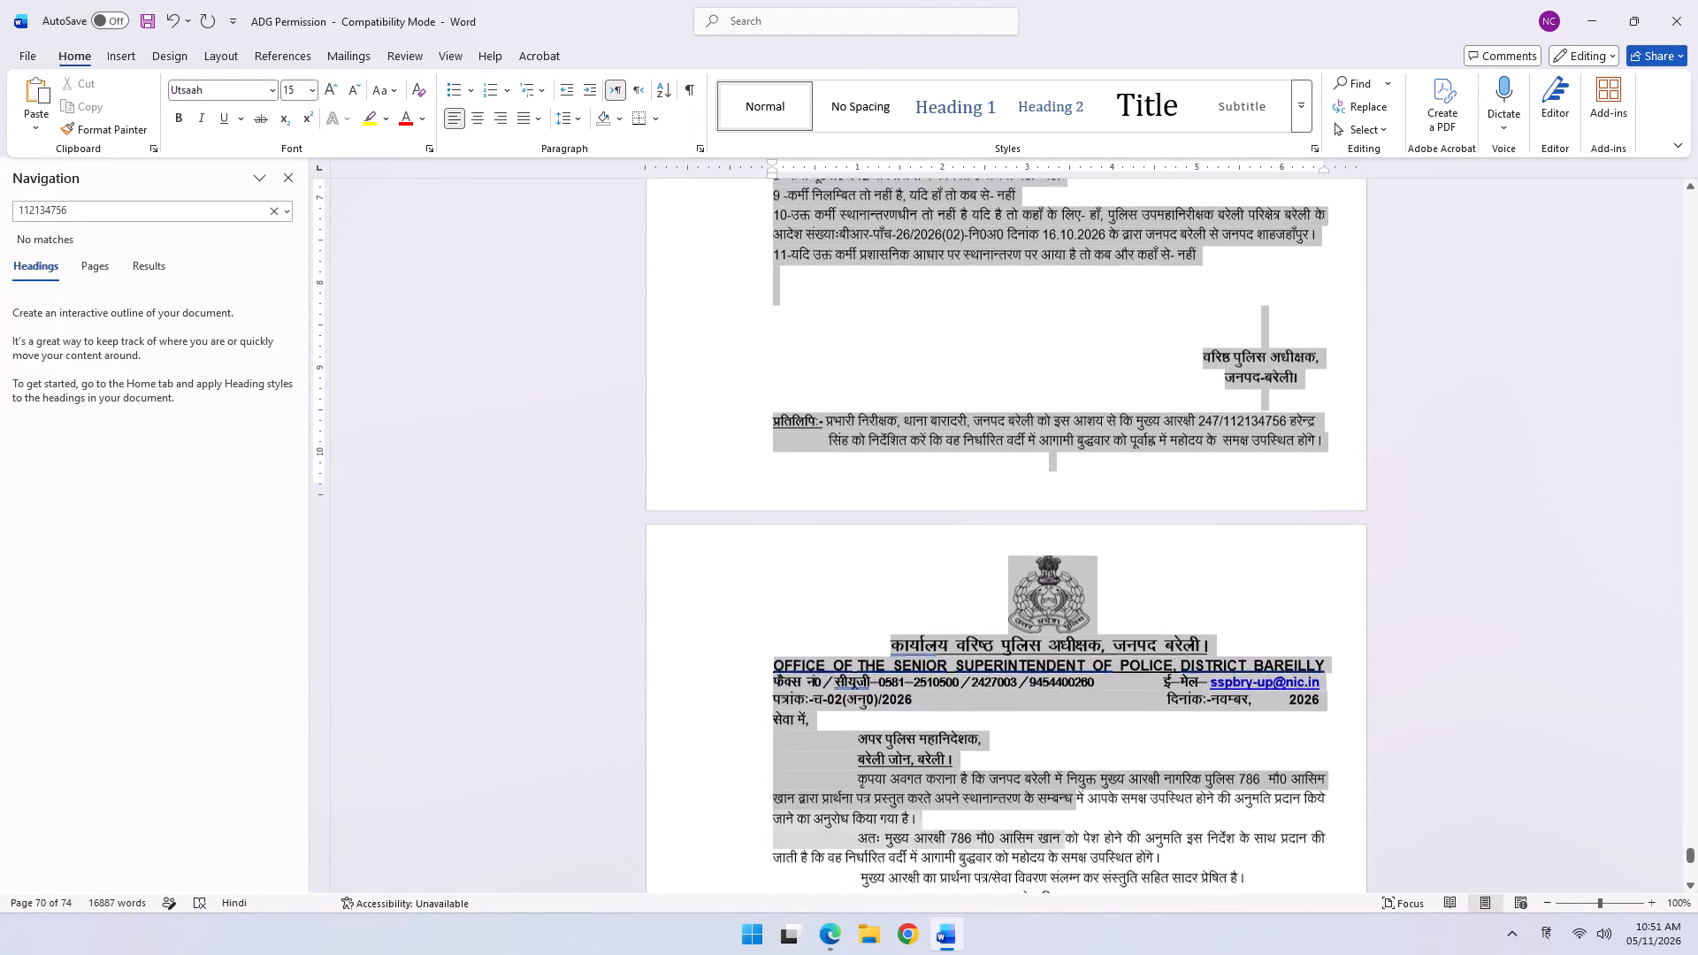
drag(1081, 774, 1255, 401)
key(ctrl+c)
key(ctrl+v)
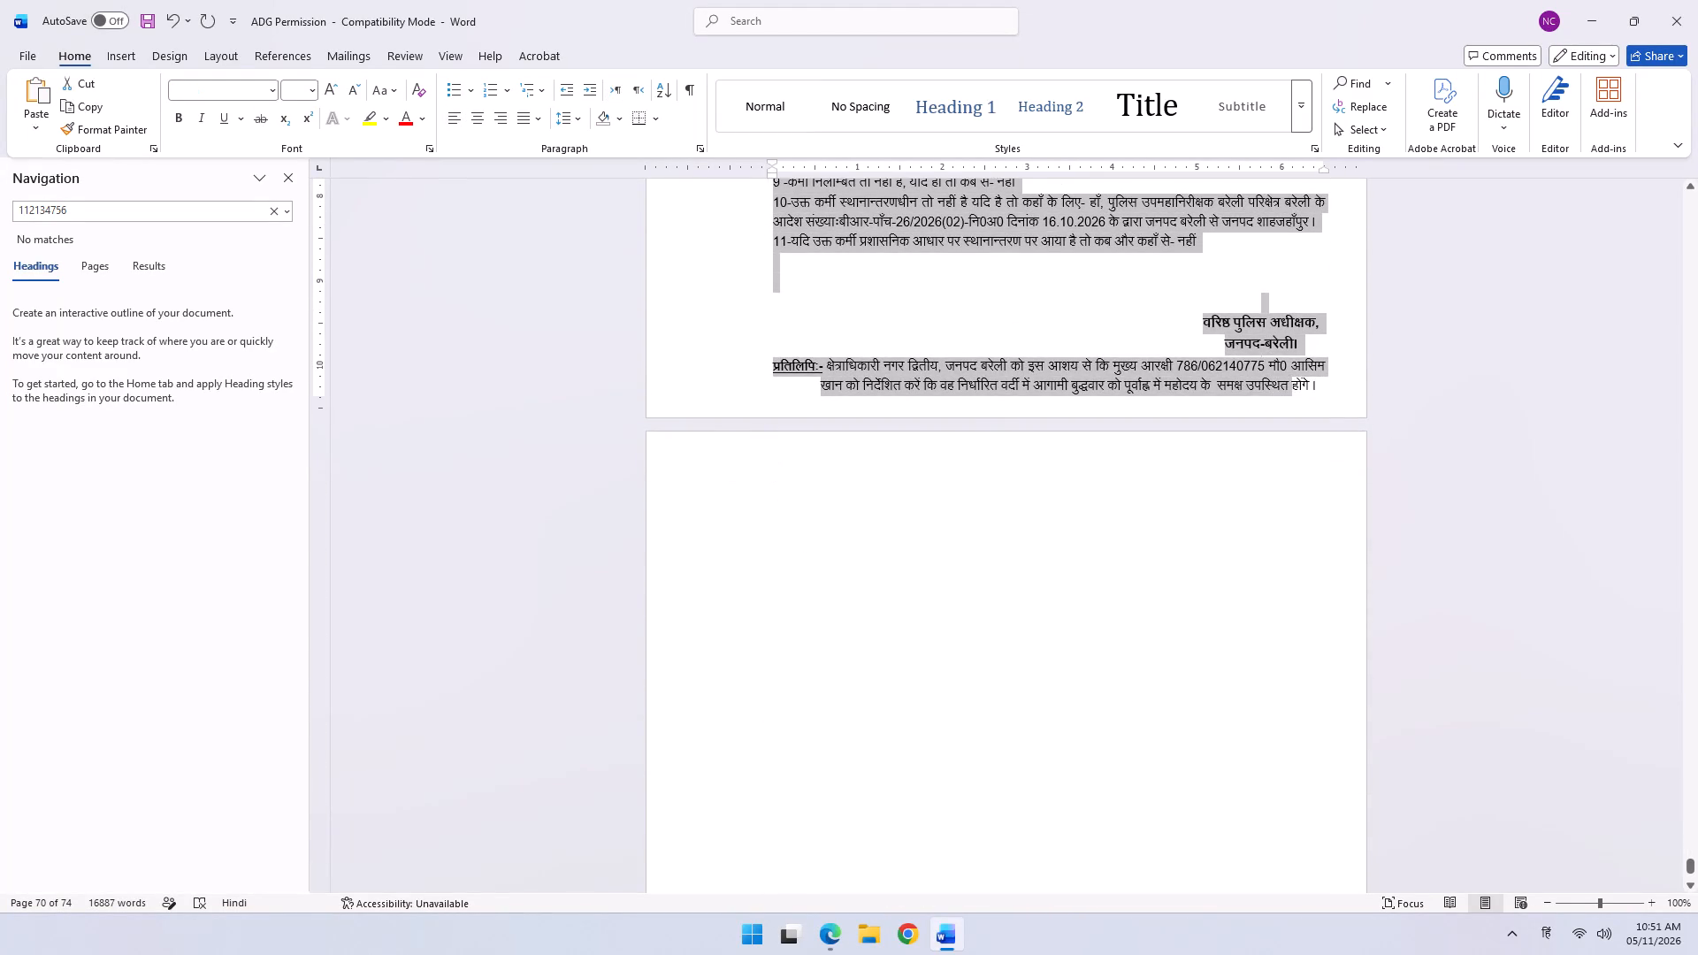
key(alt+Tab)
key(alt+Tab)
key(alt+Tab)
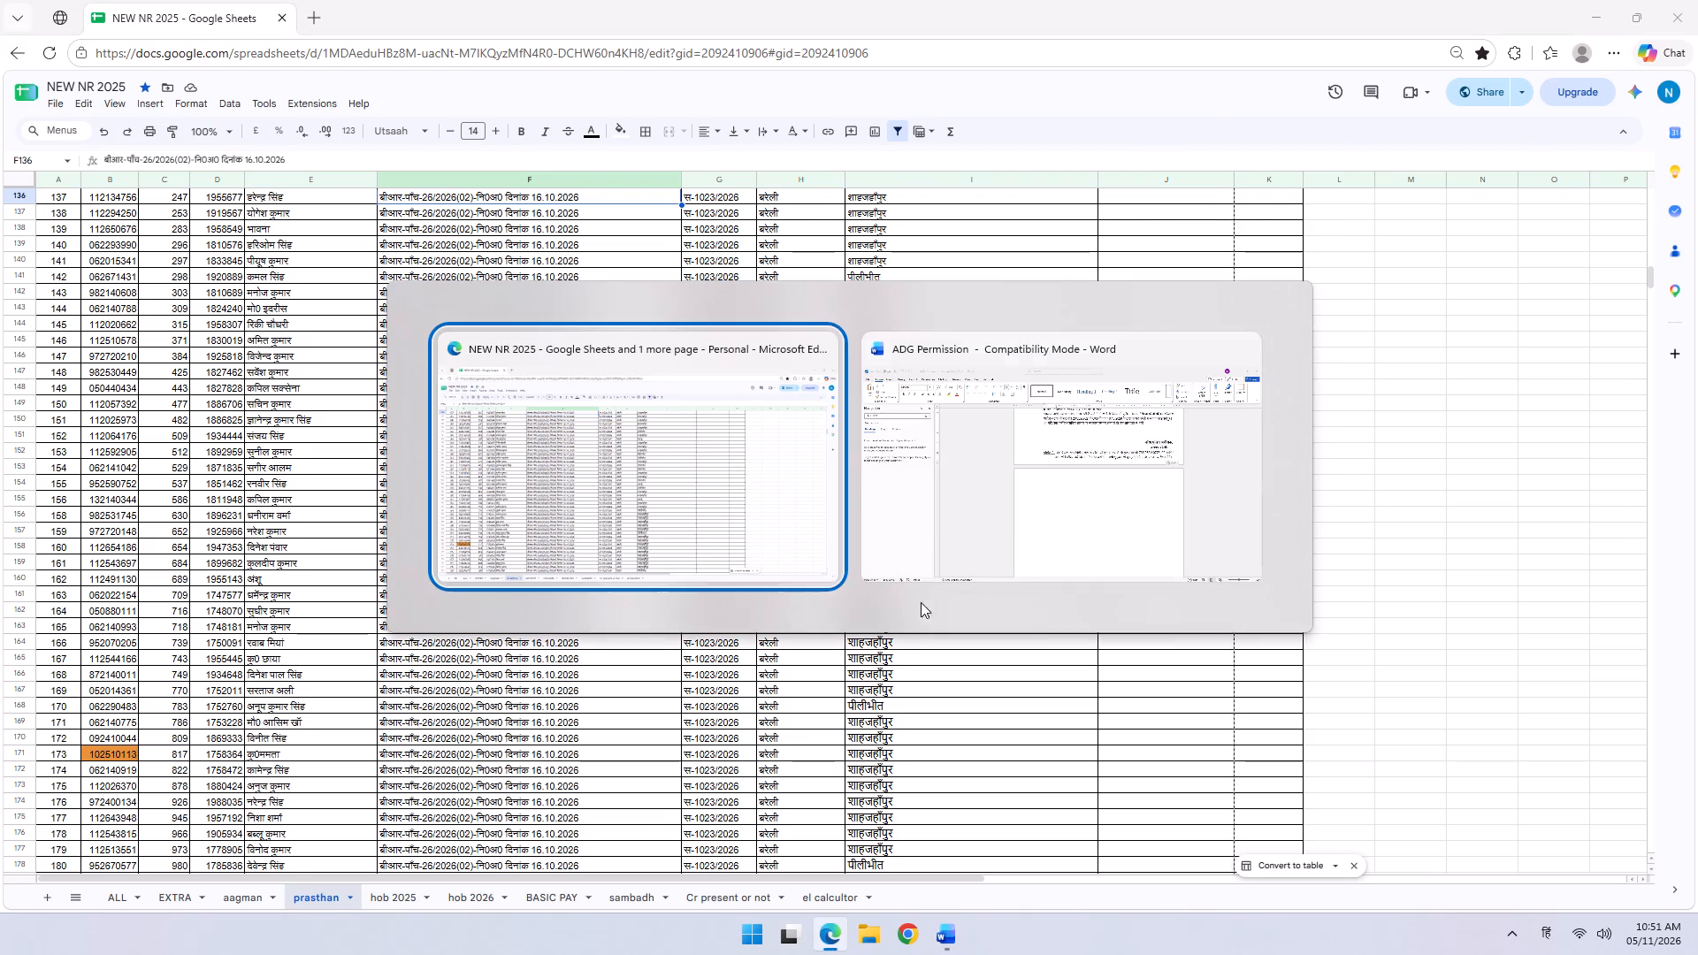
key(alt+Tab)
scroll(1099, 464, up, 8)
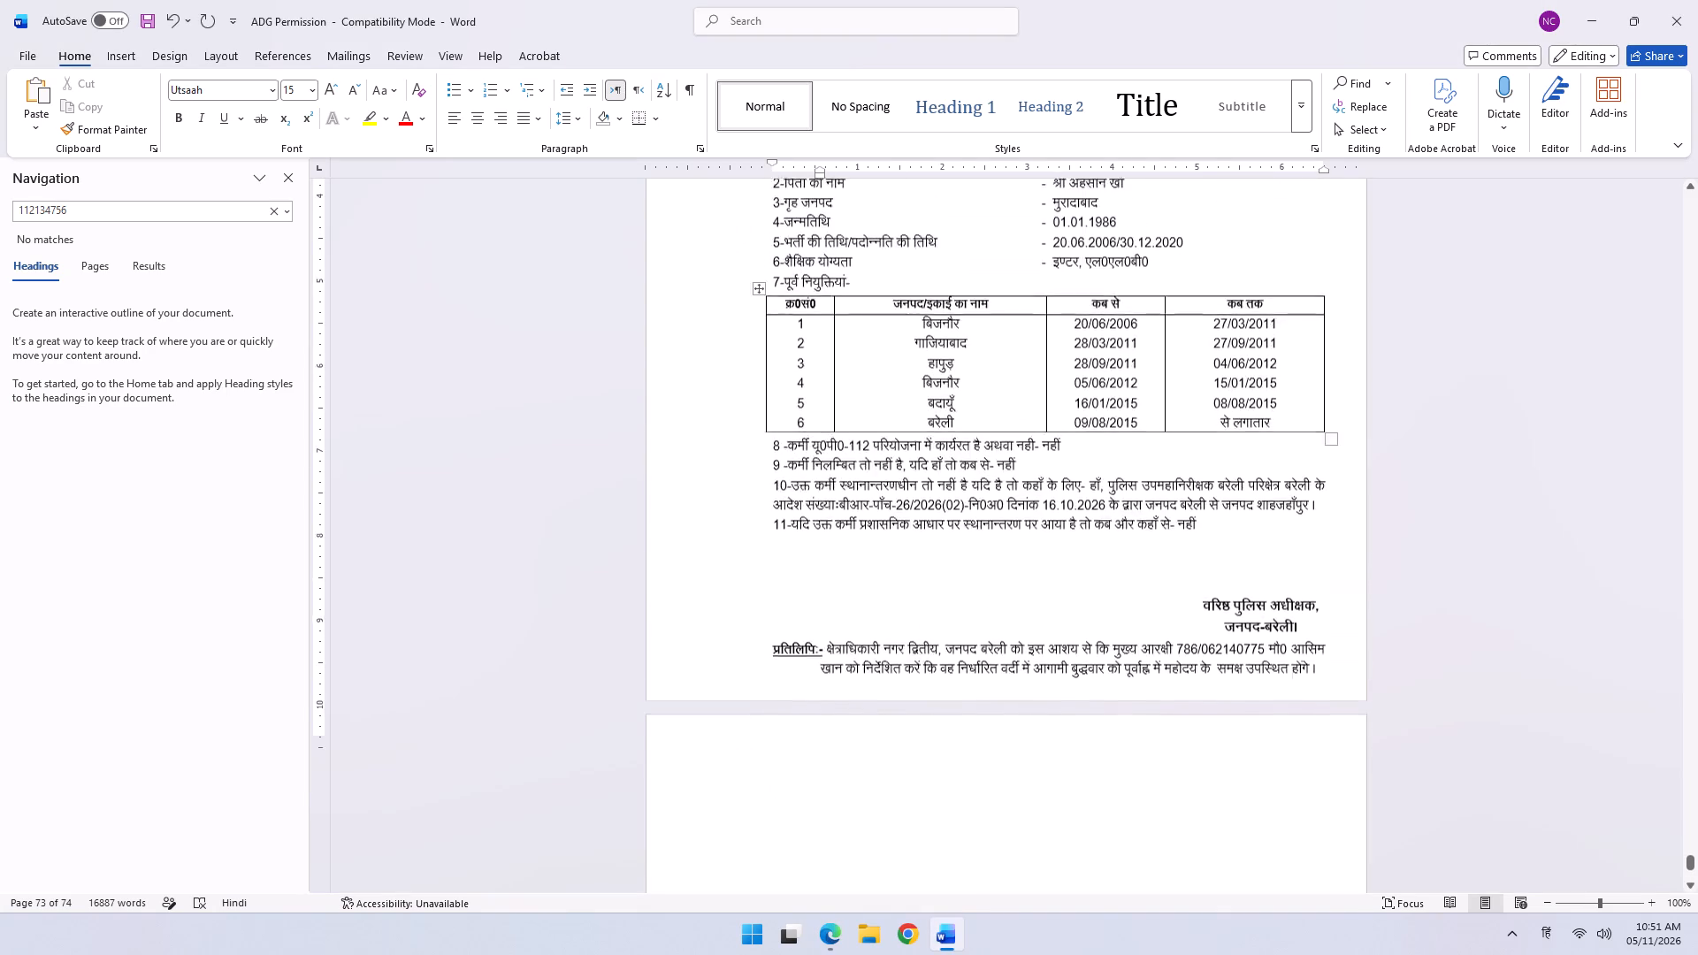
scroll(1100, 462, up, 1)
scroll(1100, 462, down, 1)
scroll(1100, 462, up, 13)
scroll(1094, 460, down, 1)
scroll(1094, 460, up, 16)
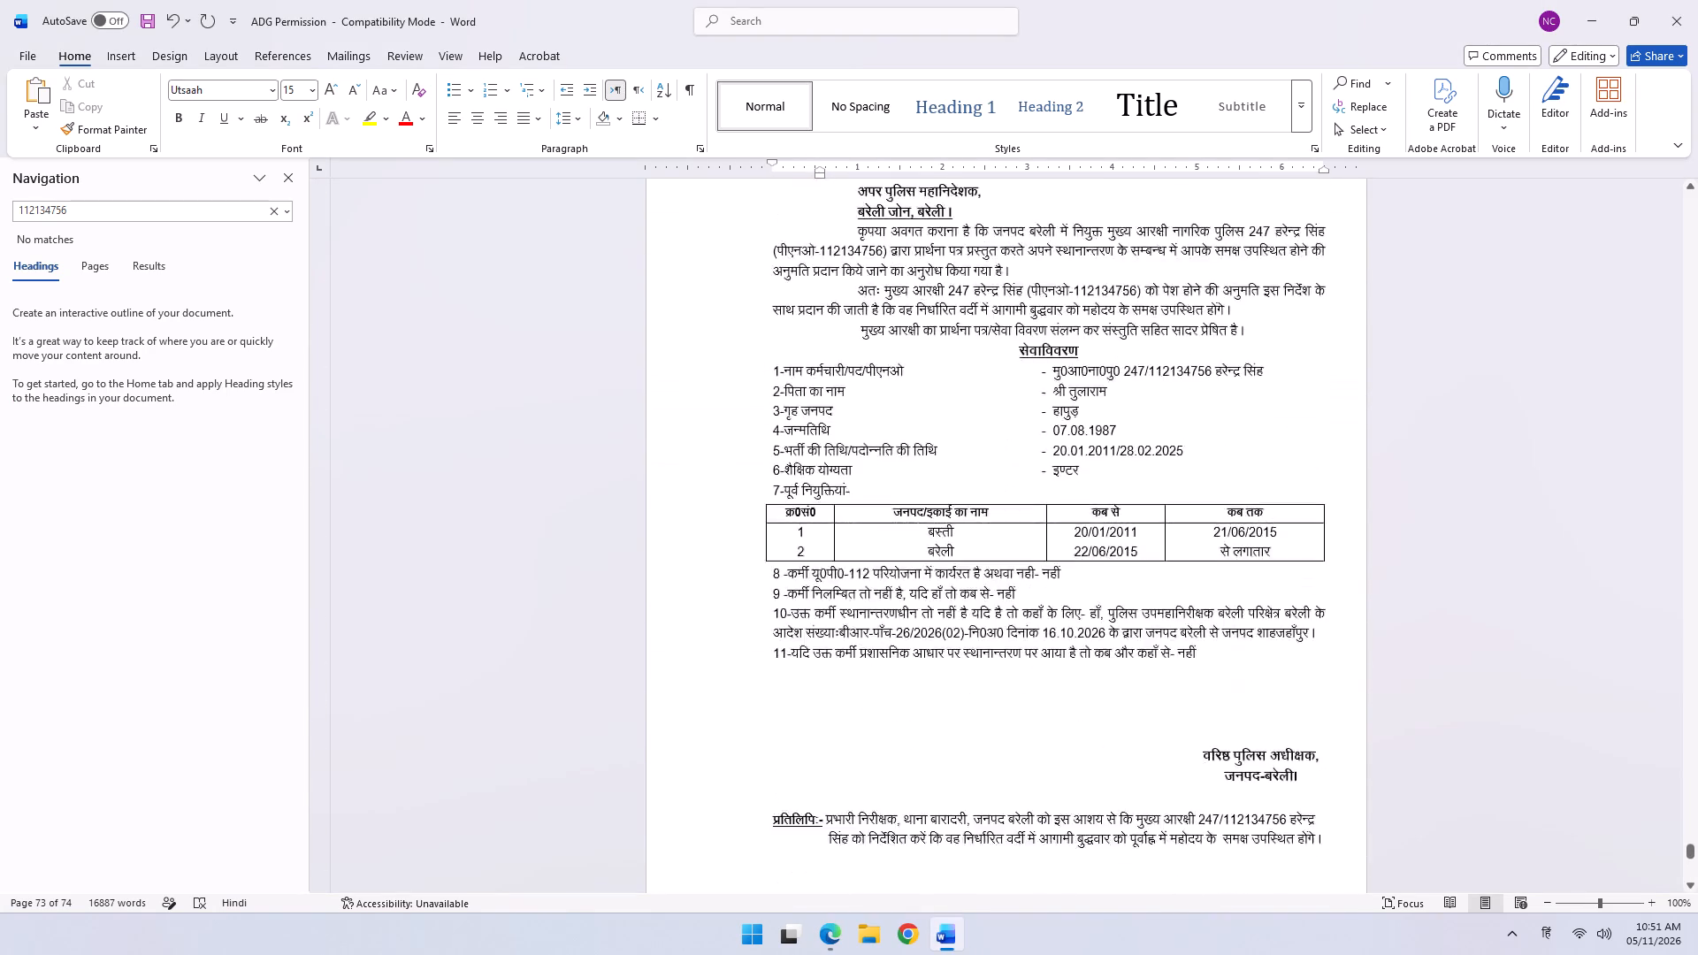
scroll(1094, 460, up, 8)
scroll(1094, 460, down, 1)
scroll(1094, 460, up, 17)
scroll(1094, 460, up, 7)
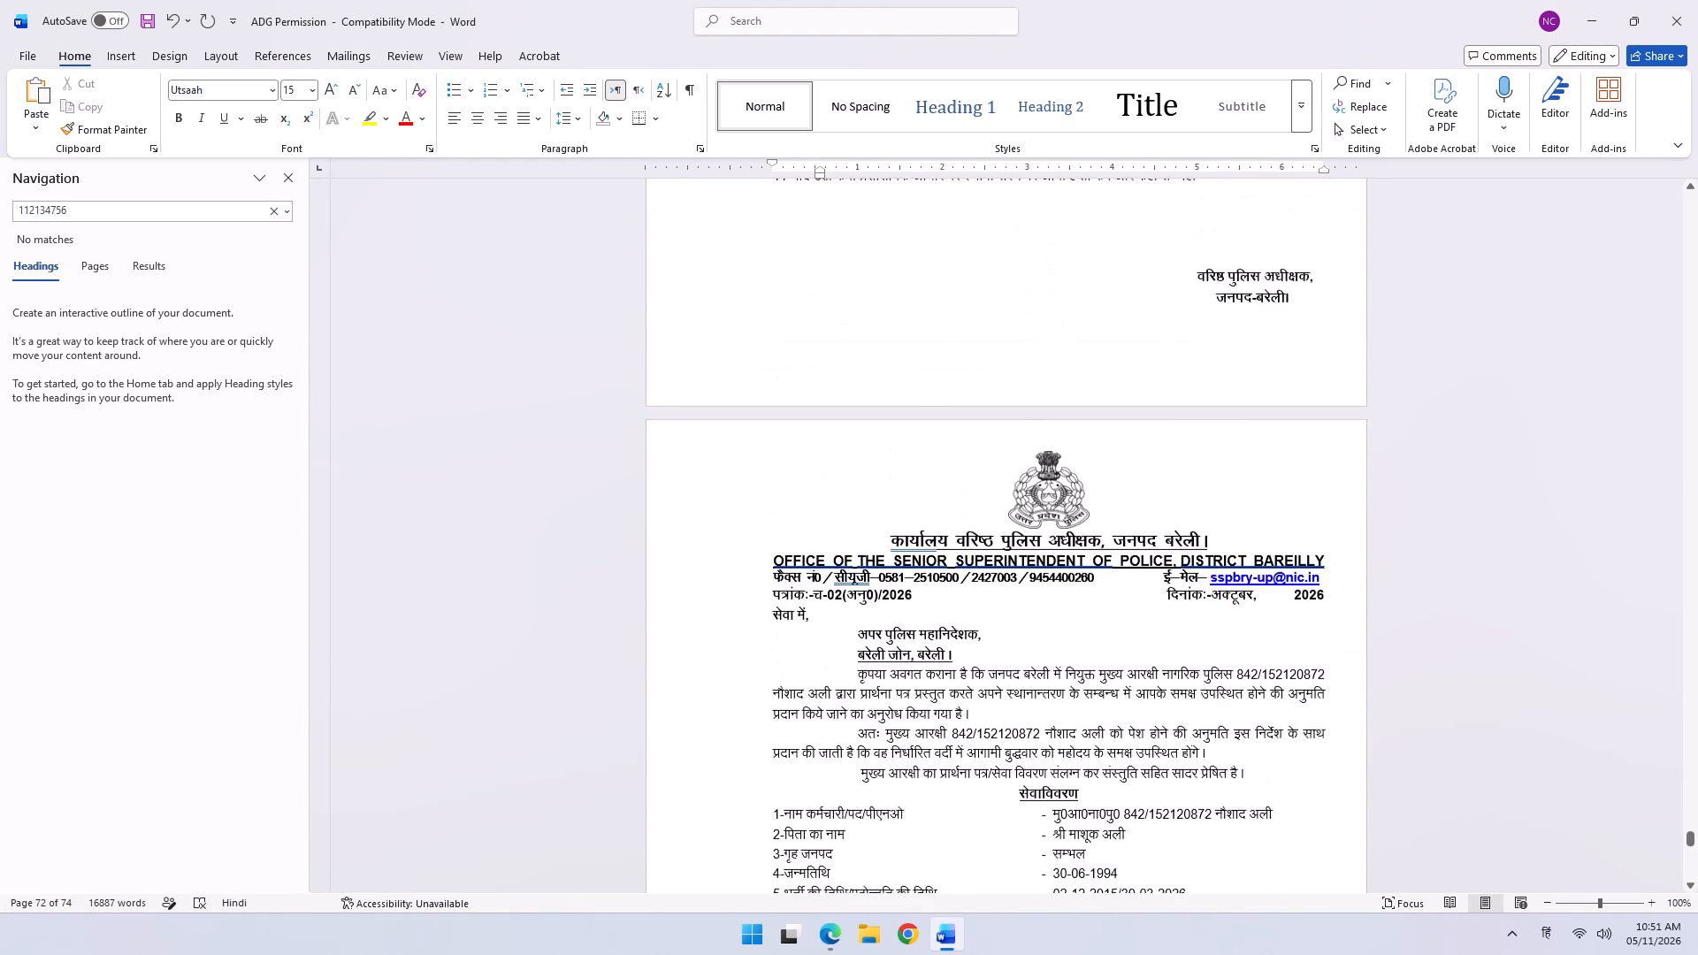
drag(942, 469, 1235, 954)
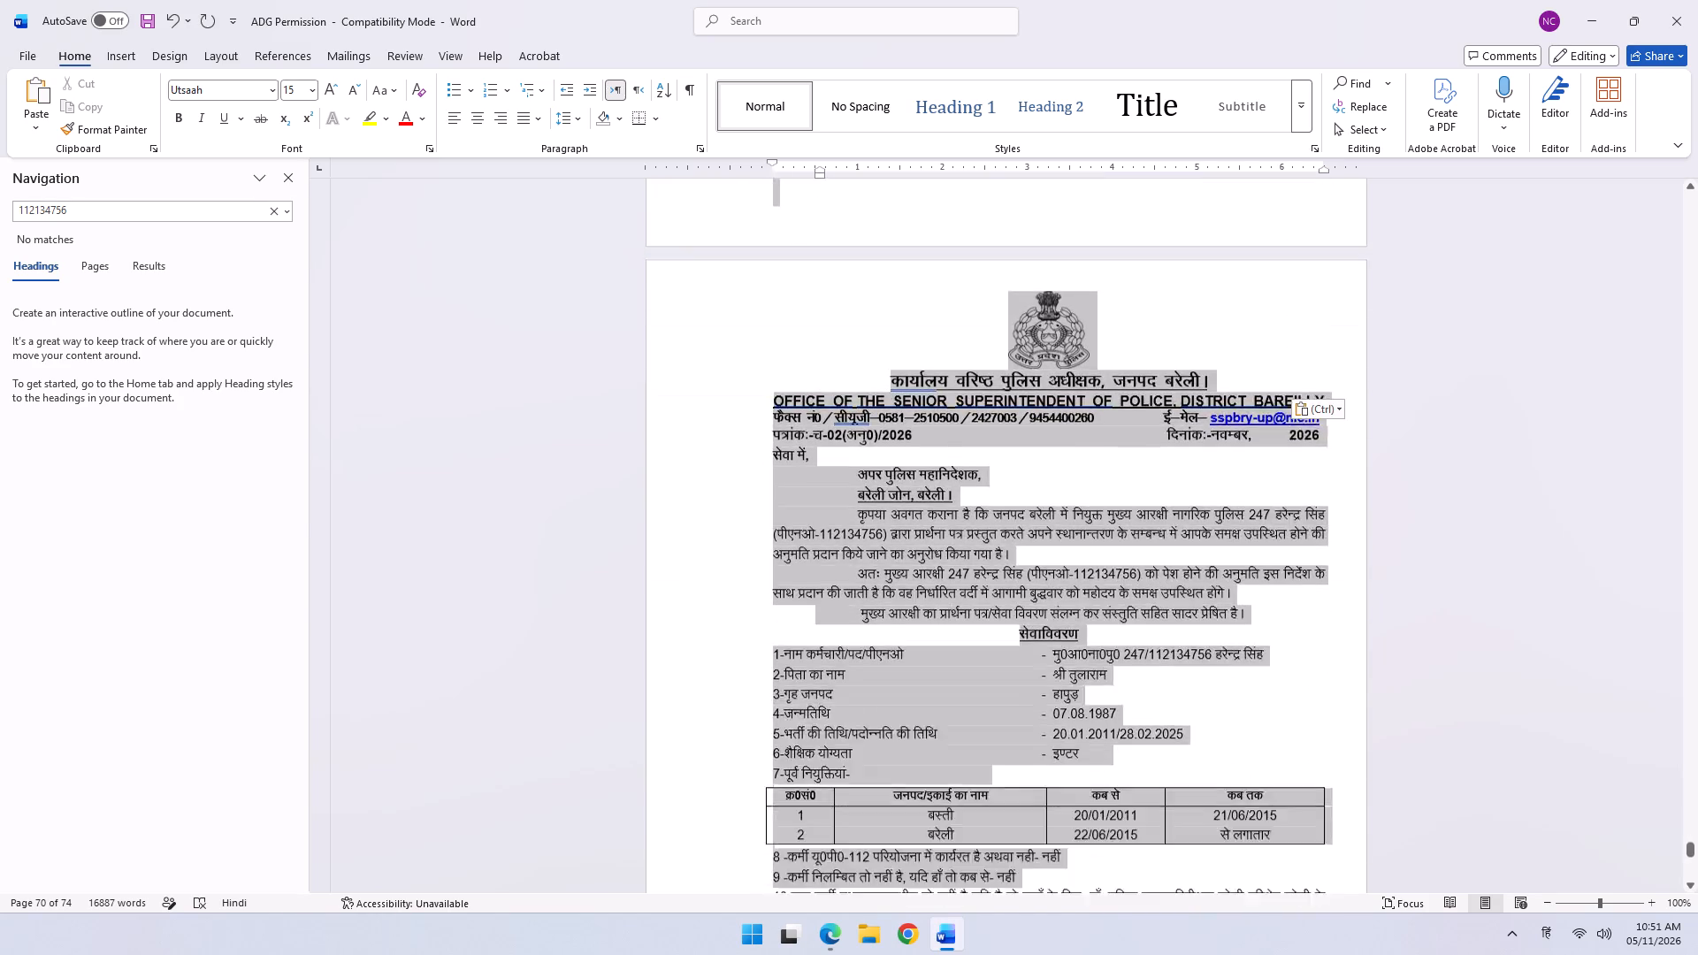
drag(1235, 954, 1512, 114)
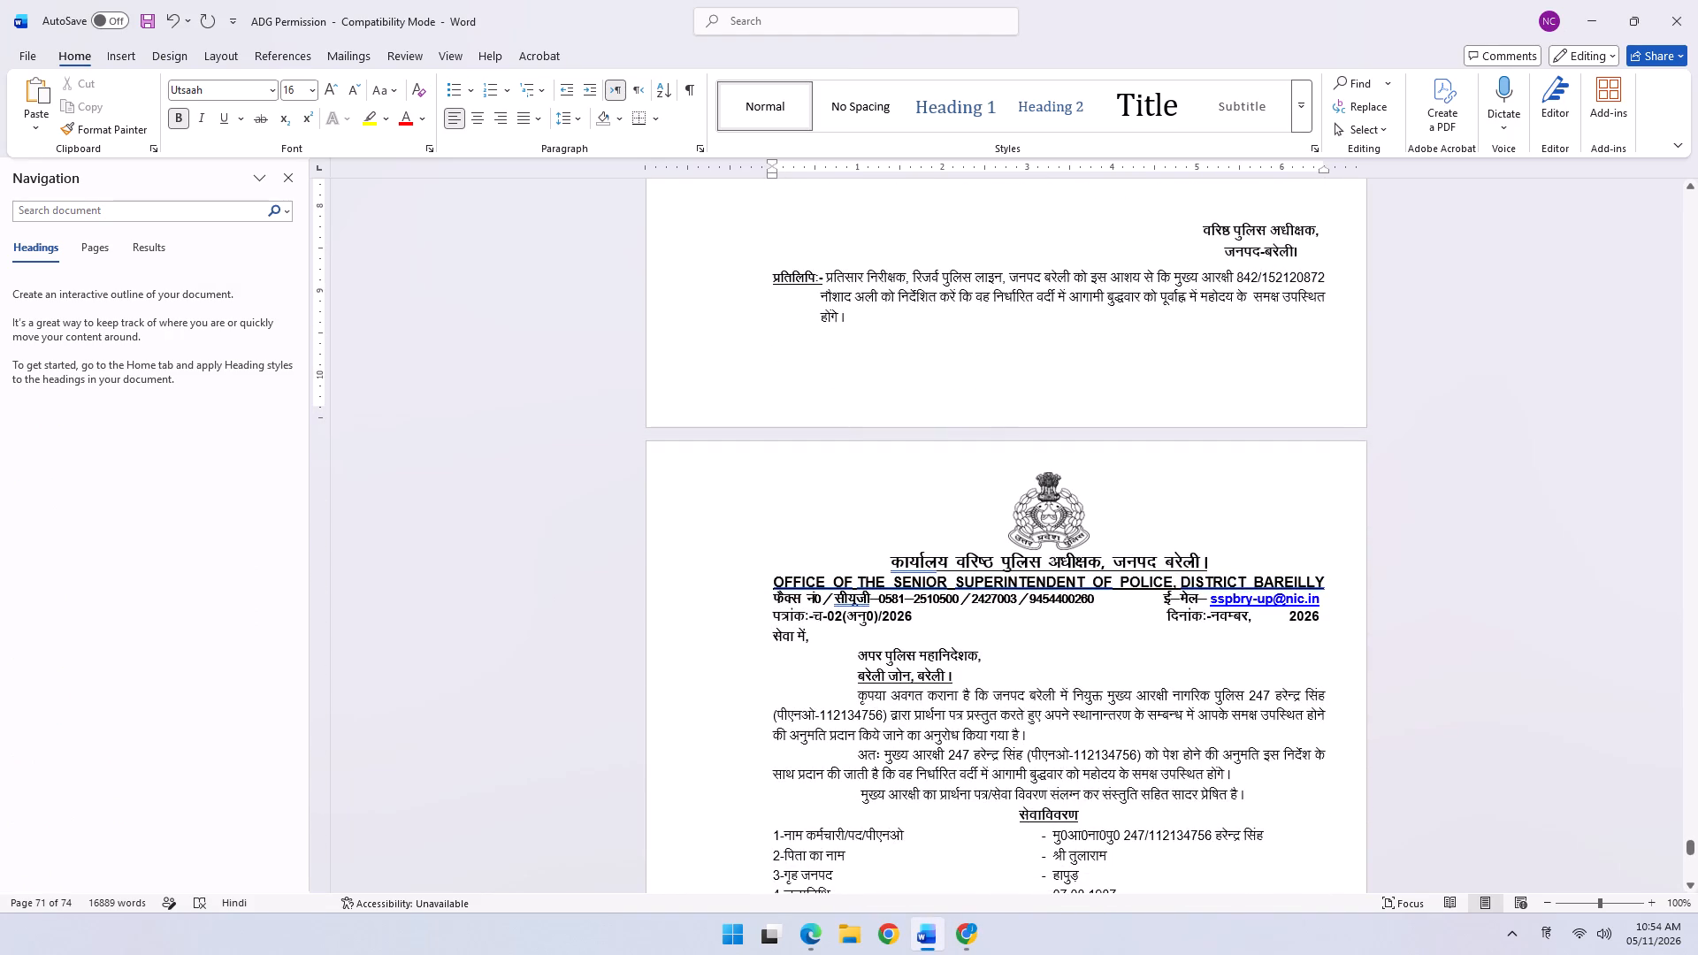
scroll(1173, 664, down, 9)
scroll(894, 766, up, 1)
scroll(891, 766, down, 1)
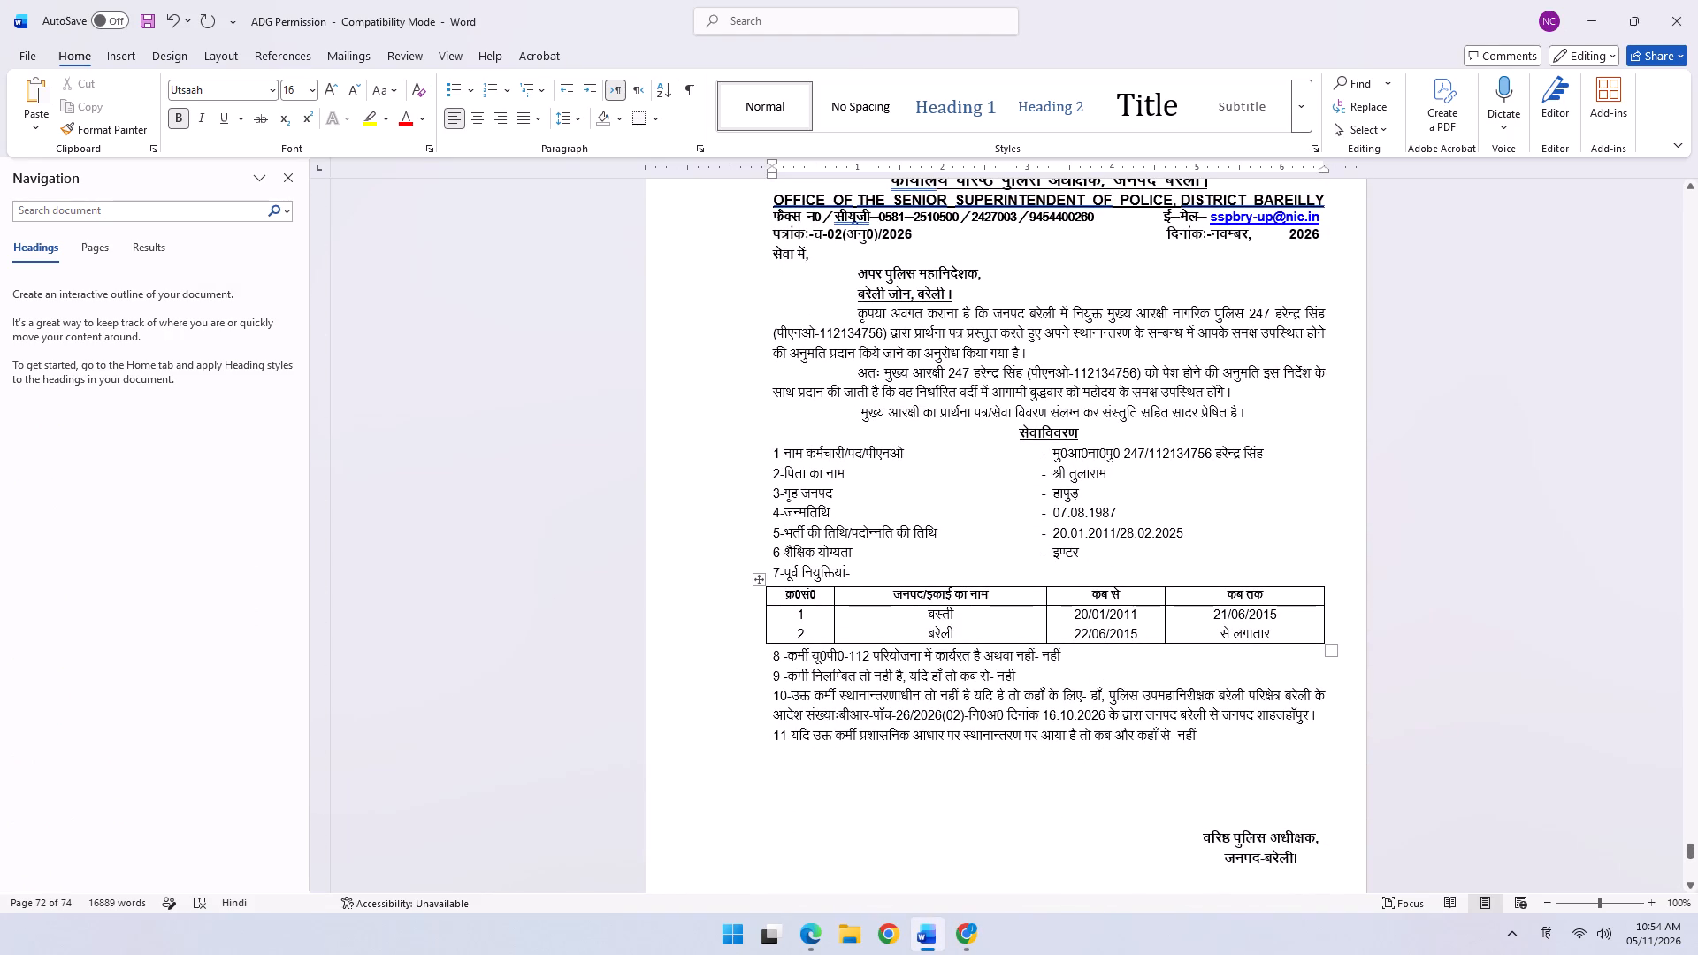
scroll(1013, 723, down, 4)
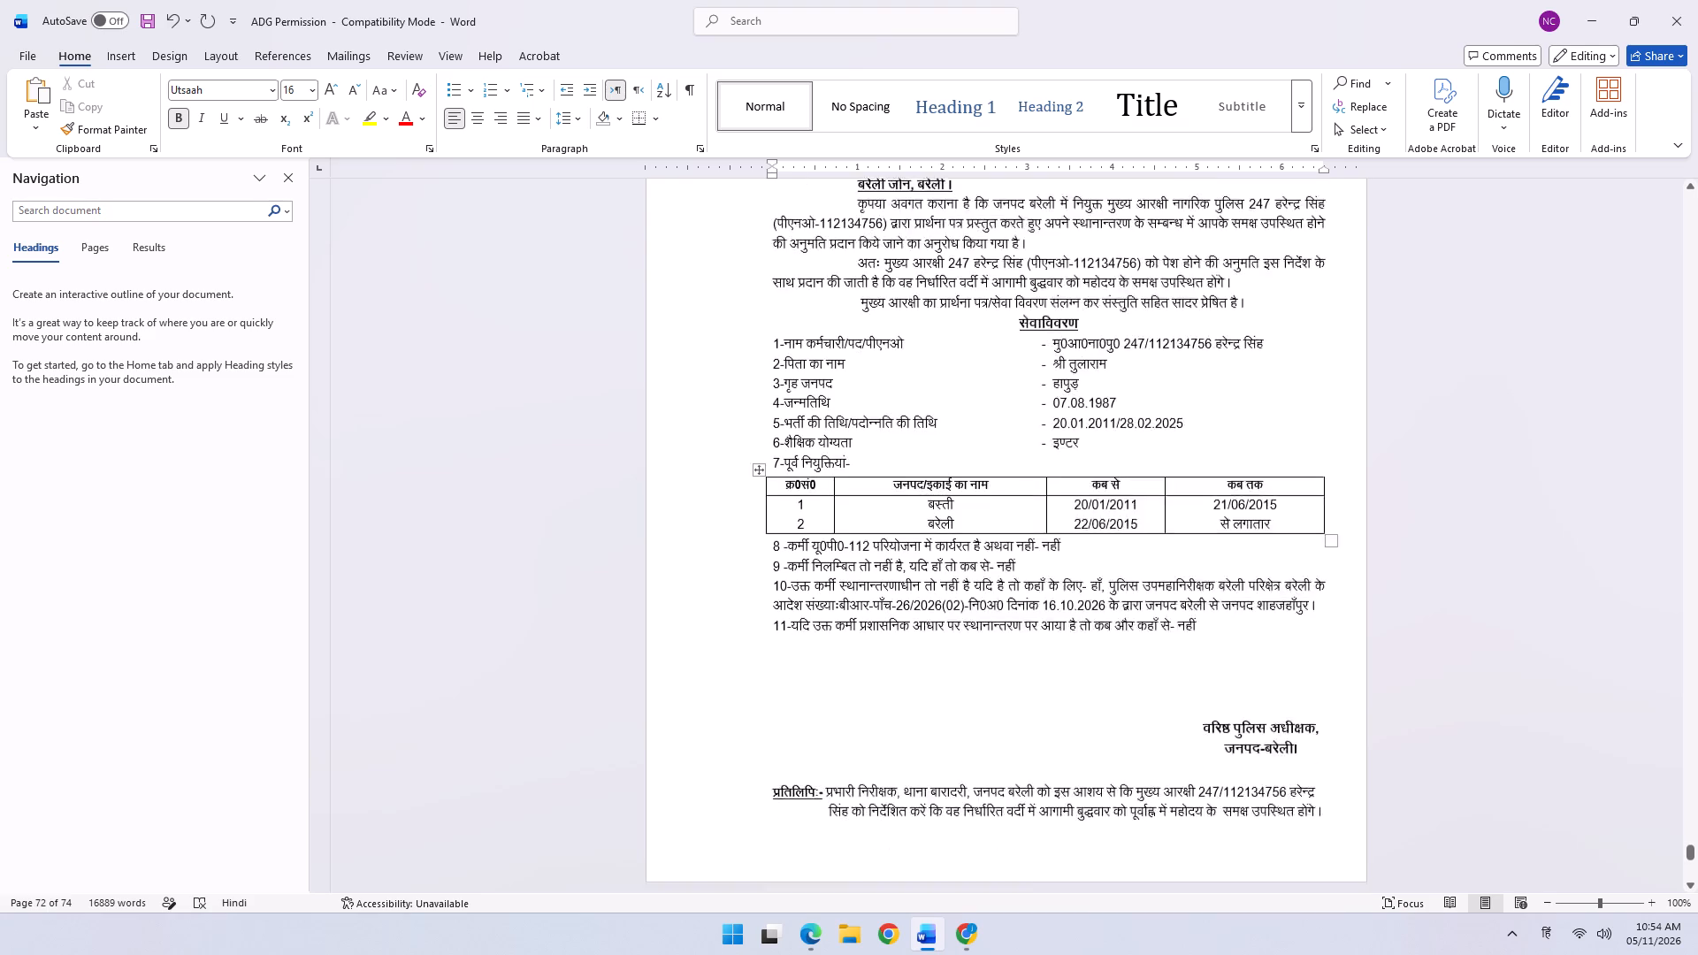
scroll(1012, 726, down, 1)
scroll(1014, 648, up, 6)
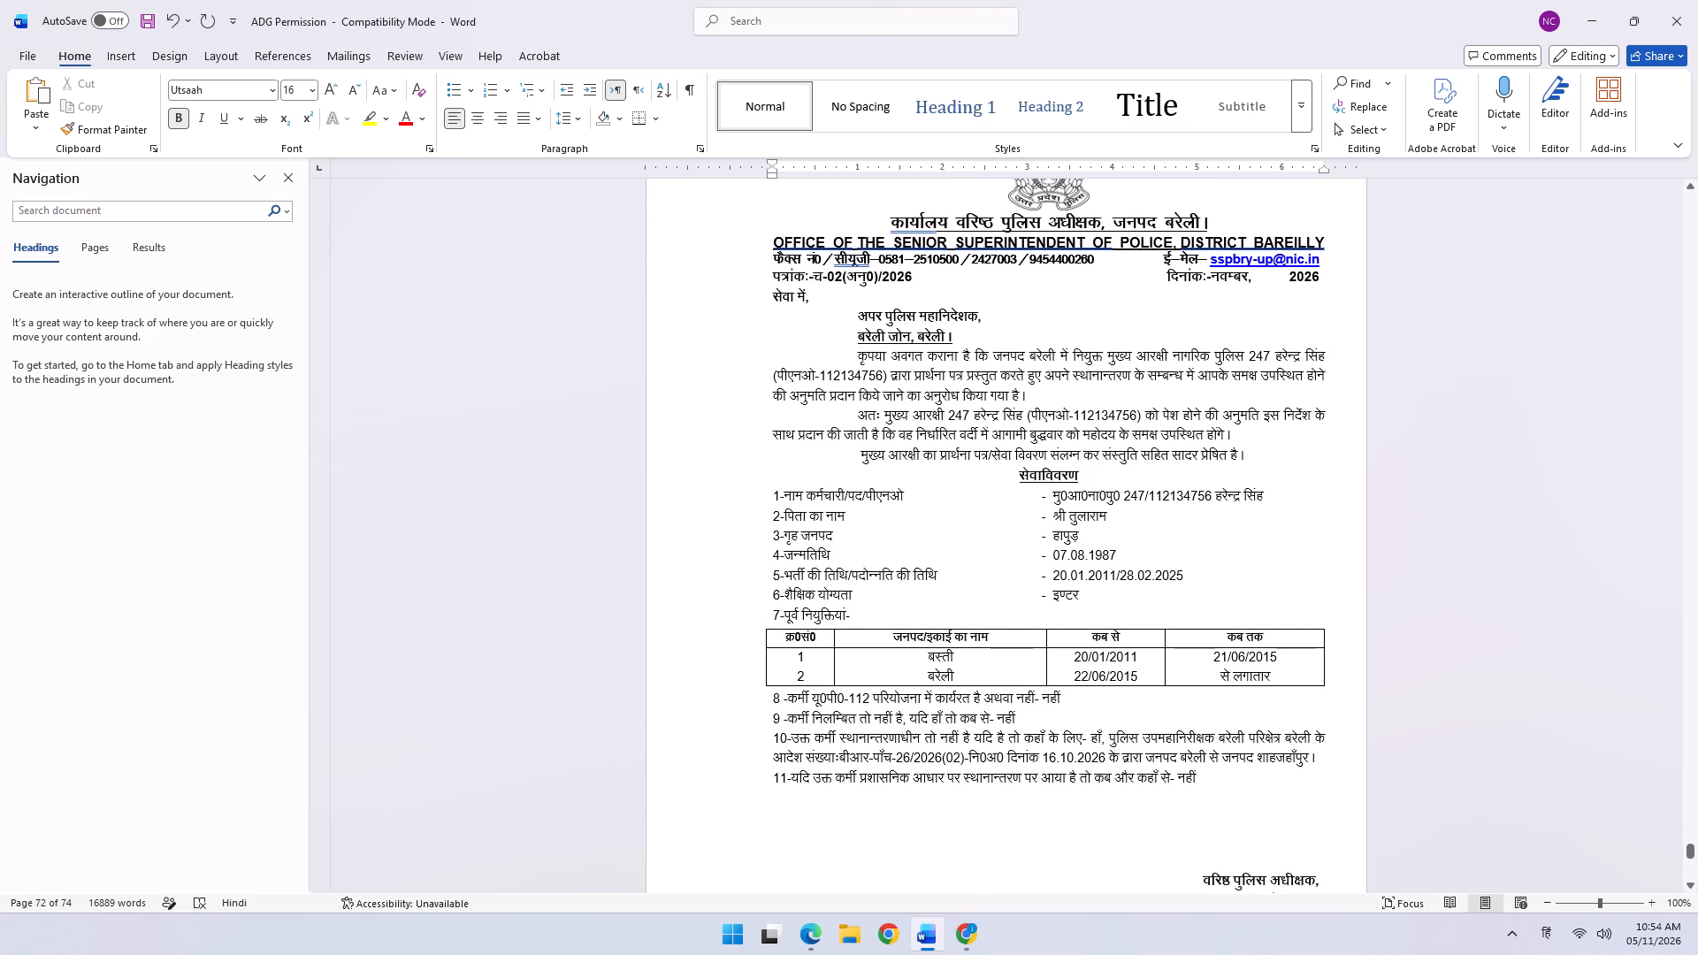
scroll(998, 761, down, 4)
scroll(999, 770, up, 1)
scroll(999, 772, down, 8)
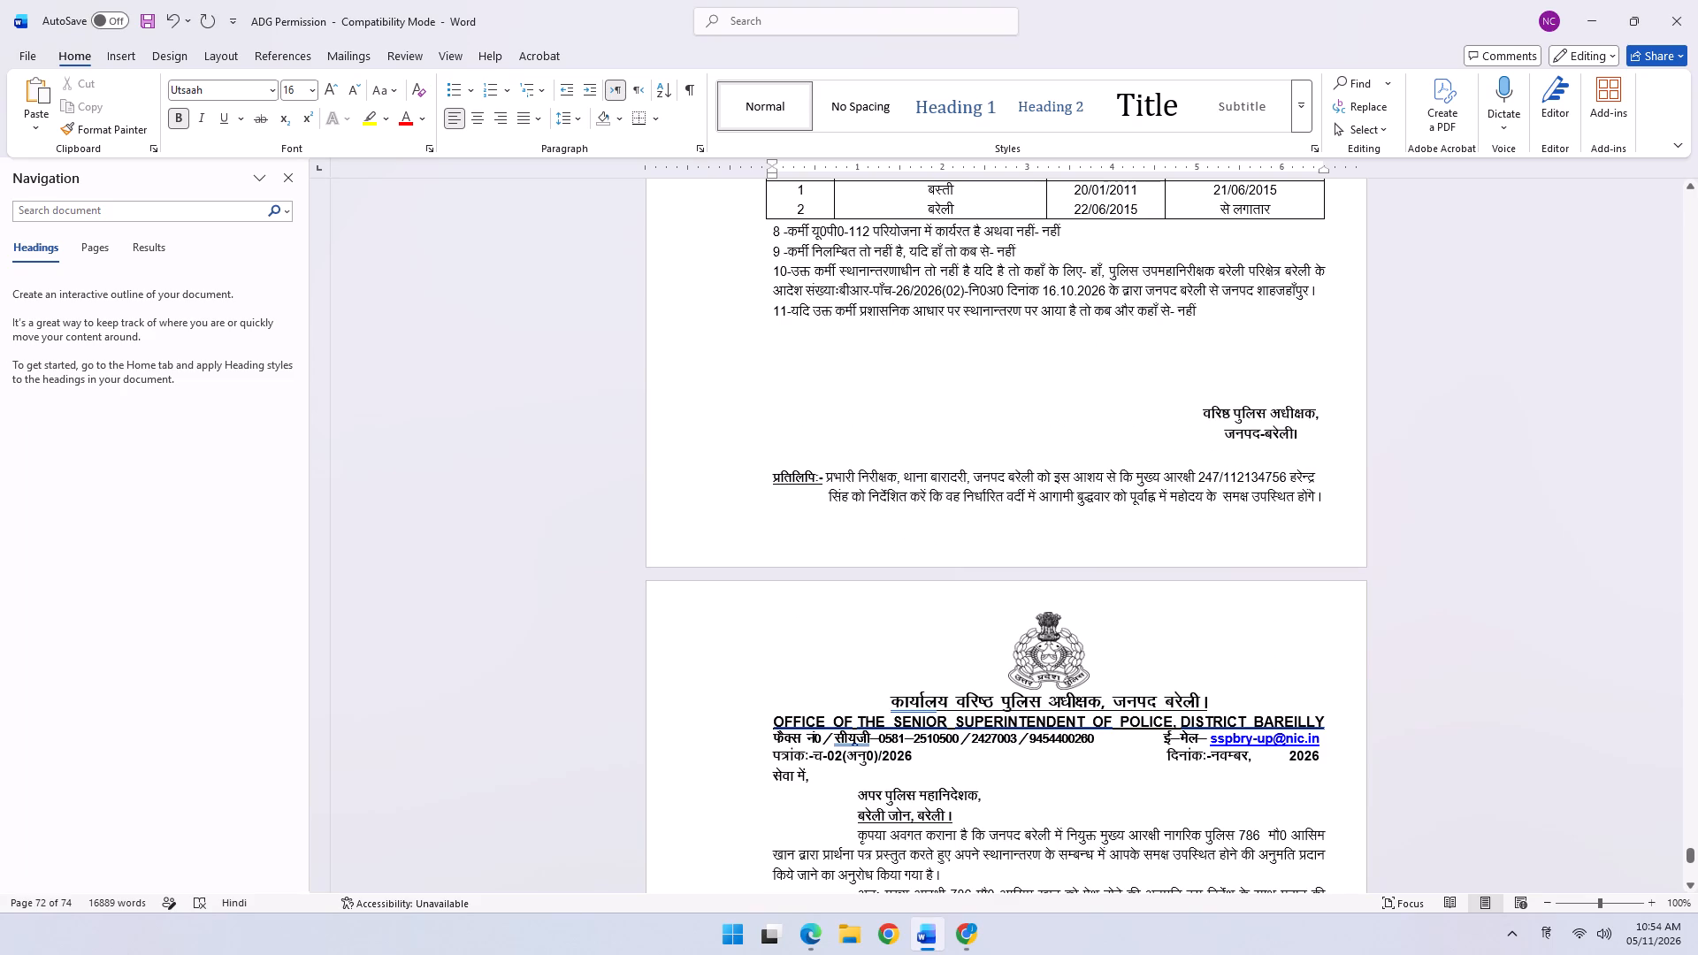
scroll(1094, 519, down, 6)
scroll(1138, 541, up, 13)
scroll(1410, 549, down, 1)
scroll(1374, 539, up, 5)
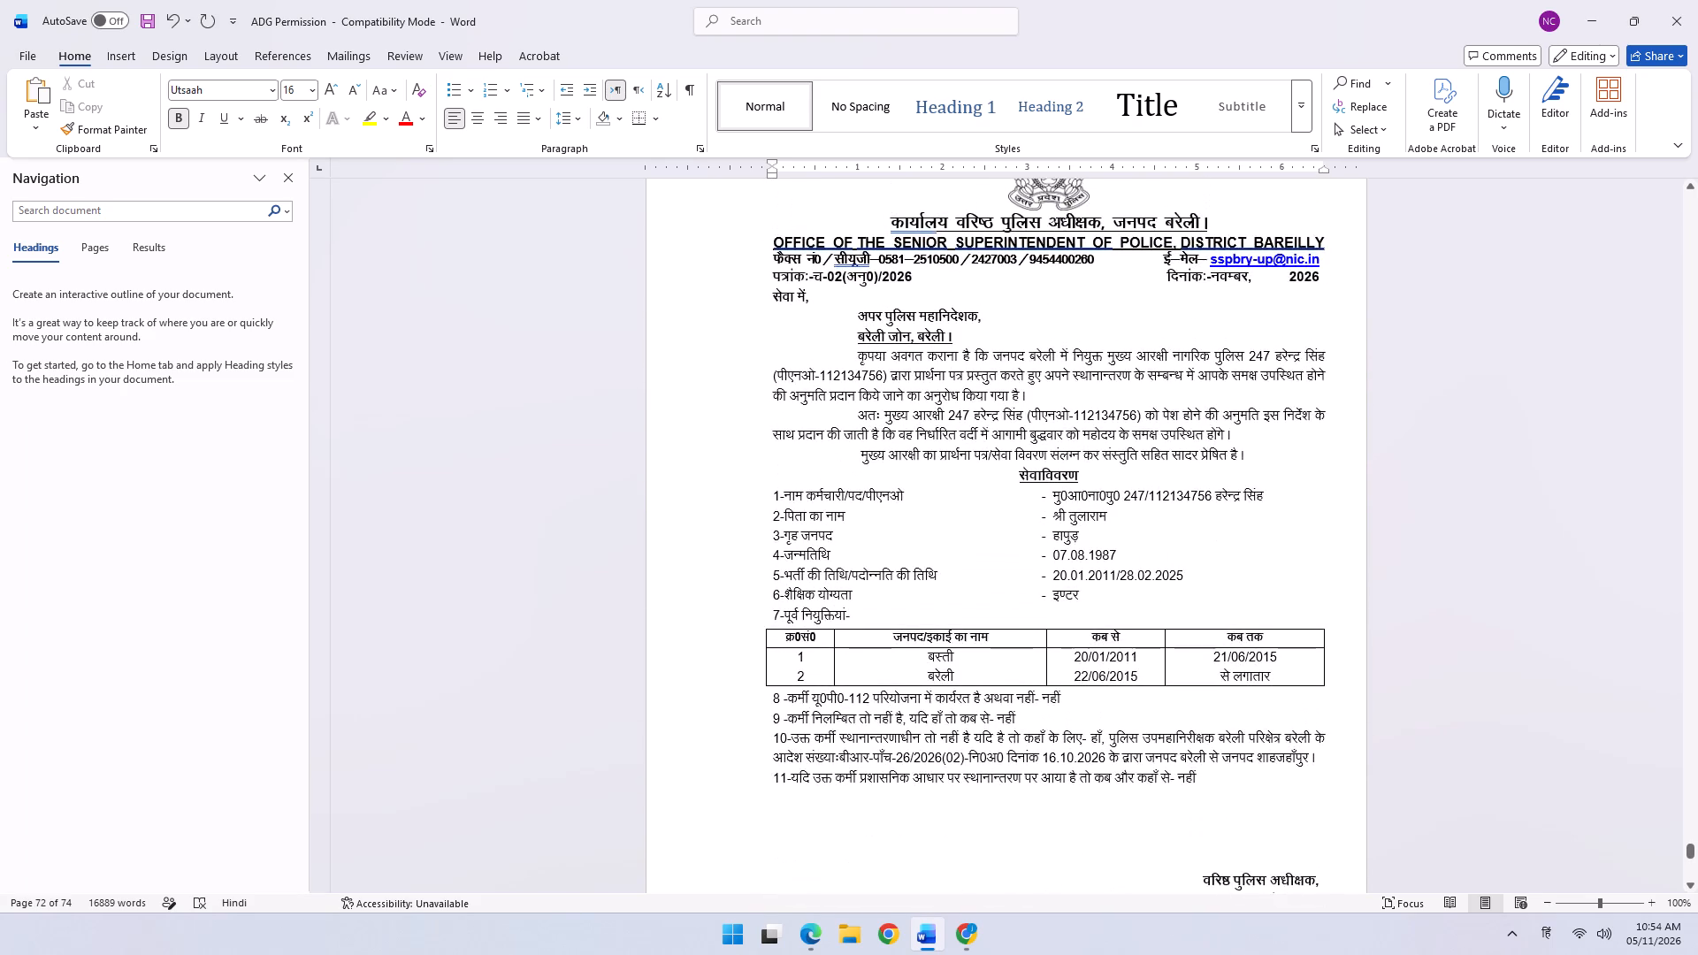
scroll(1296, 518, down, 19)
scroll(1059, 733, up, 1)
scroll(1059, 735, down, 2)
scroll(965, 684, down, 7)
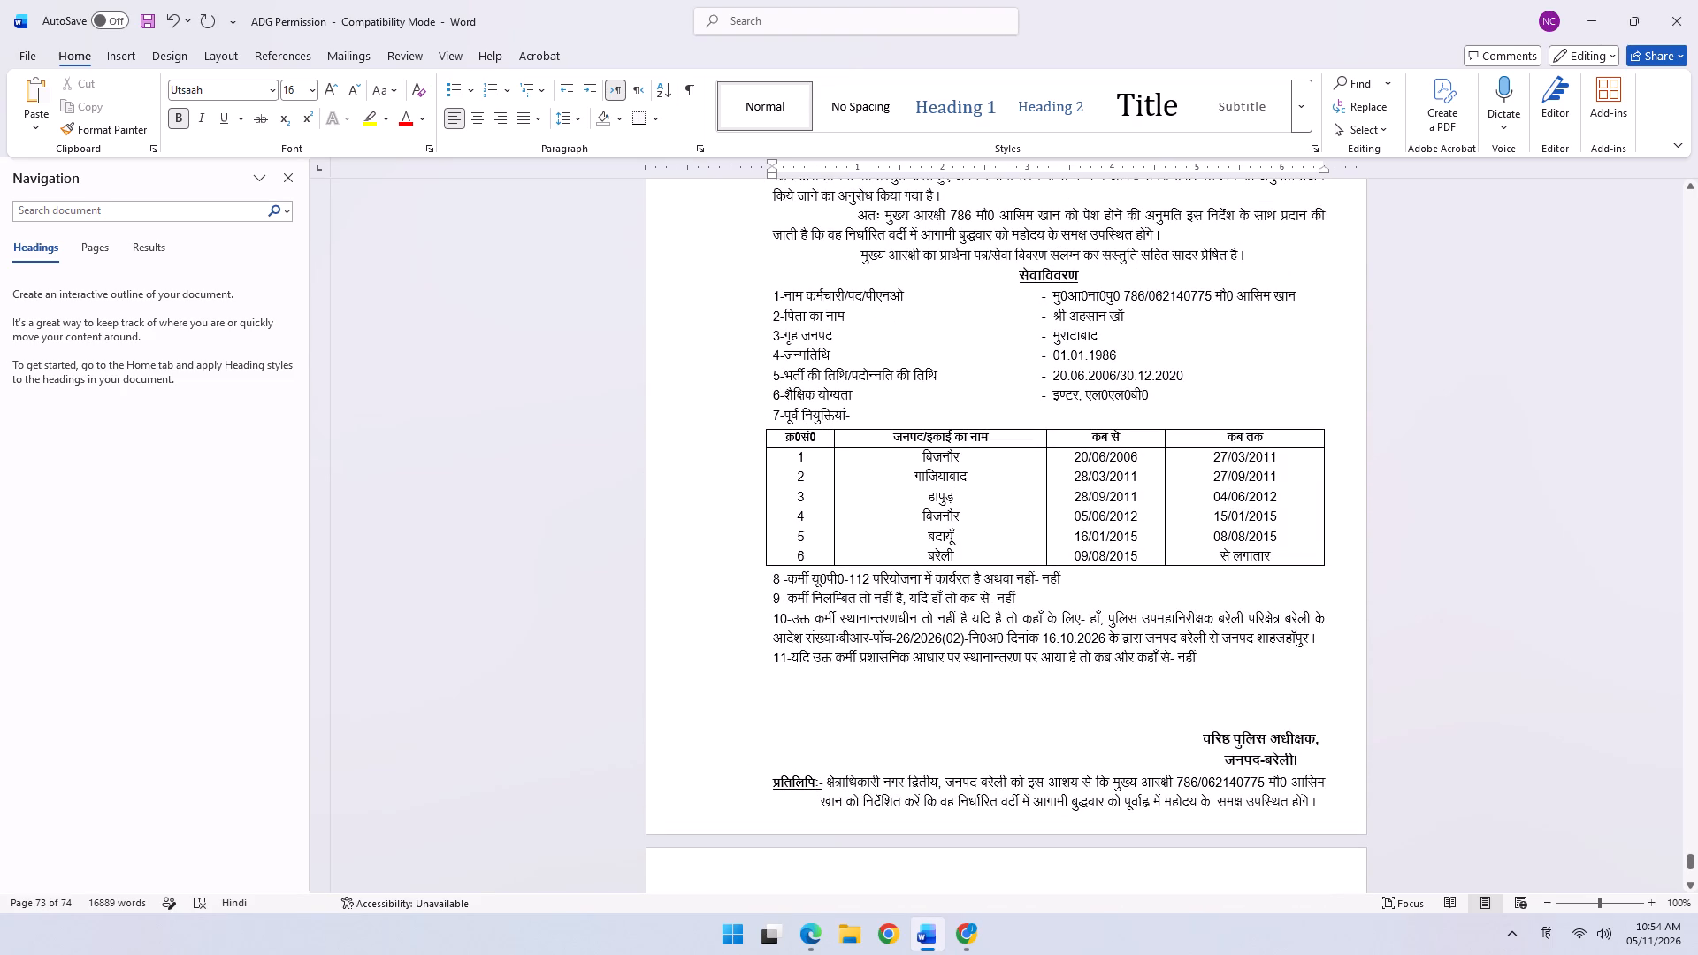
click(897, 619)
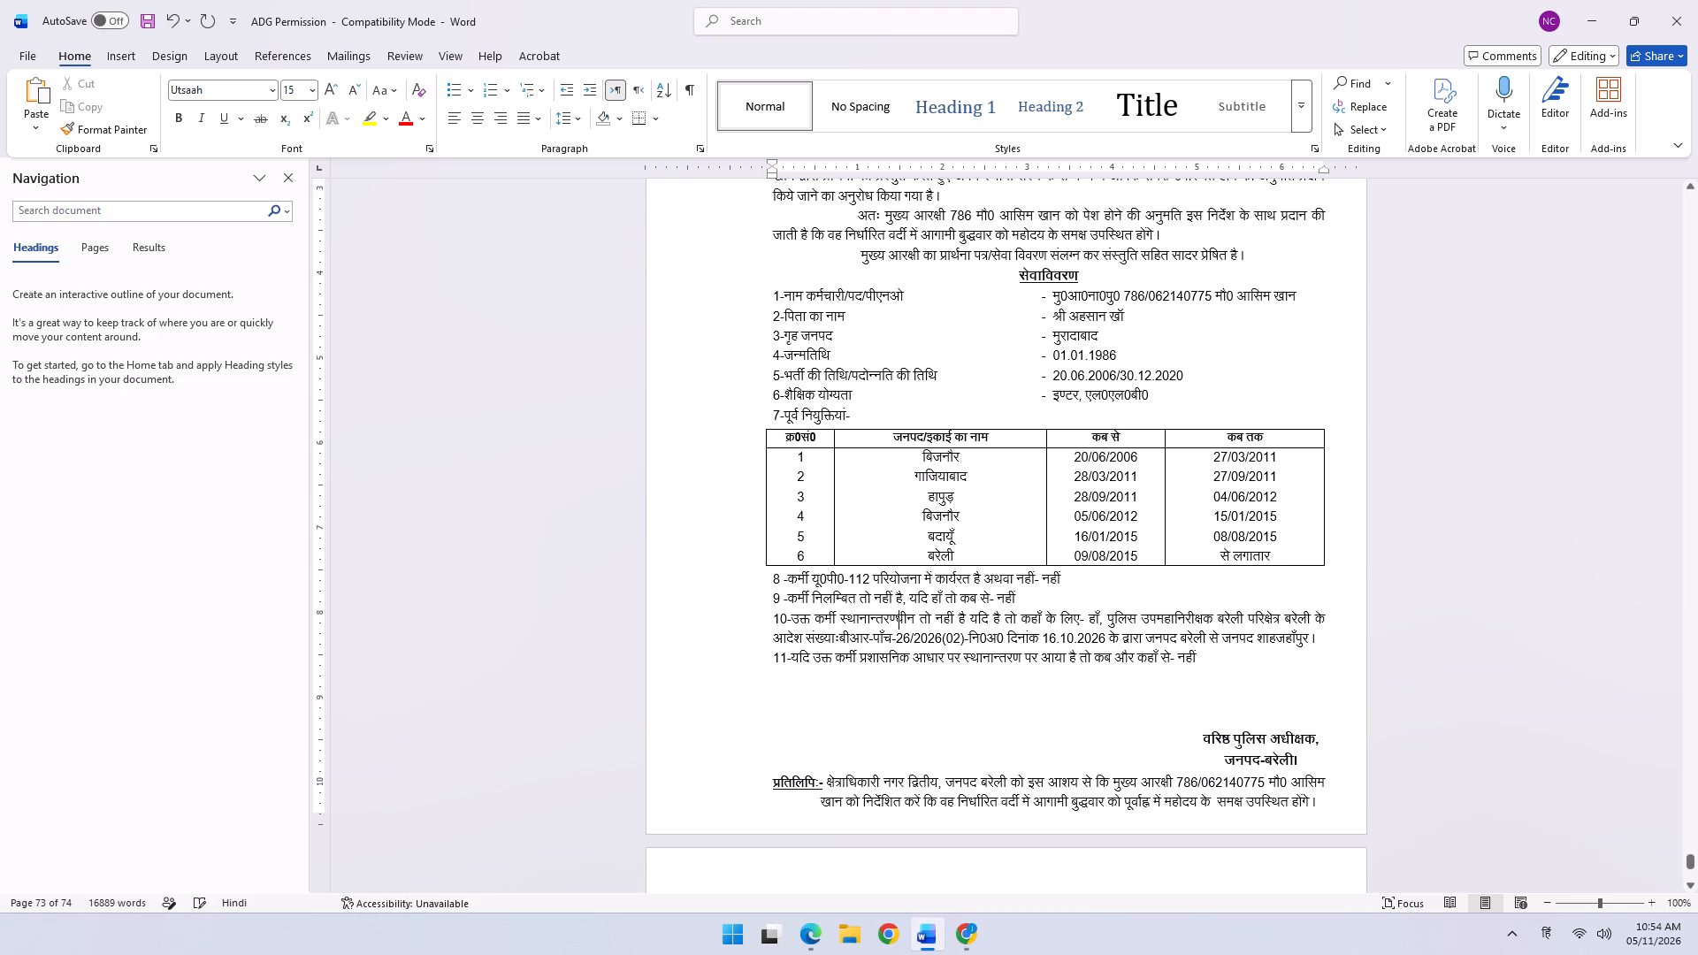
key(BackSpace)
scroll(893, 616, up, 6)
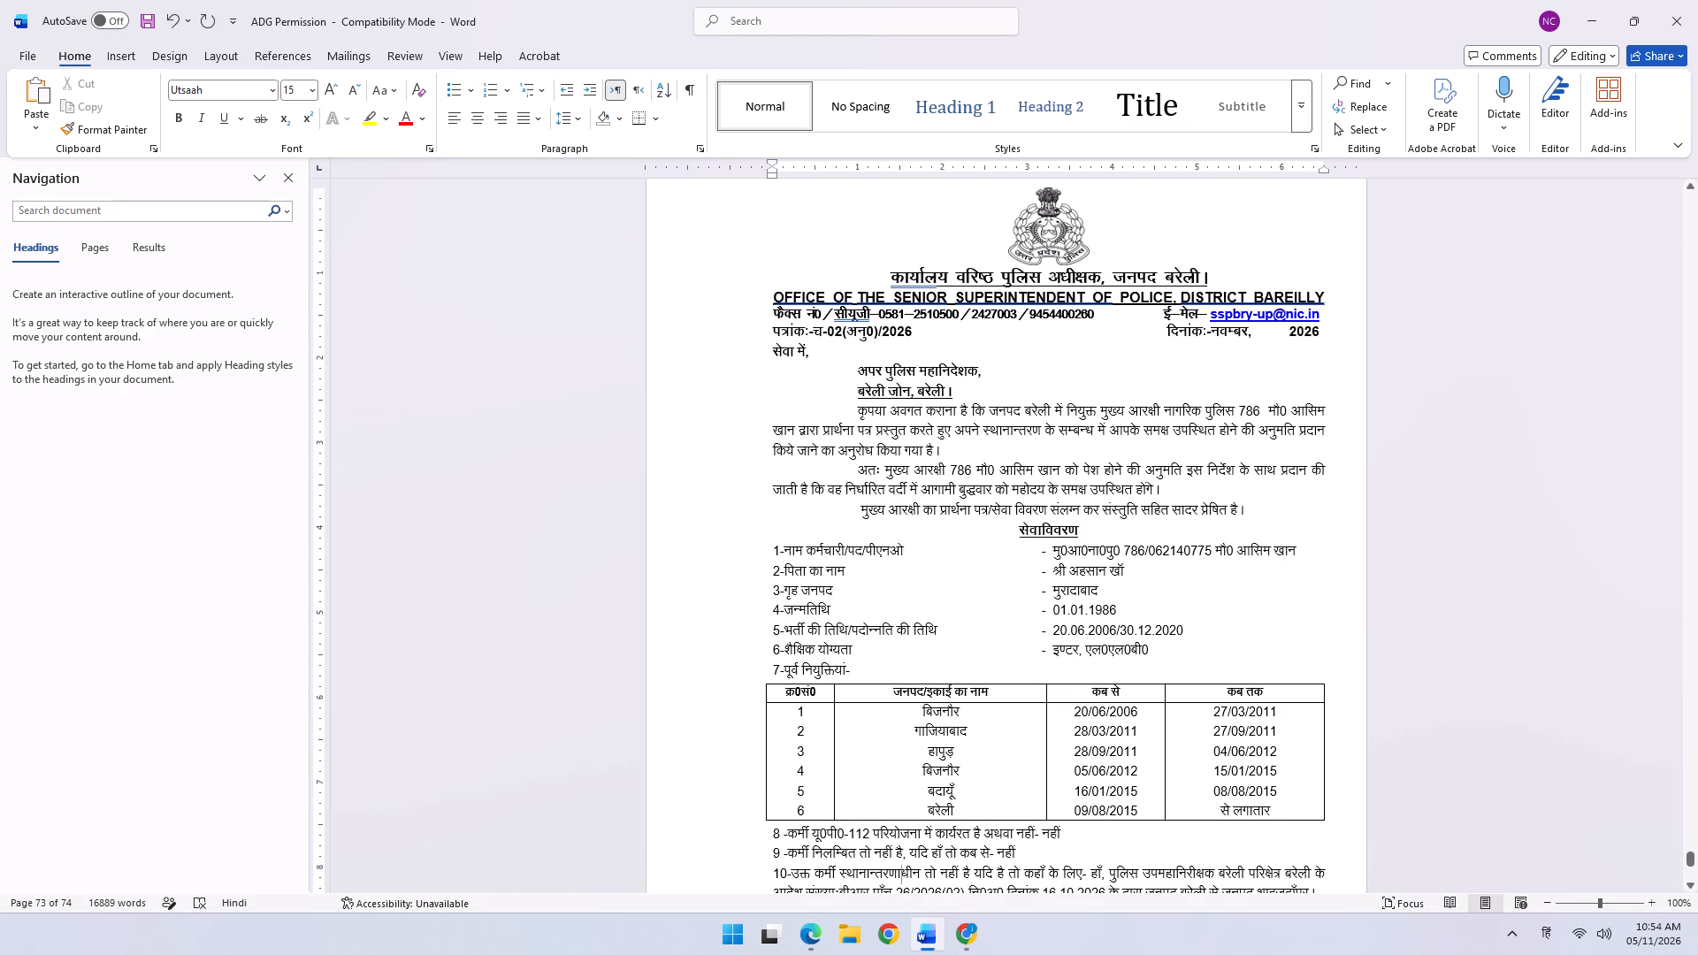
scroll(899, 497, down, 7)
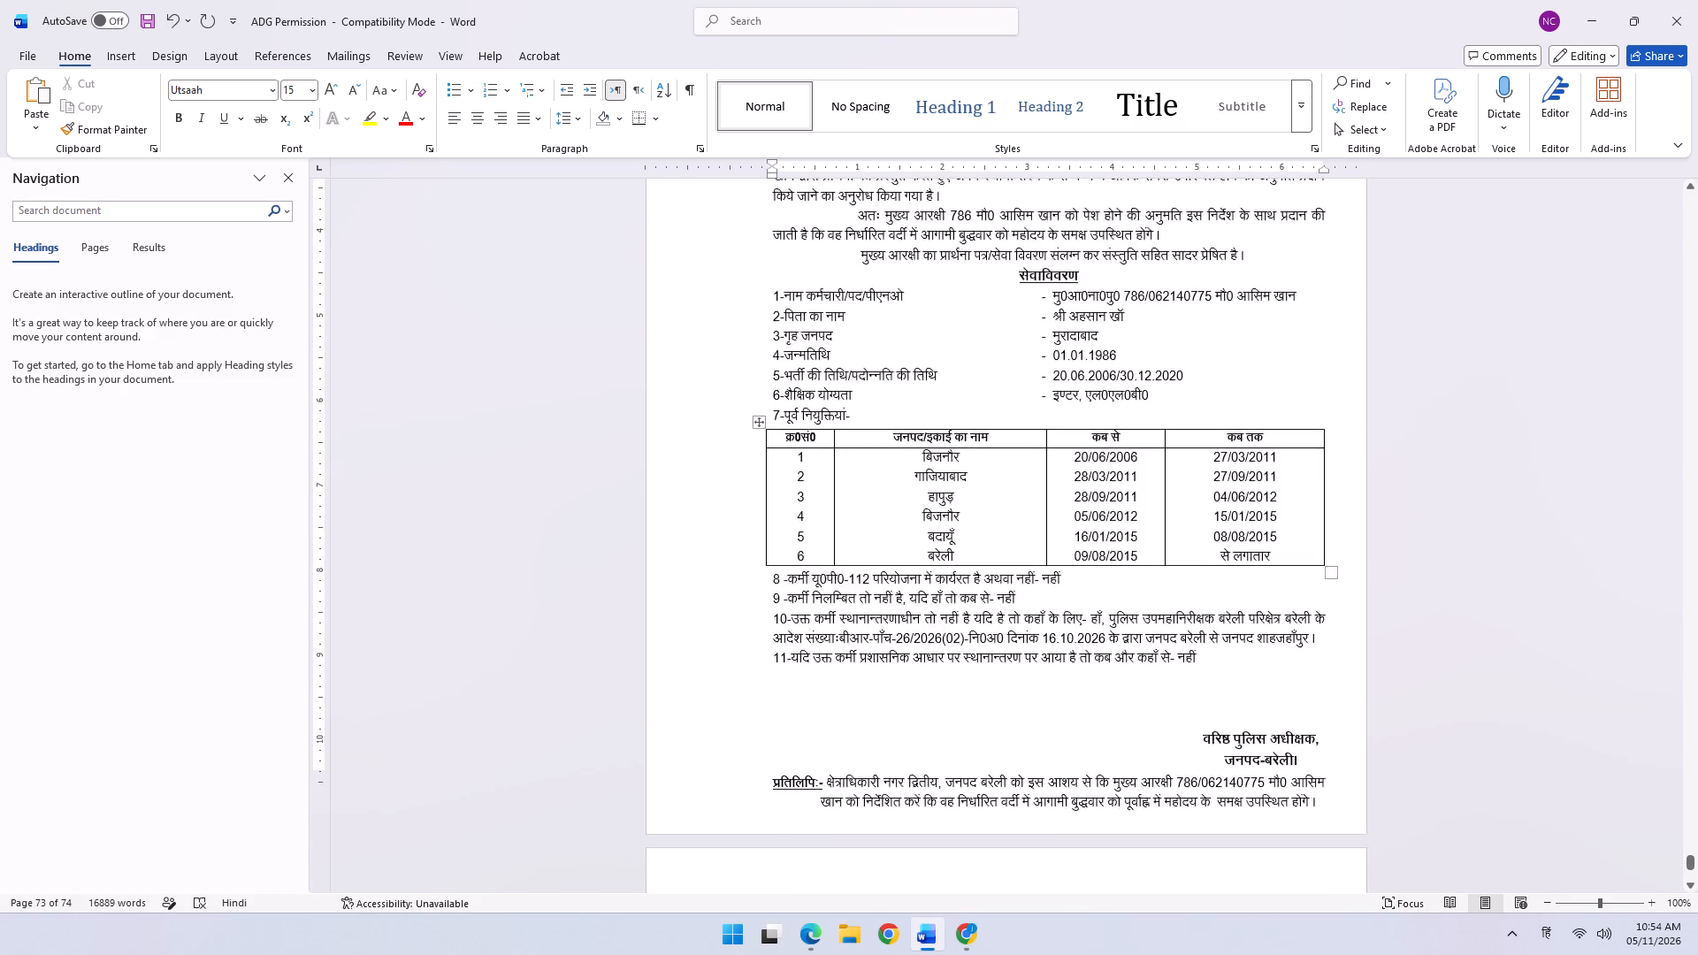
Print two copies of only the page with officer 786's ADG letter on the HP LaserJet 1020.
scroll(983, 616, down, 6)
scroll(957, 597, up, 5)
scroll(954, 590, down, 1)
scroll(954, 590, up, 15)
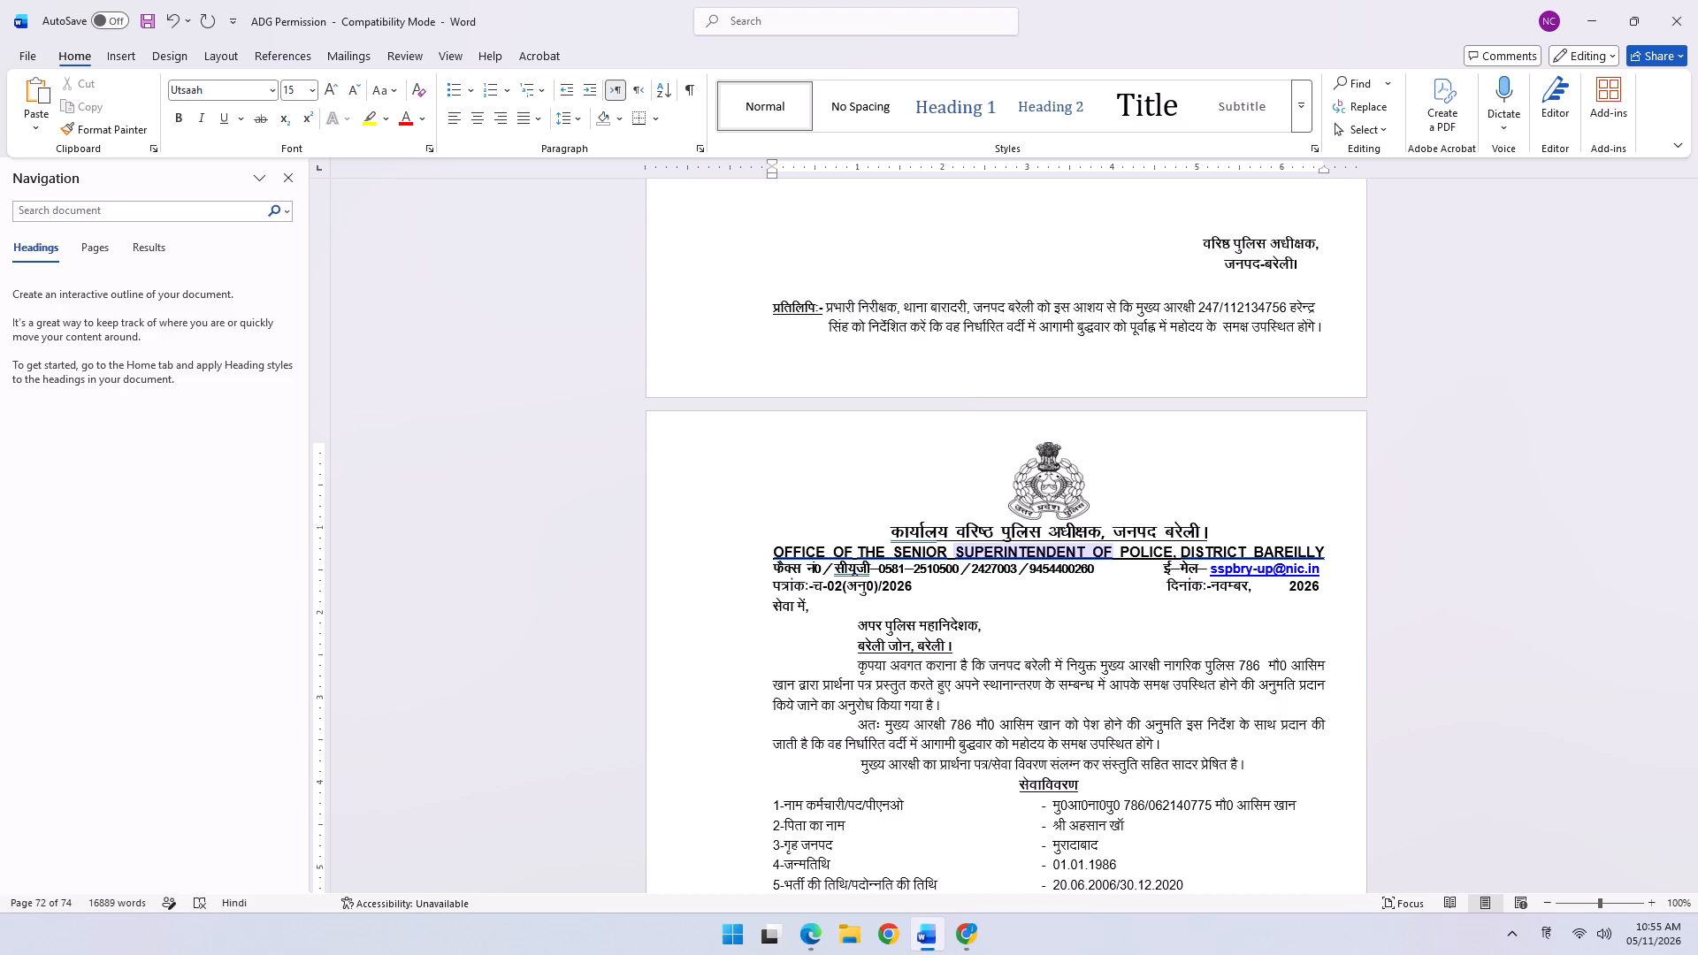
scroll(1187, 841, down, 7)
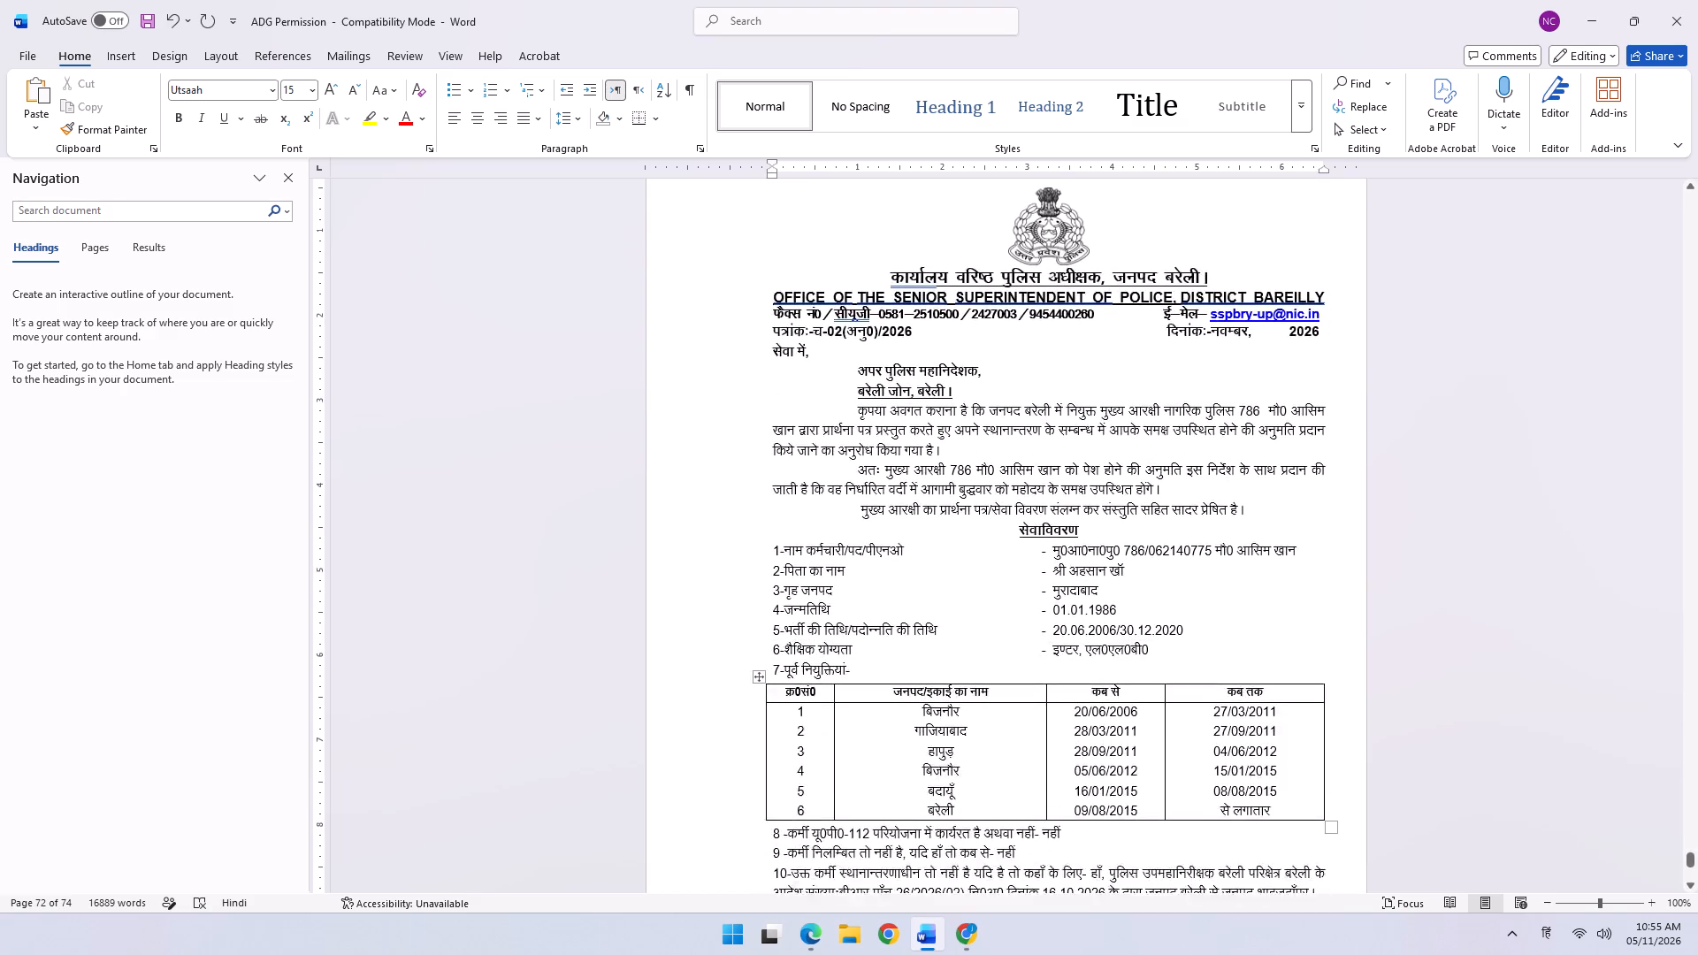
scroll(1127, 743, down, 8)
click(1044, 556)
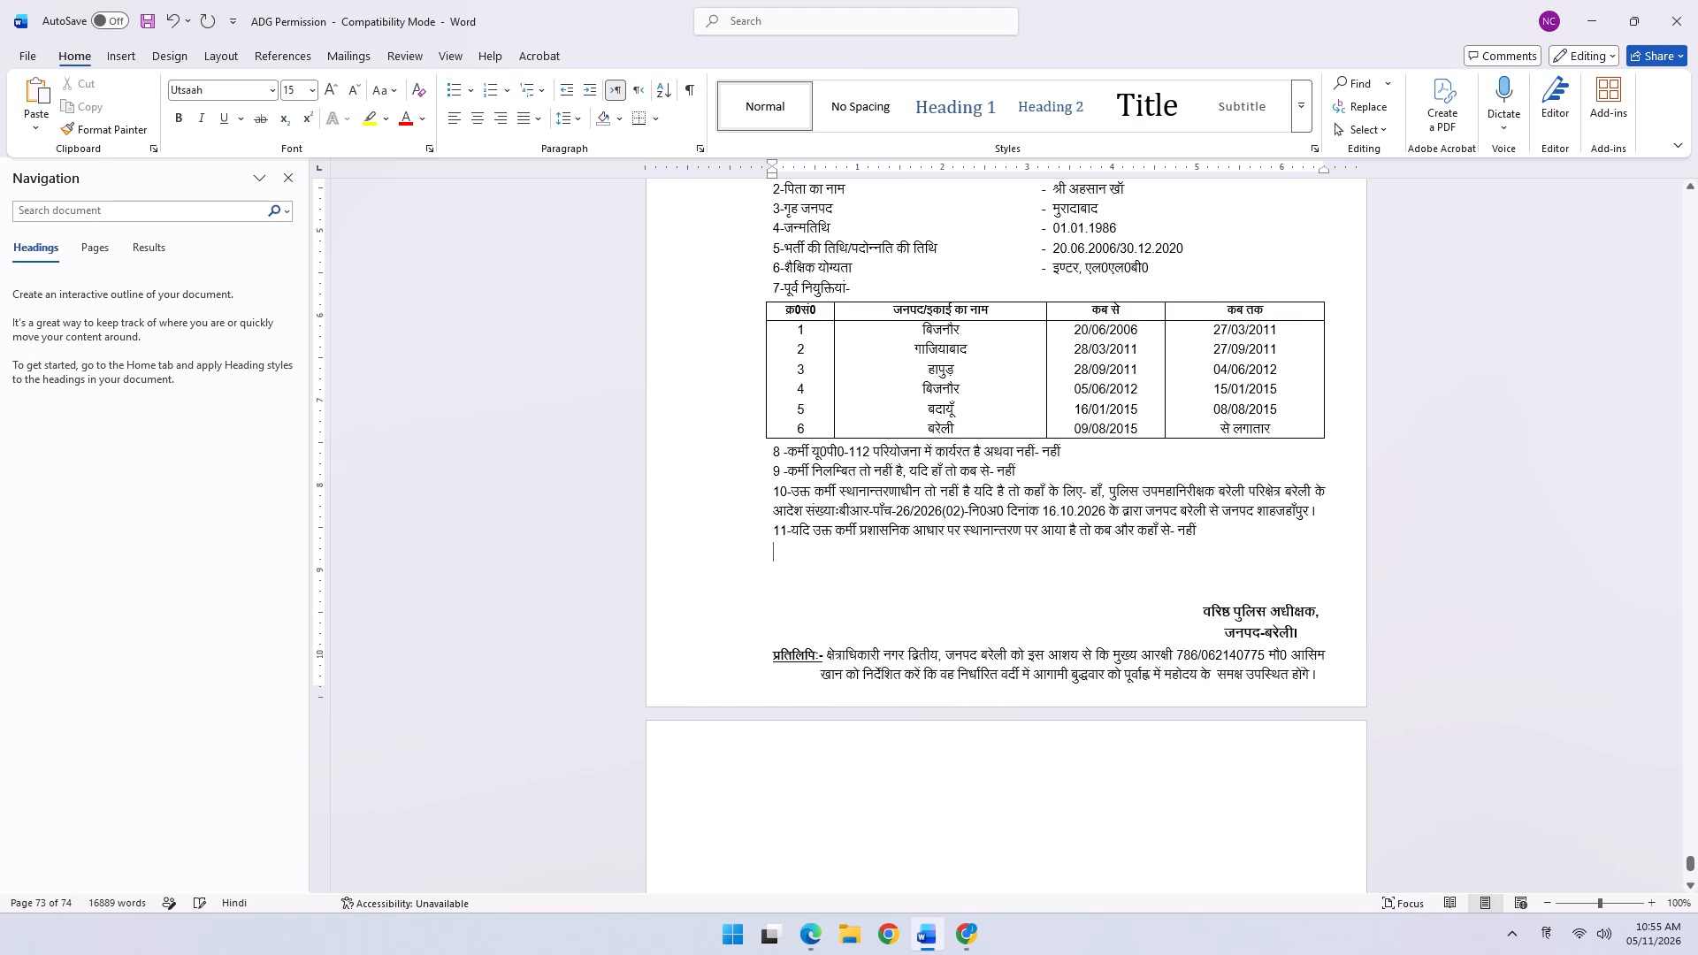
key(ctrl+p)
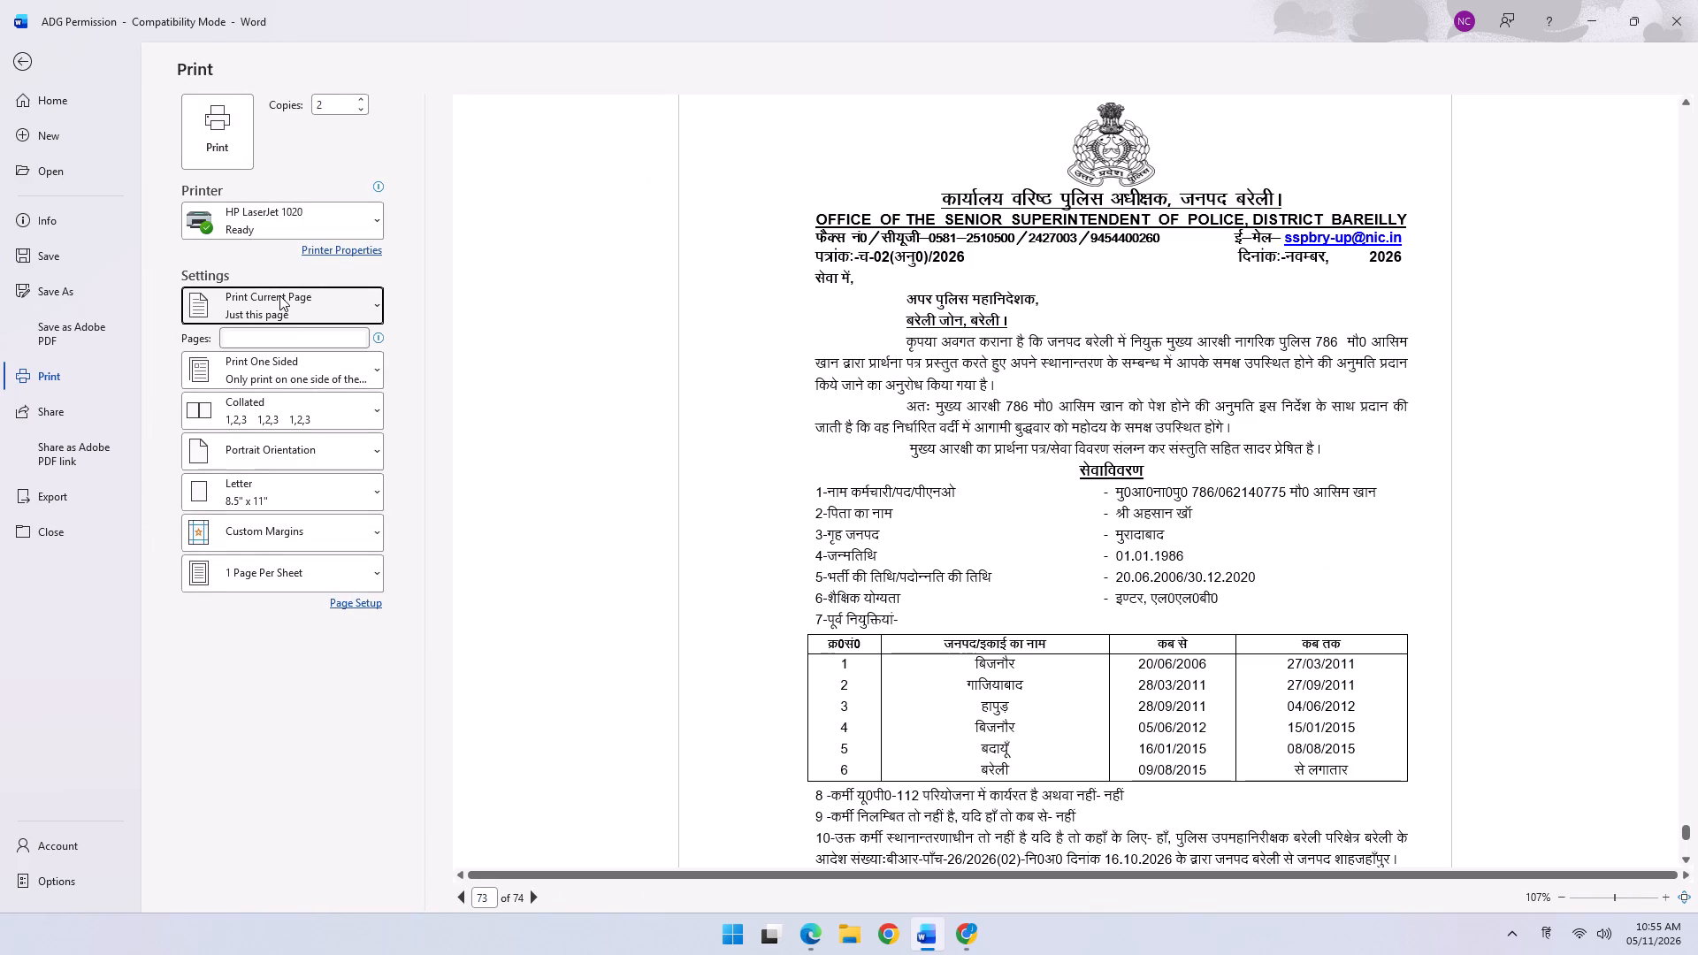
click(218, 126)
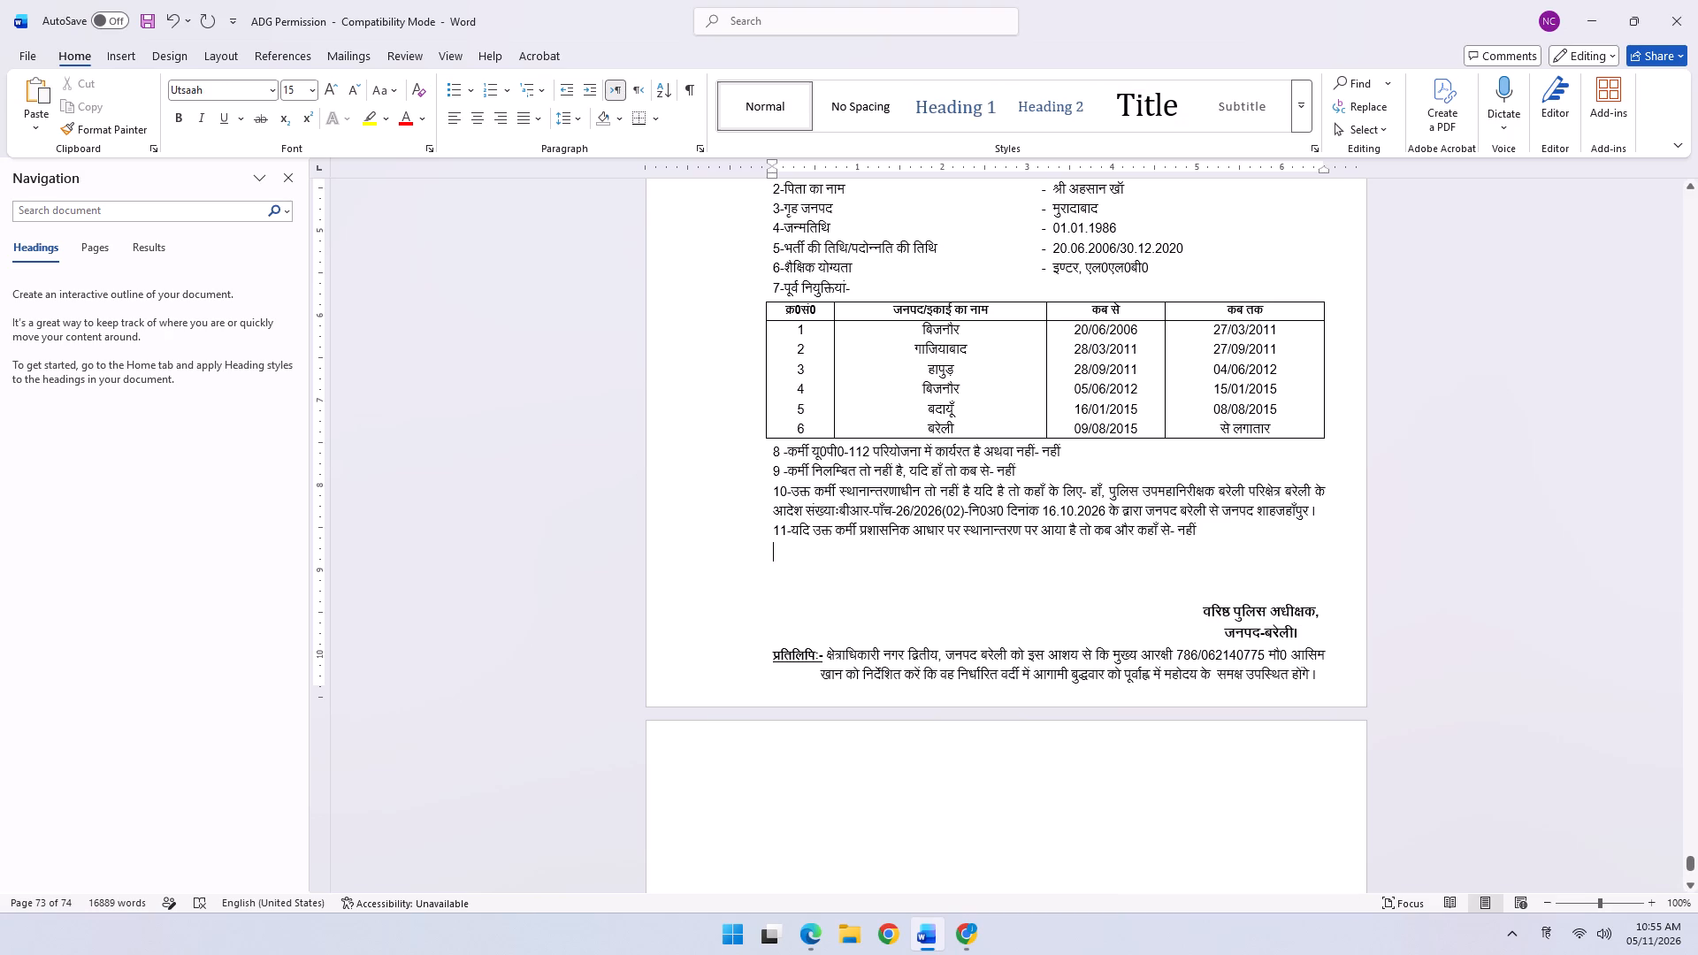
Print two copies of only the page with officer 247's ADG letter on the HP LaserJet 1020.
scroll(926, 541, up, 6)
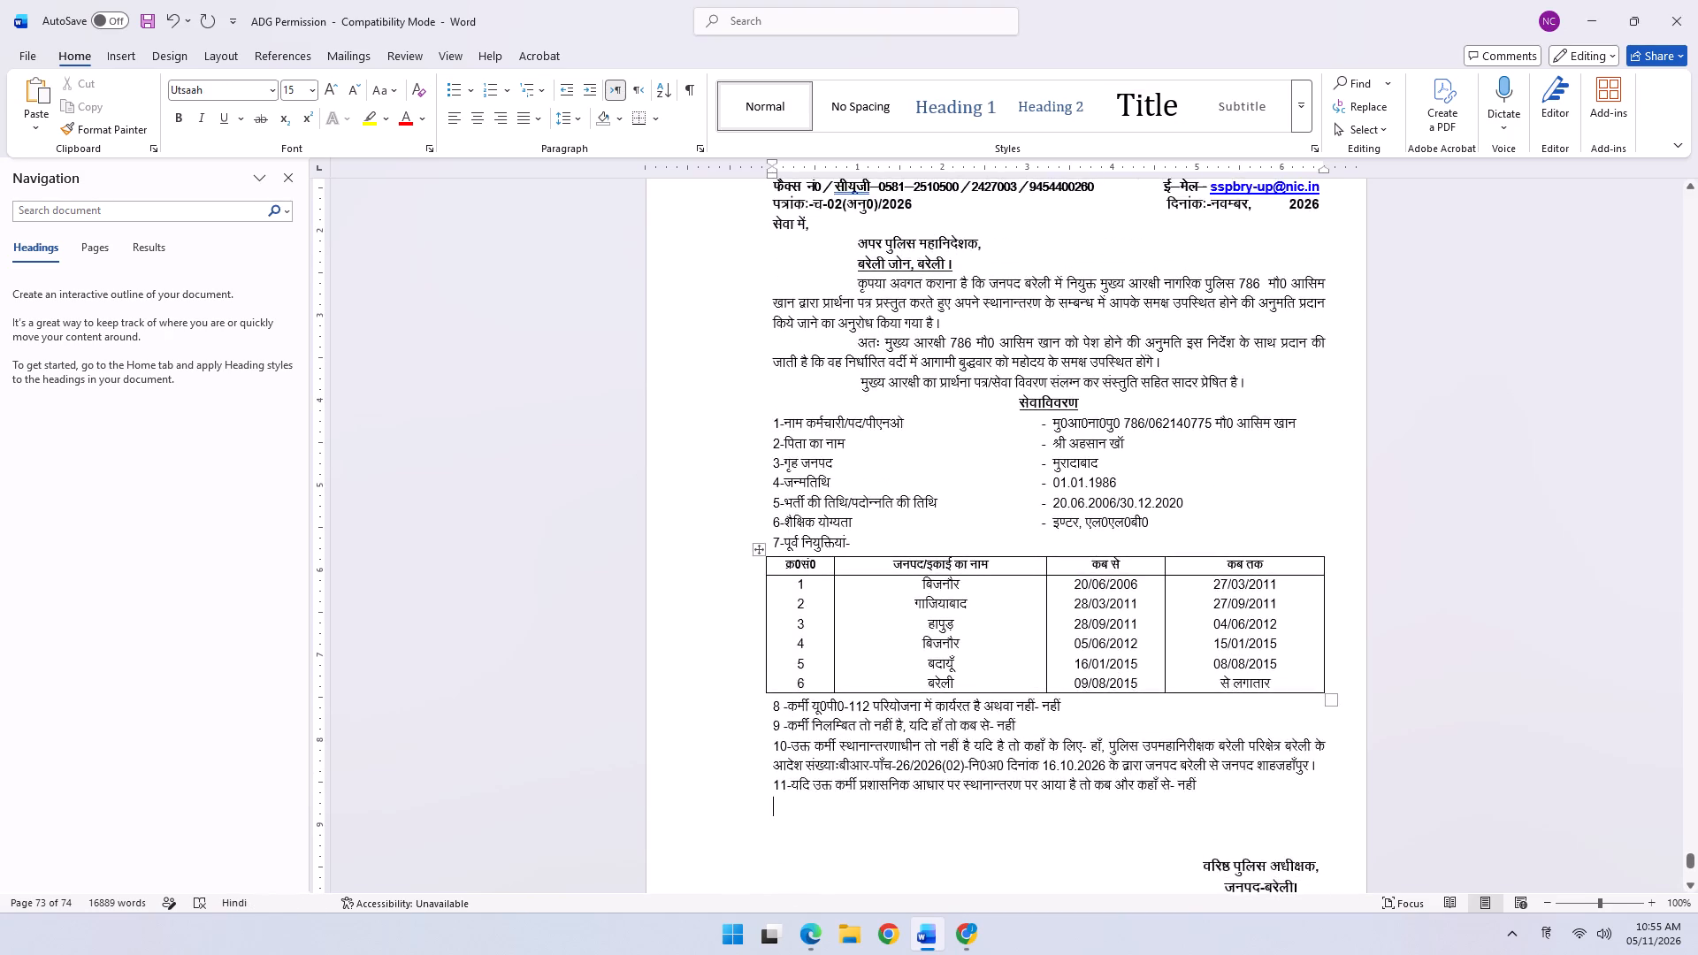
scroll(926, 541, up, 14)
scroll(926, 541, down, 1)
scroll(926, 541, up, 10)
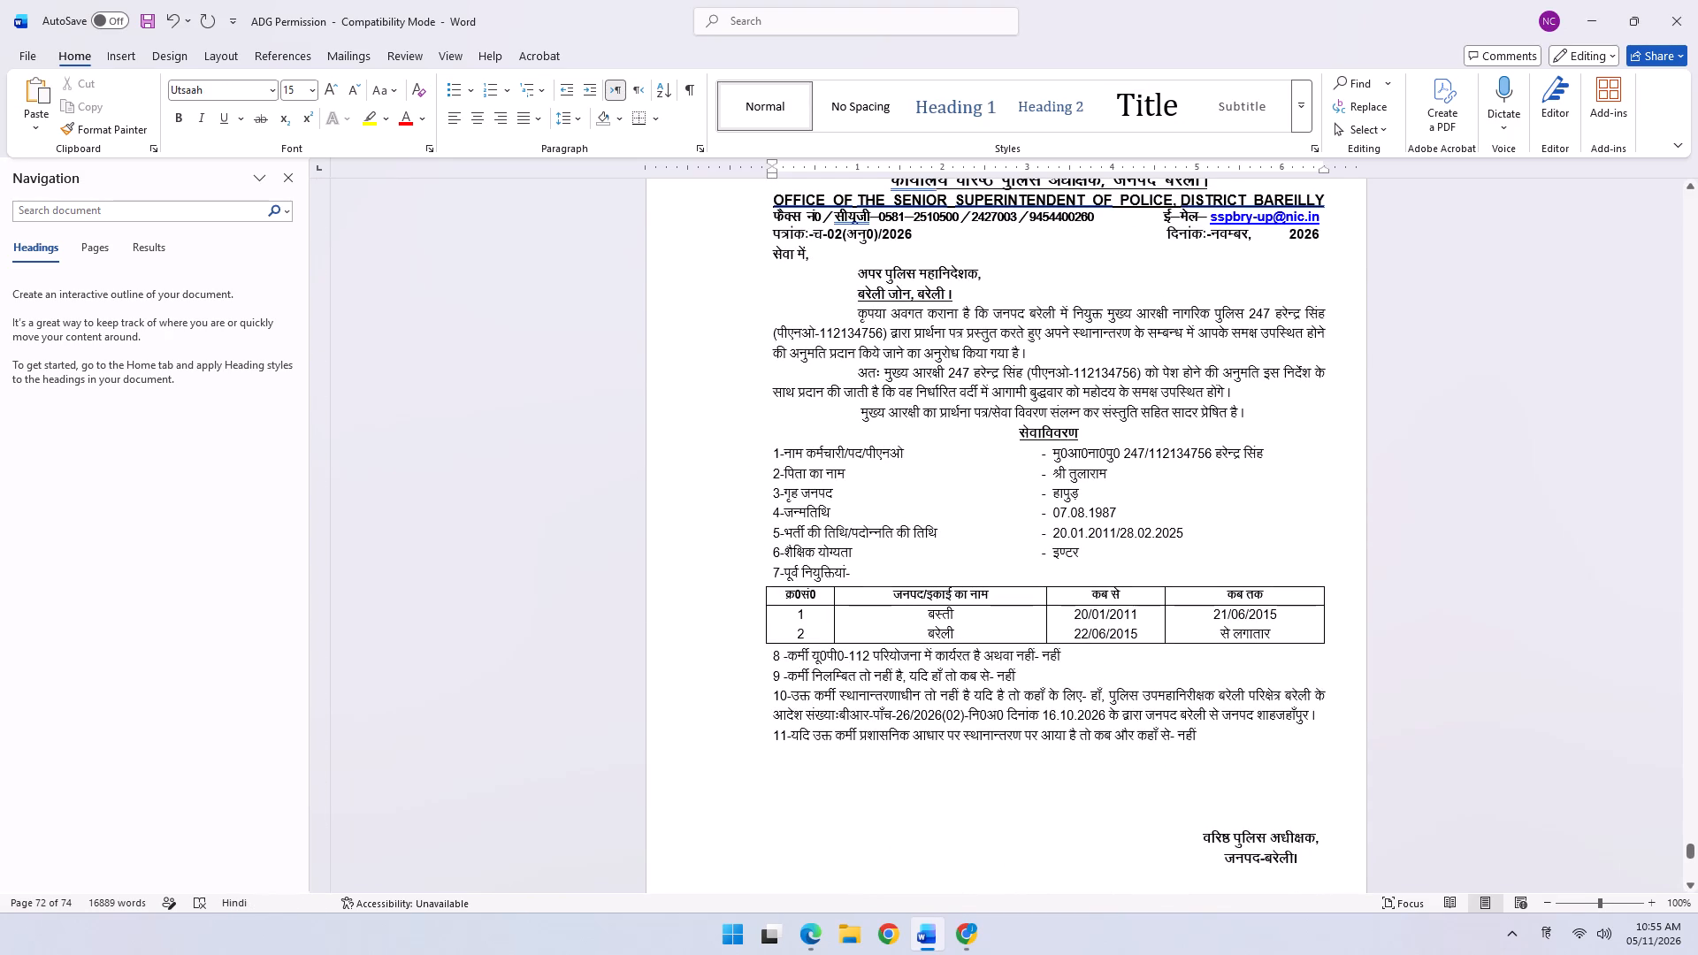
click(1170, 504)
key(ctrl+p)
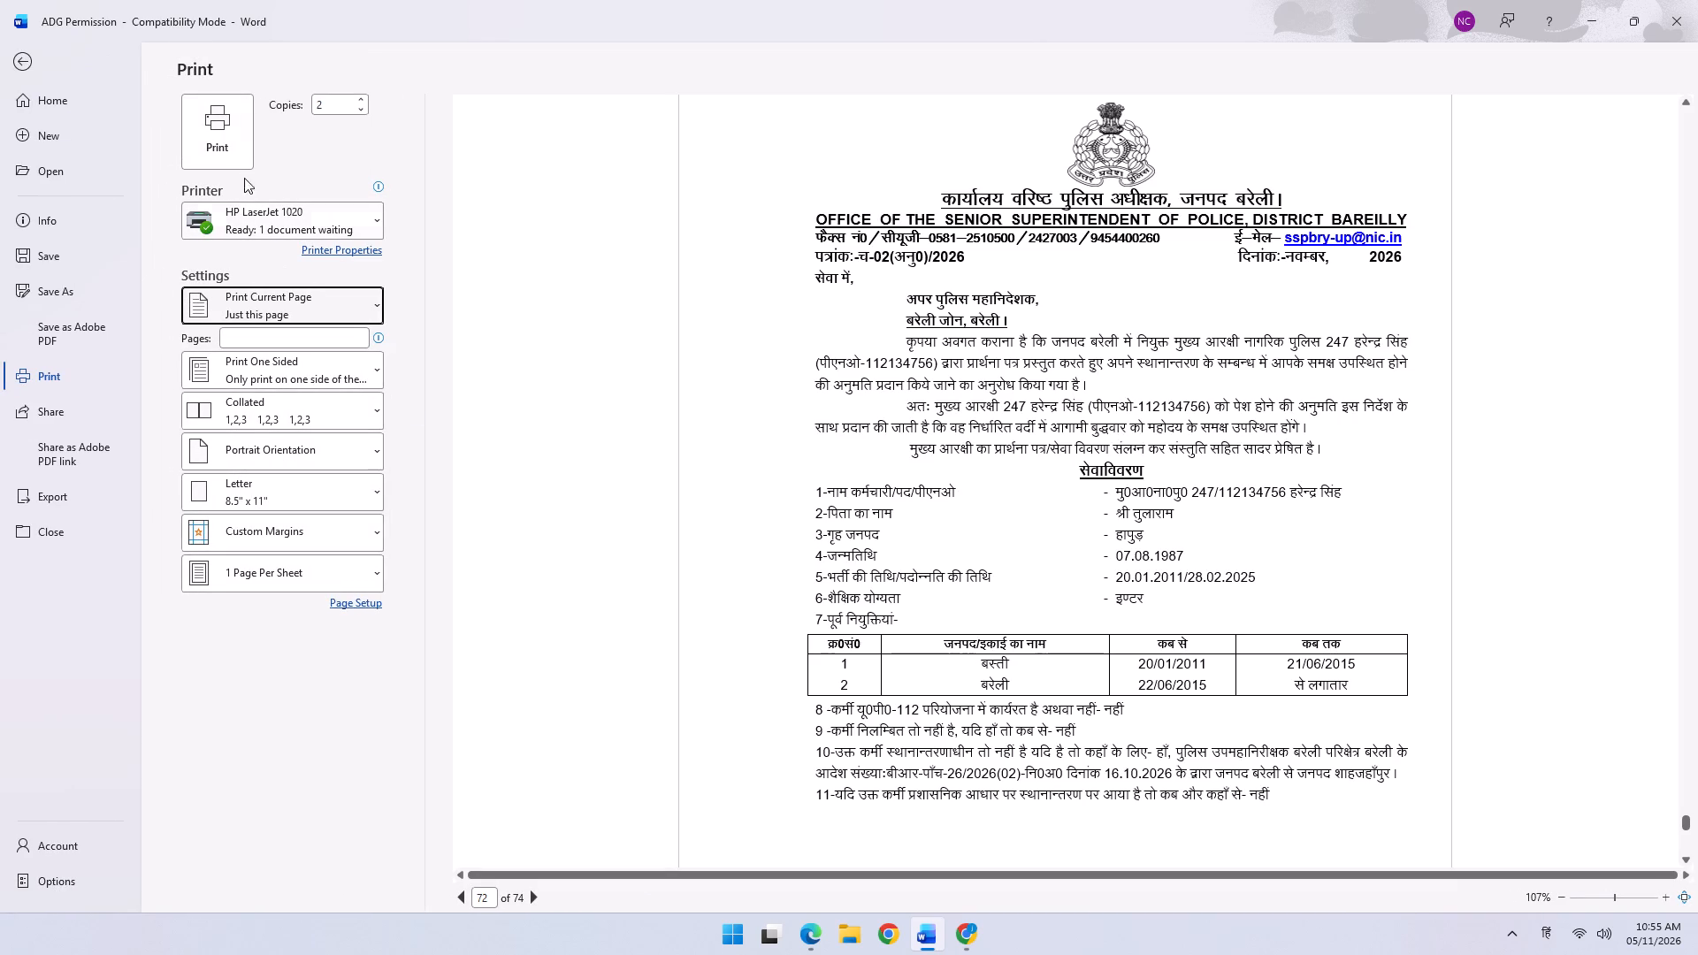
click(241, 141)
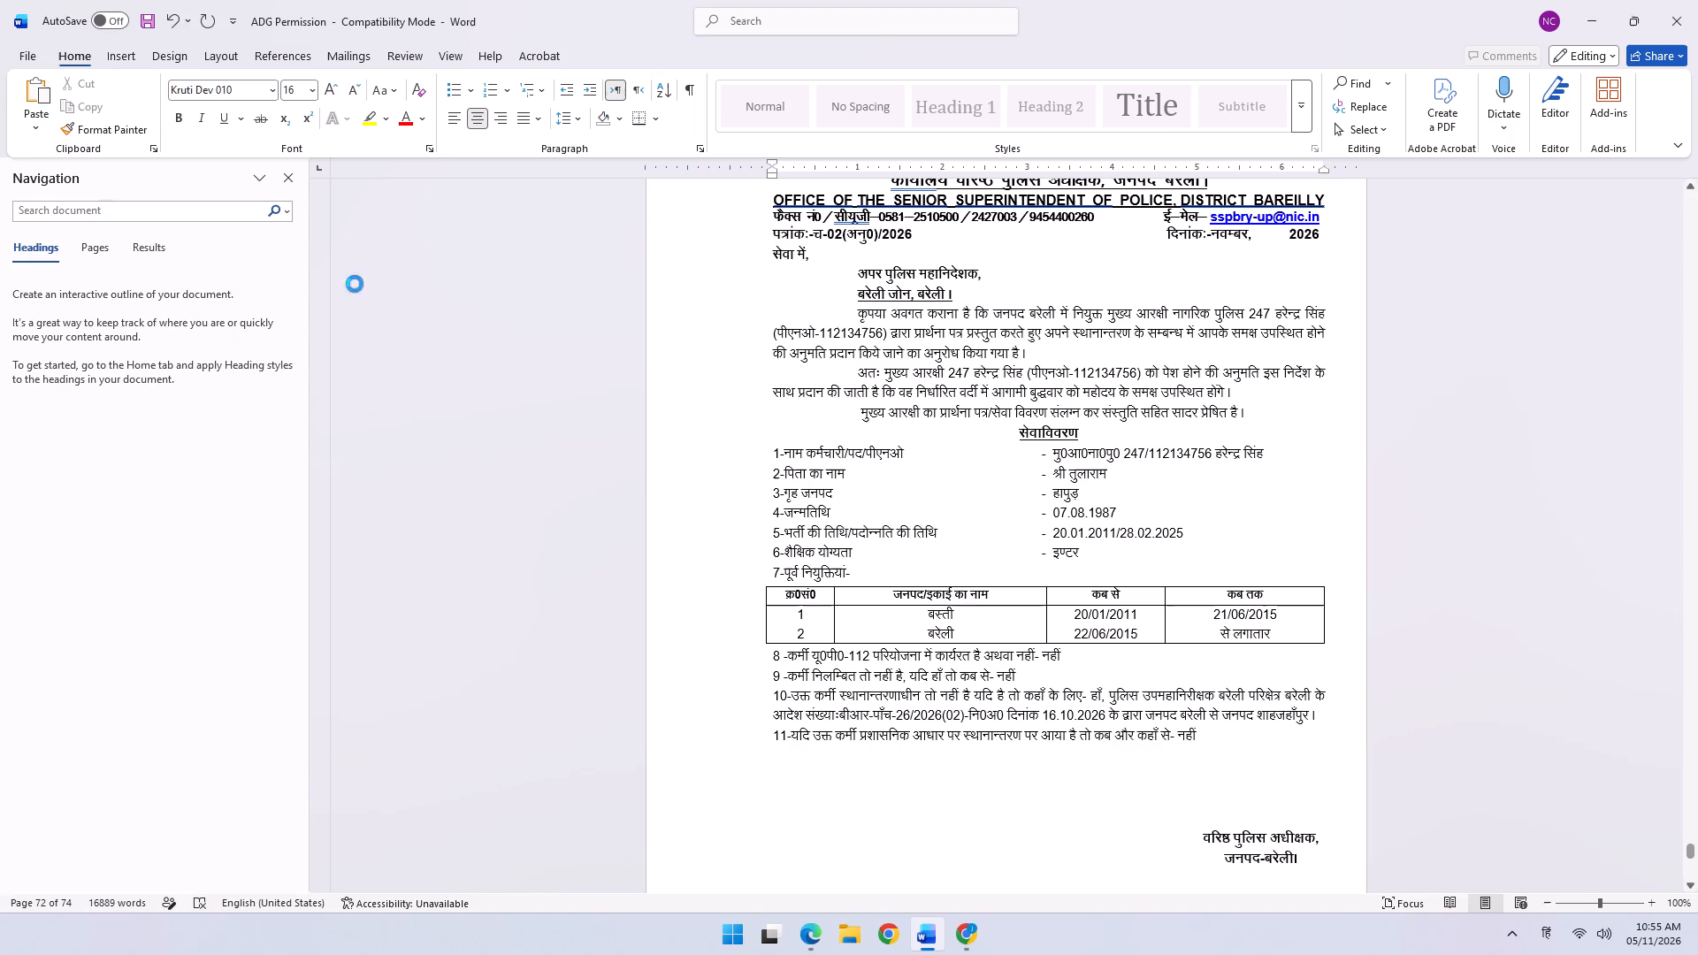